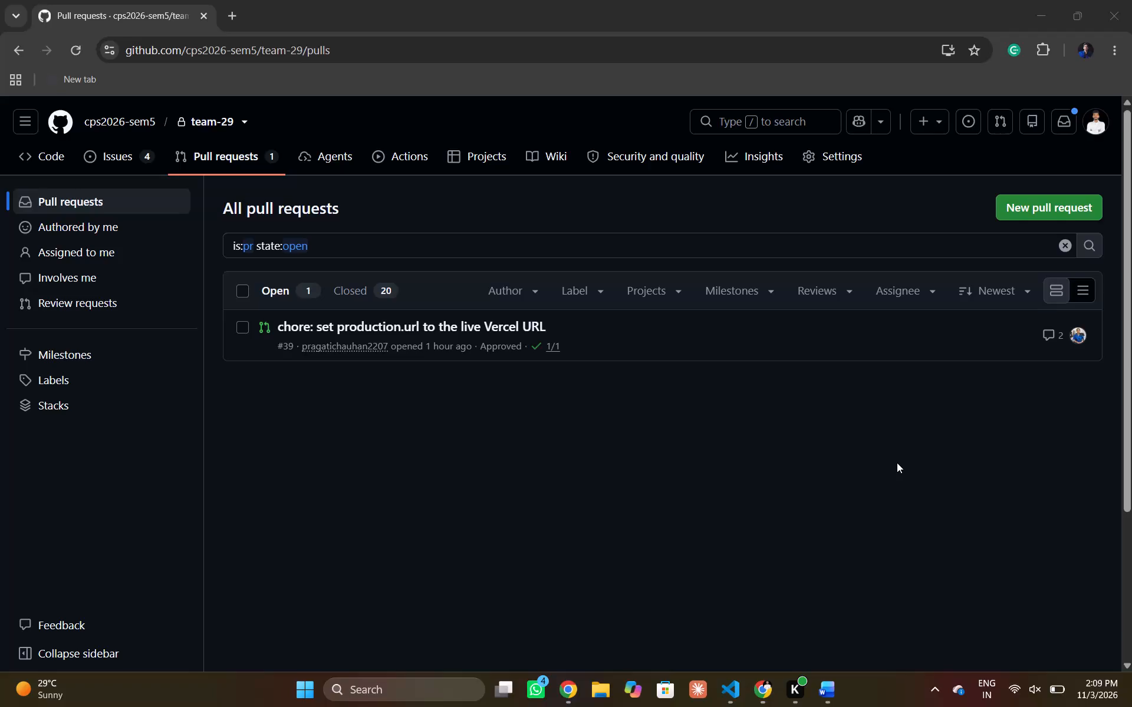
Switch to the resume in Word and place the cursor at the end of the "Capri Global capital Limited." line under Work Experience.
click(880, 201)
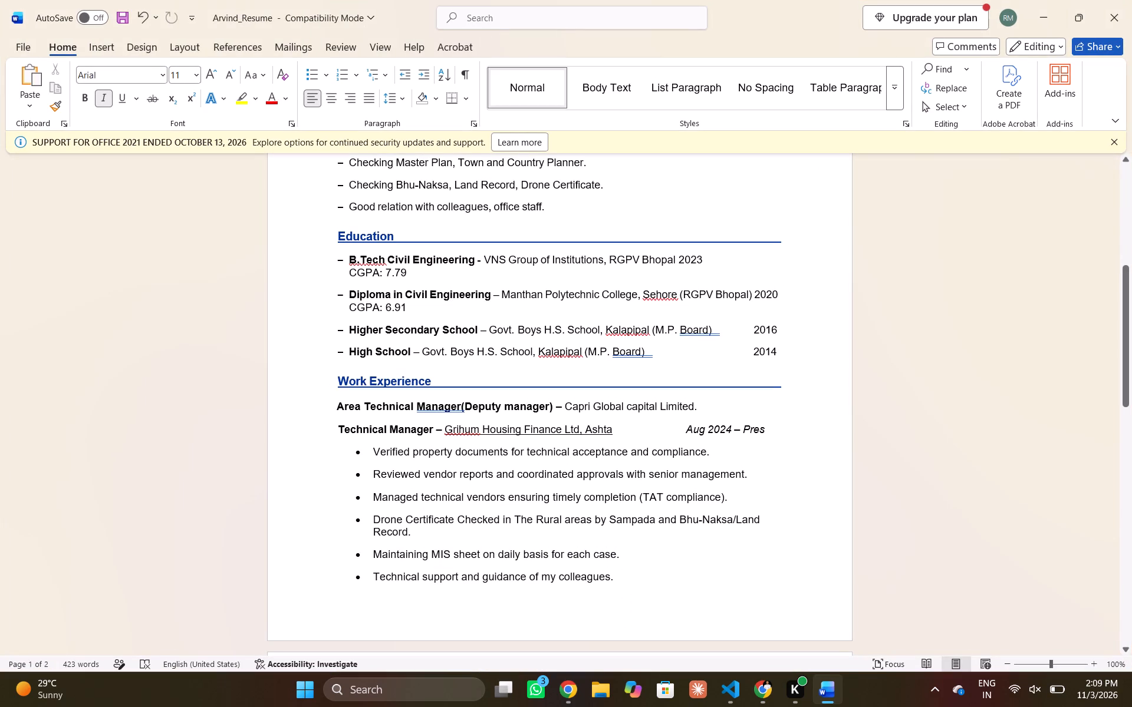
click(708, 404)
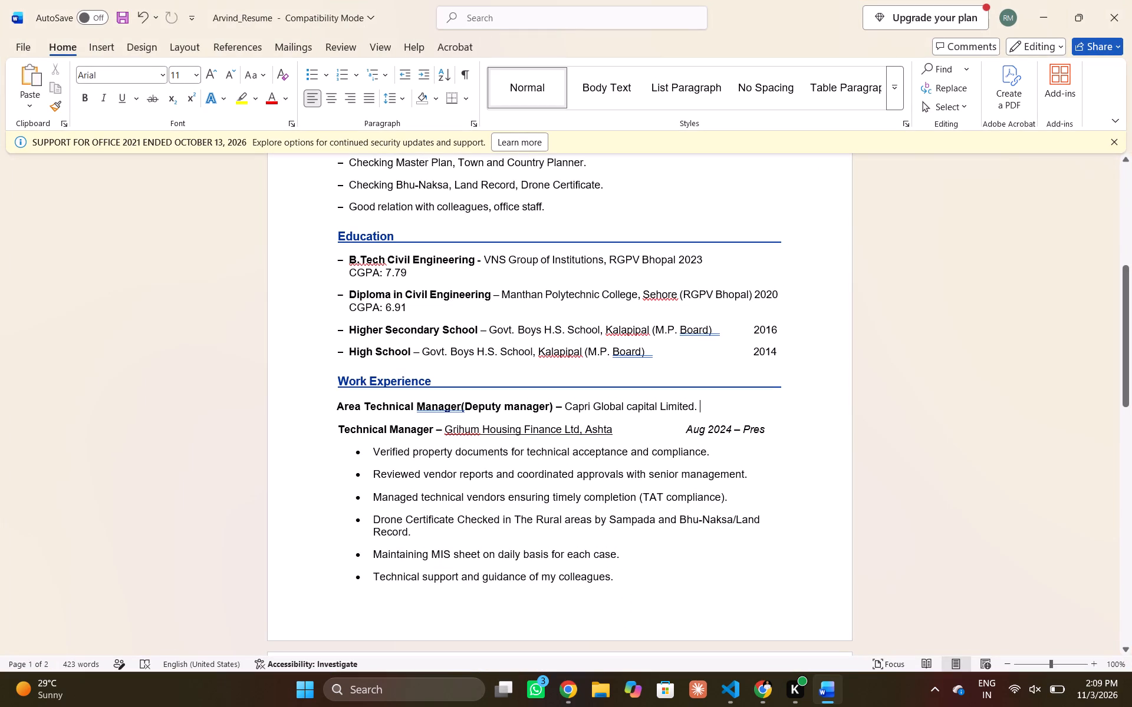
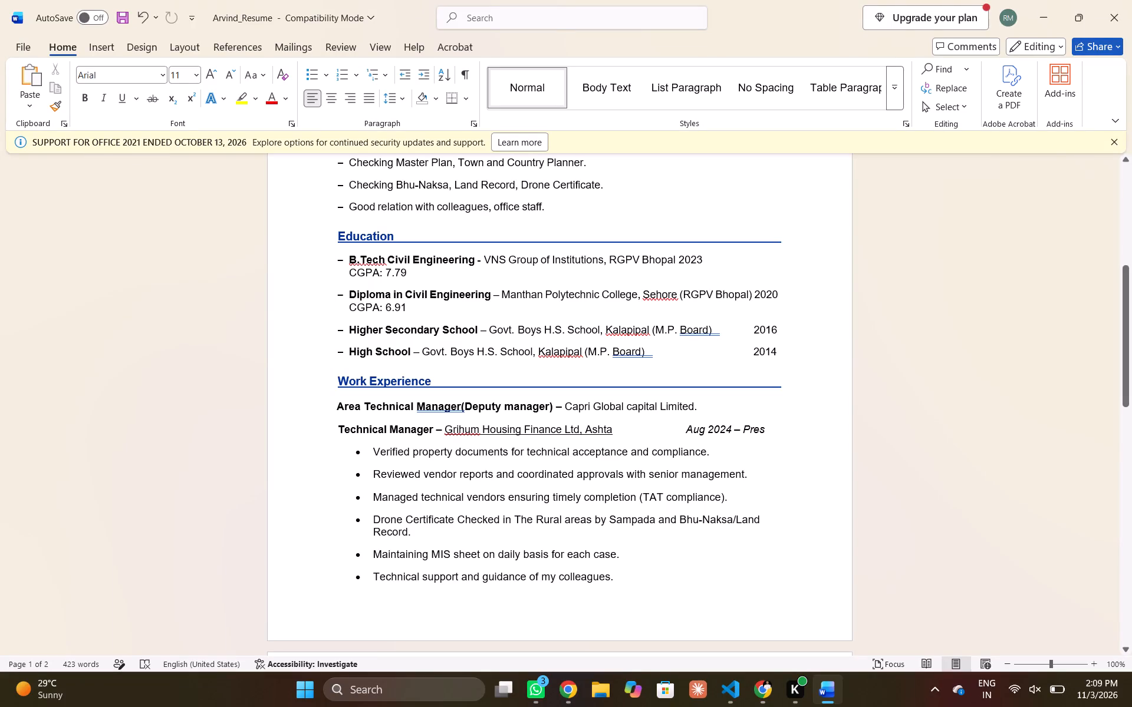
Paste the copied job-duties text on a new line beneath the Capri Global capital Limited entry.
click(713, 407)
key(Return)
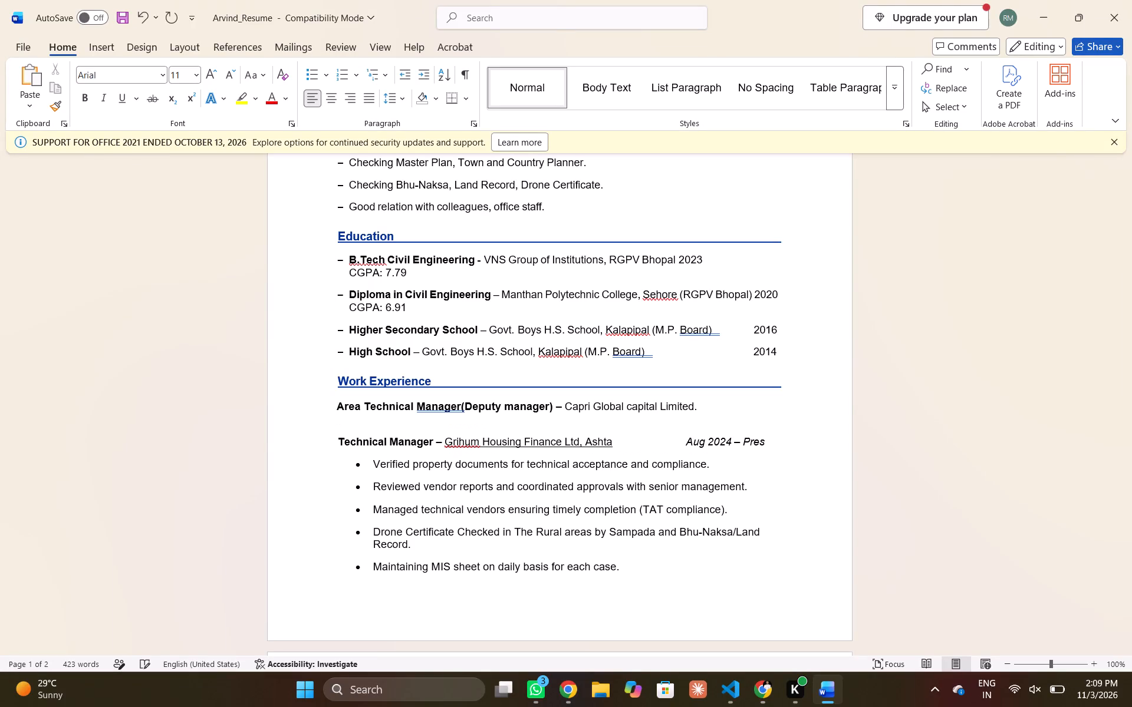
key(Return)
key(ctrl+v)
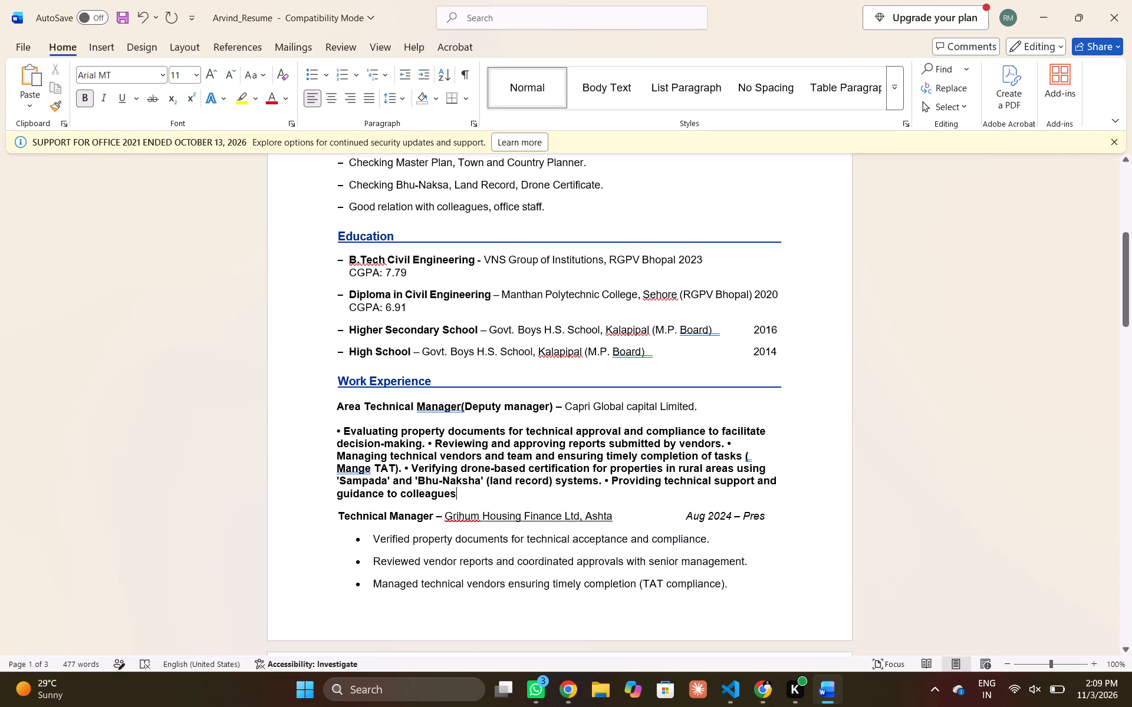
Remove the bold formatting from the whole pasted duties paragraph under the Capri Global entry.
drag(461, 498, 333, 422)
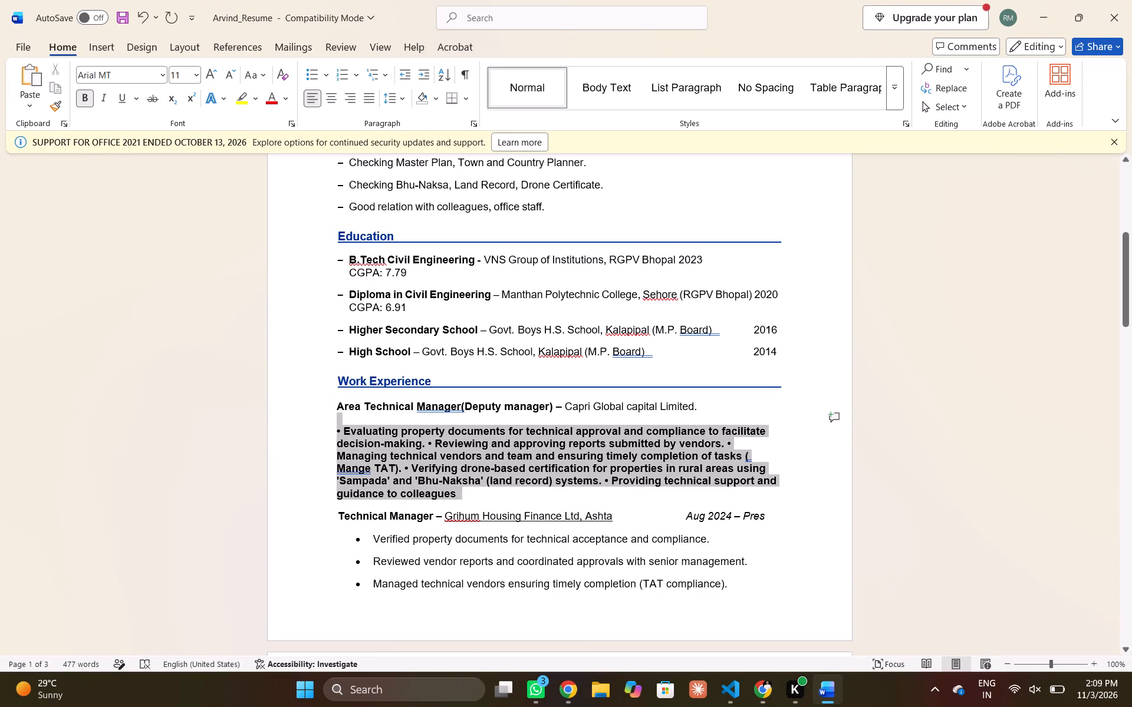
drag(333, 422, 334, 430)
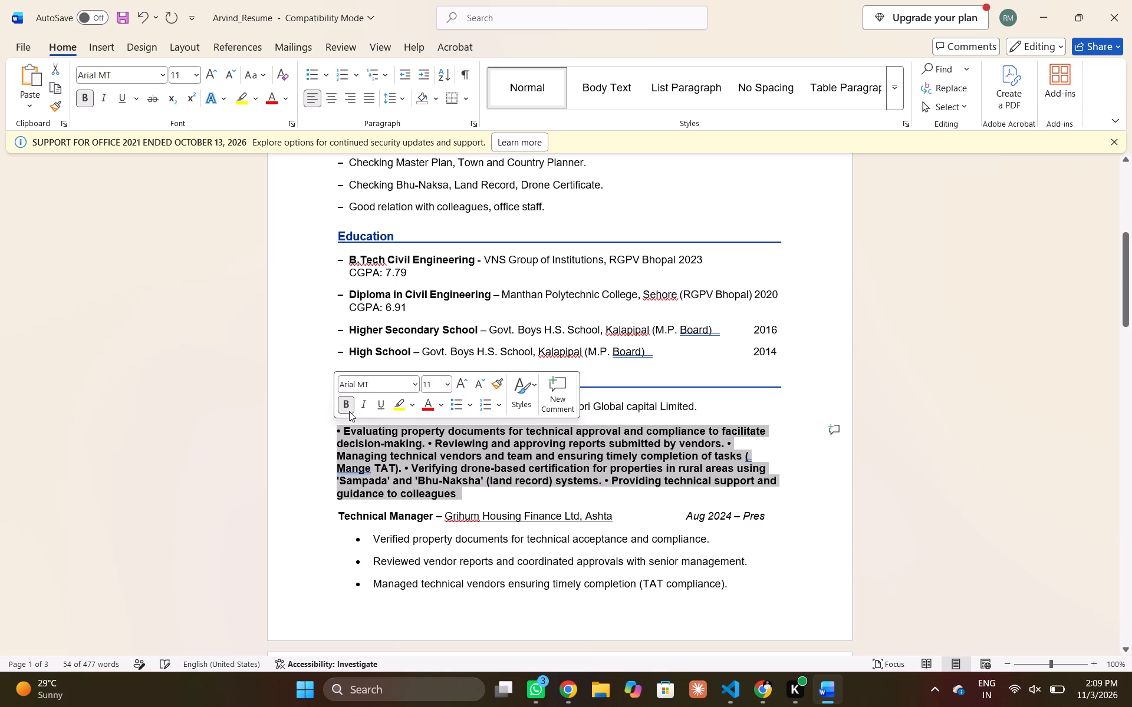
click(349, 399)
click(302, 460)
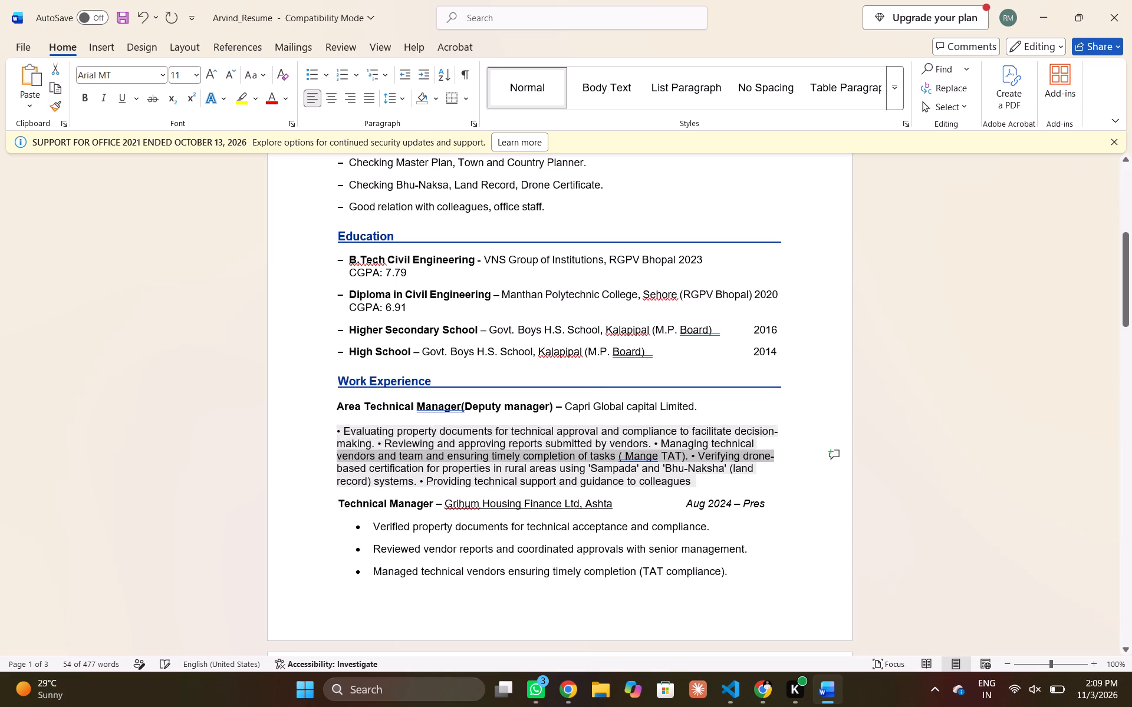
click(317, 485)
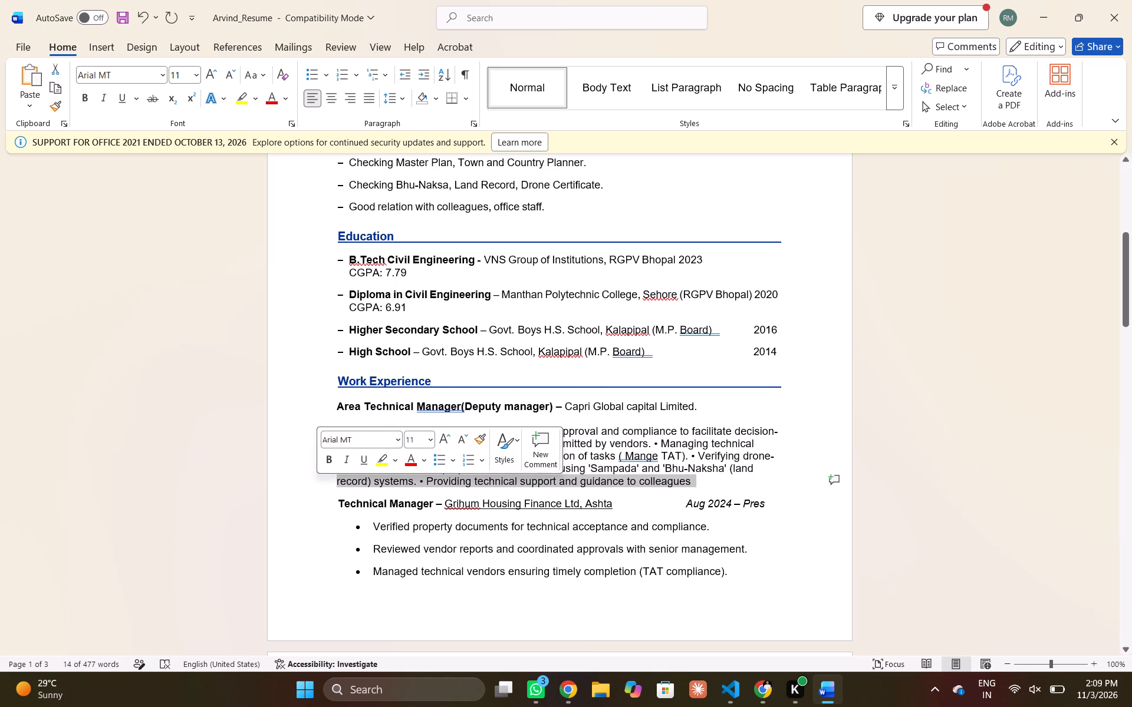
click(309, 521)
click(236, 451)
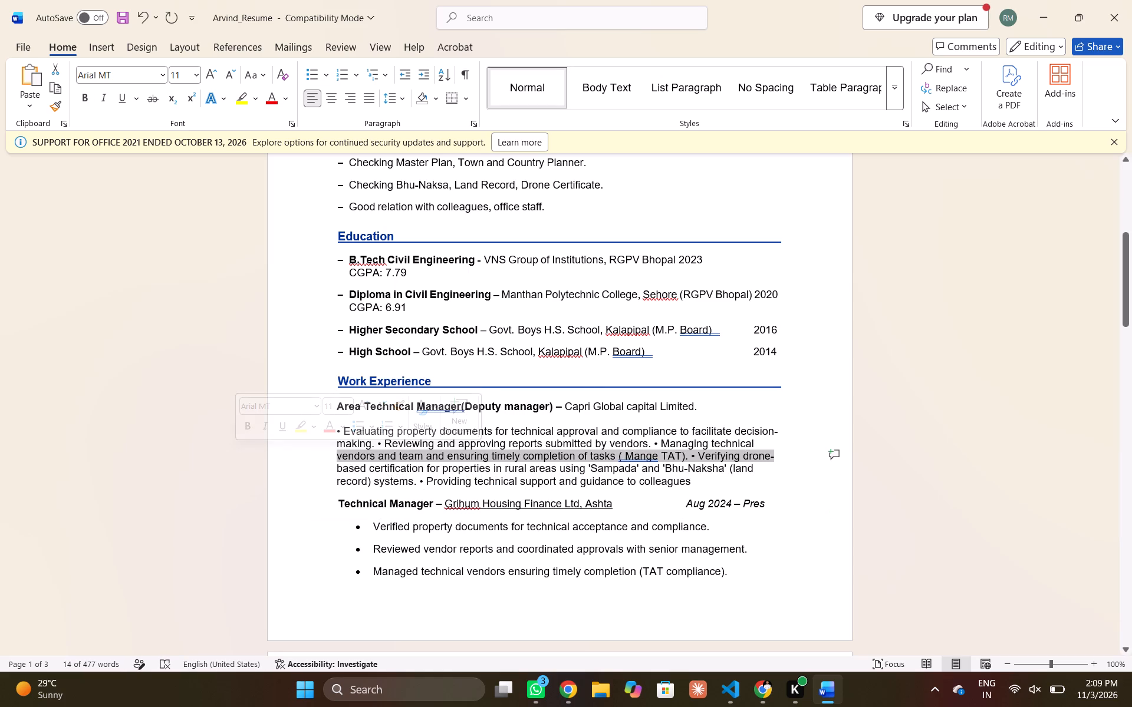
click(815, 404)
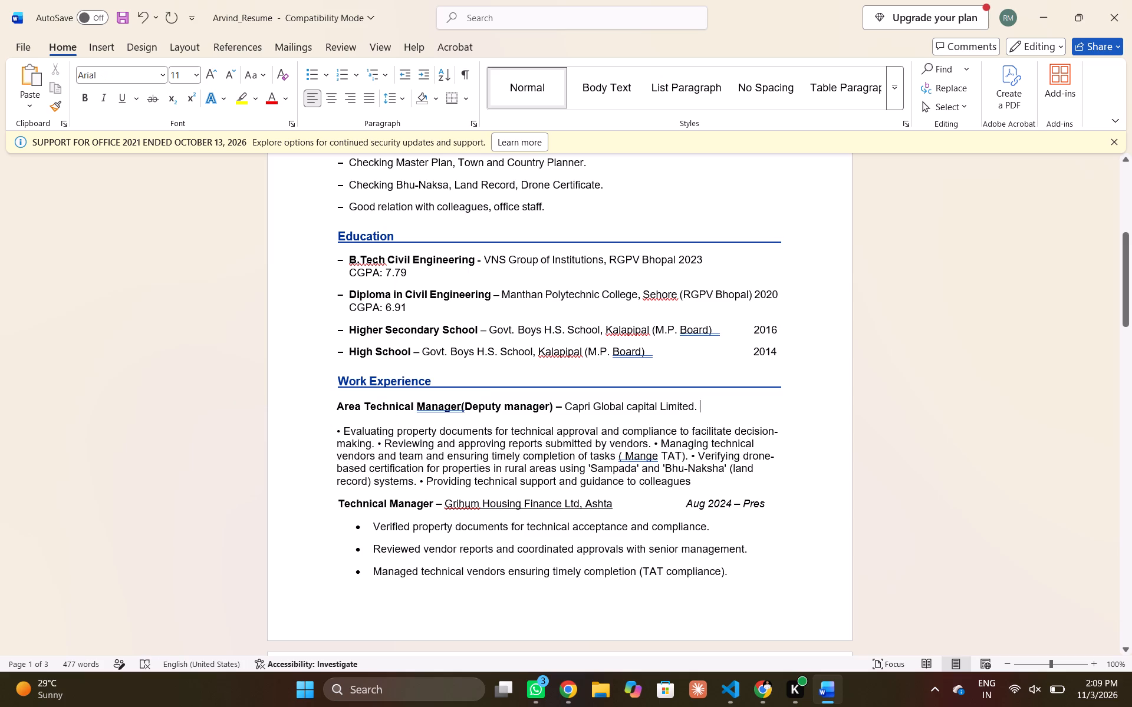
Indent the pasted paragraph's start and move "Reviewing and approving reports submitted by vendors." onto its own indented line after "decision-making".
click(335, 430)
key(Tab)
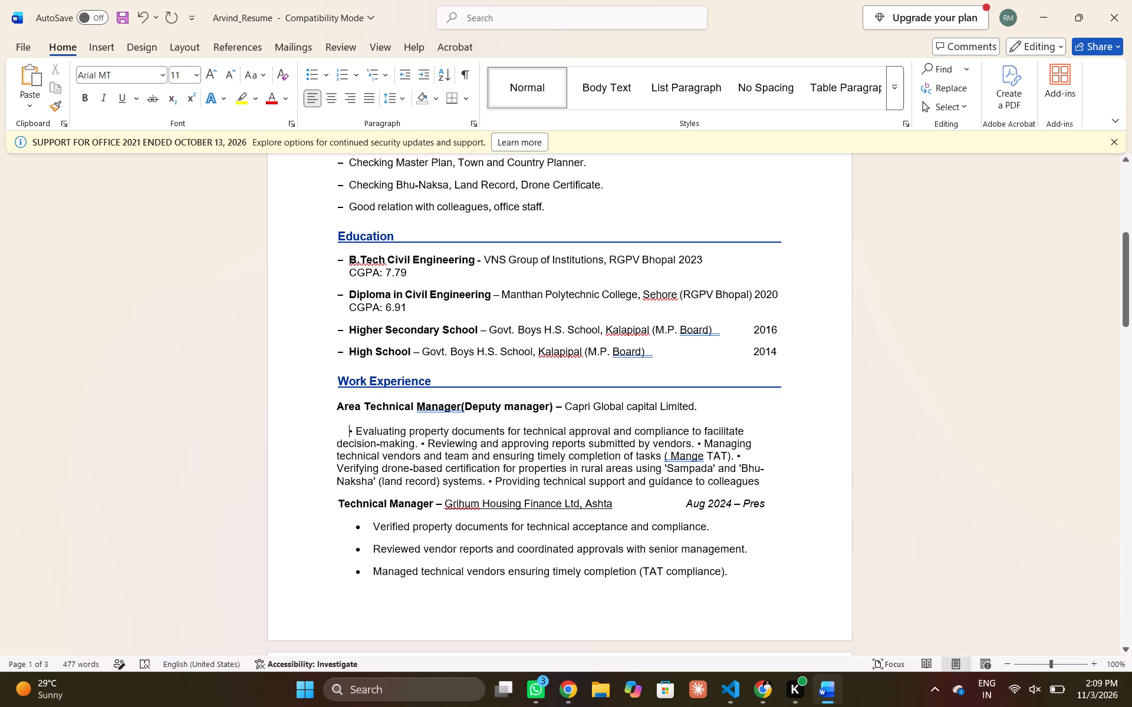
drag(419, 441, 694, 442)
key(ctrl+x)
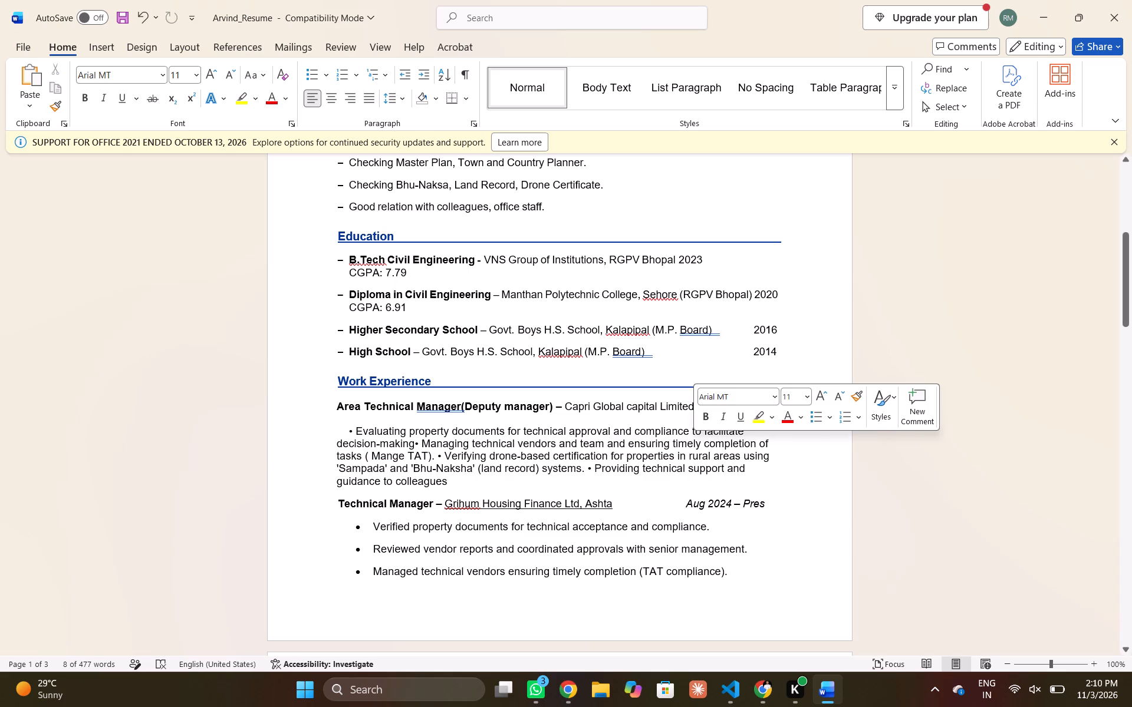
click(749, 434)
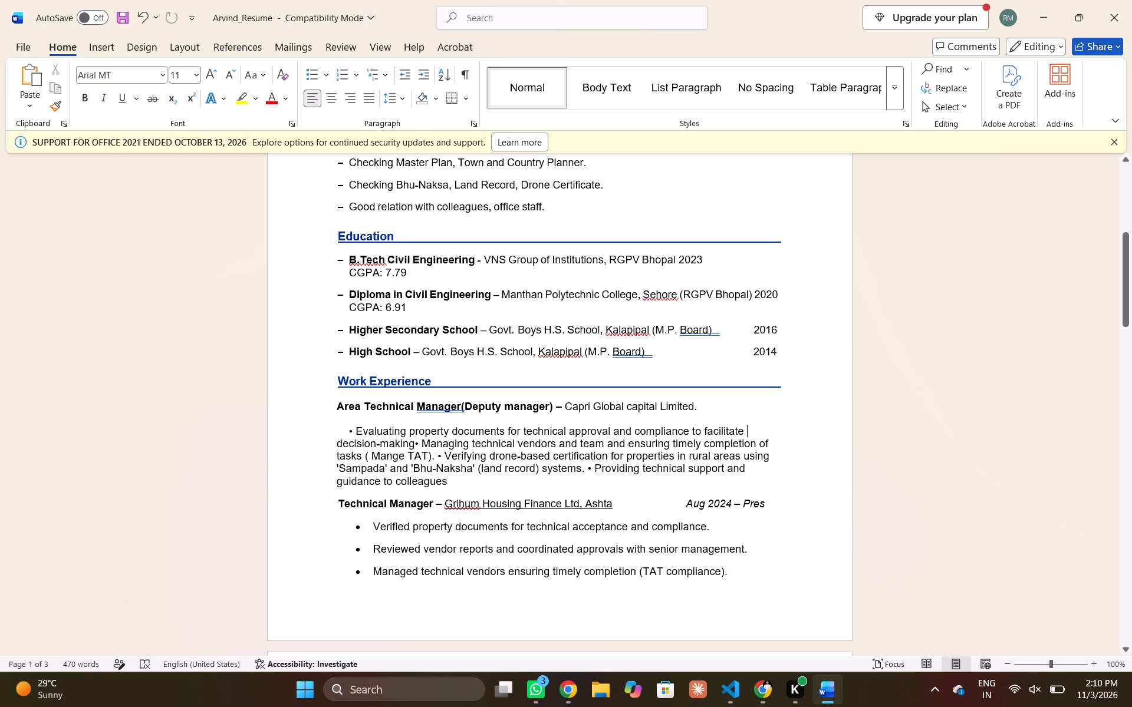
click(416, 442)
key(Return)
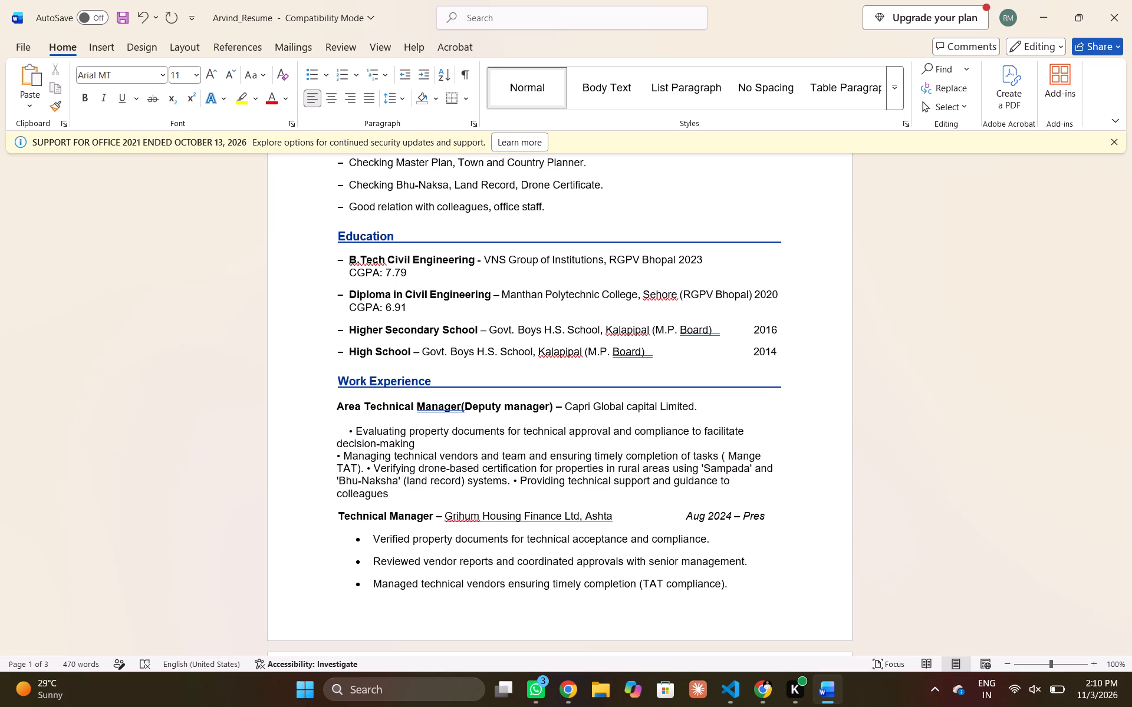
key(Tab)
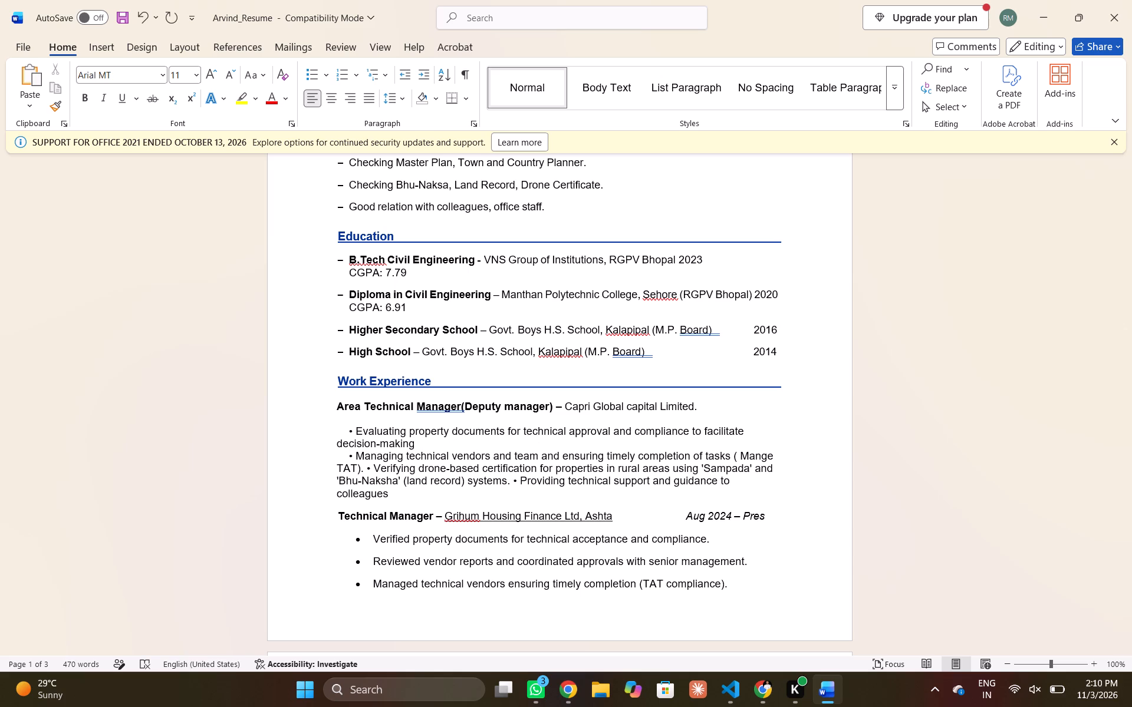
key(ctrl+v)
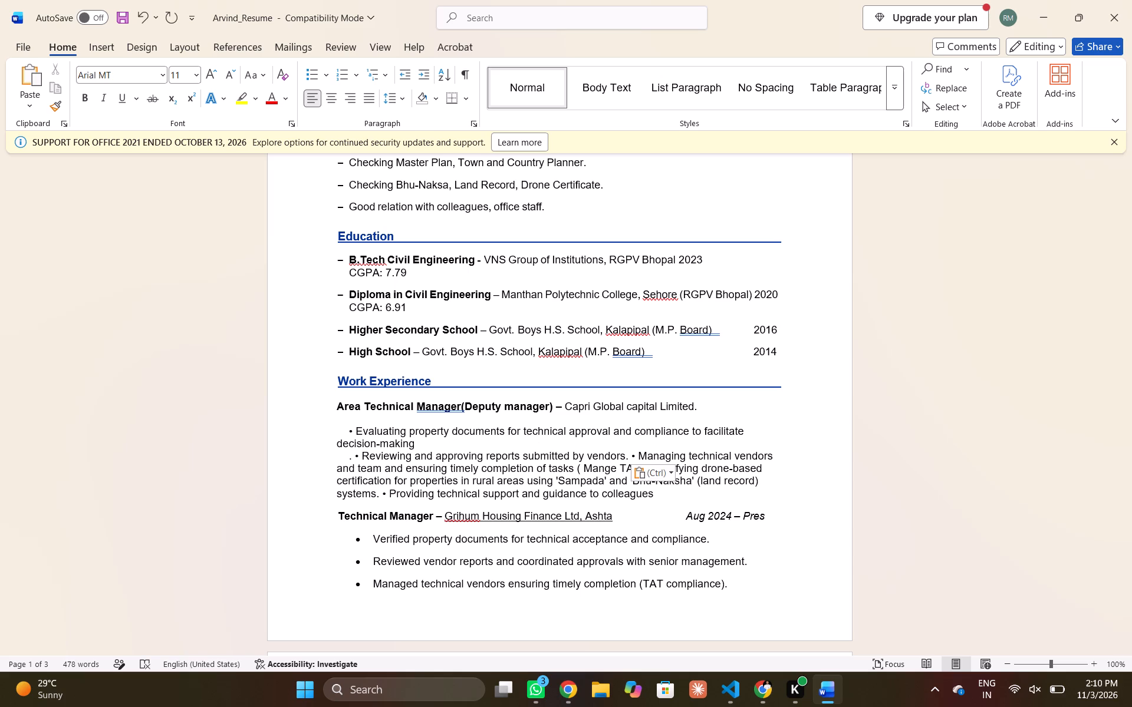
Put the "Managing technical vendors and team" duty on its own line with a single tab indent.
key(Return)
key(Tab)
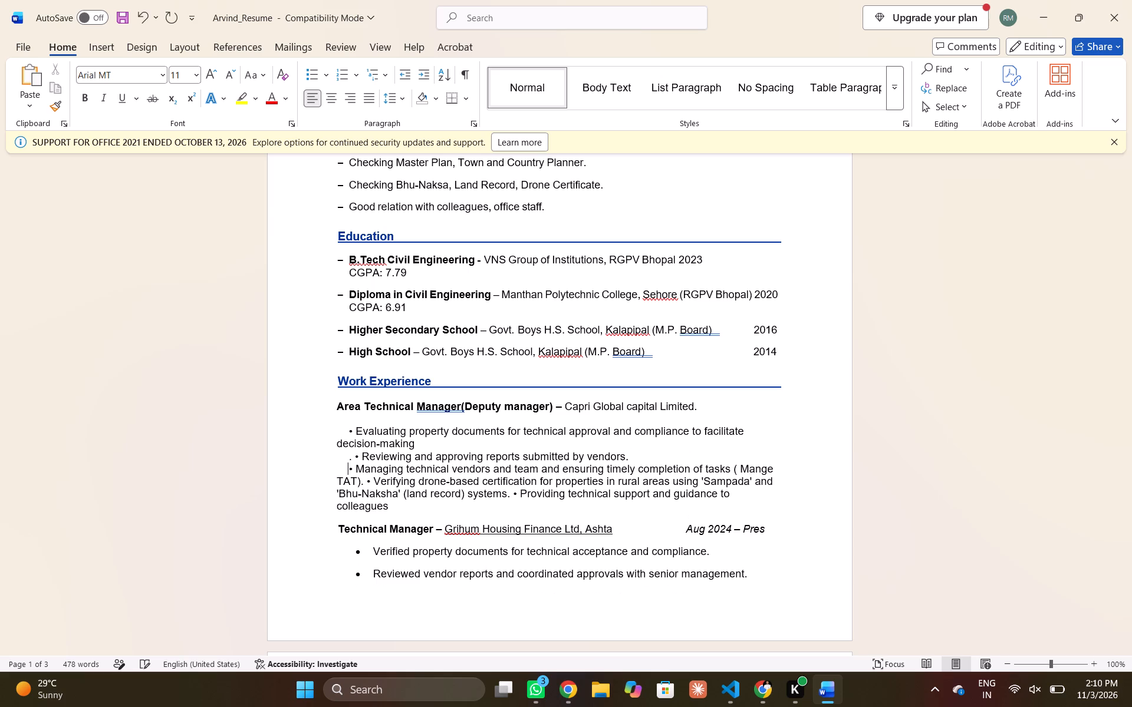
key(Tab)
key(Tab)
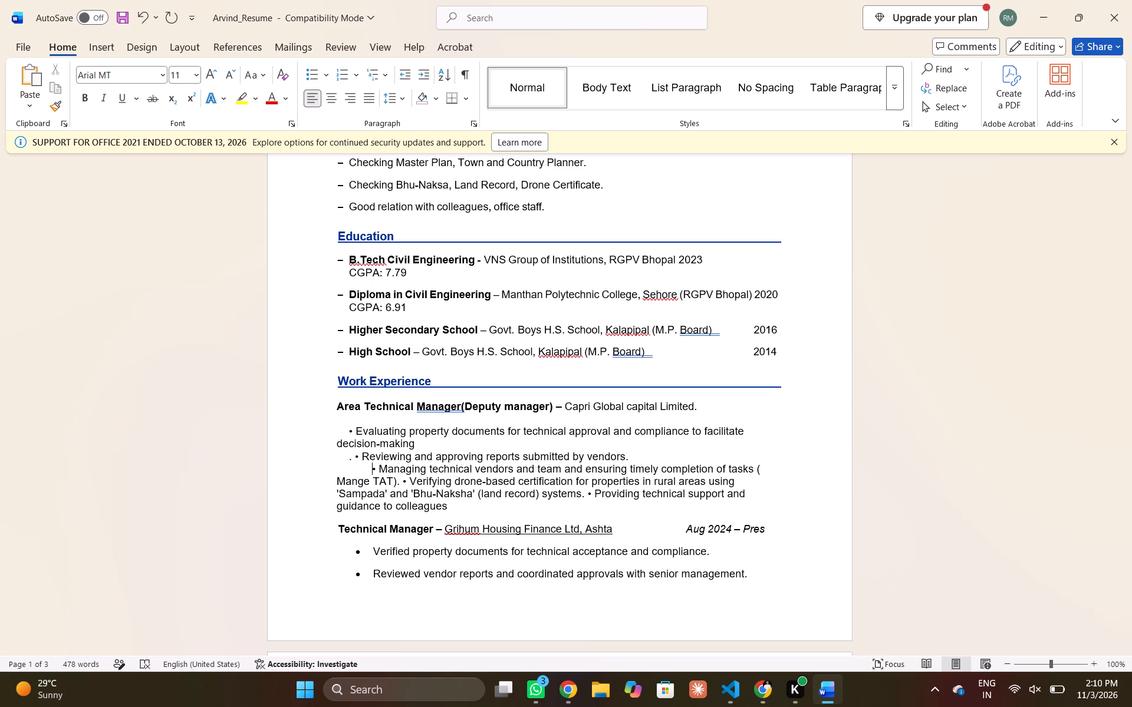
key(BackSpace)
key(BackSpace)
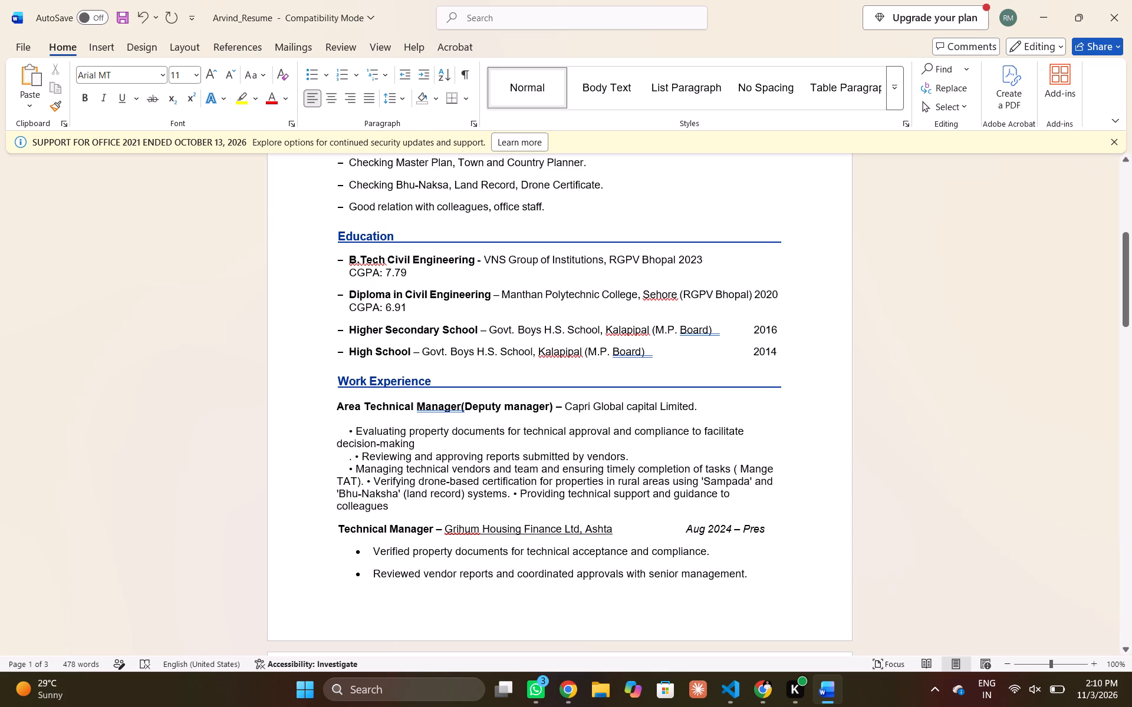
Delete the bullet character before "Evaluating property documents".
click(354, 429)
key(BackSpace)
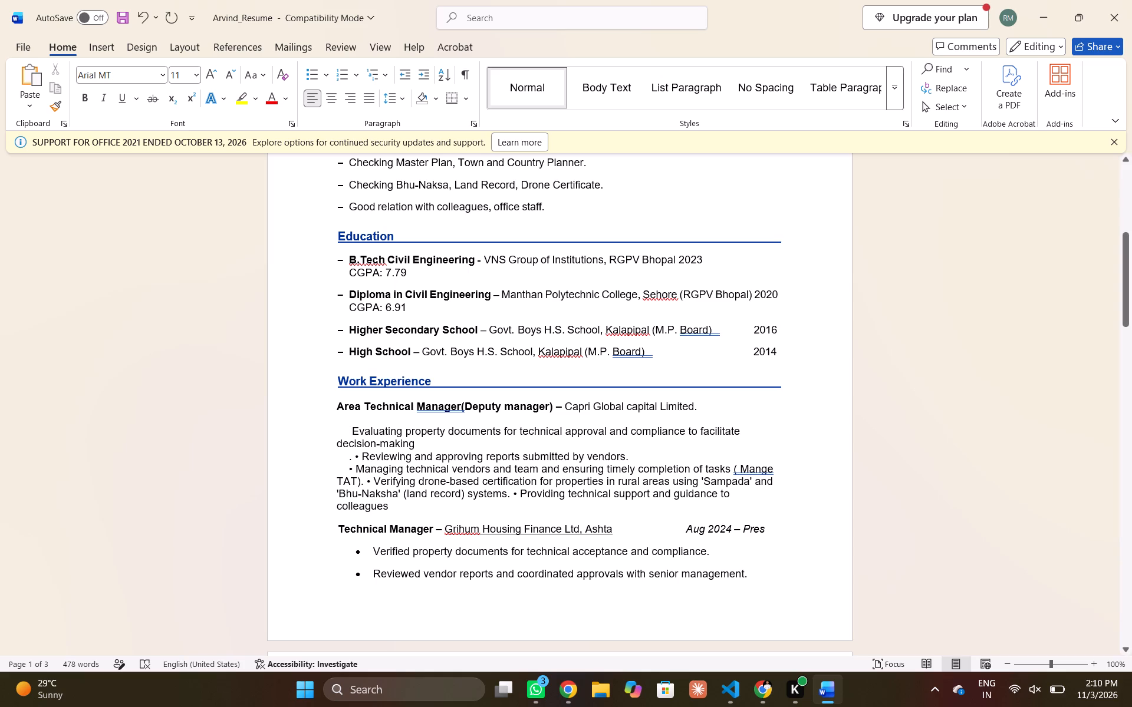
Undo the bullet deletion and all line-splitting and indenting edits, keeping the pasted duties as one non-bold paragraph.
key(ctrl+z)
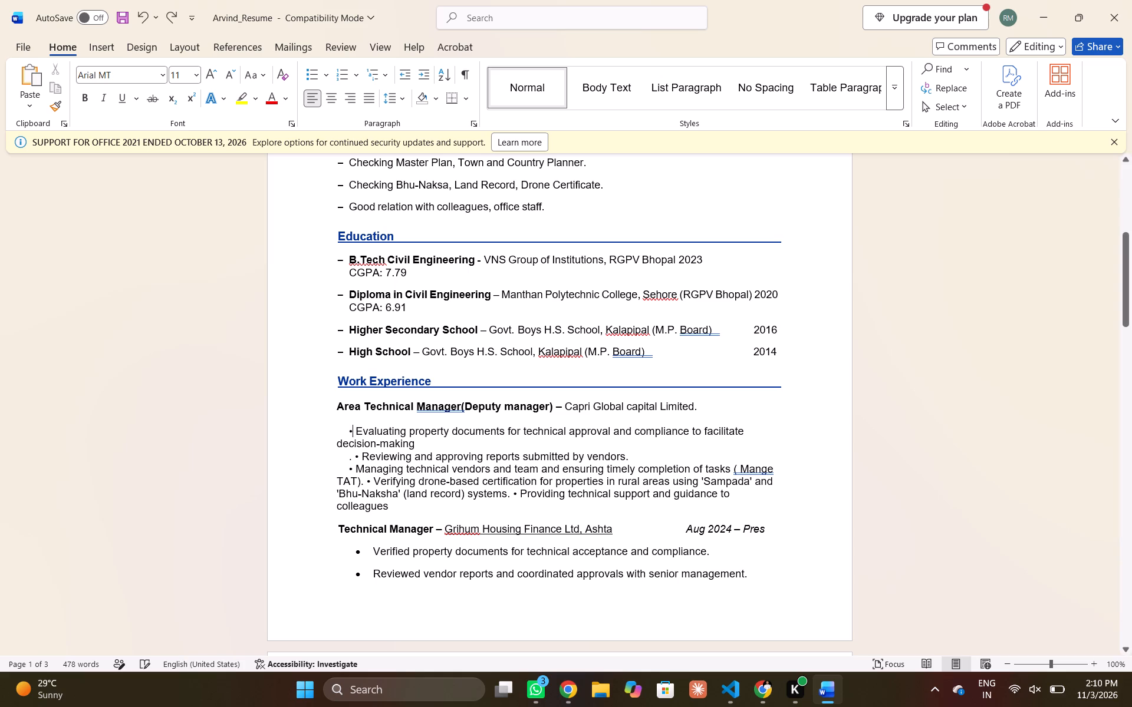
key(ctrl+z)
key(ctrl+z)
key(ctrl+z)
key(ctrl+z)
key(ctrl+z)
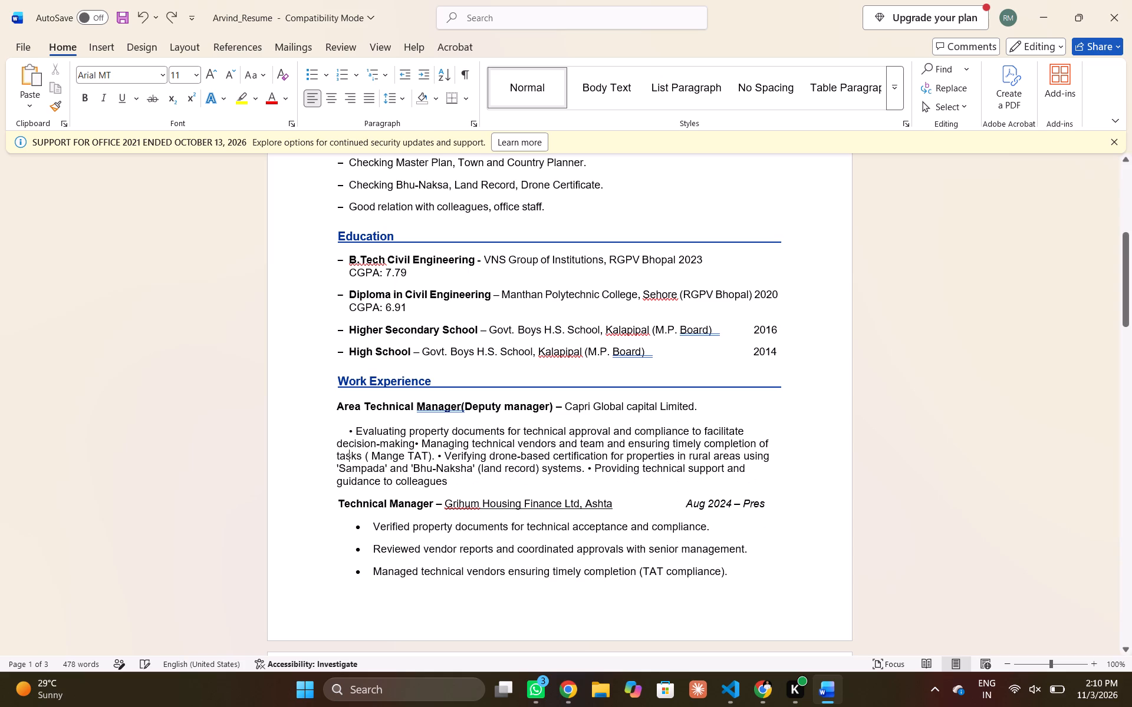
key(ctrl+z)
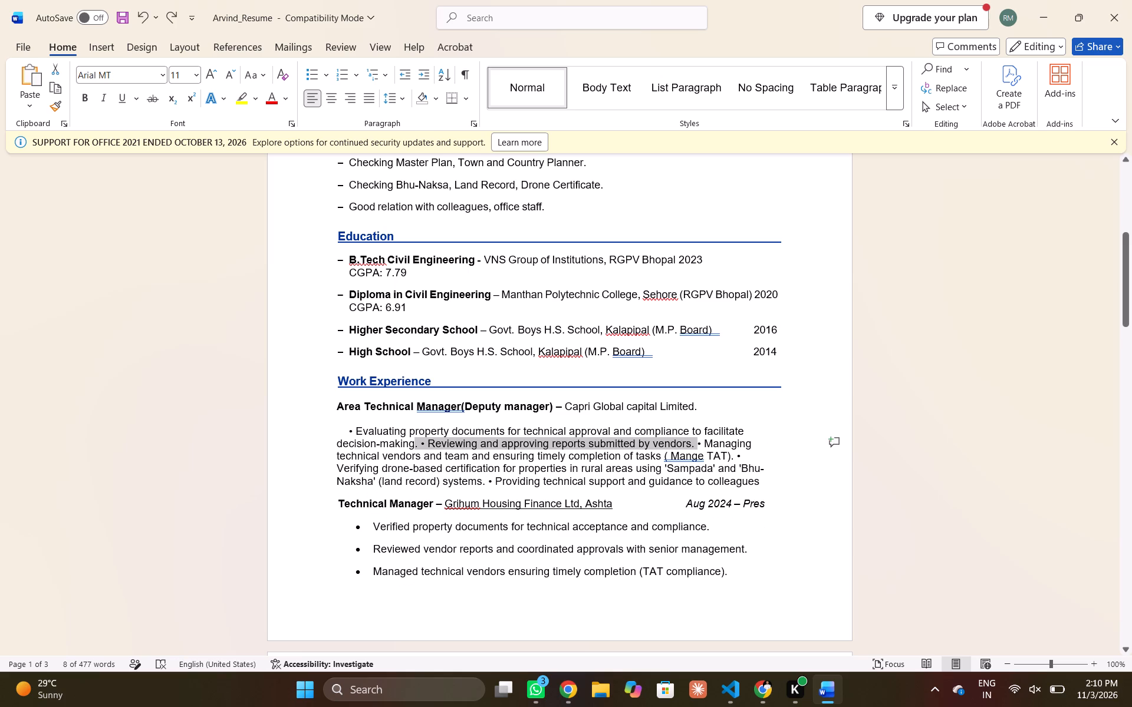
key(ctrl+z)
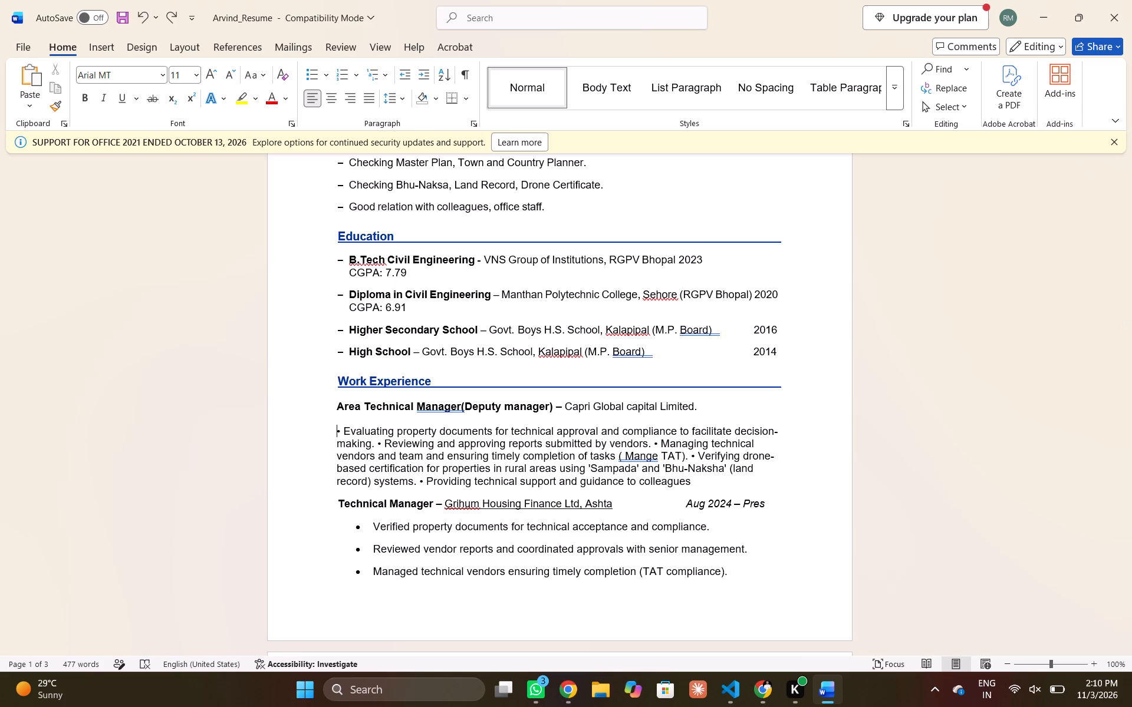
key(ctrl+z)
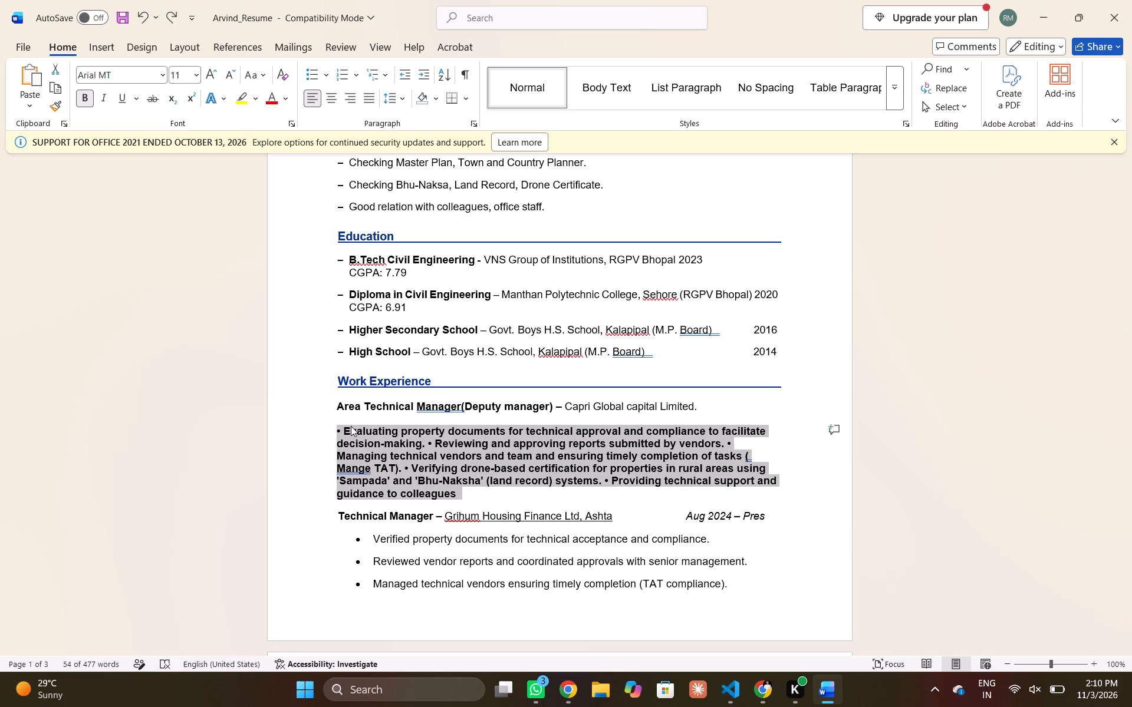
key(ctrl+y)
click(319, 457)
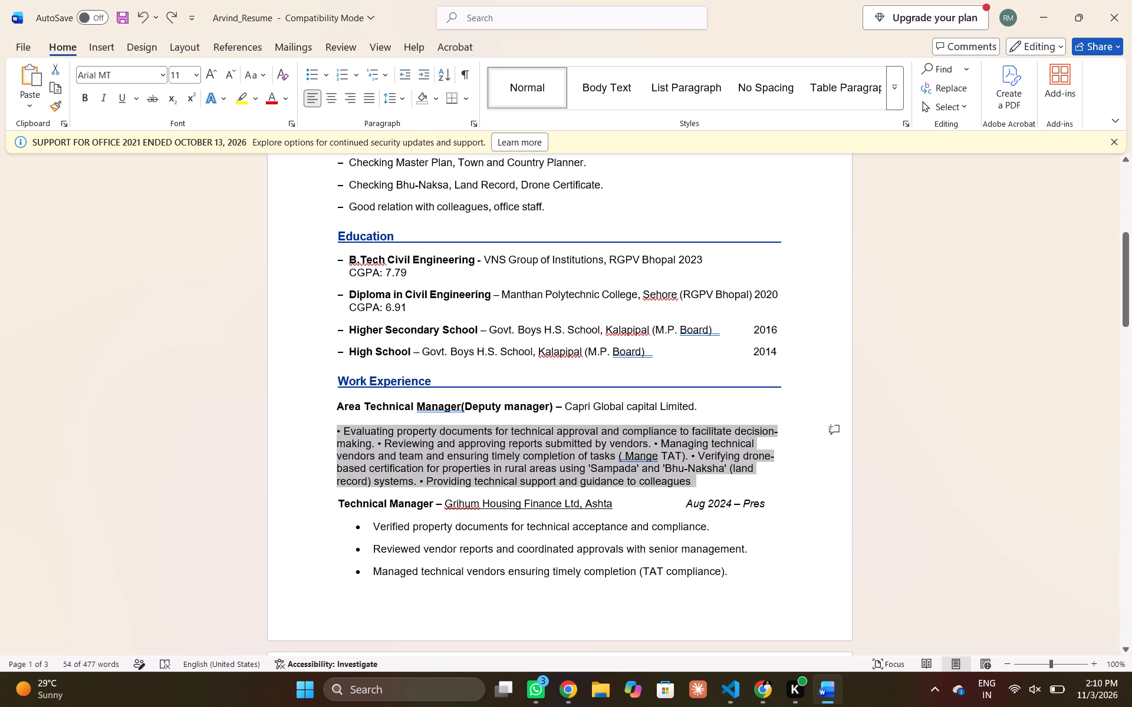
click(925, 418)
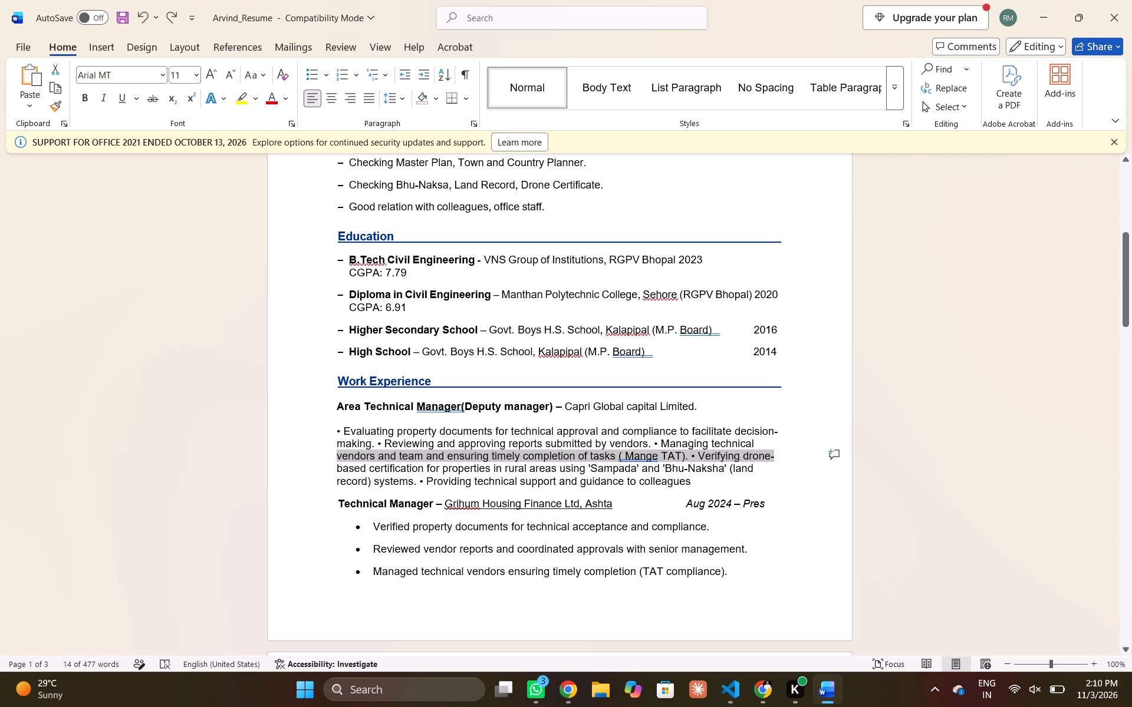
Insert an empty bulleted list item directly beneath the Capri Global line, leaving no blank line between them.
click(700, 408)
key(Return)
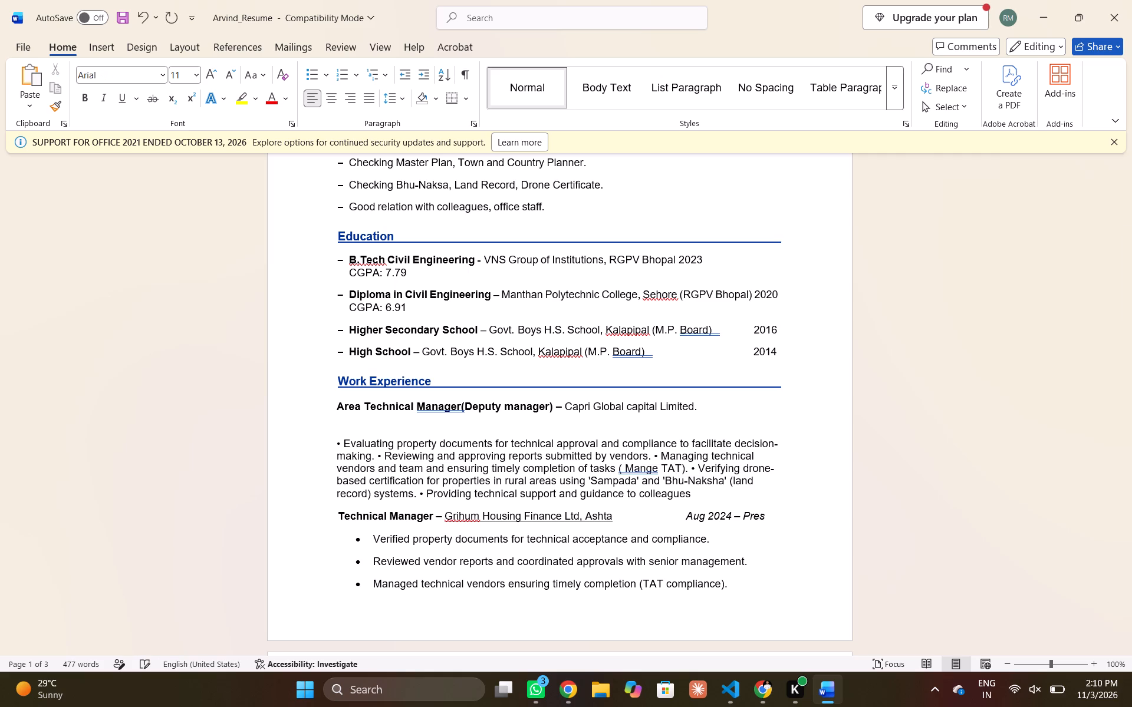
key(Return)
key(Tab)
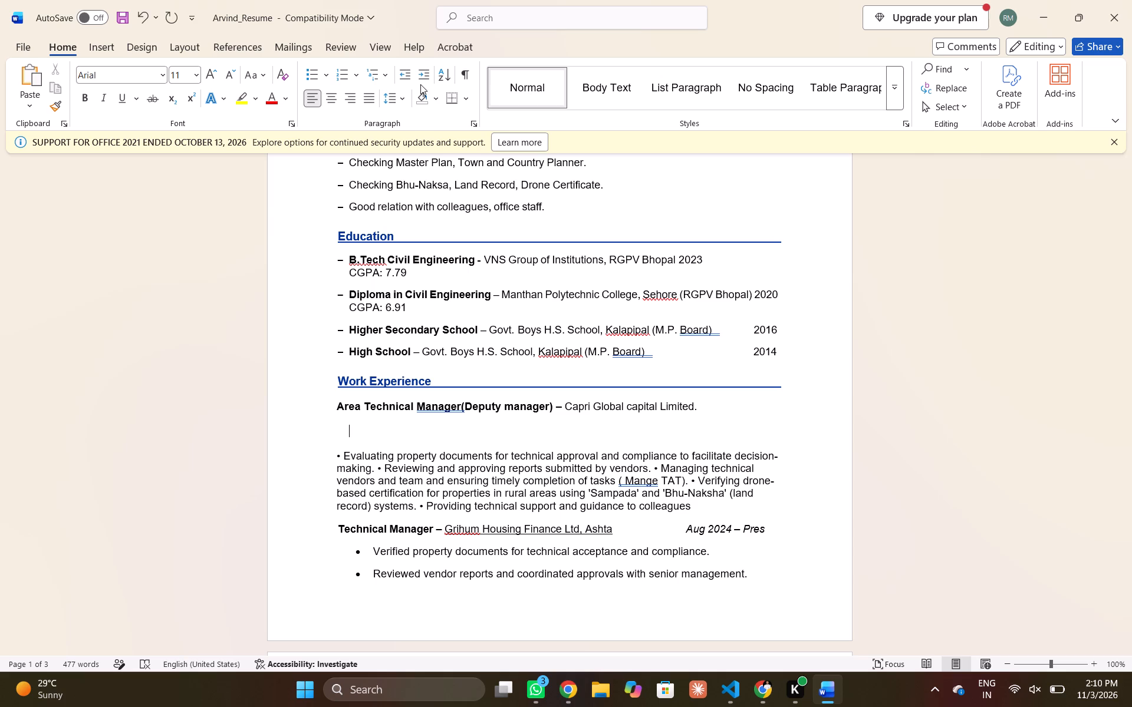
click(311, 71)
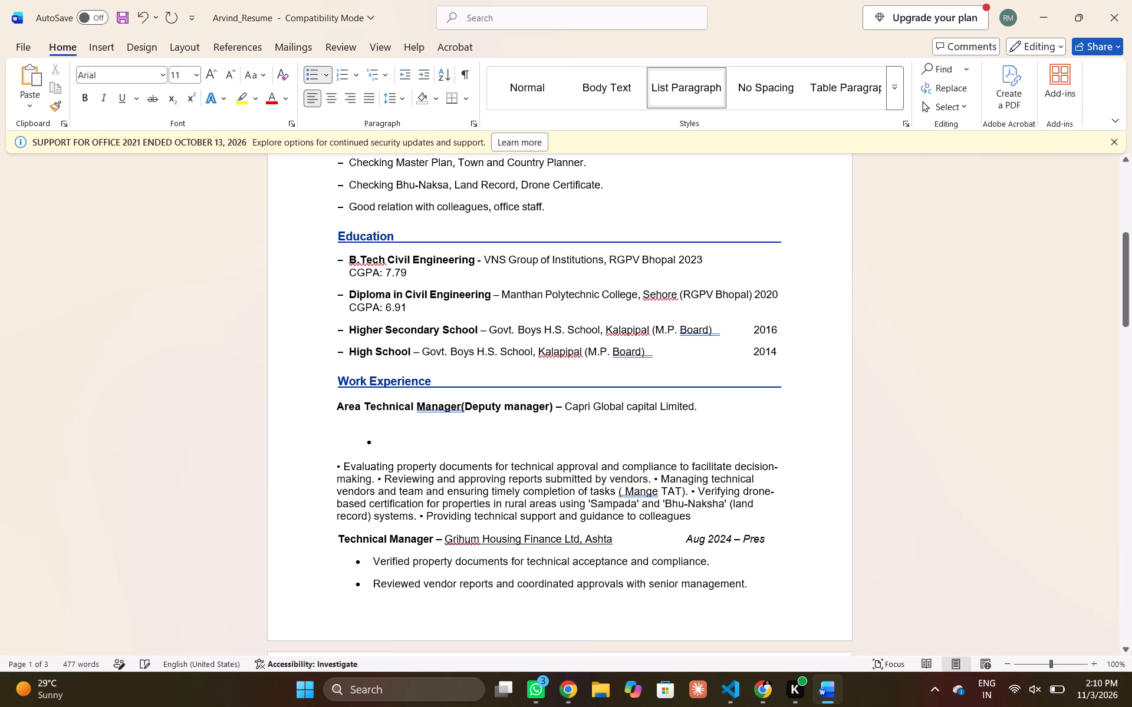
click(368, 425)
click(360, 446)
key(Up)
key(BackSpace)
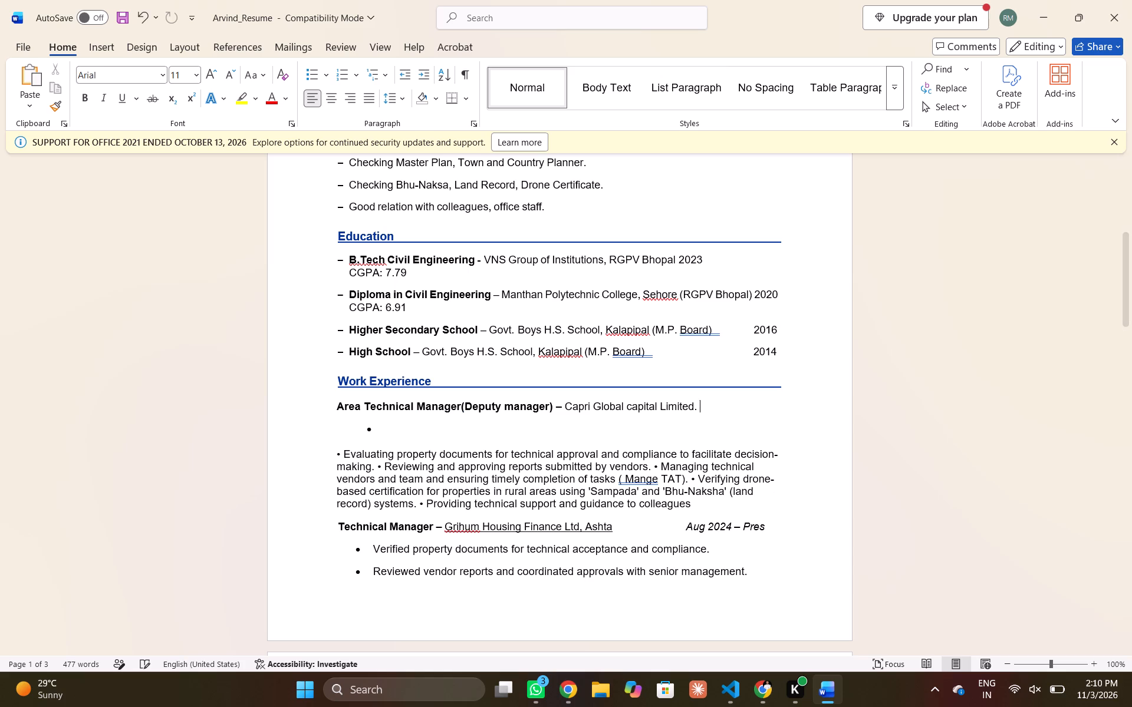
click(383, 430)
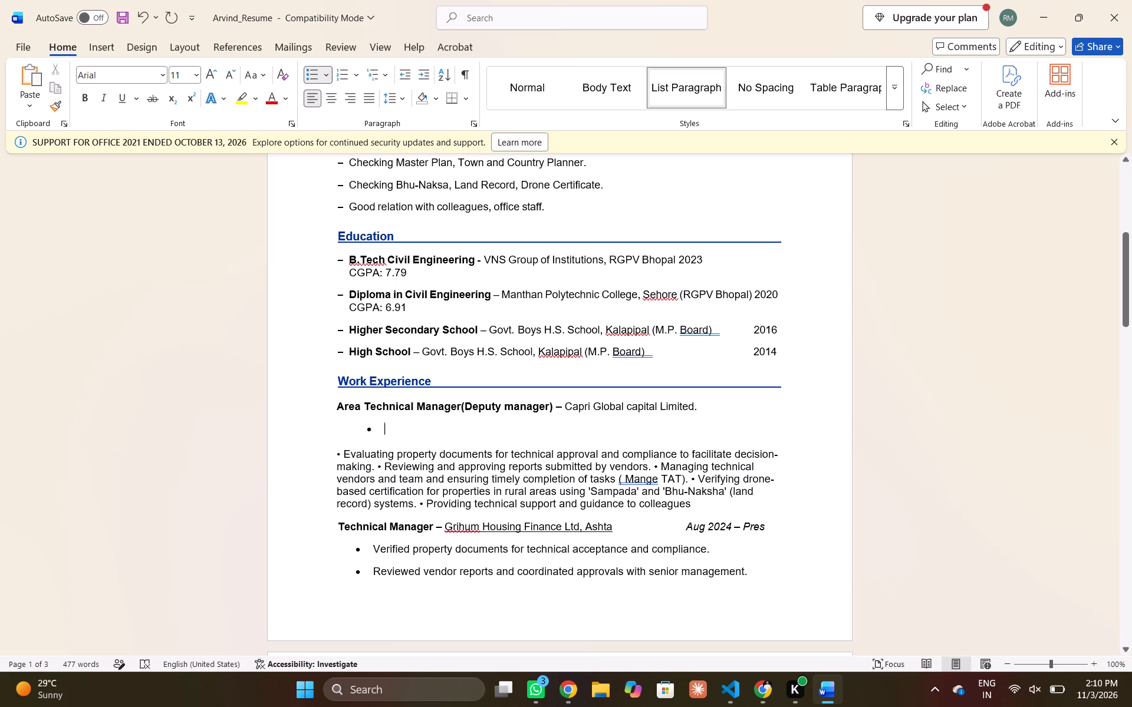
Copy the "Evaluating property documents… decision-making." sentence from the duties paragraph into the empty bulleted item under Capri Global.
drag(344, 450, 361, 449)
drag(361, 449, 320, 460)
drag(320, 460, 374, 468)
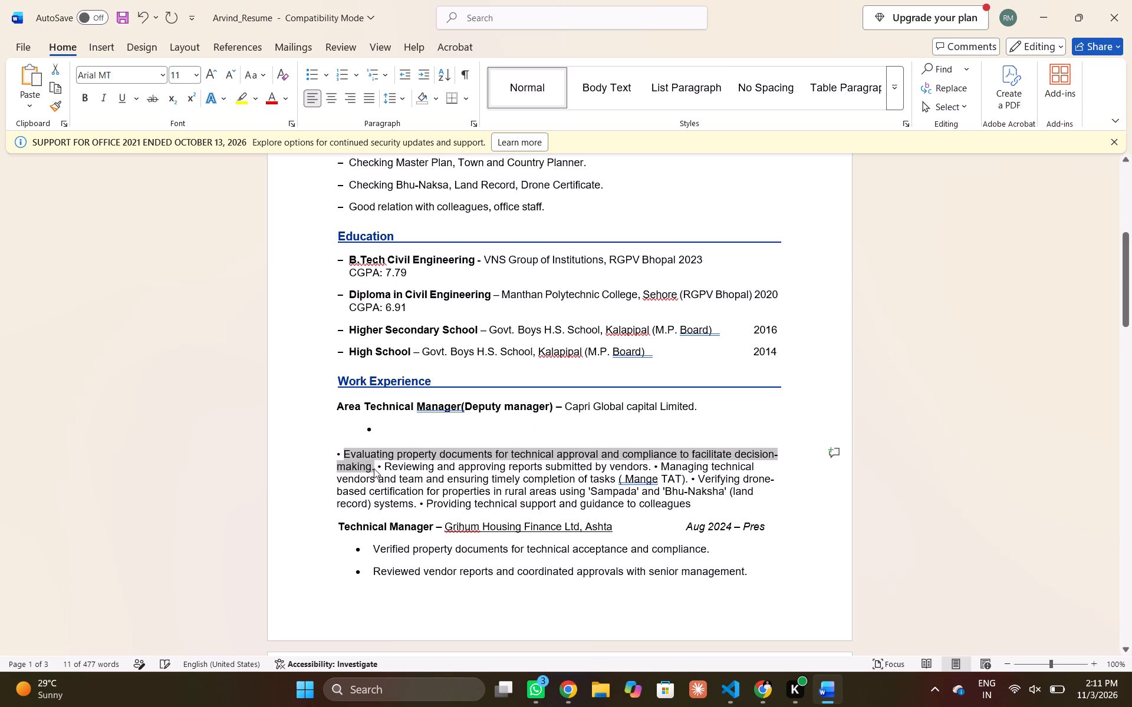
key(ctrl+c)
click(381, 427)
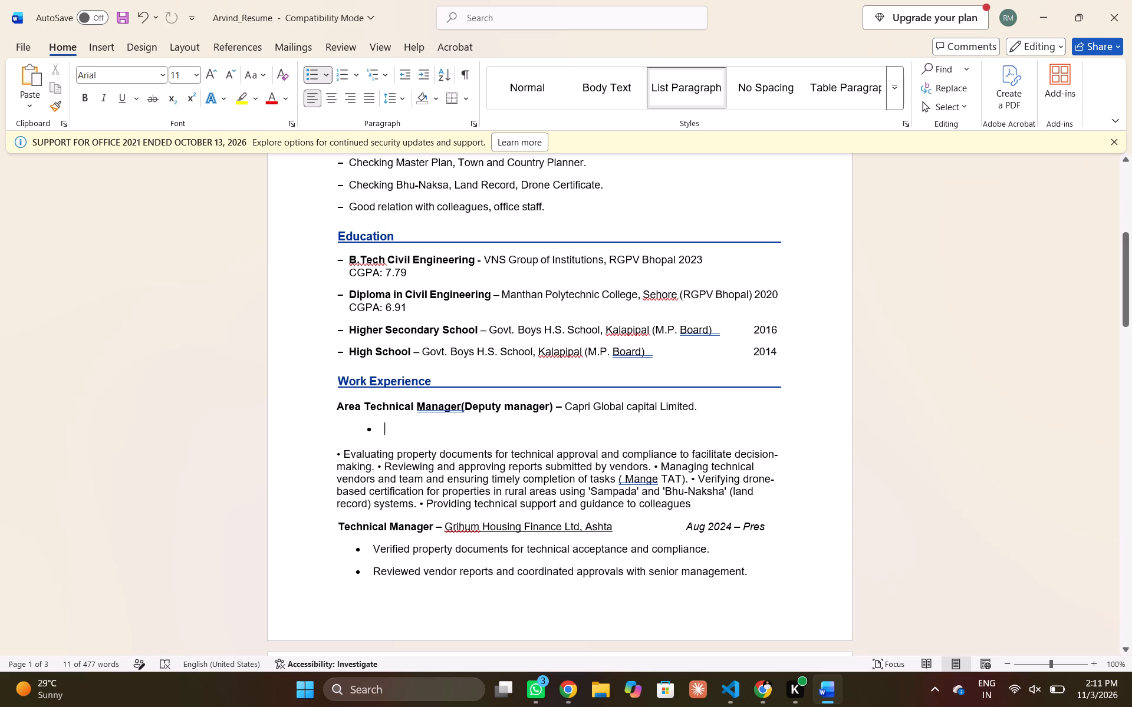
key(ctrl+v)
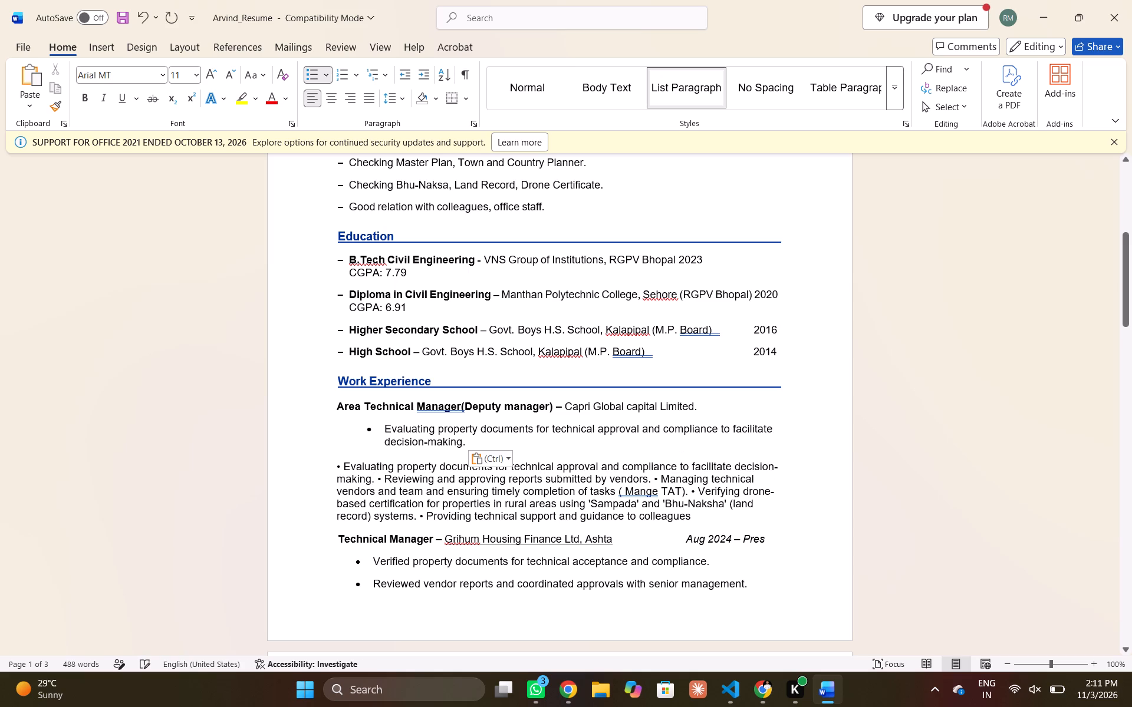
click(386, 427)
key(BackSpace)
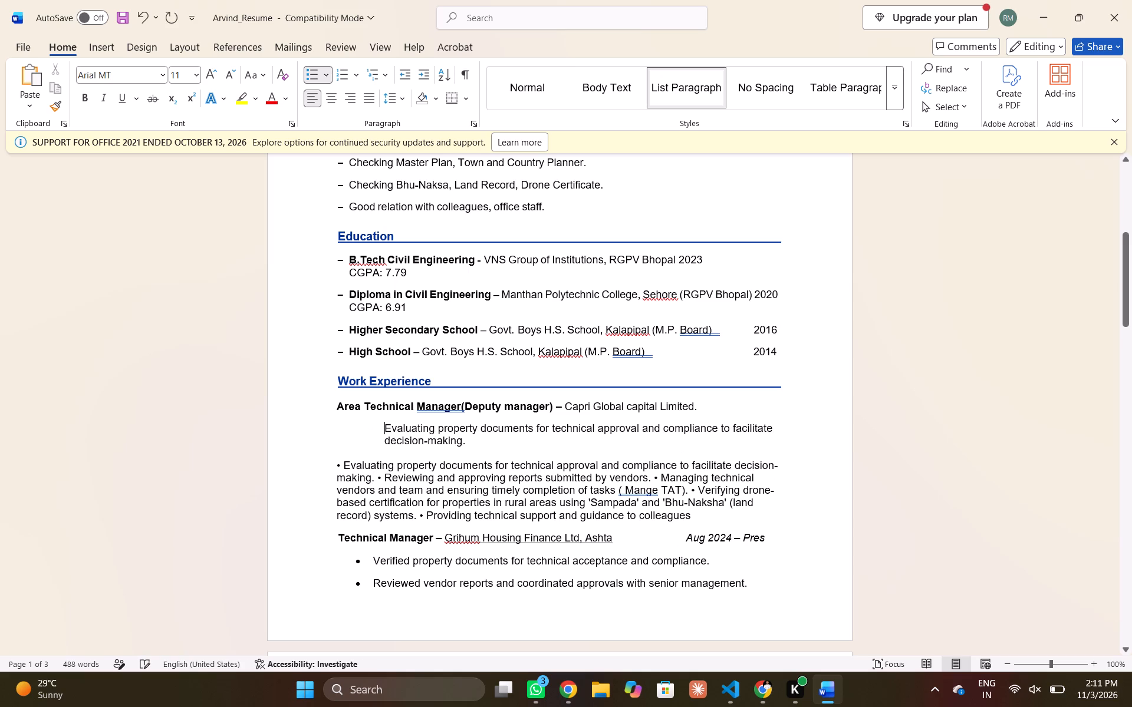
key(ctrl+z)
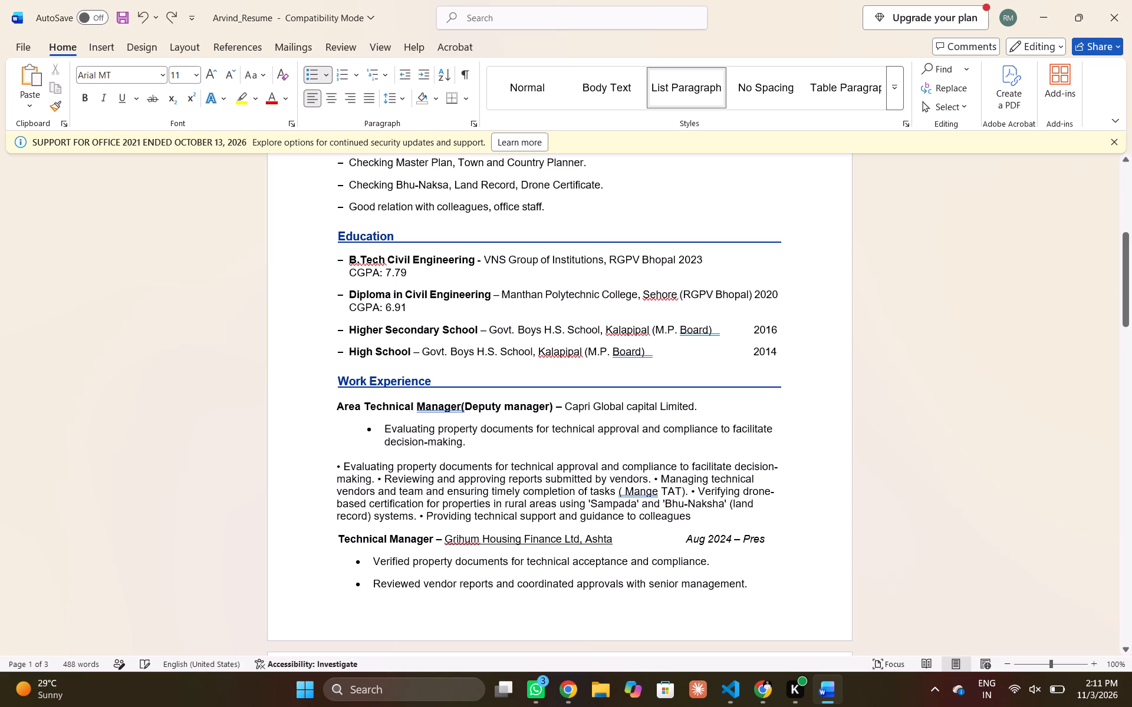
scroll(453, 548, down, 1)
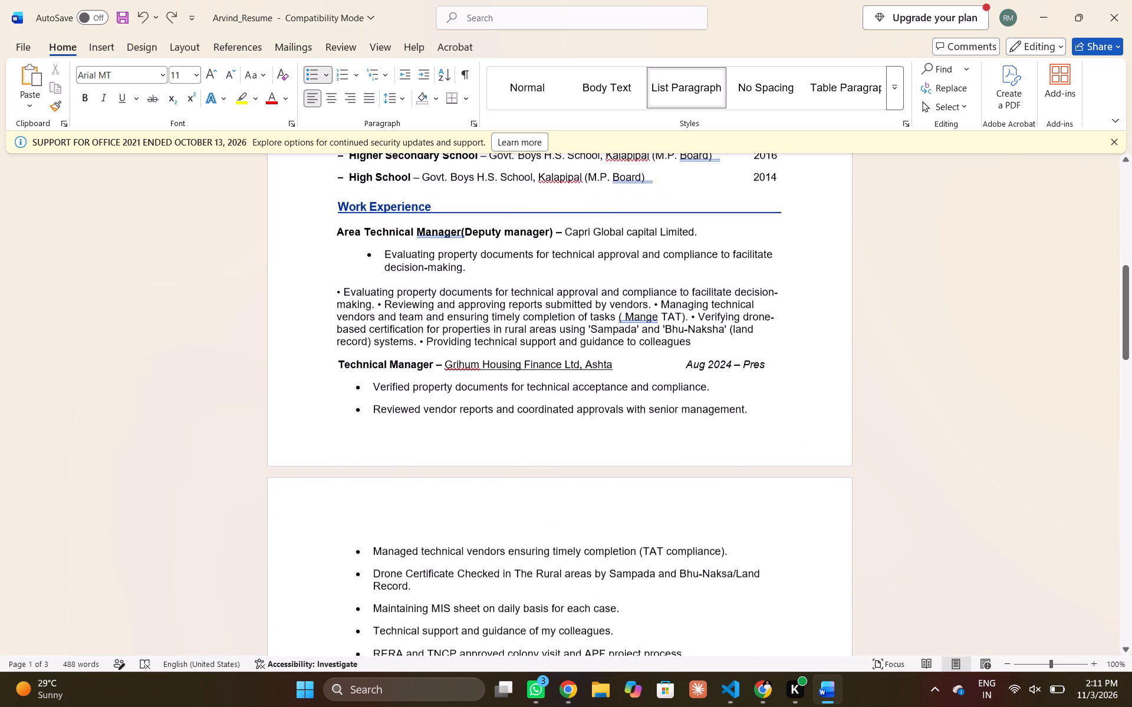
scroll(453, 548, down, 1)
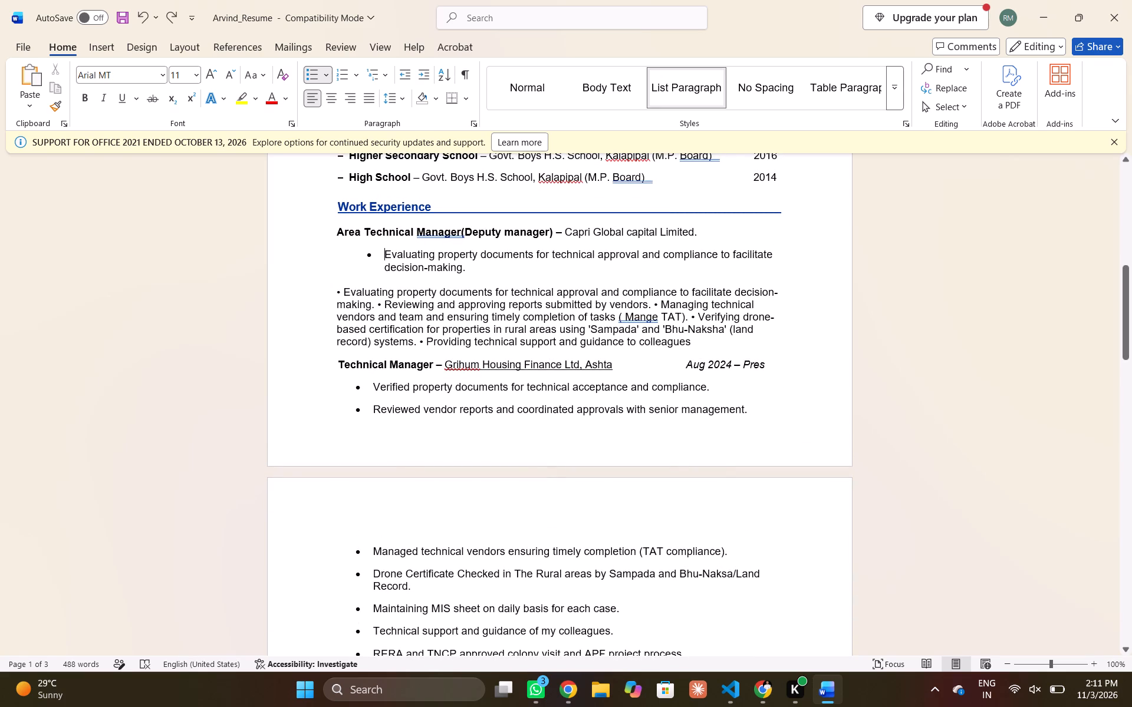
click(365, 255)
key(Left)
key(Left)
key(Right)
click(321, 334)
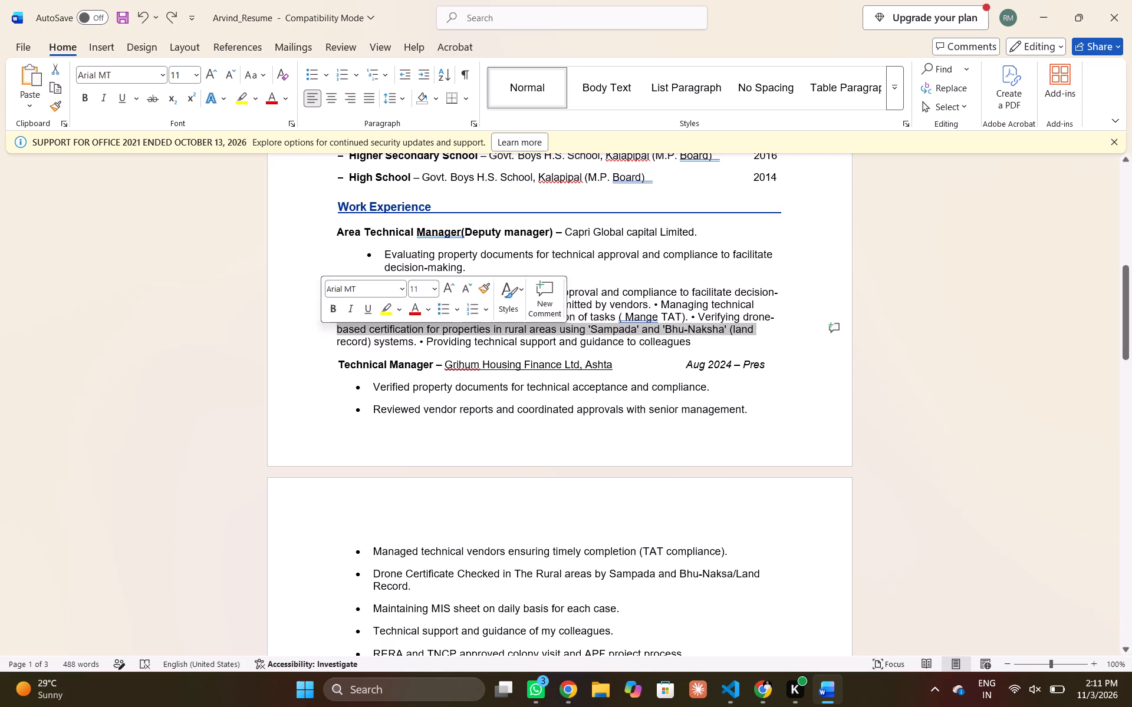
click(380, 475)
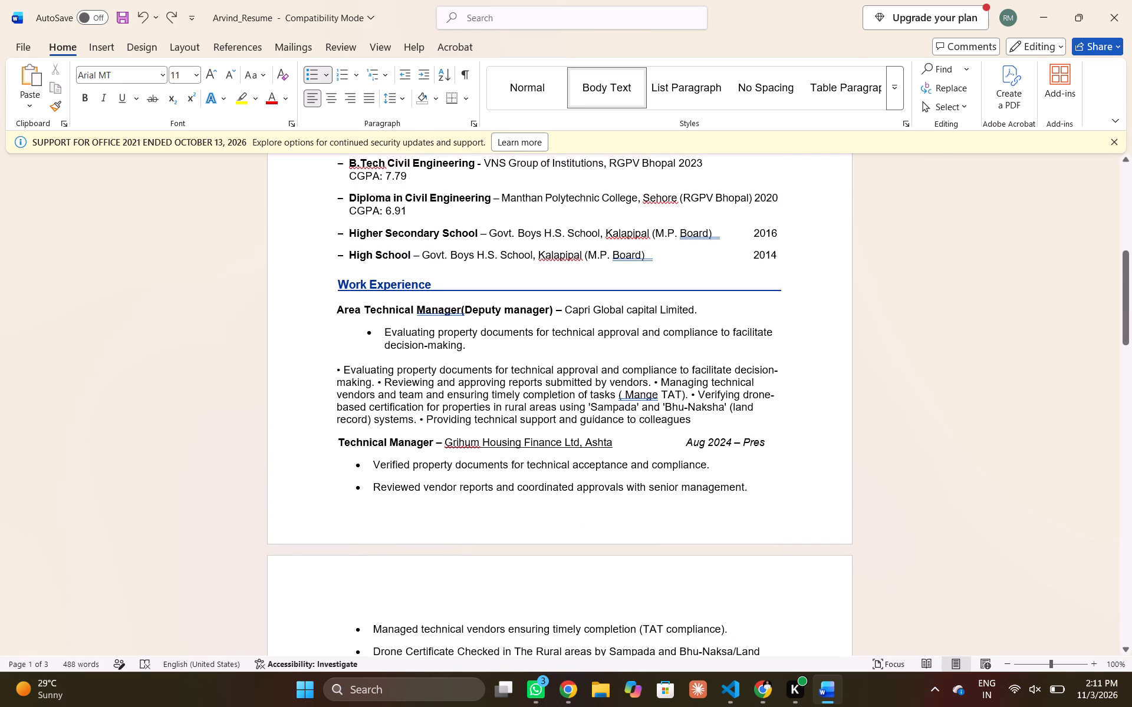
Add an empty bulleted item beneath the "Evaluating property documents" item.
click(473, 343)
key(Return)
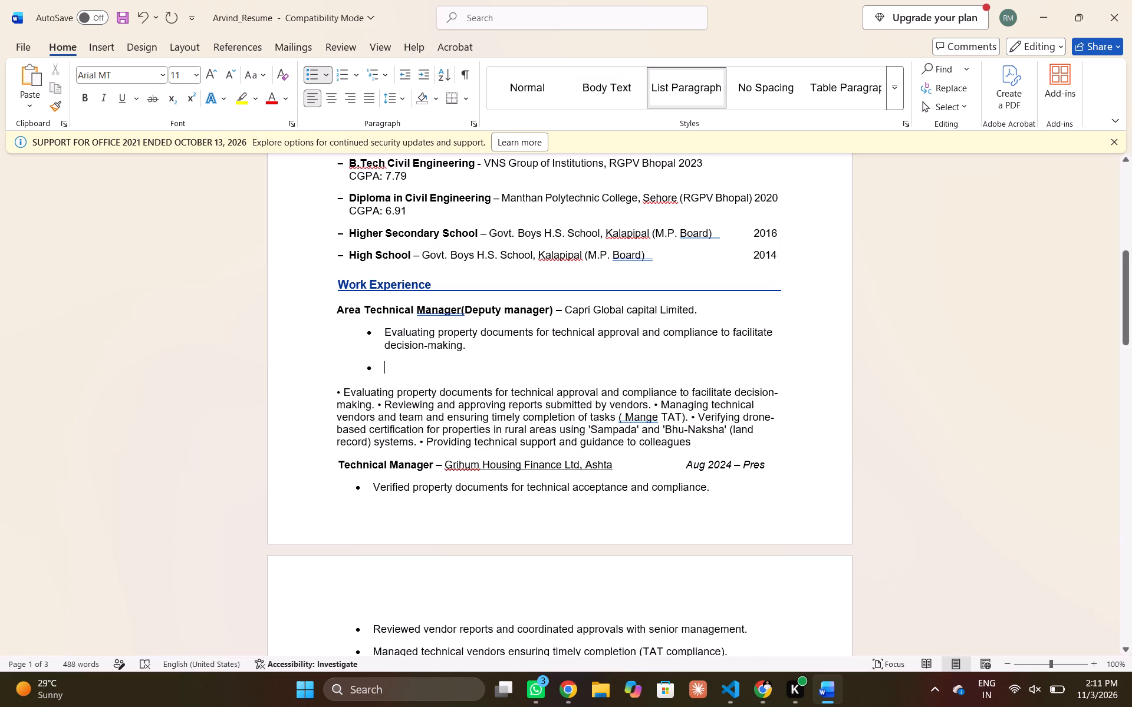
Delete the duplicate "Evaluating property documents… decision-making." sentence and its extra bullet character from the duties paragraph.
drag(343, 390, 506, 394)
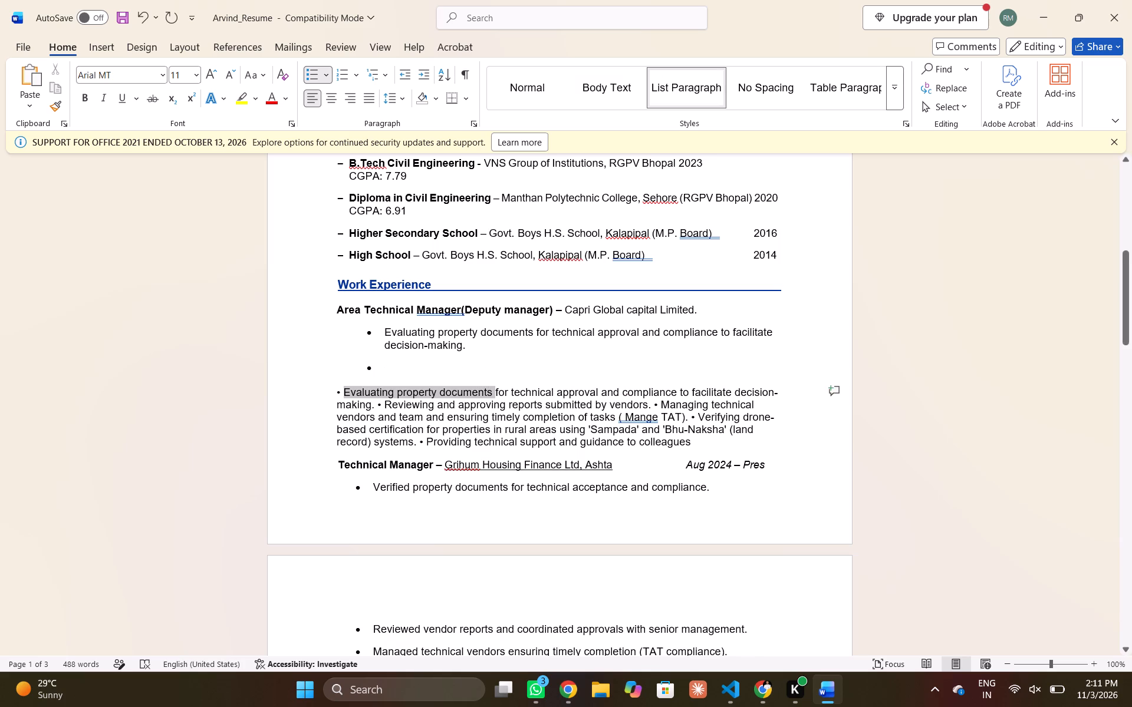
drag(506, 394, 377, 398)
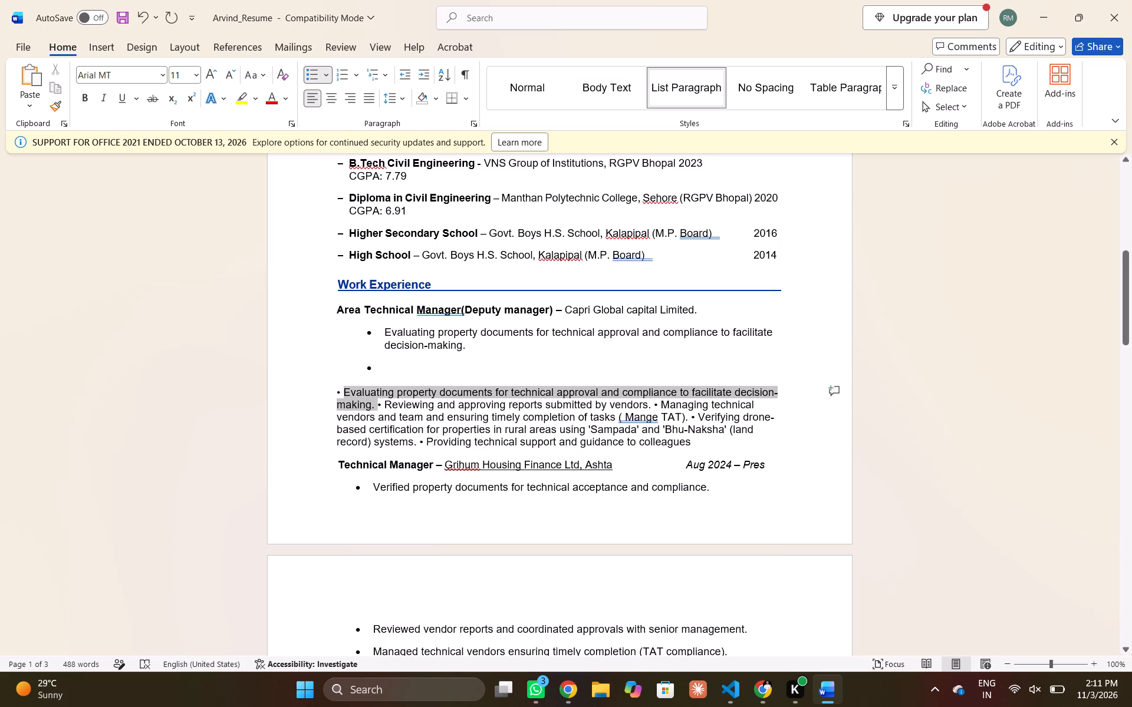
drag(377, 398, 377, 399)
key(BackSpace)
key(BackSpace)
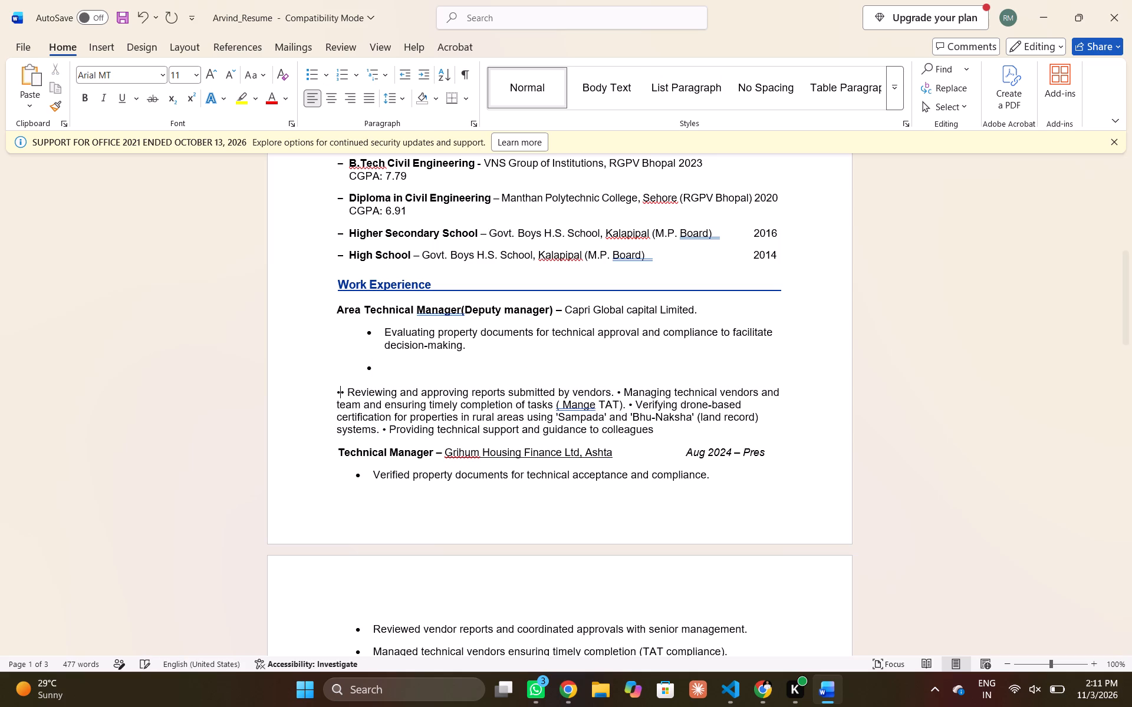
key(BackSpace)
Move "Reviewing and approving reports submitted by vendors." from the duties paragraph into the empty bulleted item.
drag(345, 389, 609, 387)
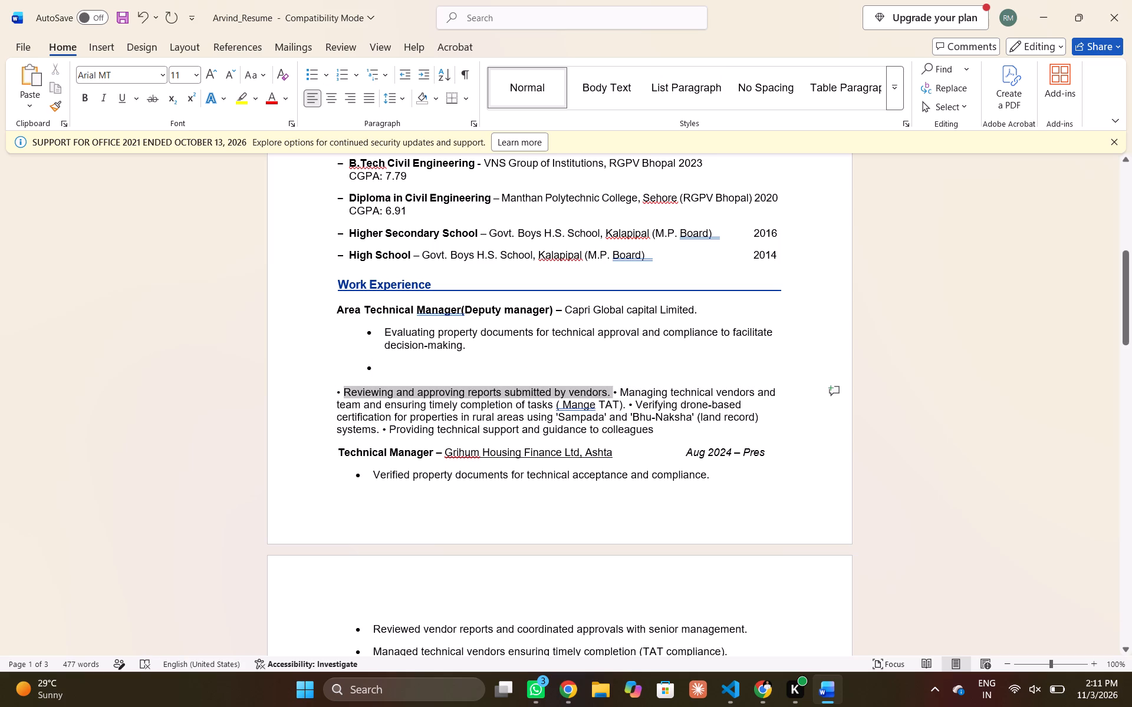
drag(609, 387, 610, 389)
key(ctrl+c)
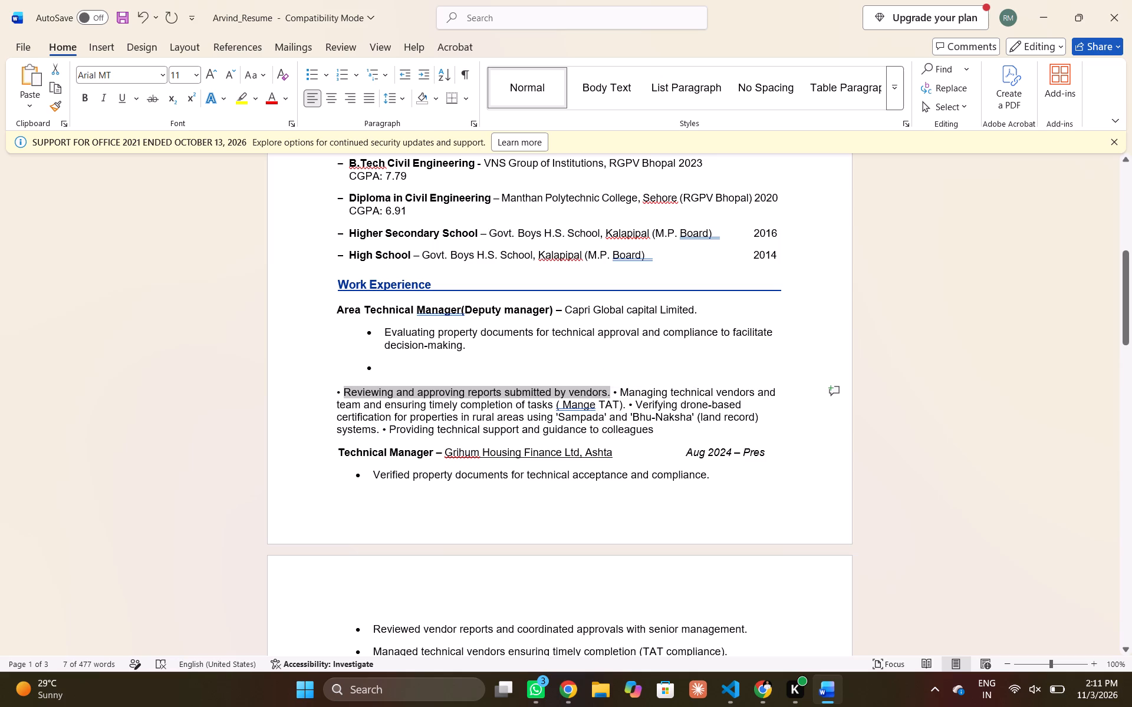
key(ctrl+x)
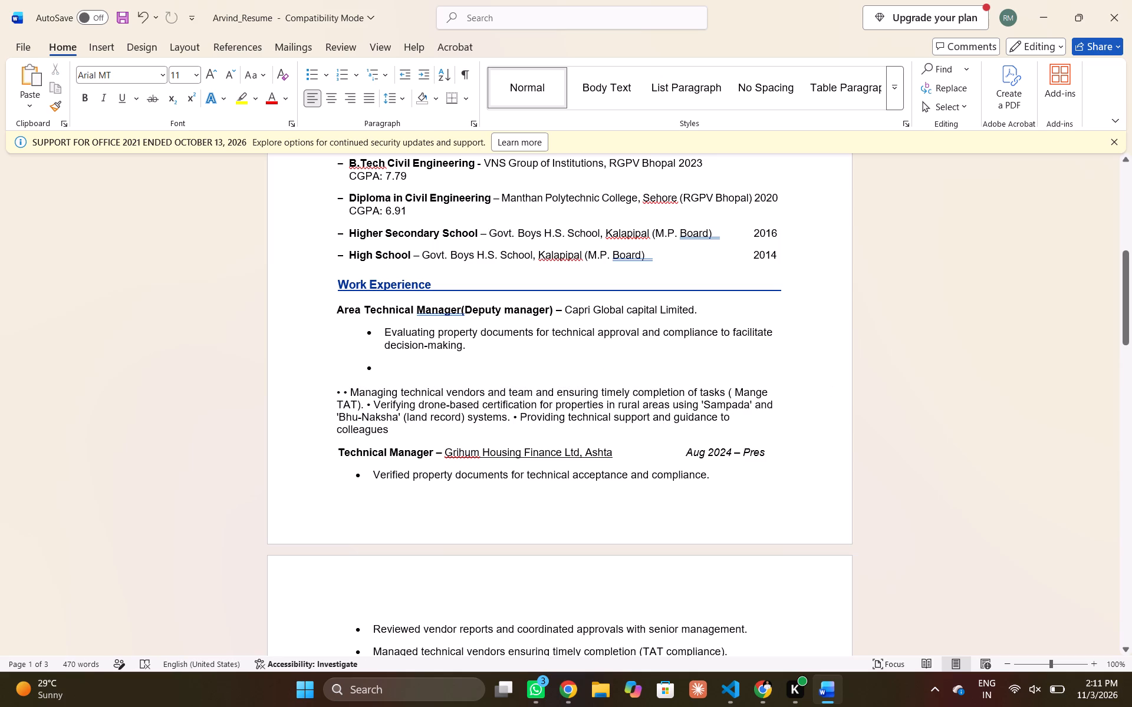
click(384, 374)
click(382, 369)
key(ctrl+v)
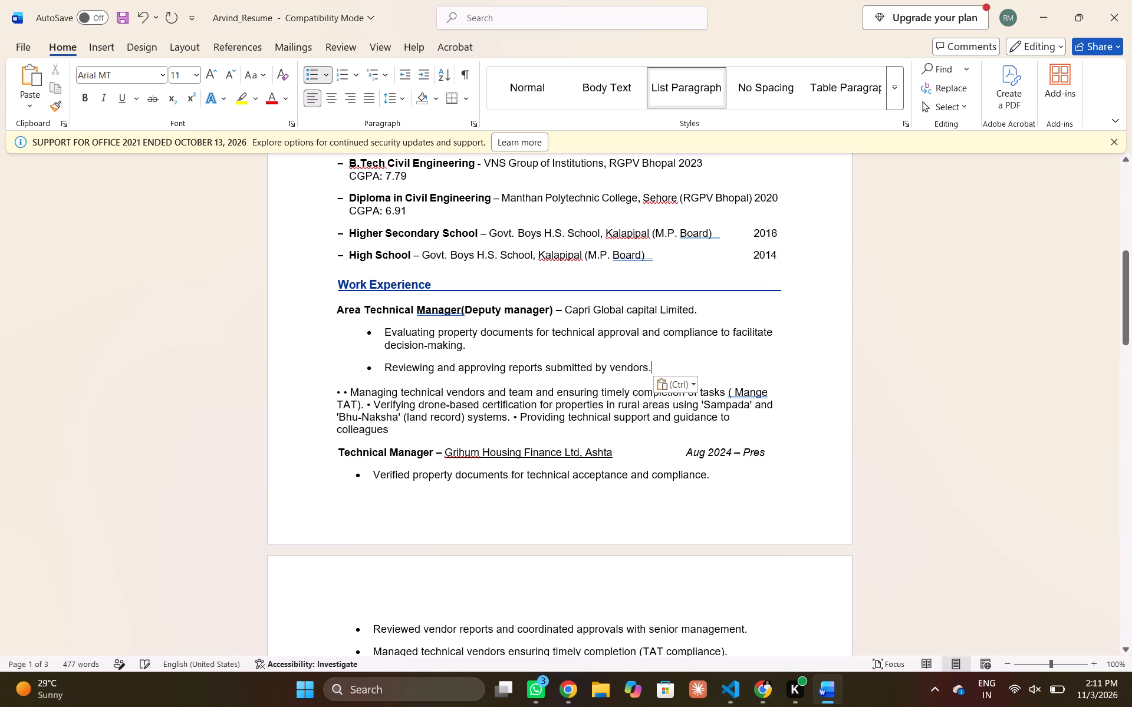
Move the "Managing technical vendors and team… ( Mange TAT)." duty, with its bullet character, into a new bulleted item below the "Reviewing" item.
key(Return)
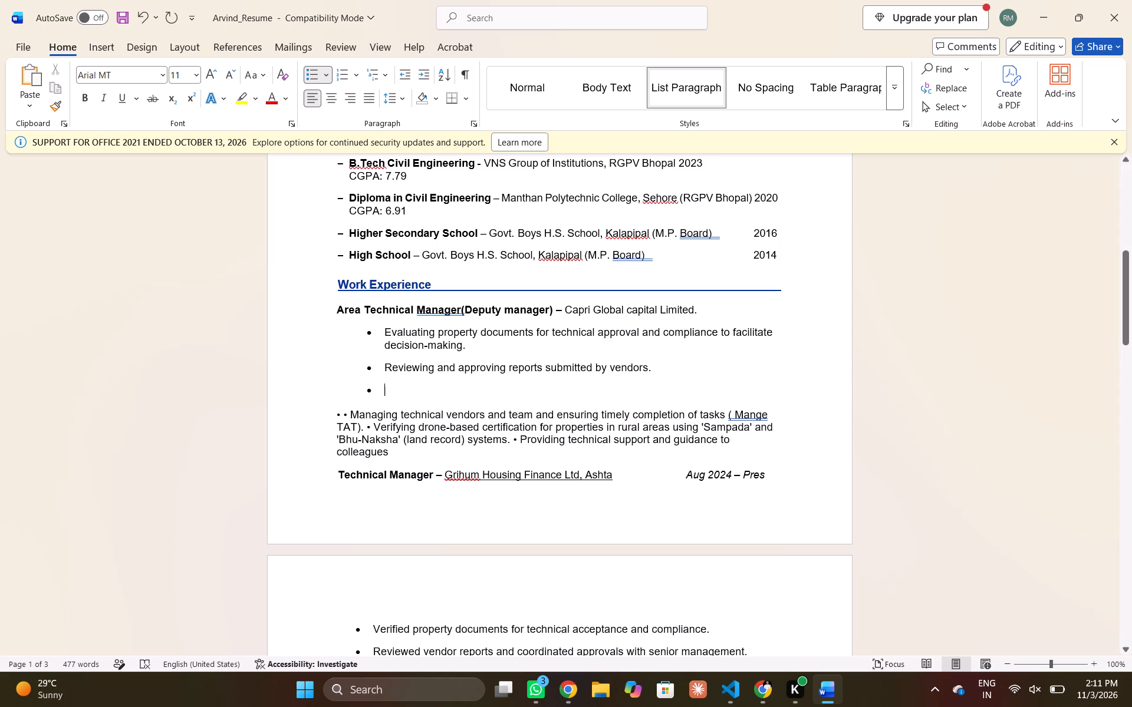
drag(348, 411, 639, 414)
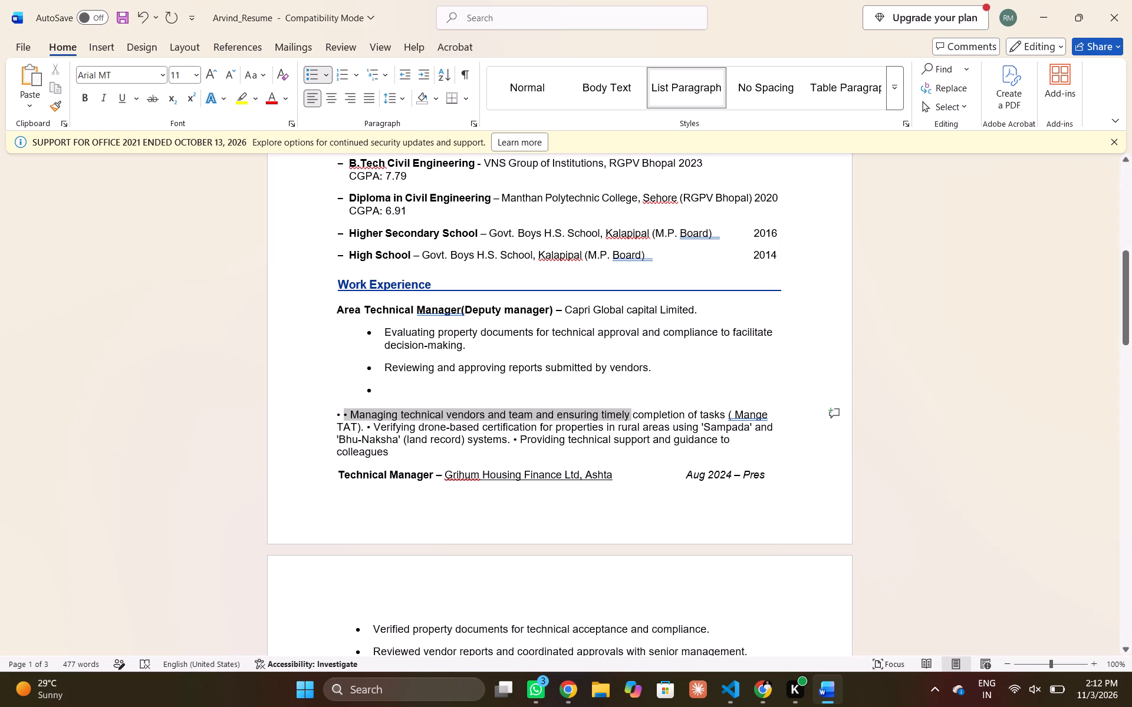
drag(639, 414, 366, 429)
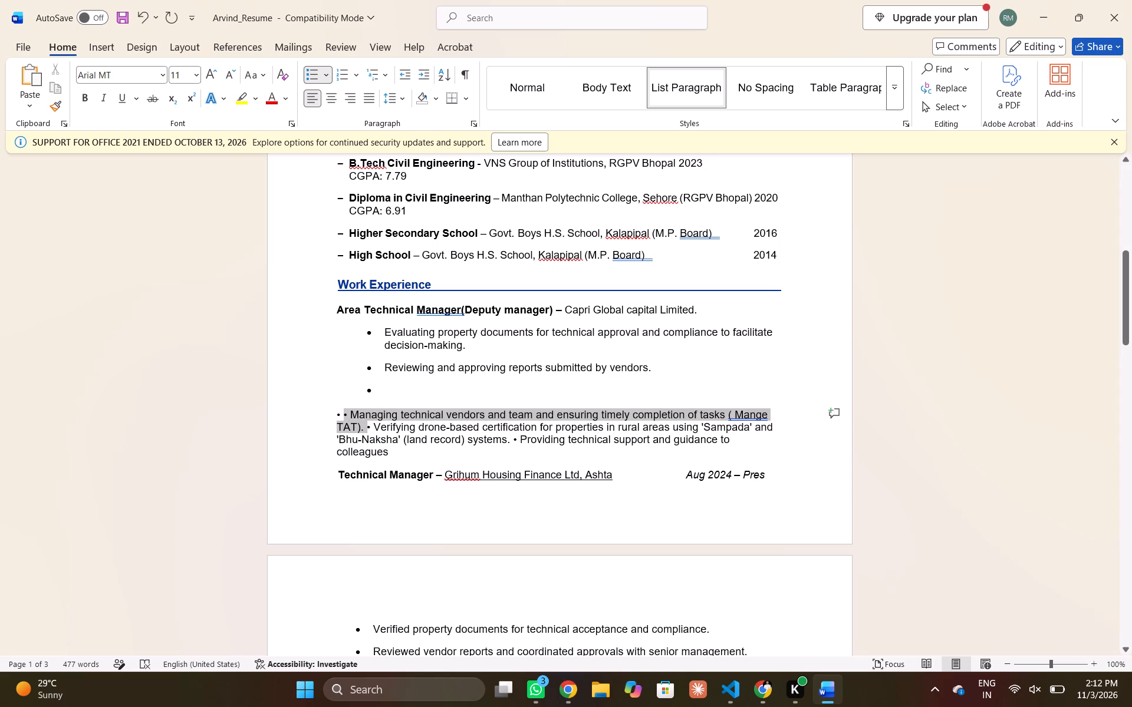
drag(366, 429, 363, 430)
key(ctrl+x)
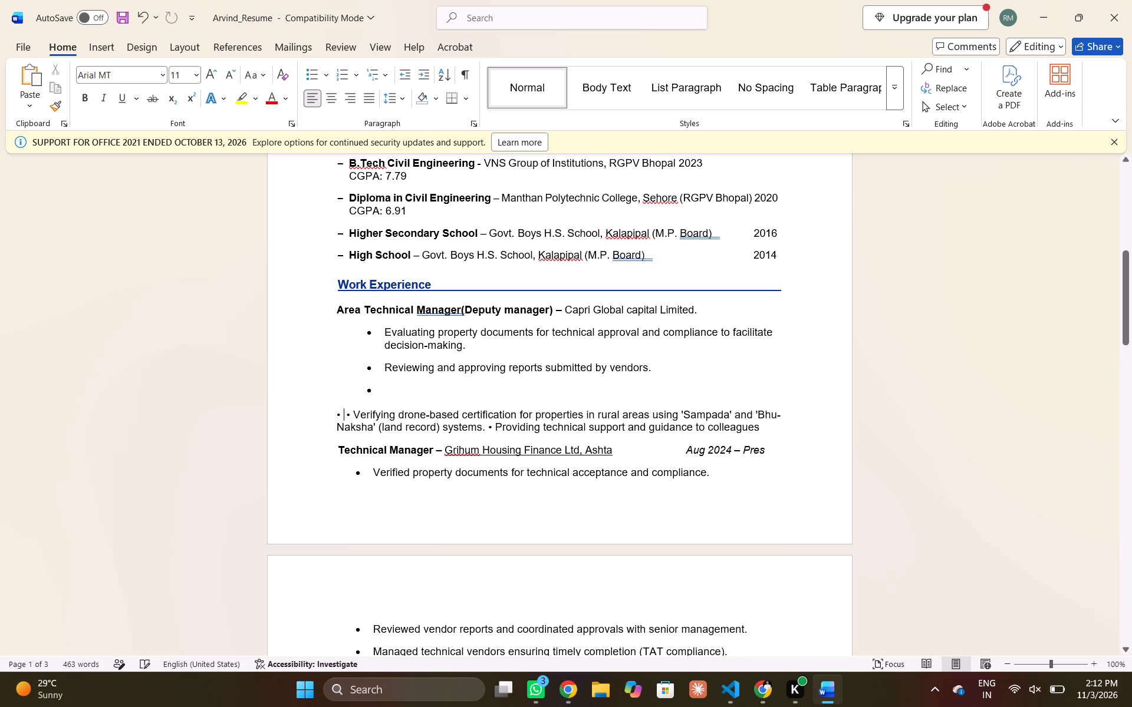
click(380, 385)
key(ctrl+v)
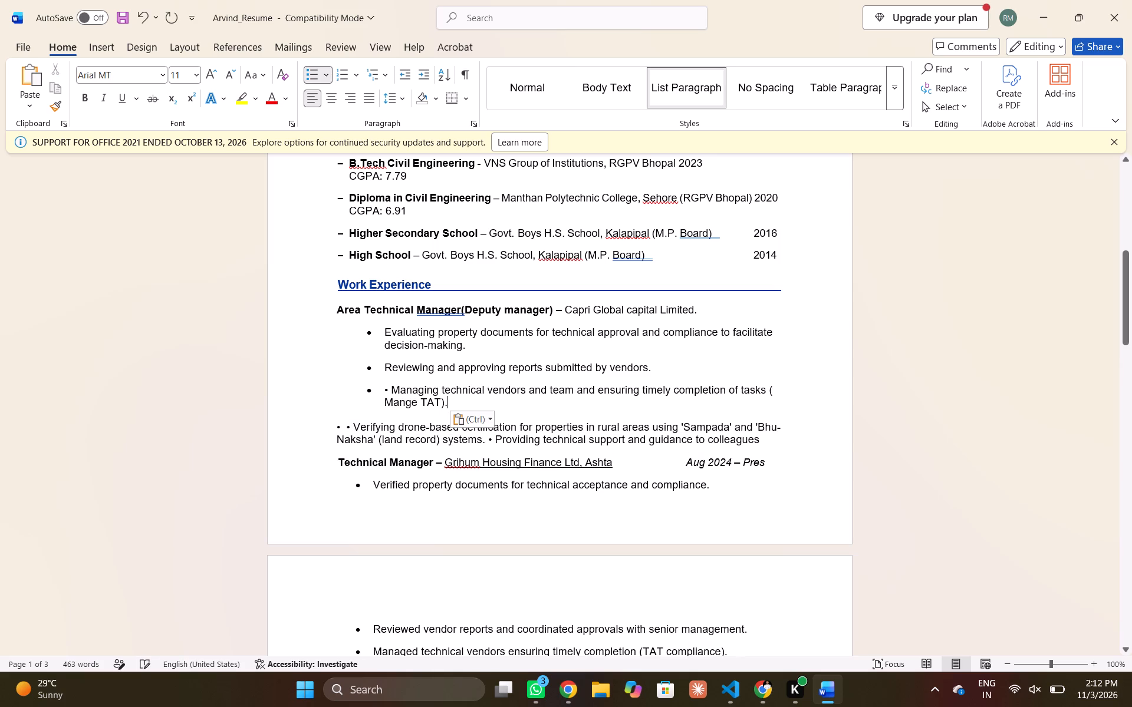
Remove the stray bullet character before "Managing technical vendors", keeping the item's own list bullet.
click(391, 388)
key(BackSpace)
key(BackSpace)
key(BackSpace)
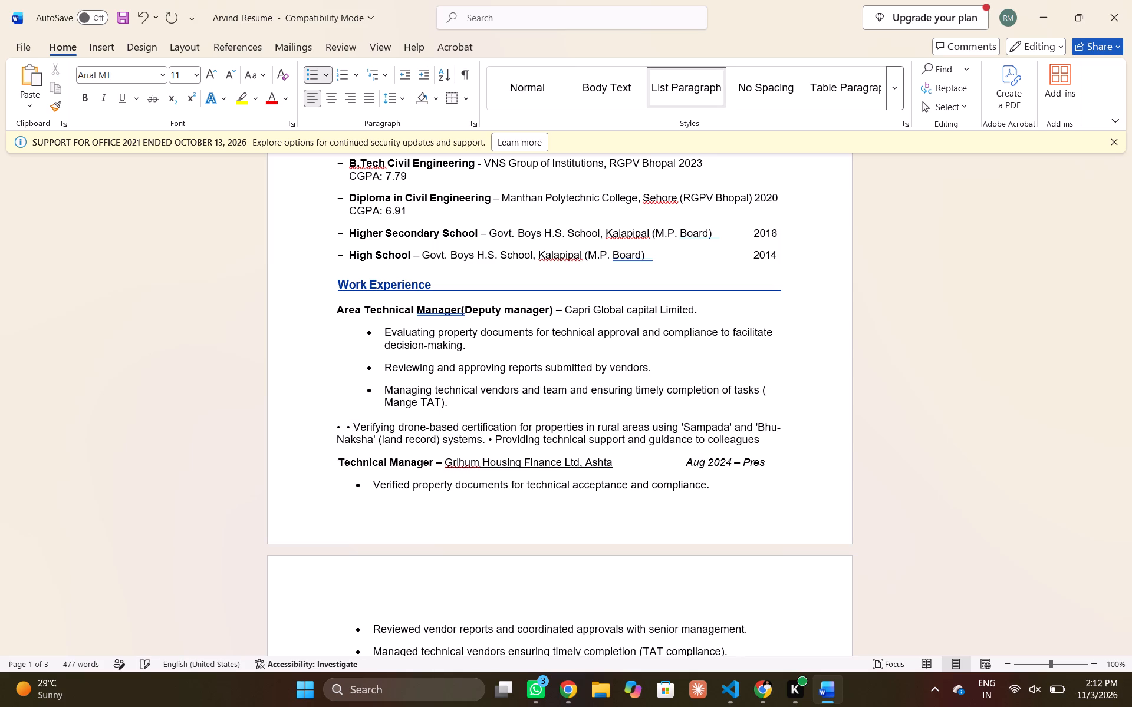
key(ctrl+z)
Move the "Verifying drone-based certification… (land record) systems." duty into a new bulleted item below the "Managing technical vendors" item.
drag(352, 424, 678, 433)
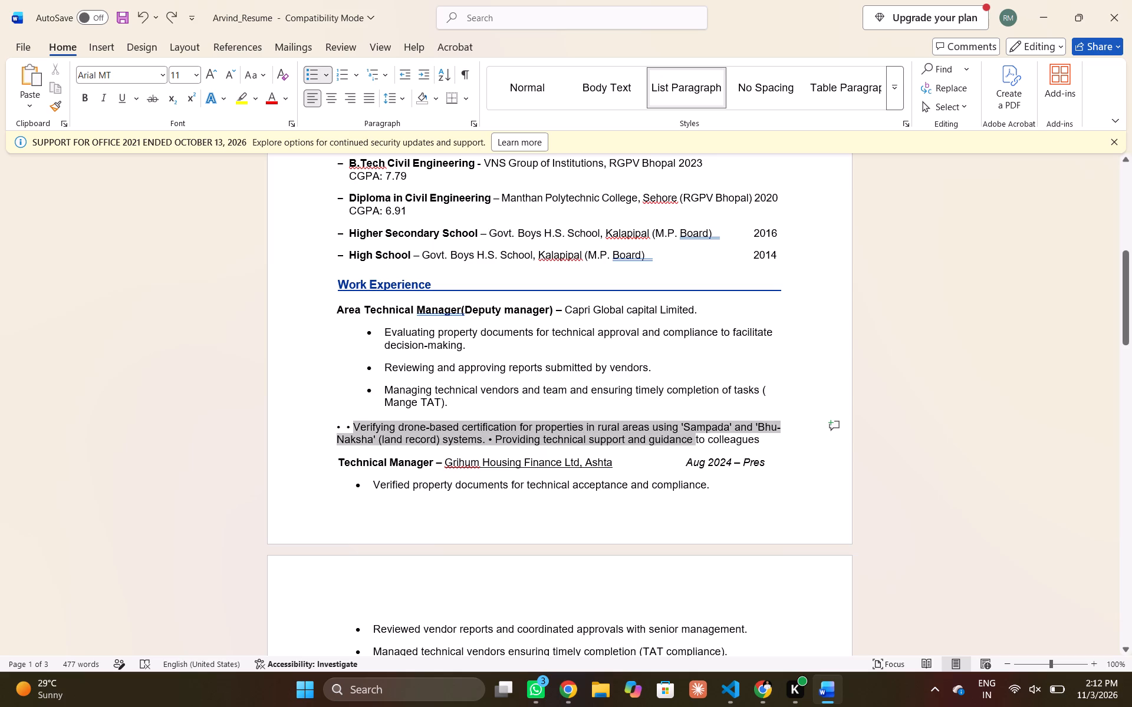
drag(678, 433, 489, 442)
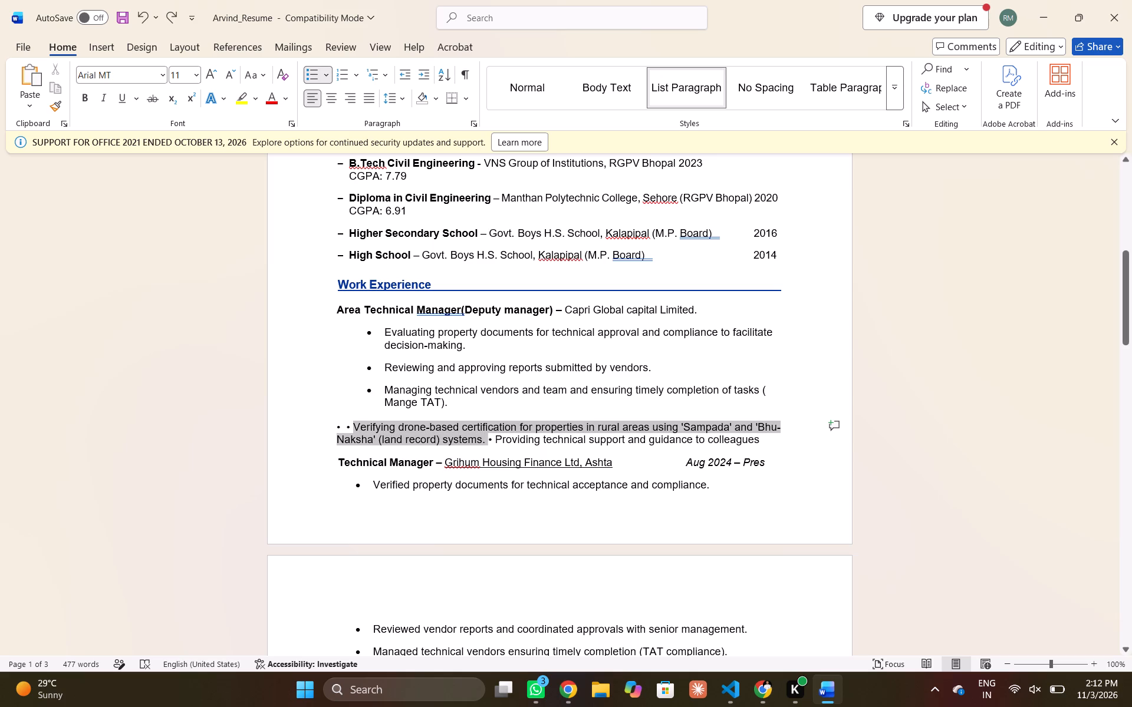
drag(489, 442, 485, 442)
key(ctrl+x)
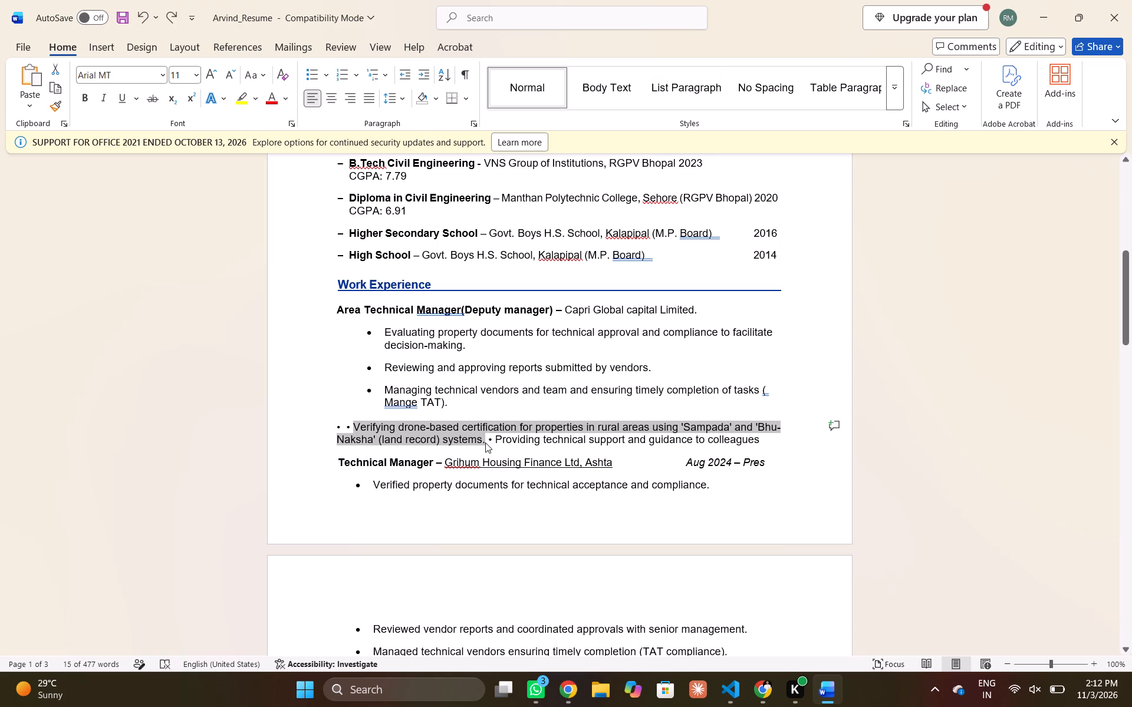
click(453, 407)
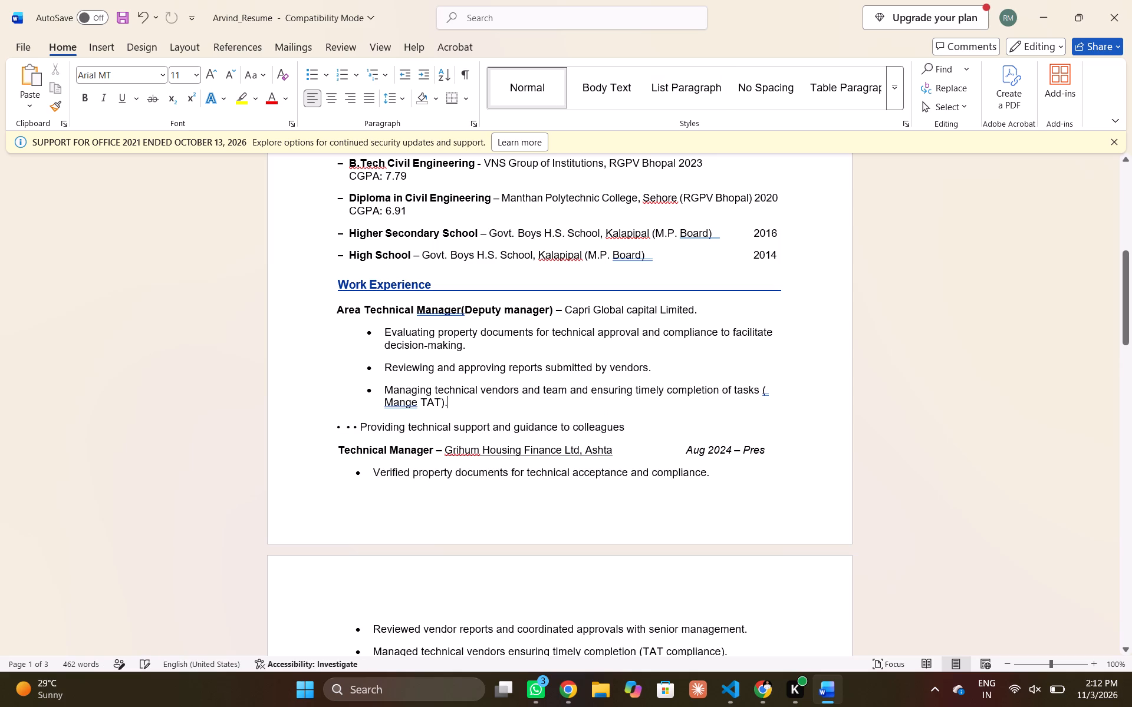
key(Return)
key(ctrl+v)
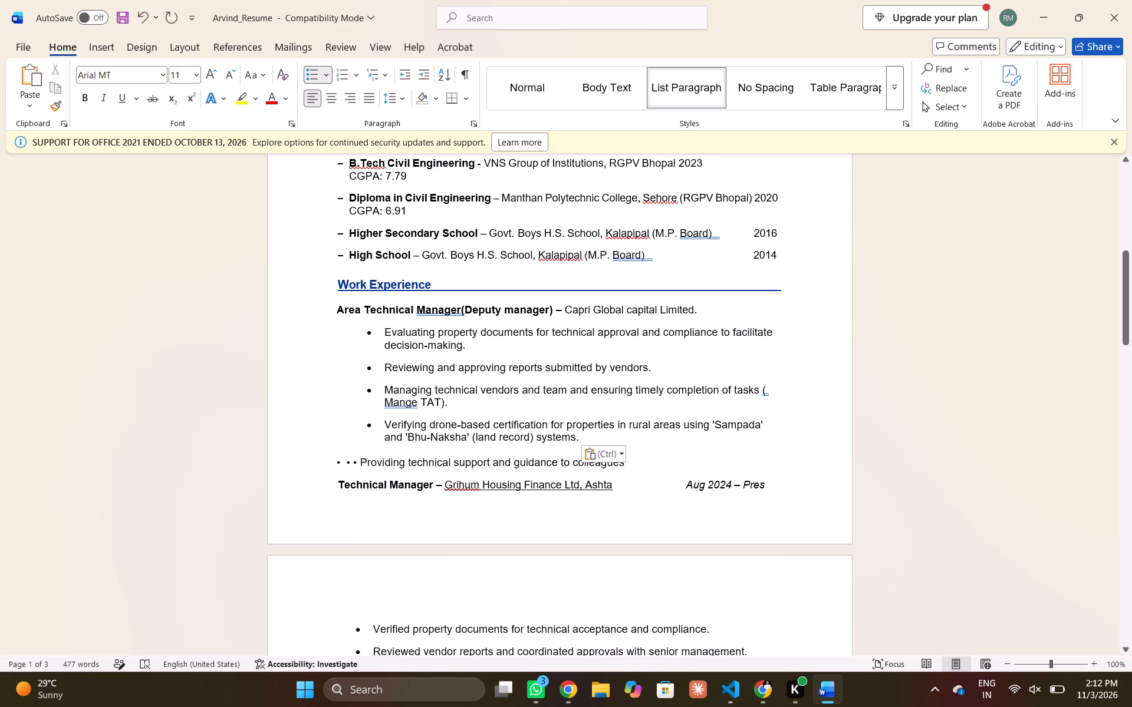
Move "Providing technical support and guidance to colleagues" into a new bulleted item below the "Verifying drone-based certification" item, leaving no empty bullet after it.
drag(358, 460, 416, 465)
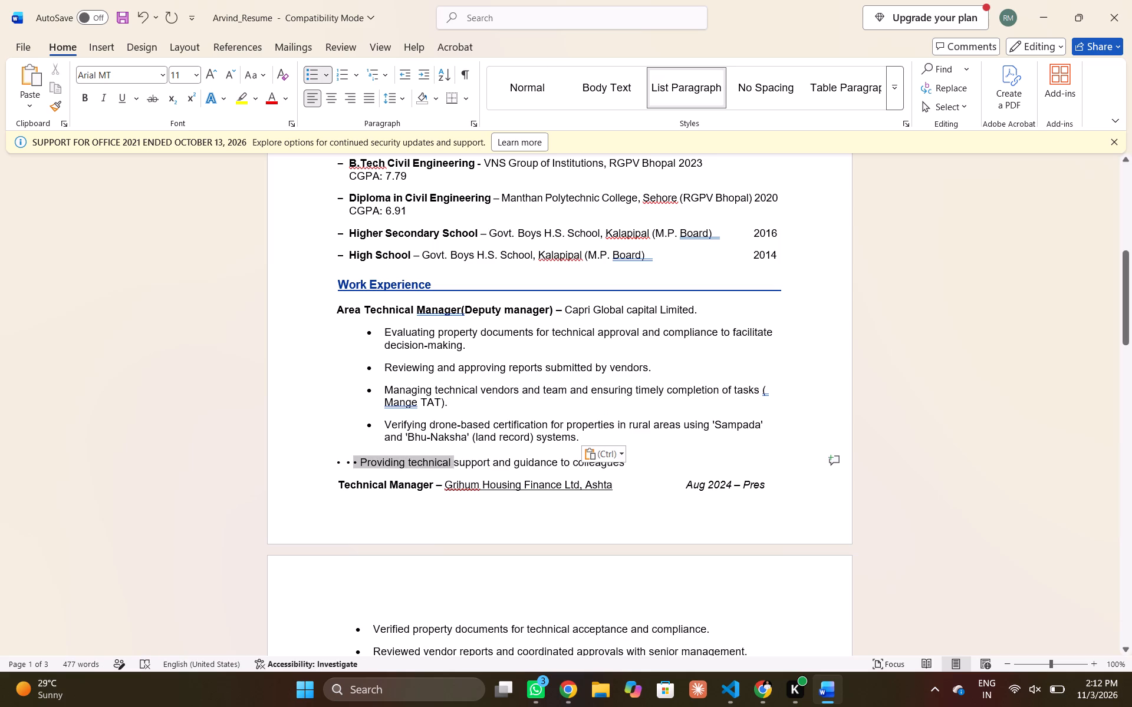
drag(416, 465, 630, 467)
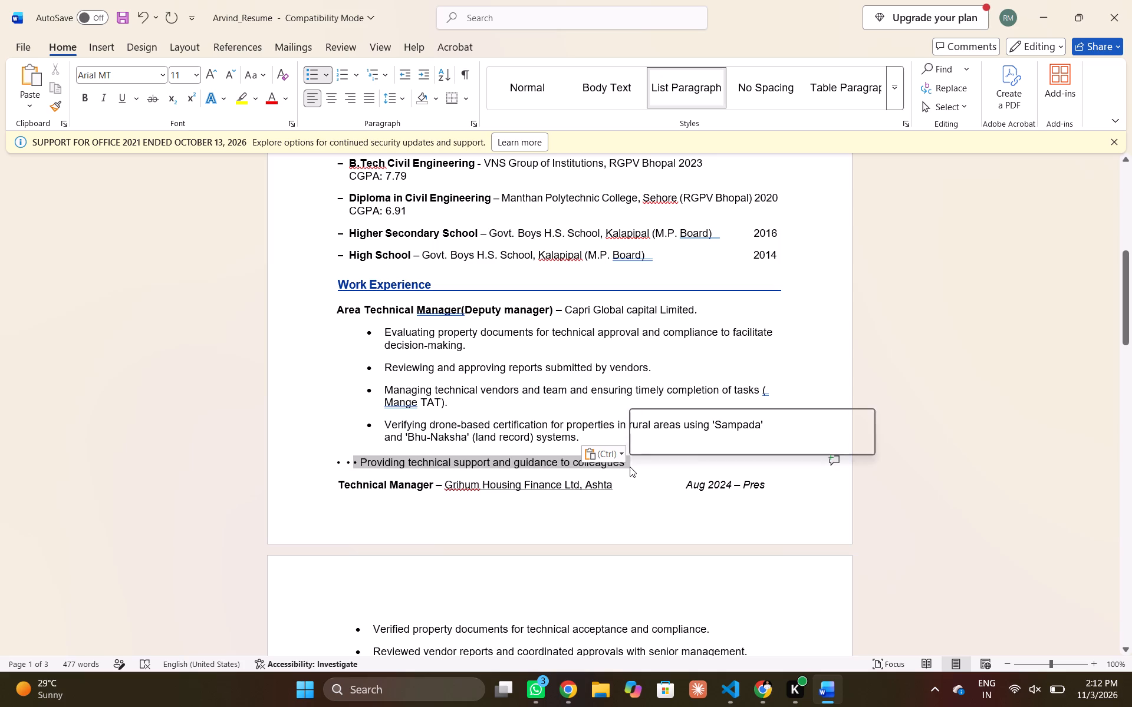
key(ctrl+x)
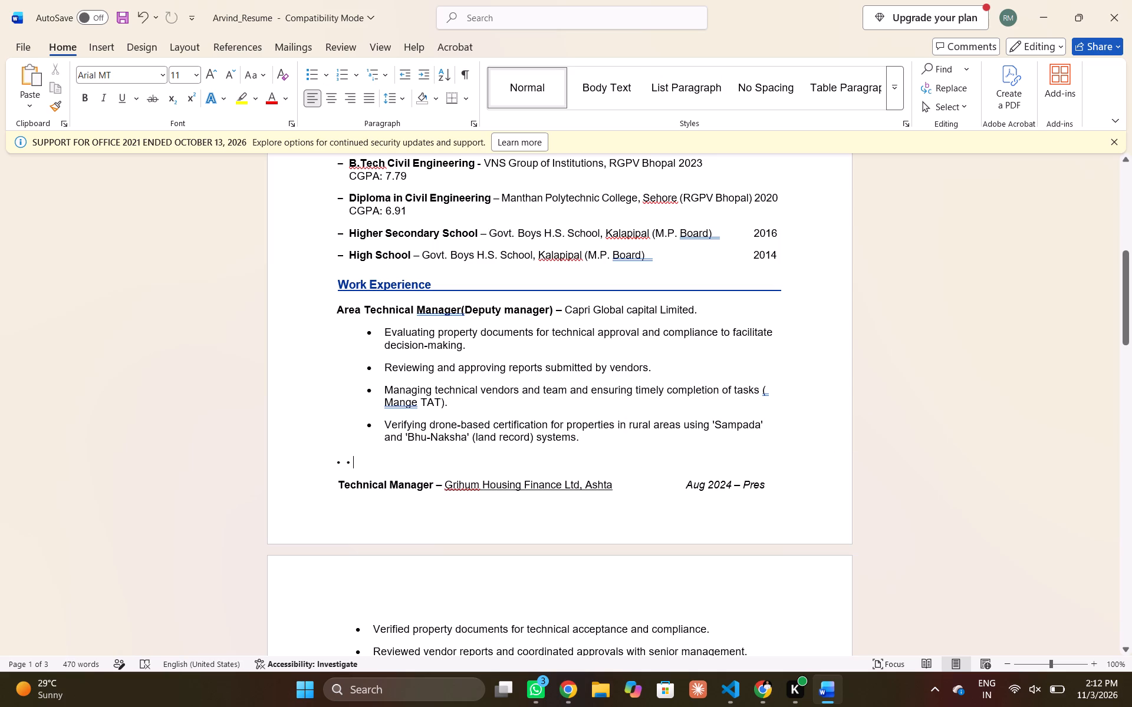
click(581, 436)
key(Return)
key(ctrl+v)
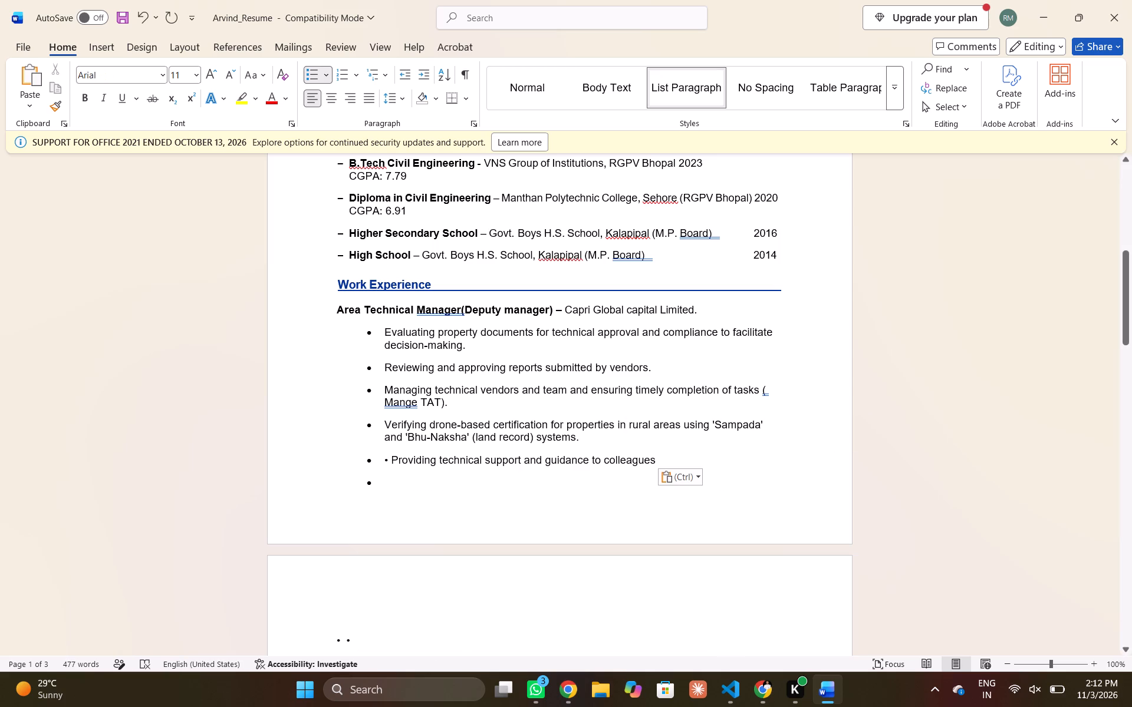
key(BackSpace)
Remove the stray bullet character before "Providing technical support", keeping the item's own list bullet.
click(391, 457)
key(BackSpace)
key(BackSpace)
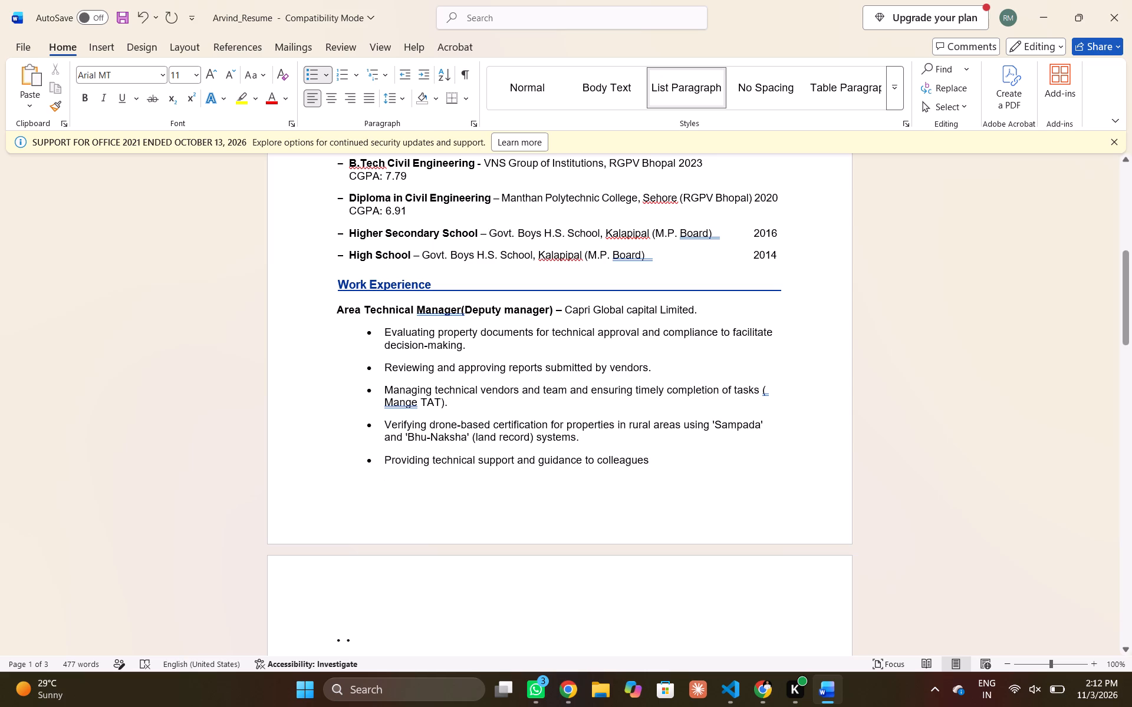
Delete the leftover bullet characters above the Technical Manager entry, leaving only a blank unbulleted line after the Area Technical Manager duties.
scroll(238, 523, down, 1)
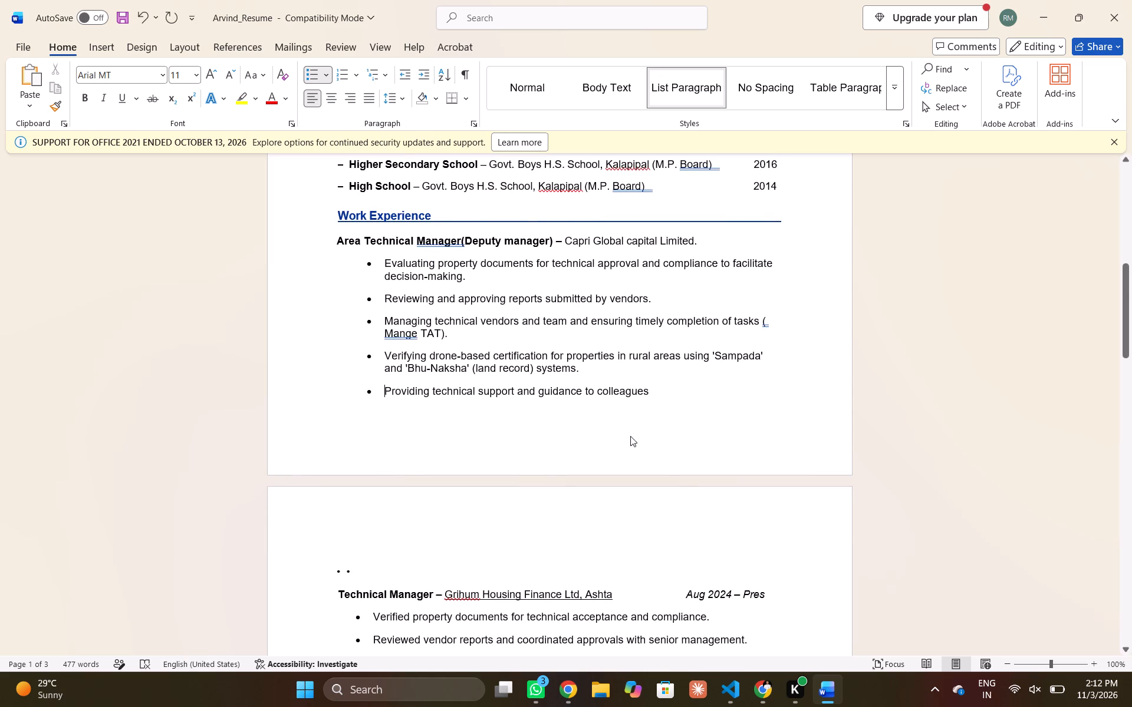
scroll(521, 428, down, 1)
click(362, 421)
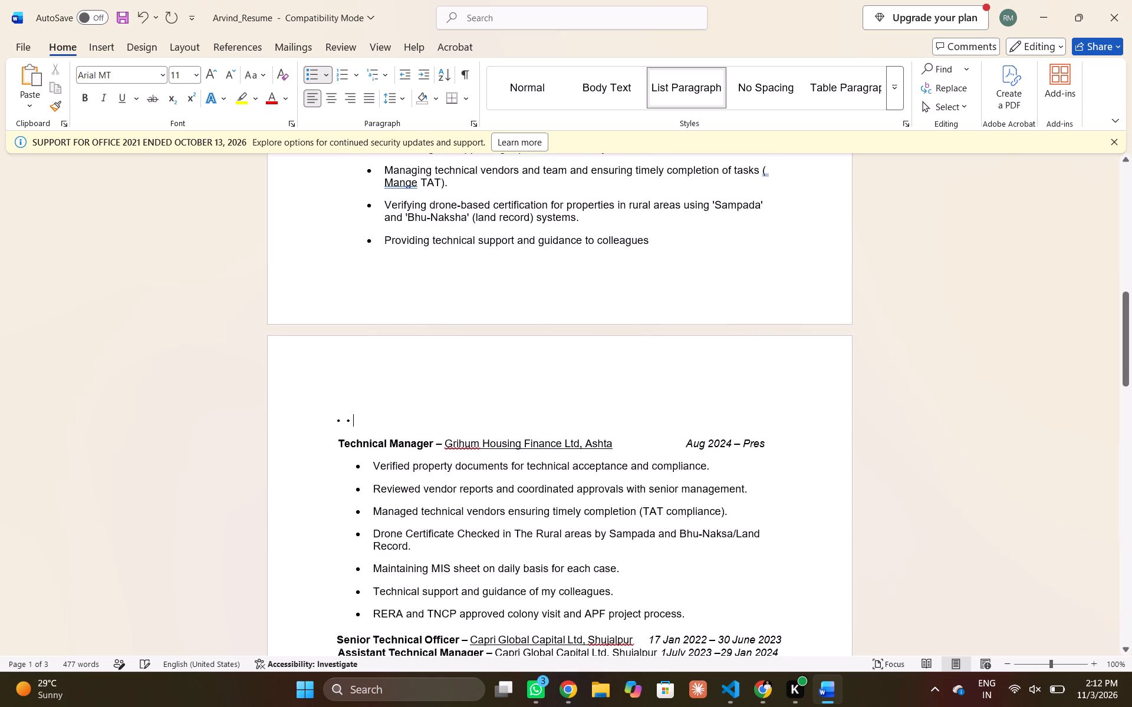
key(BackSpace)
key(BackSpace)
key(BackSpace)
key(BackSpace)
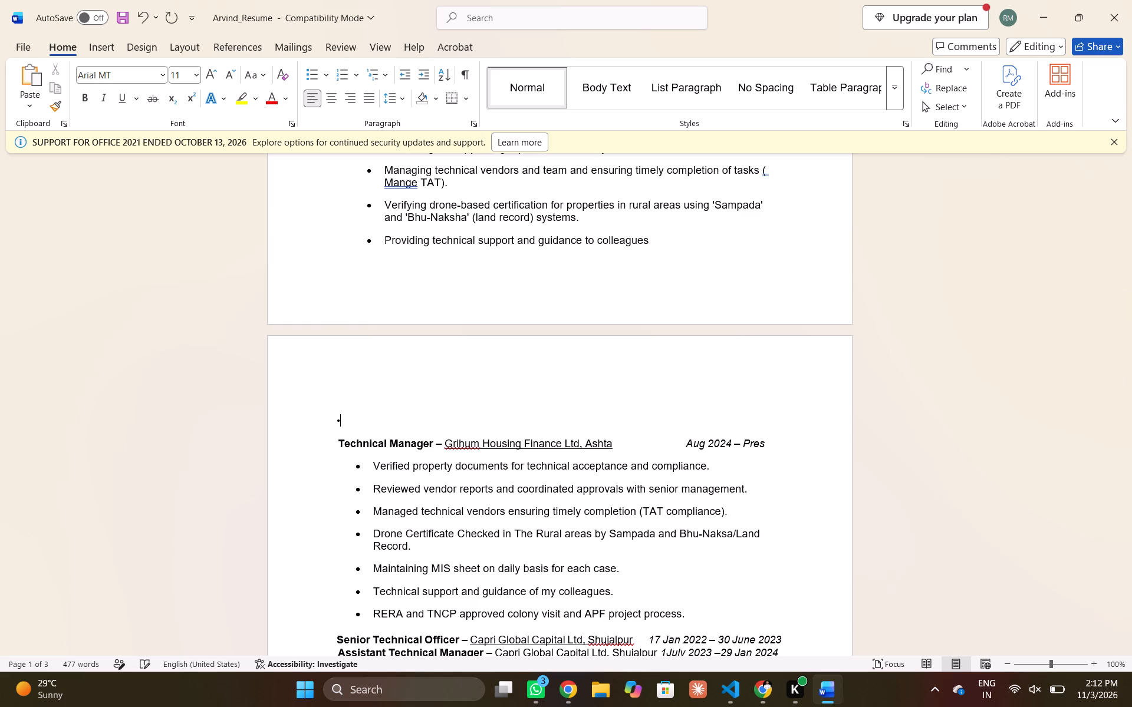
key(BackSpace)
key(BackSpace)
key(BackSpace)
key(BackSpace)
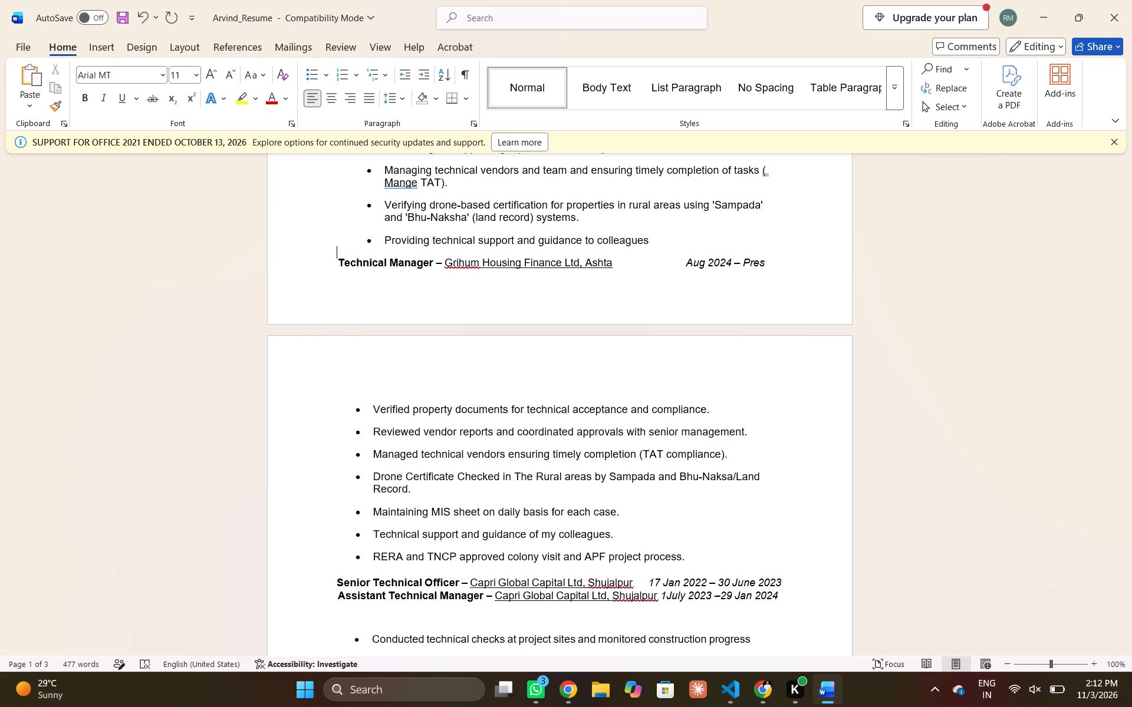
key(Return)
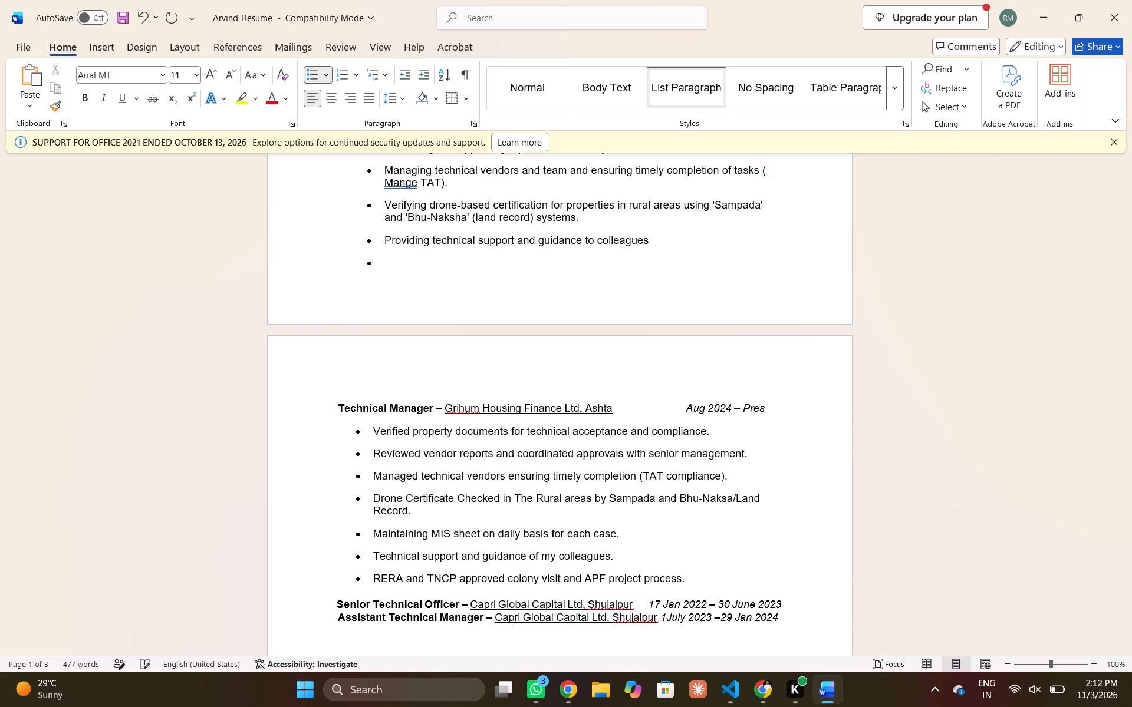
key(BackSpace)
key(BackSpace)
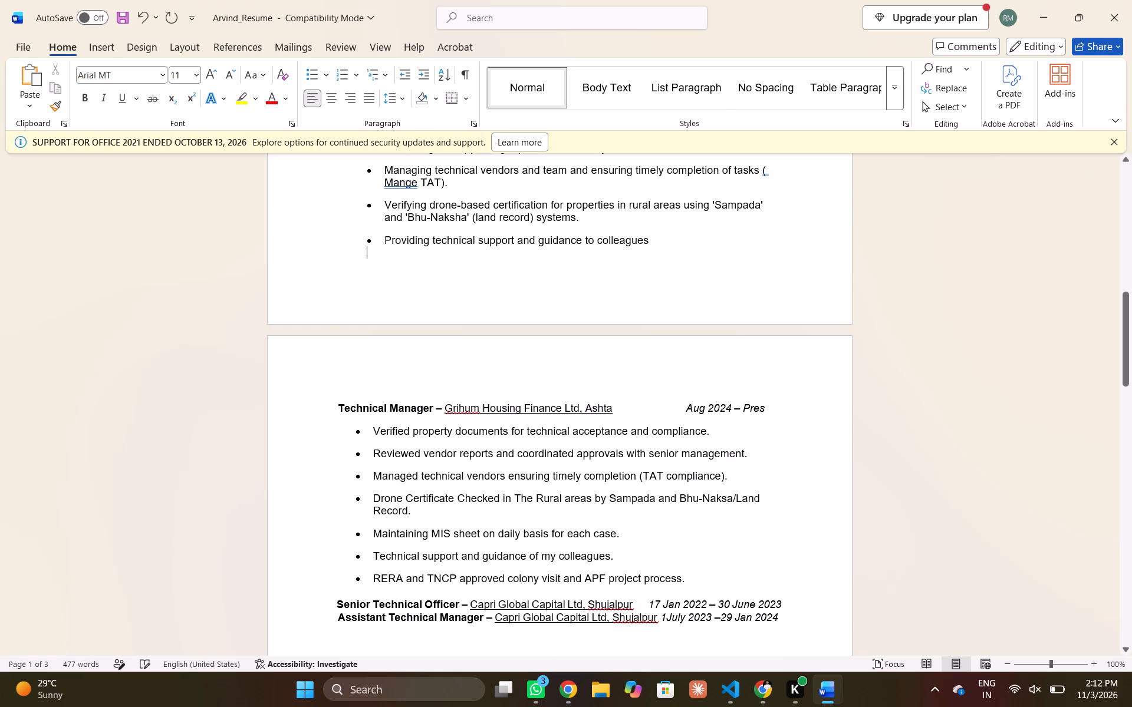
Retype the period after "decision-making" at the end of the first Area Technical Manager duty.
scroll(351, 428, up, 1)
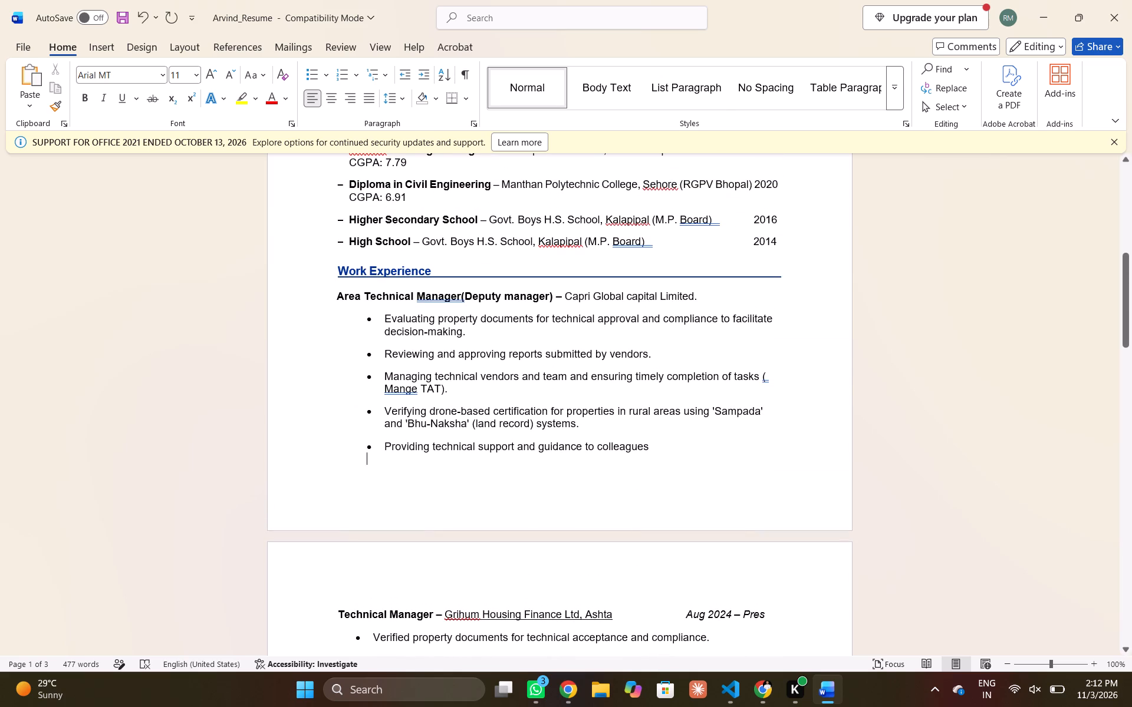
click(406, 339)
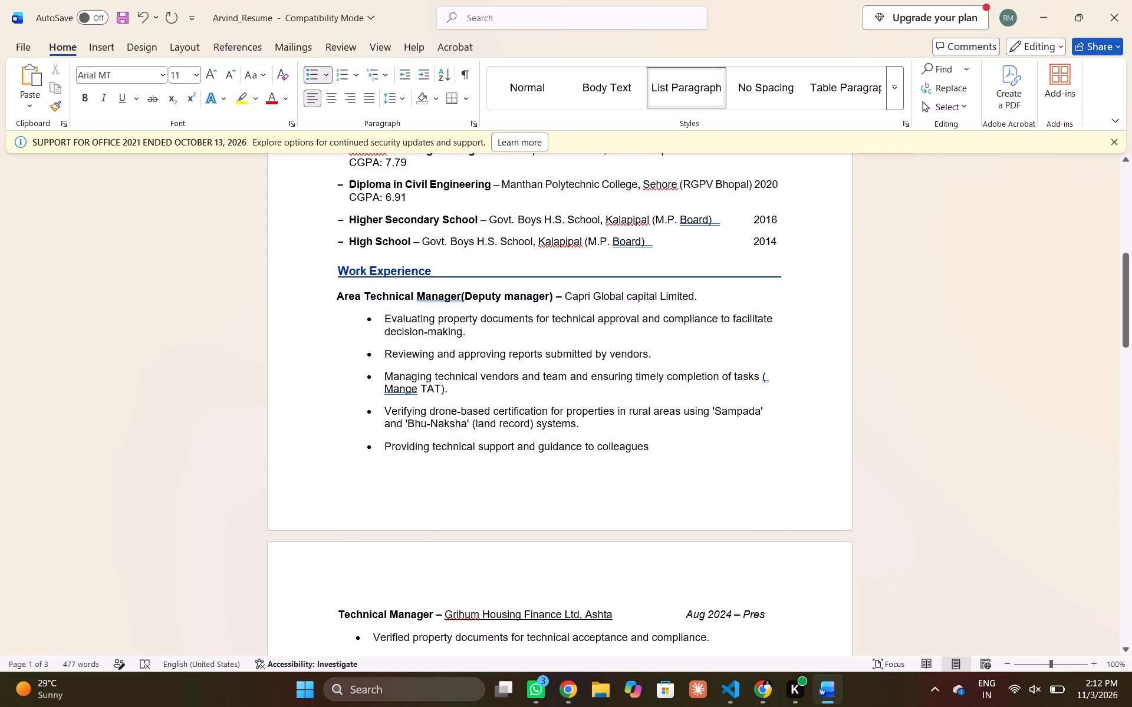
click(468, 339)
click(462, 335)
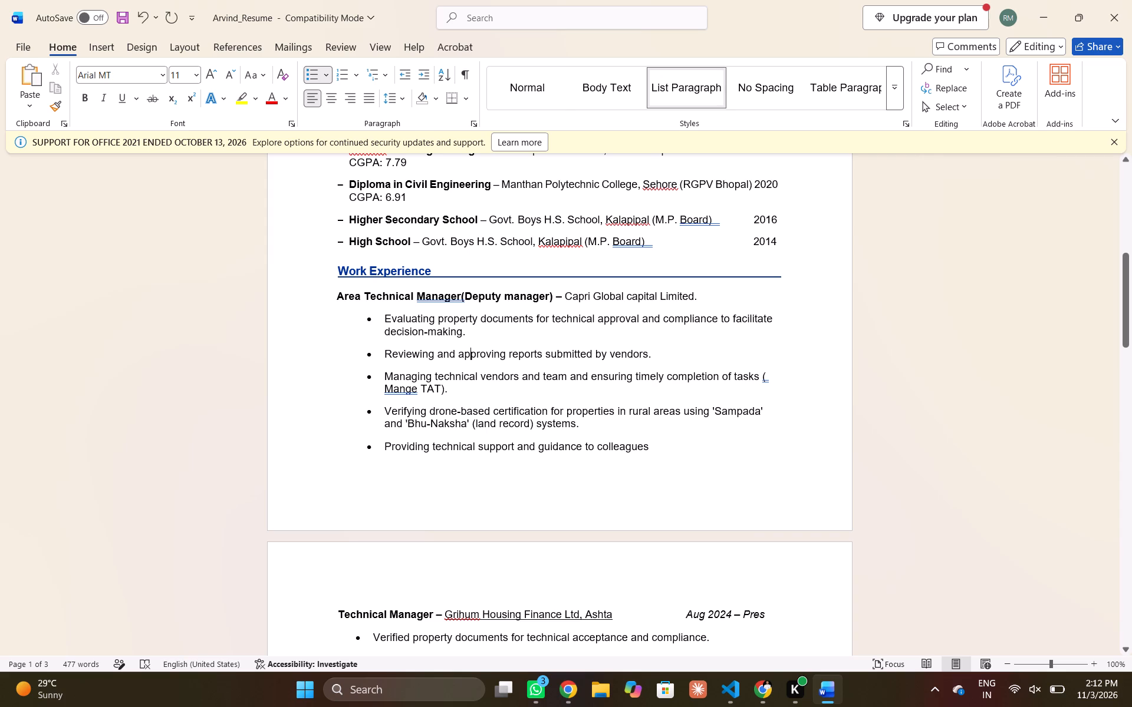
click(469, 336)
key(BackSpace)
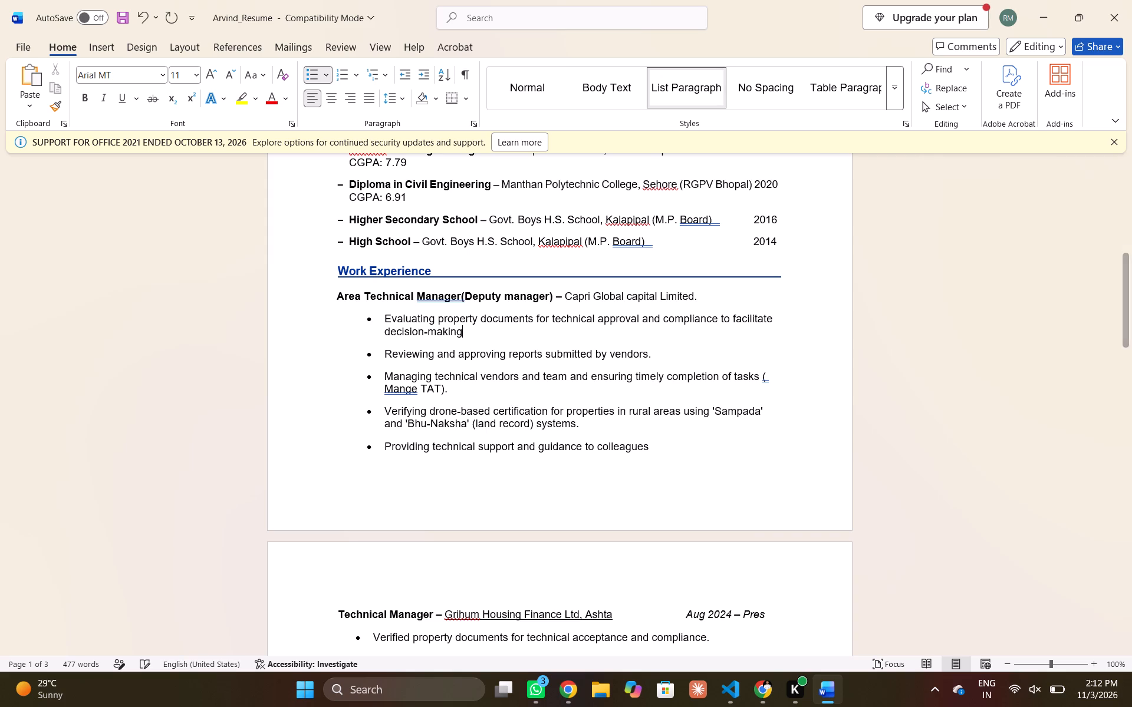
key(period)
Correct "Mange" to "Manage" in the "Managing technical vendors and team" duty.
scroll(568, 439, down, 1)
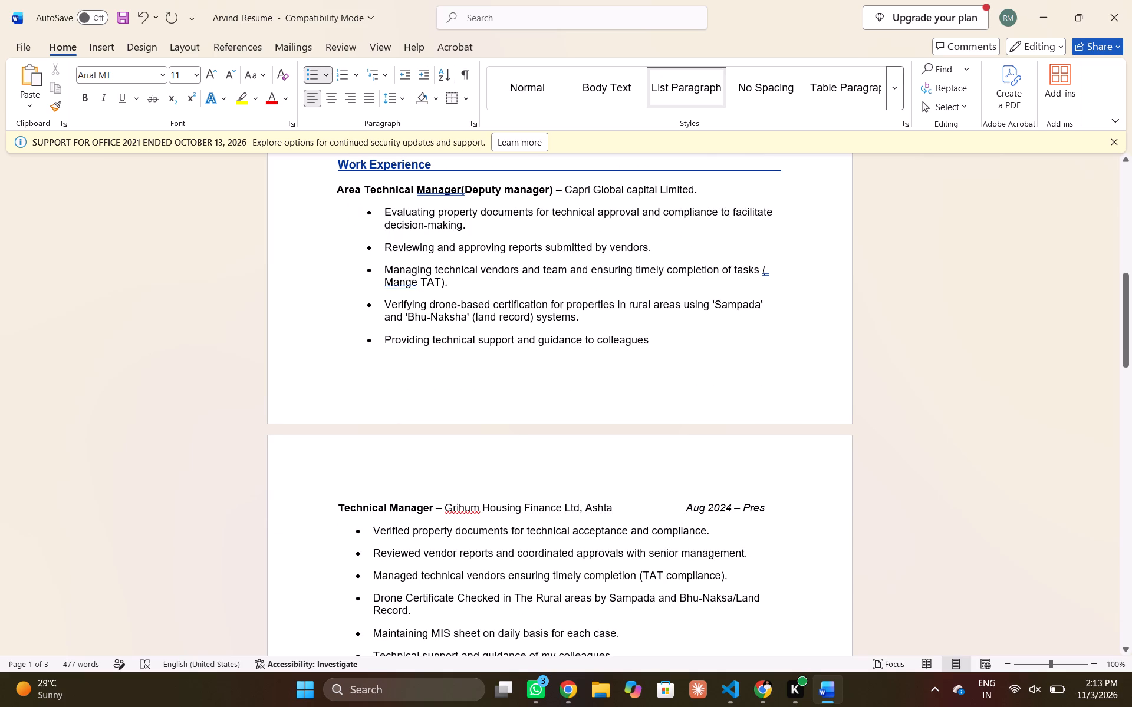
click(407, 281)
key(a)
click(763, 266)
click(424, 281)
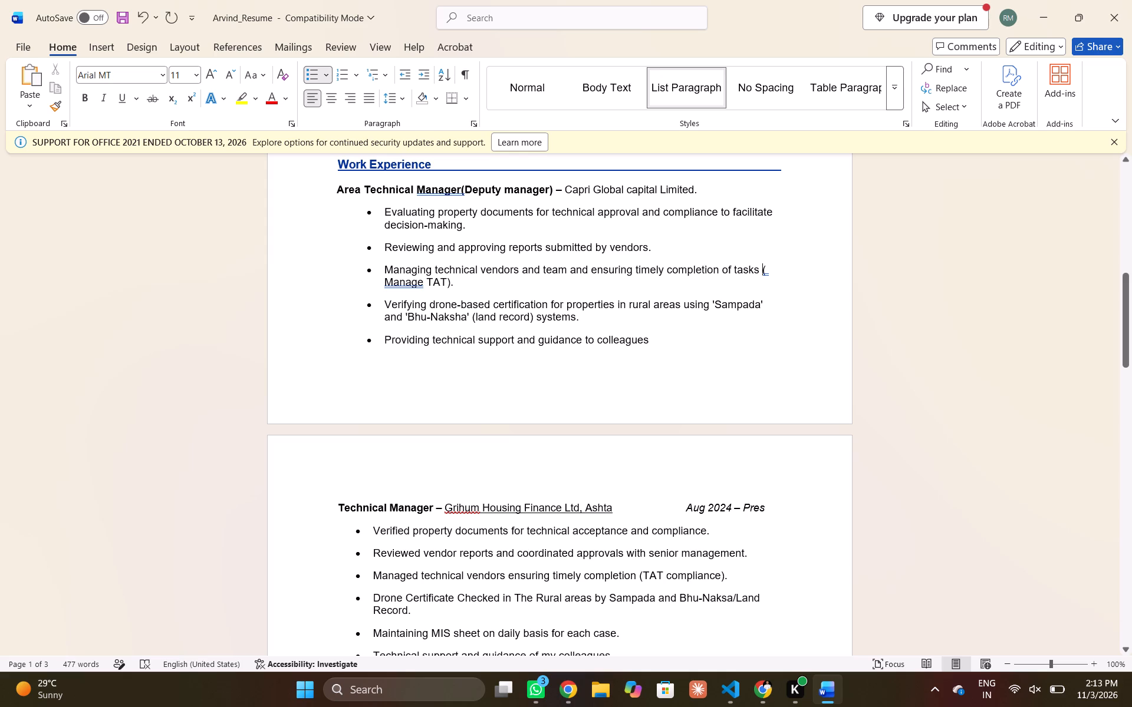
click(413, 284)
Review the Work Experience entries, from the Area Technical Manager duties down through the older positions.
scroll(529, 291, up, 1)
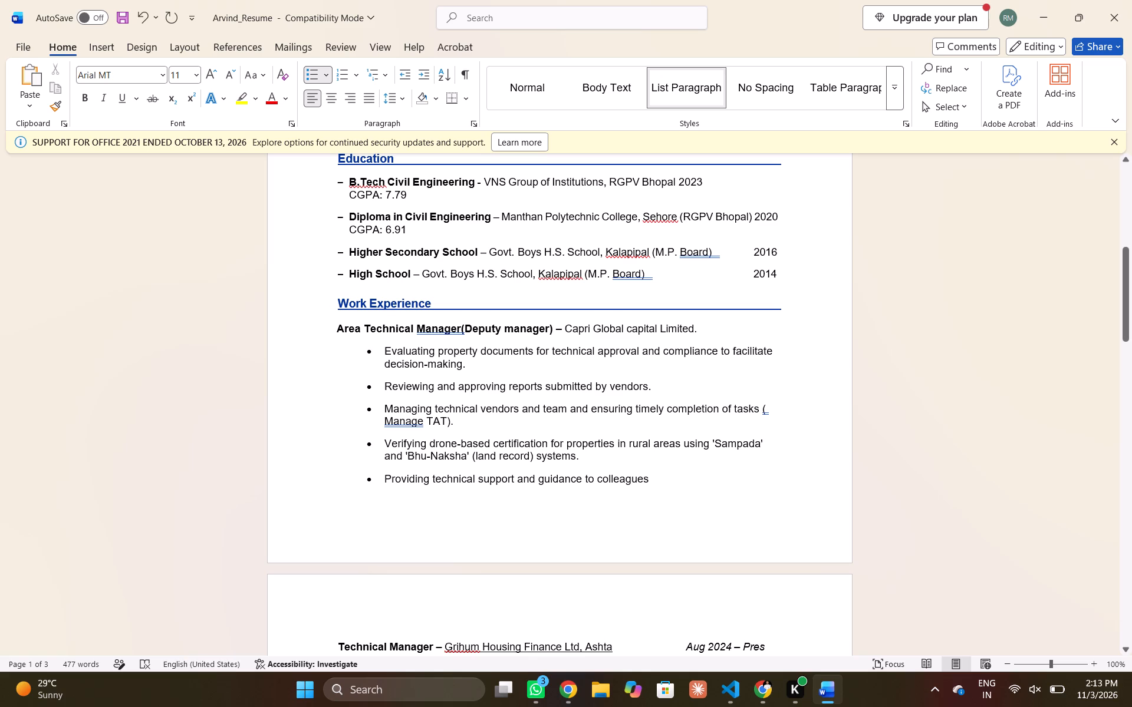
scroll(498, 425, down, 2)
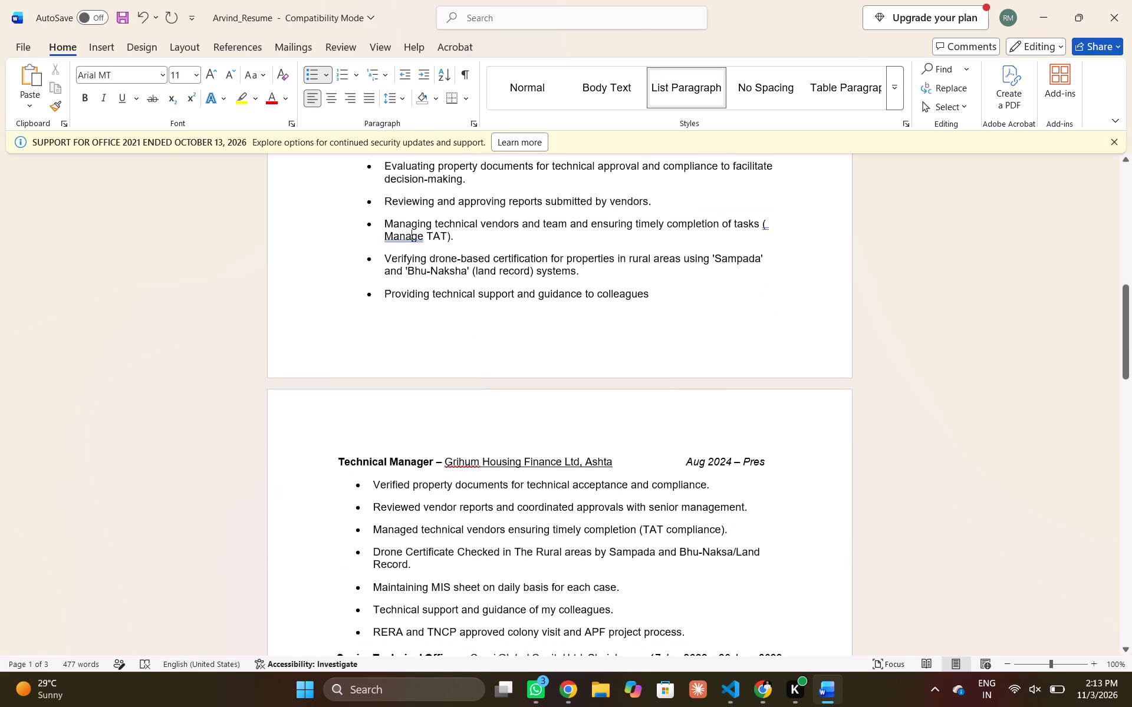
scroll(498, 425, down, 1)
scroll(523, 504, down, 1)
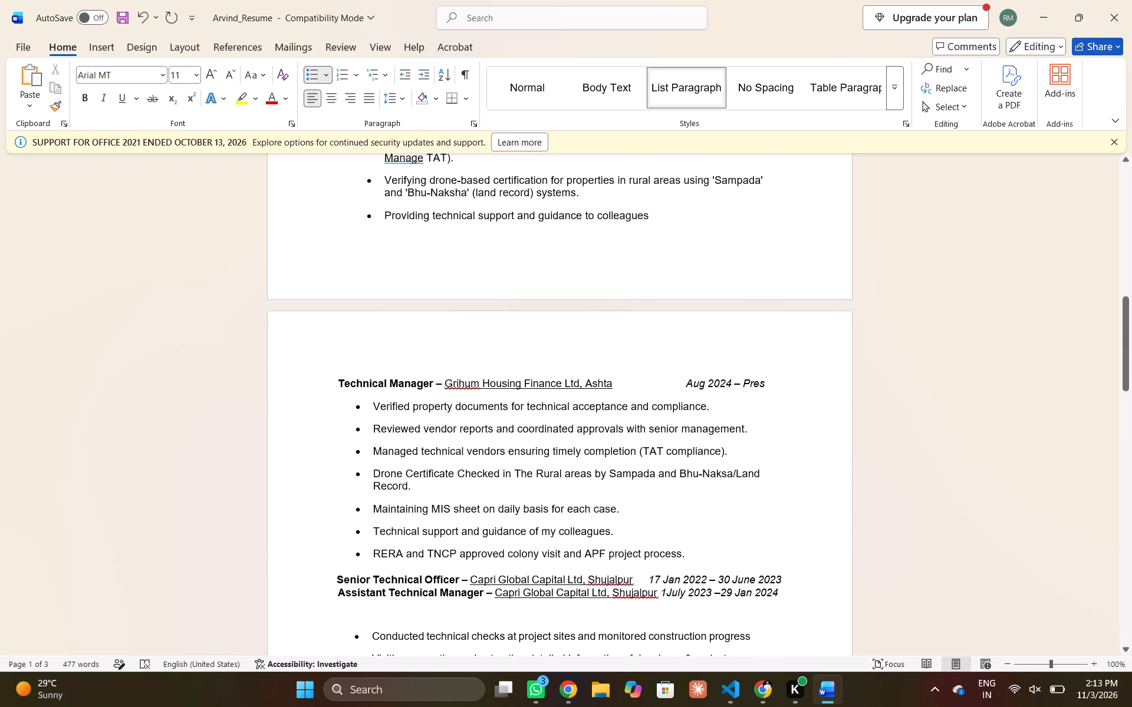
scroll(523, 504, down, 1)
scroll(523, 504, up, 1)
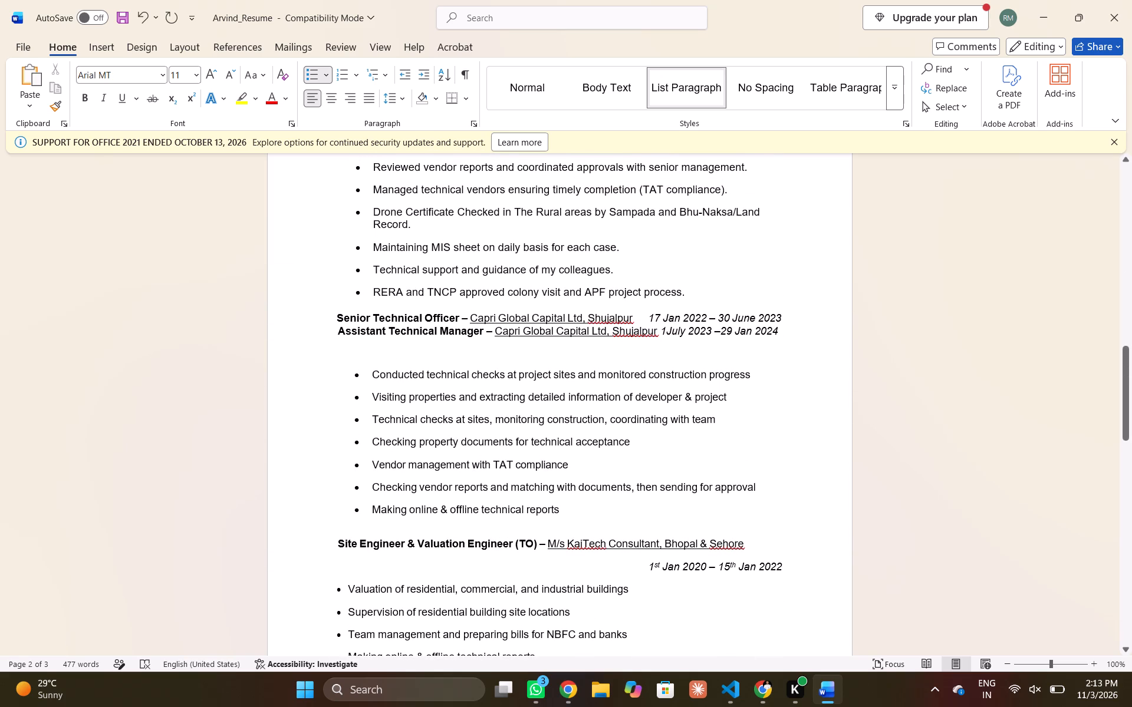
scroll(742, 334, up, 3)
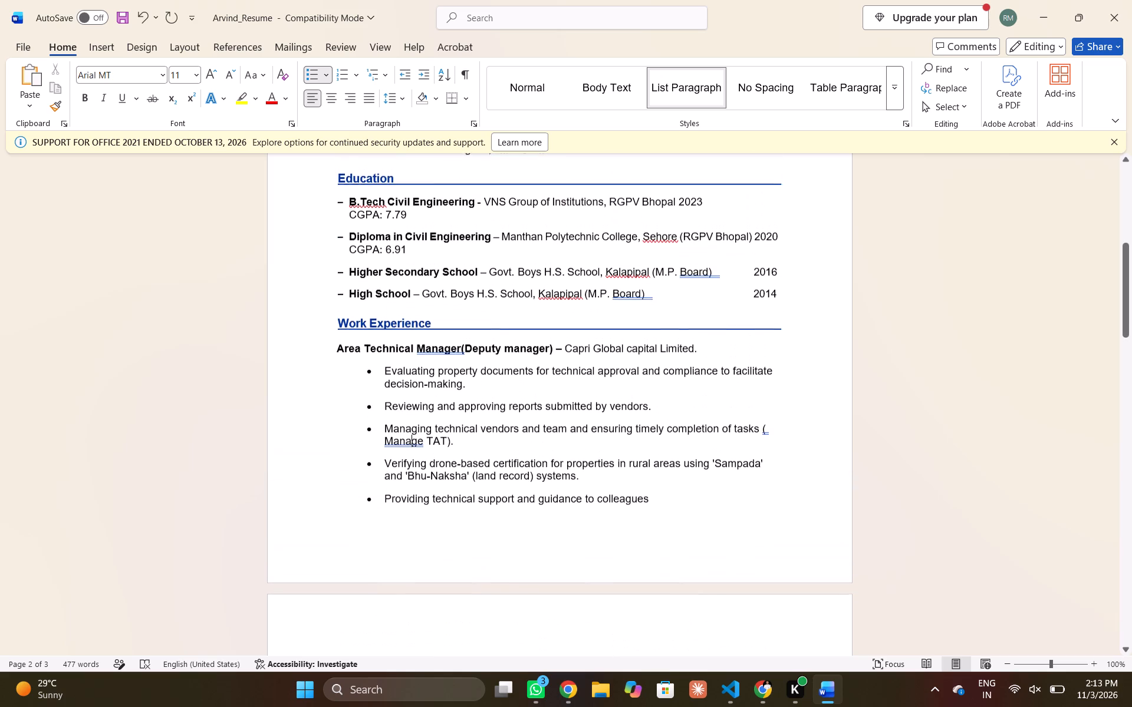
click(734, 346)
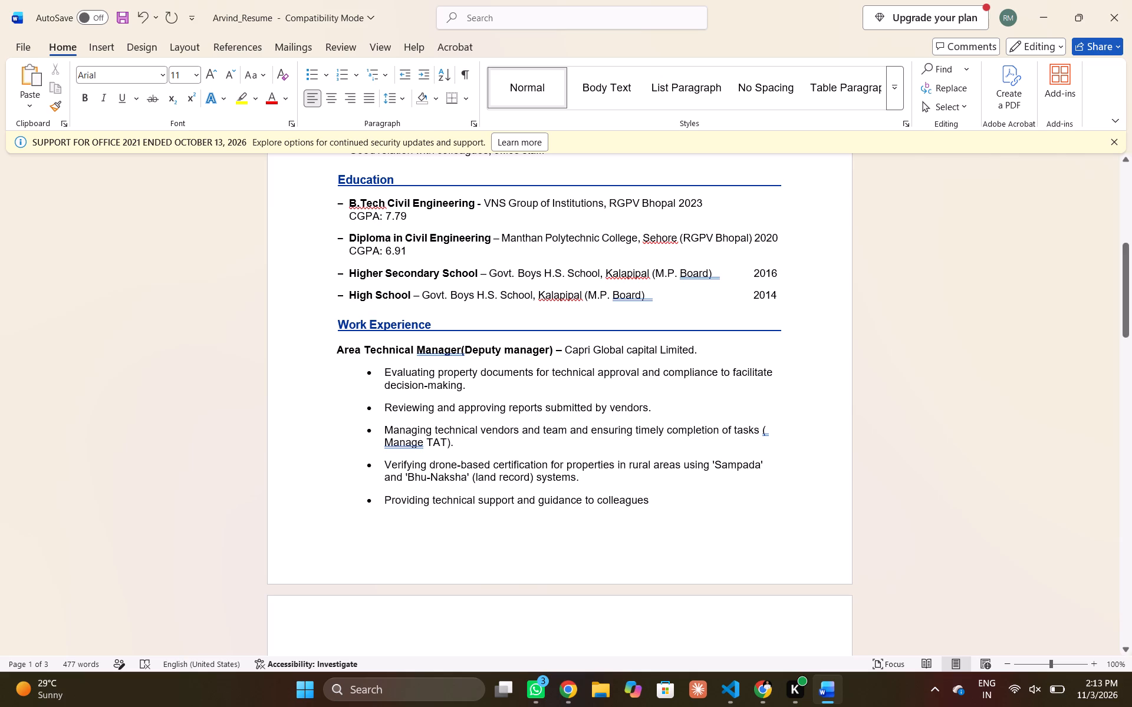
Change "Evaluating" to "Valuating" at the start of the first Area Technical Manager duty.
click(391, 371)
key(BackSpace)
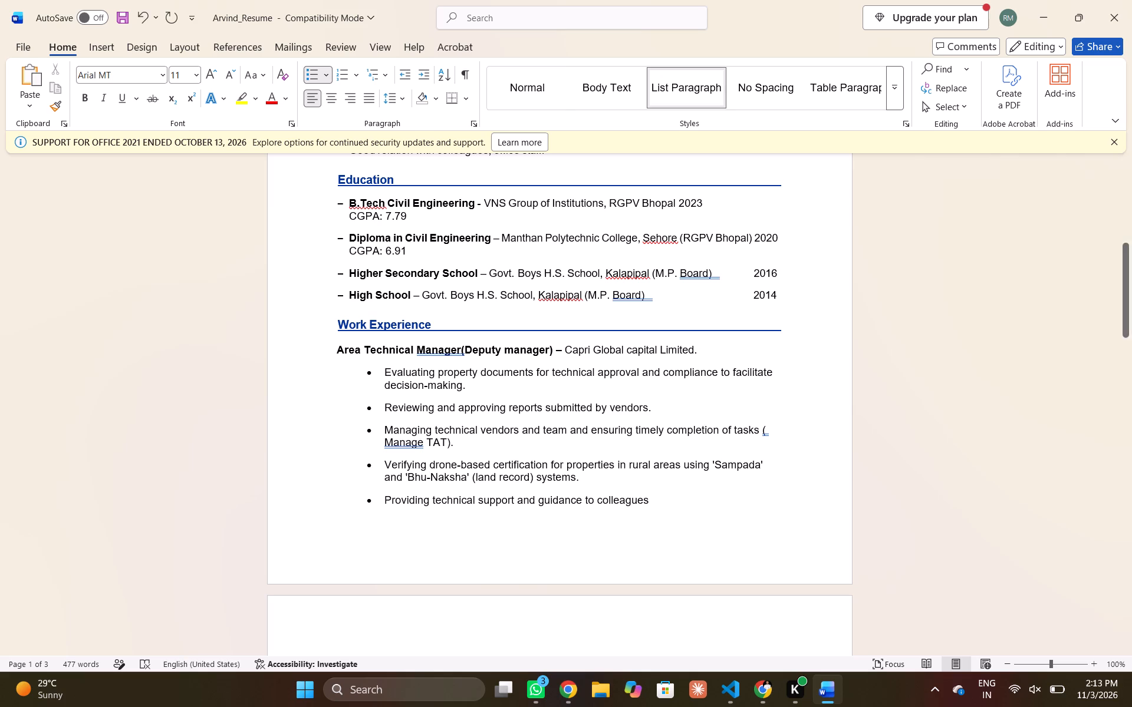
key(Right)
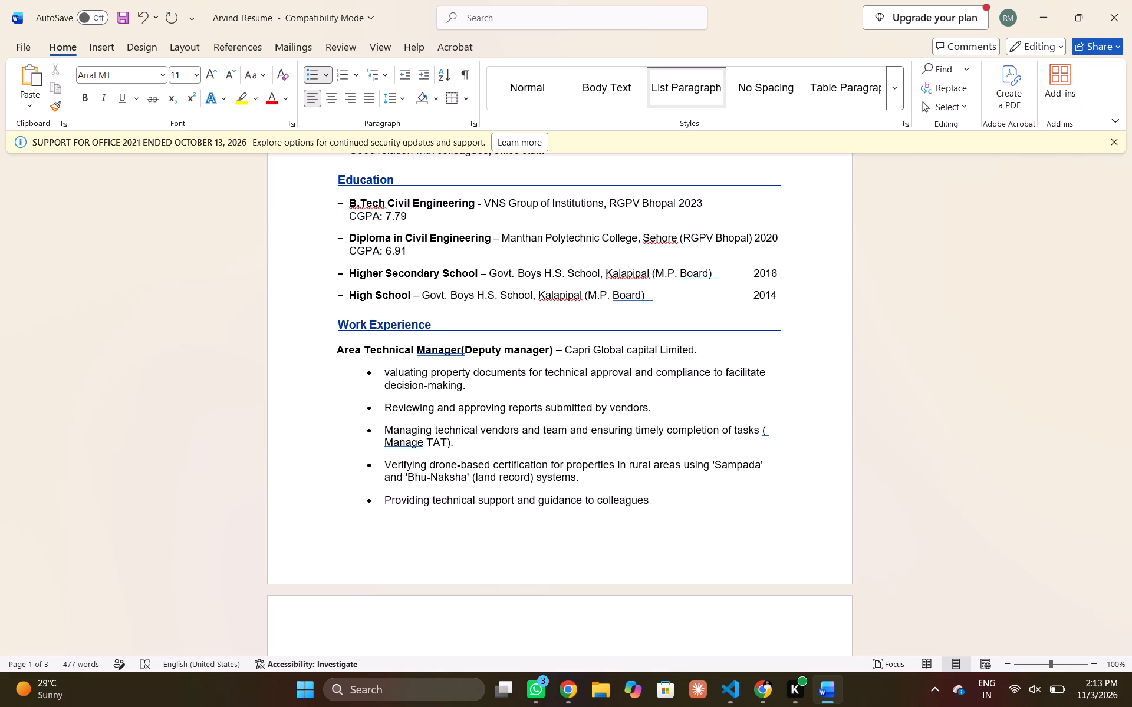
key(BackSpace)
key(shift+v)
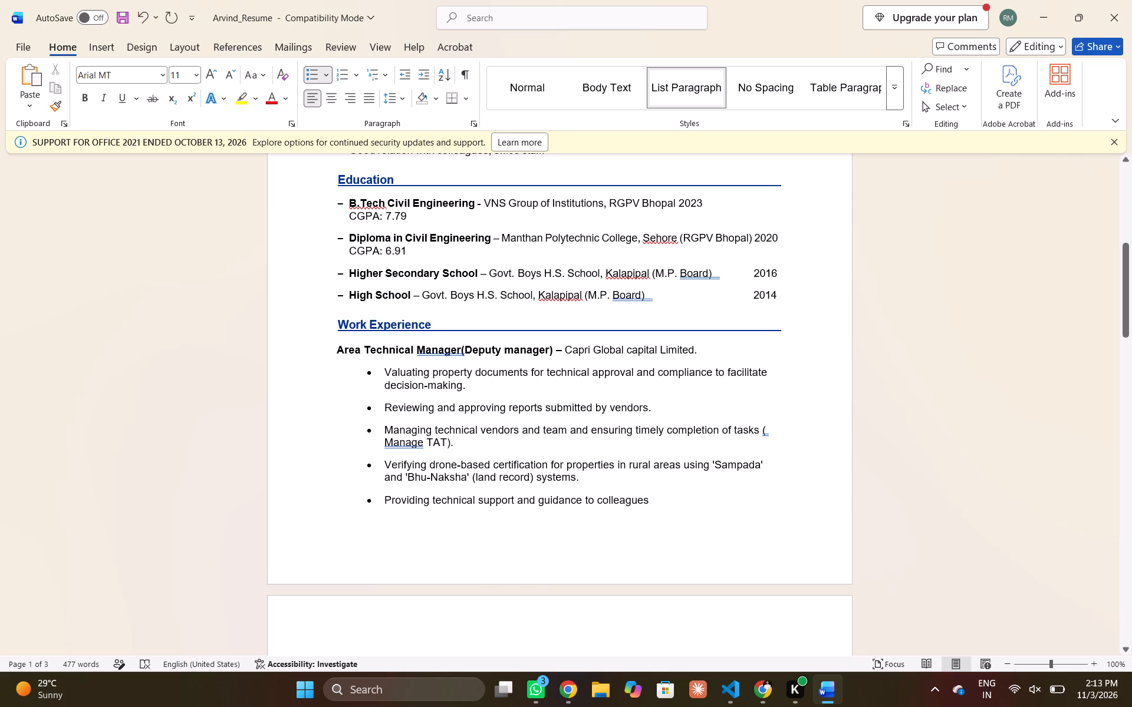
Delete "Pres" after the dash in the date range of the Grihum Housing Finance Technical Manager entry.
scroll(503, 474, down, 1)
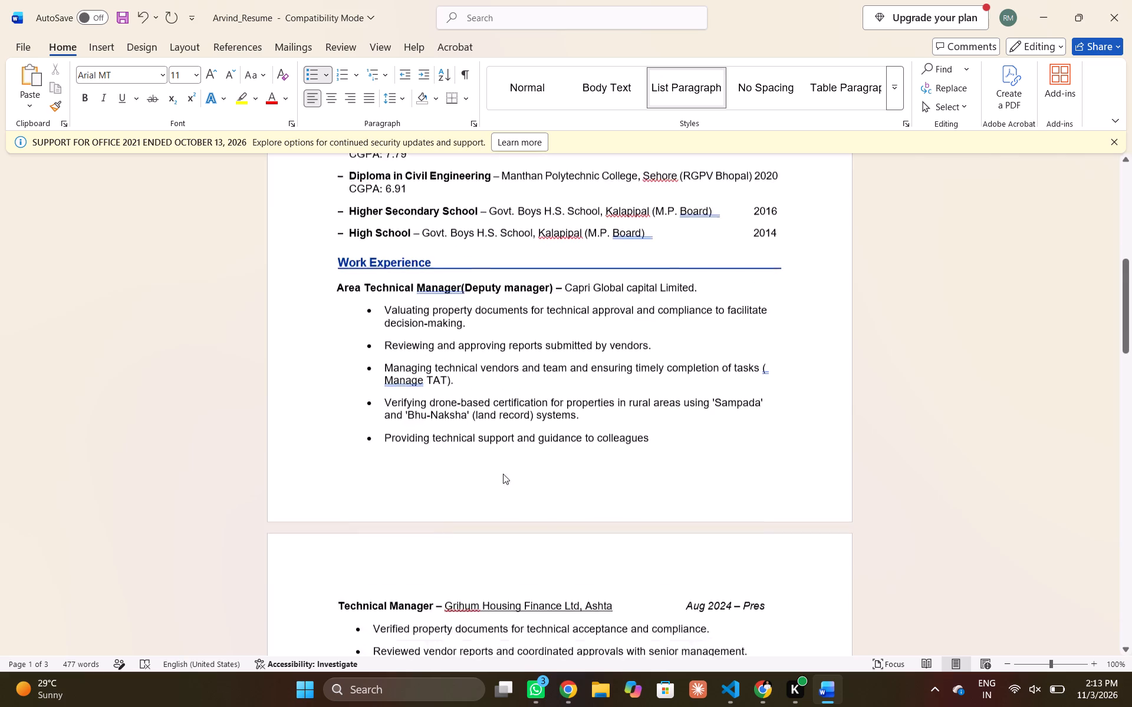
scroll(503, 474, down, 1)
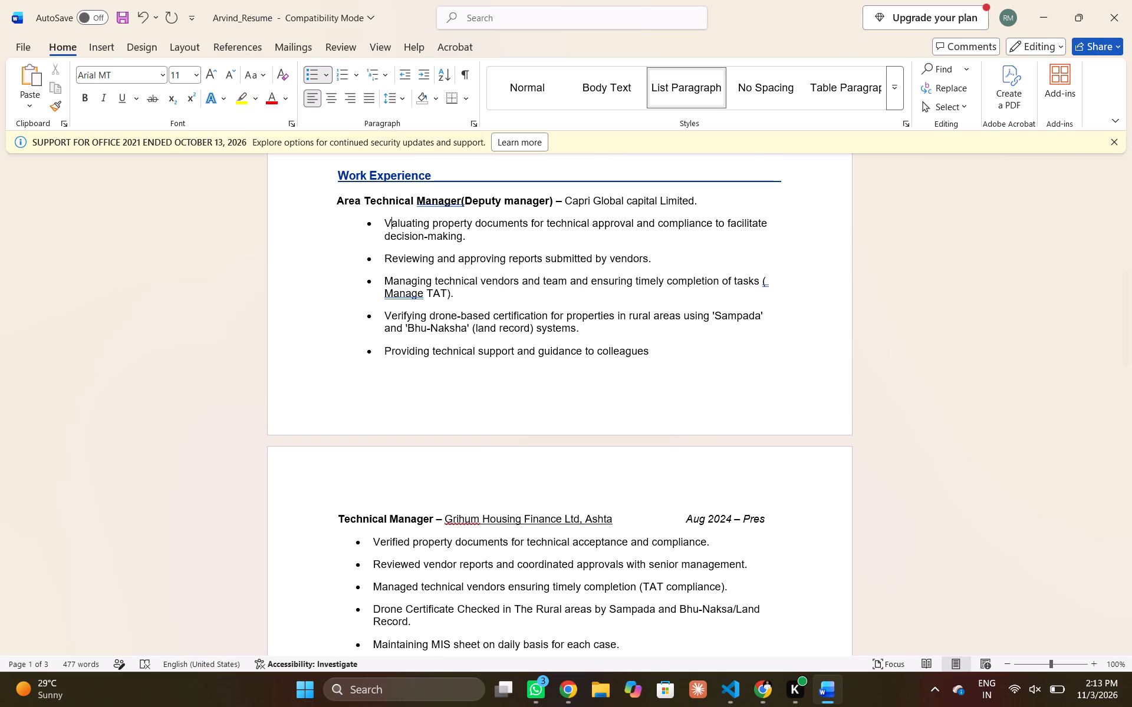
click(773, 518)
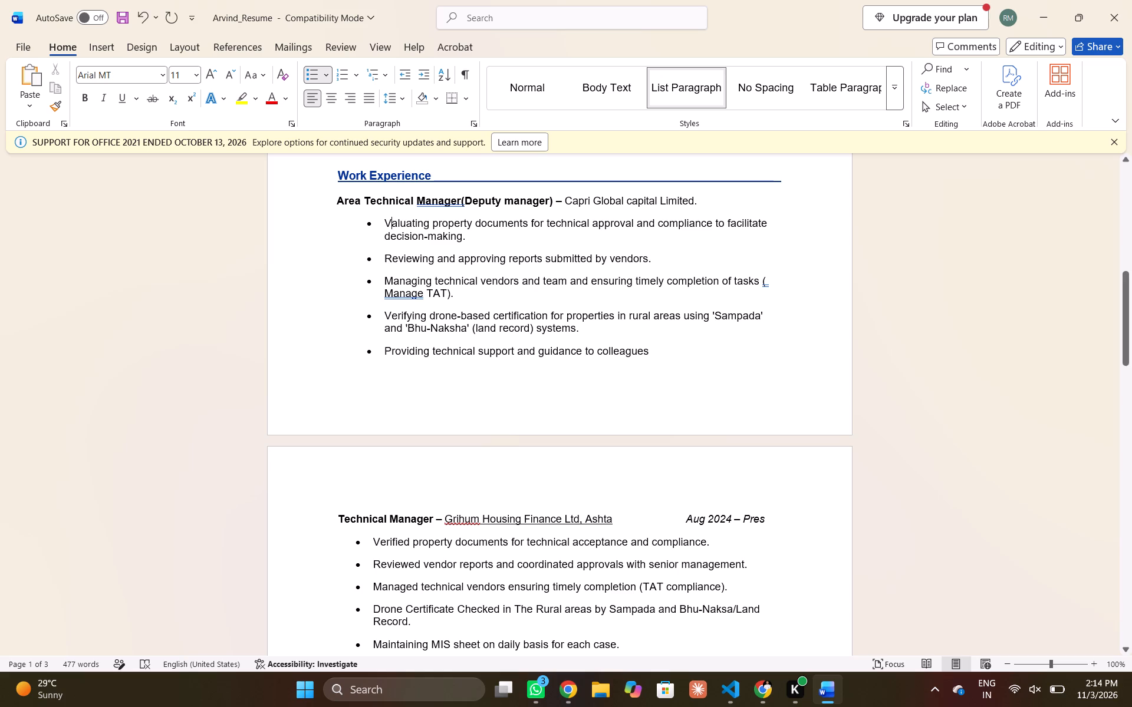
key(BackSpace)
key(BackSpace)
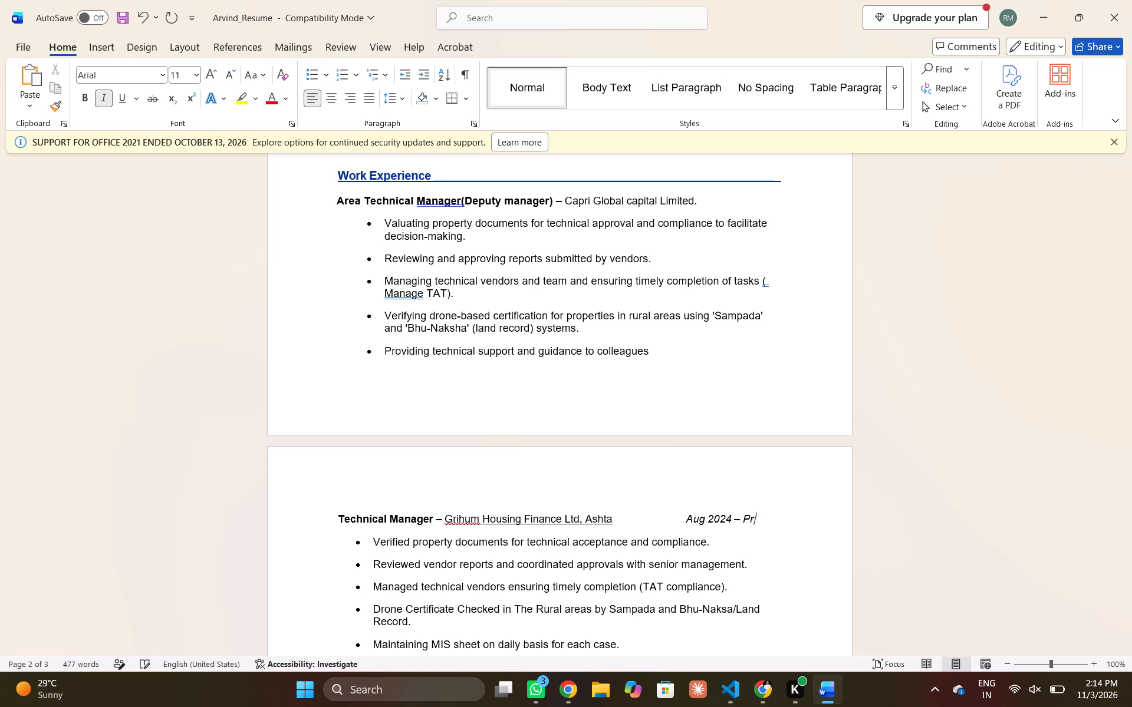
key(BackSpace)
key(BackSpace)
Replace the wide tab gap between "Ashta" and "Aug 2024" in the Technical Manager heading with a slightly narrower run of spaces.
key(Left)
key(Left)
key(Left)
key(Left)
key(Left)
key(Left)
key(Left)
key(Left)
key(Left)
key(Left)
key(Left)
key(Left)
key(Right)
key(BackSpace)
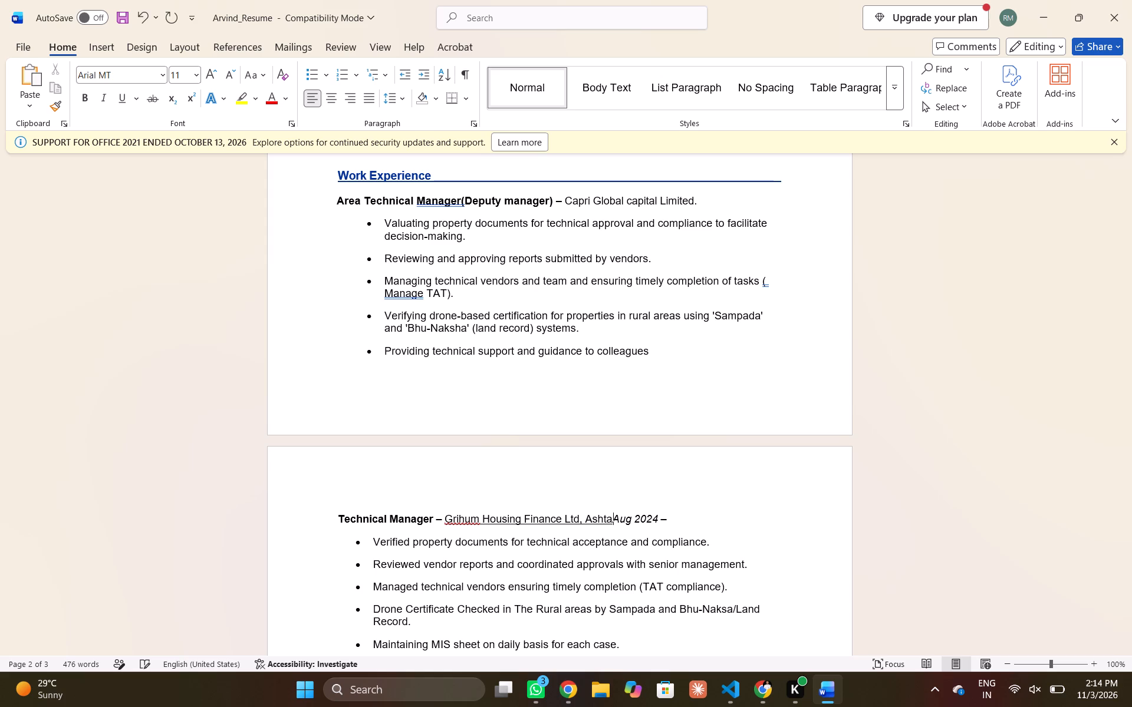
key(space)
key(space)
key(space)
key(space)
key(space)
key(space)
key(space)
key(space)
key(space)
key(space)
key(space)
key(space)
key(space)
key(space)
key(space)
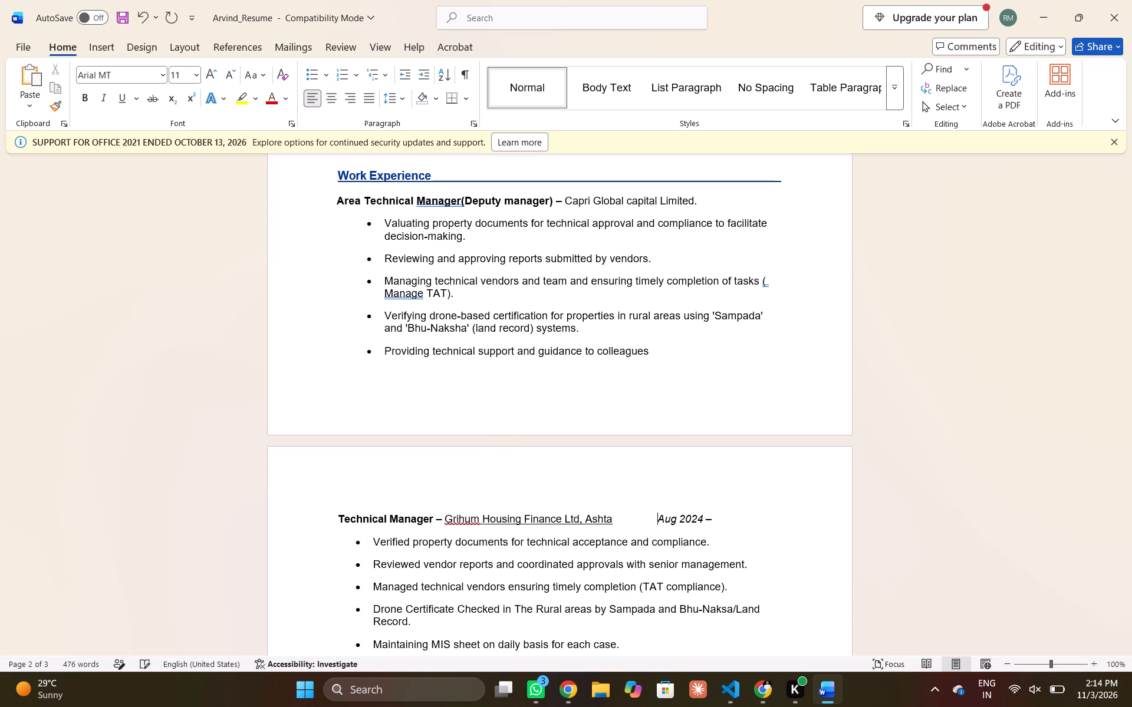
key(space)
key(space)
key(space)
key(space)
key(space)
key(space)
Enter "April 2026" as the end date after the dash in the Technical Manager heading.
click(733, 518)
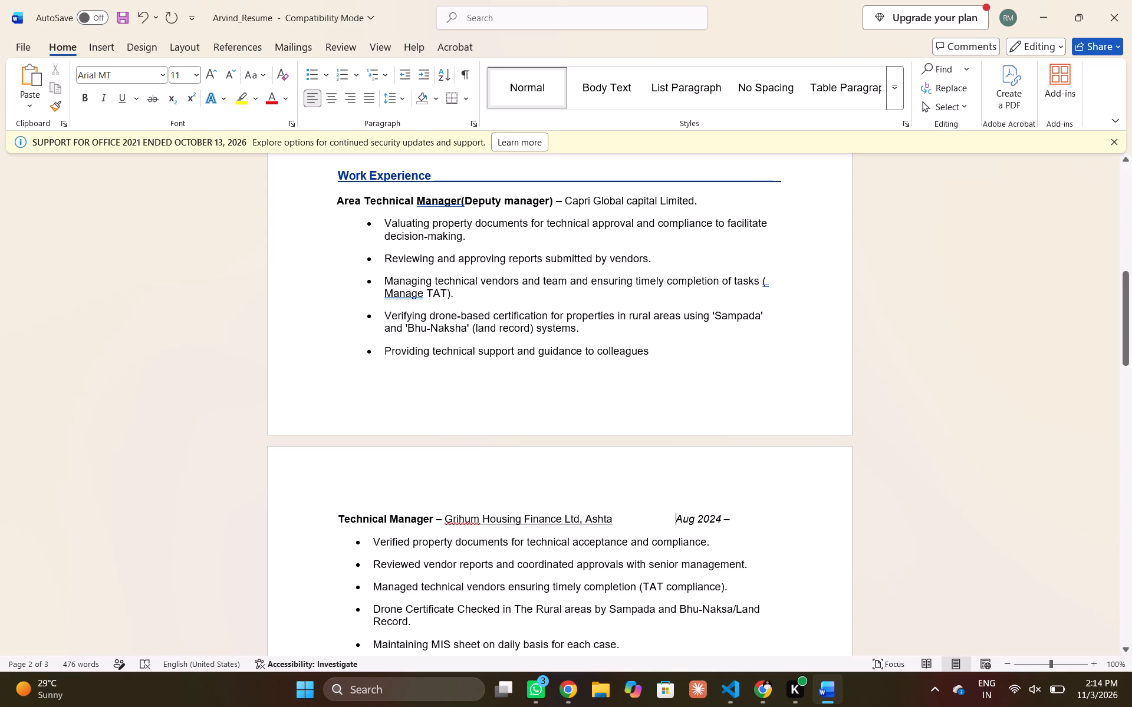
key(Right)
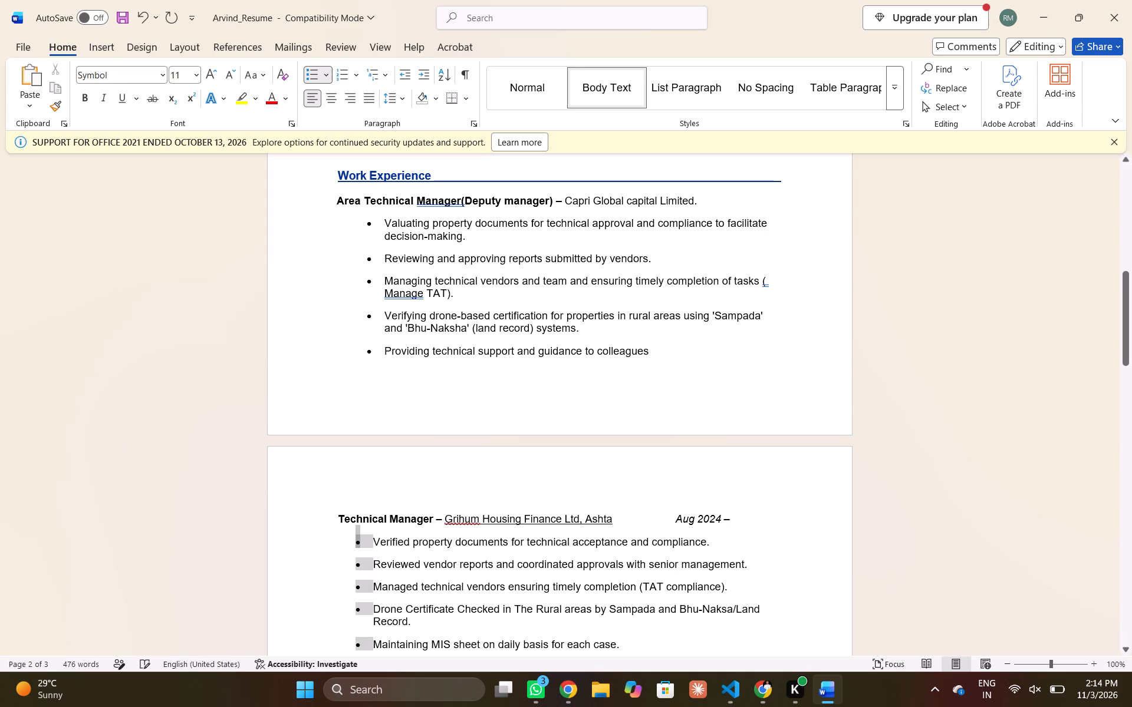
key(Left)
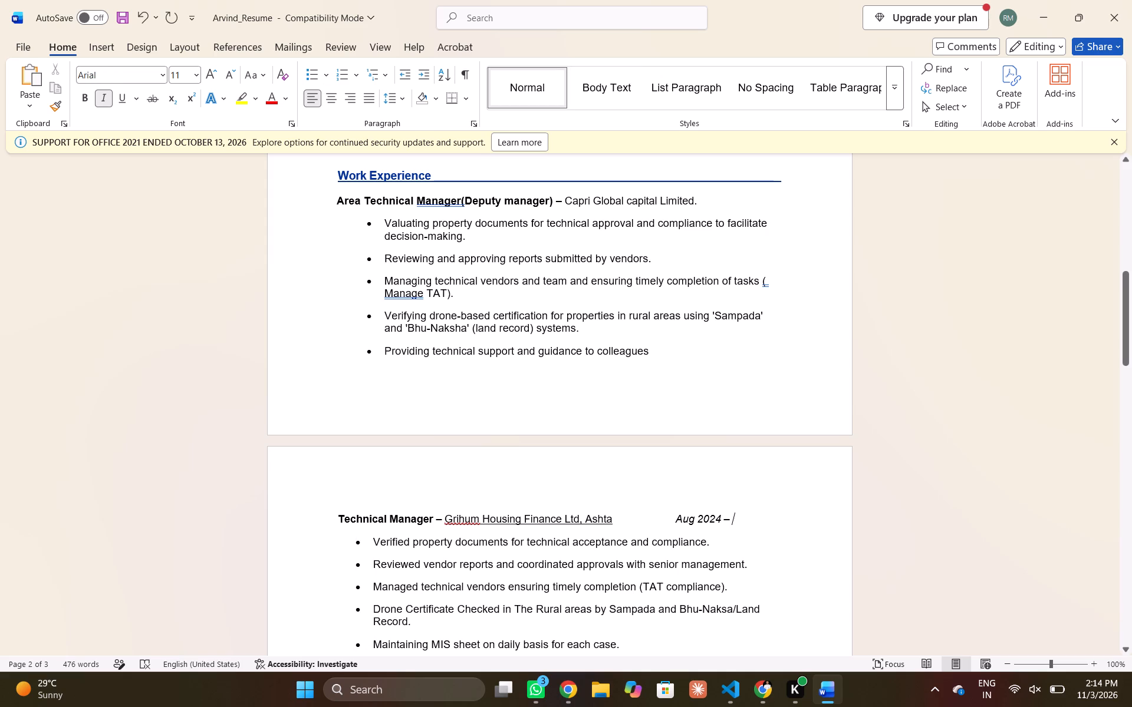
key(1)
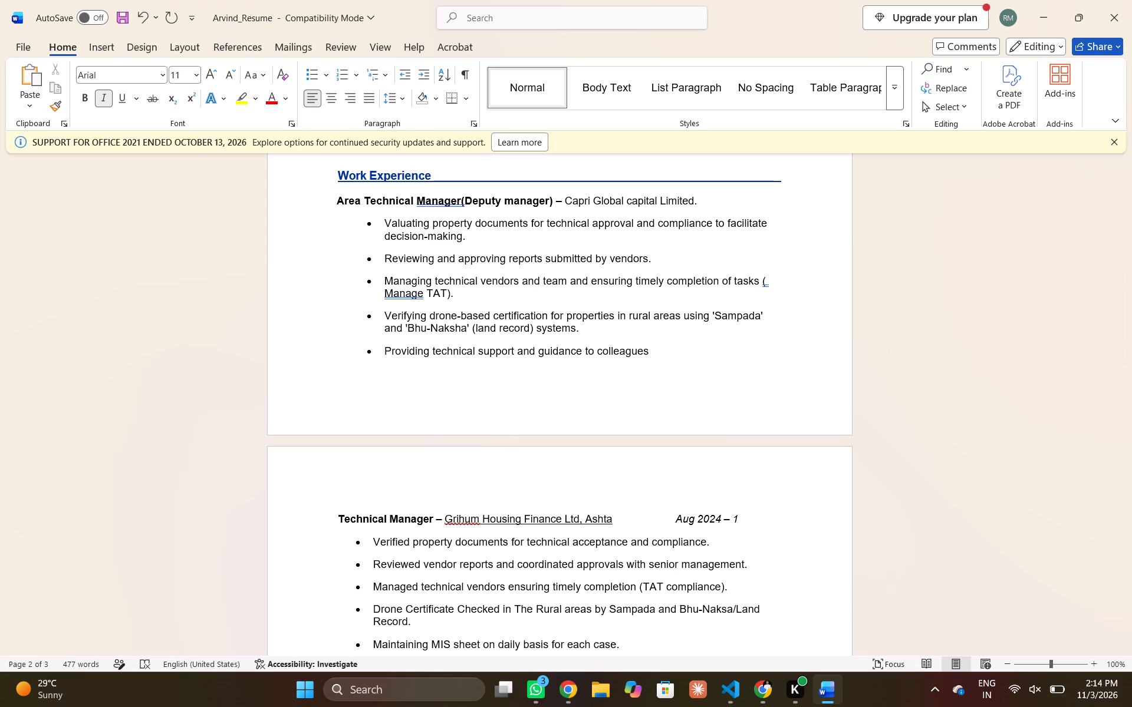
key(BackSpace)
key(shift+a)
key(p)
text(ril)
key(space)
text(2026)
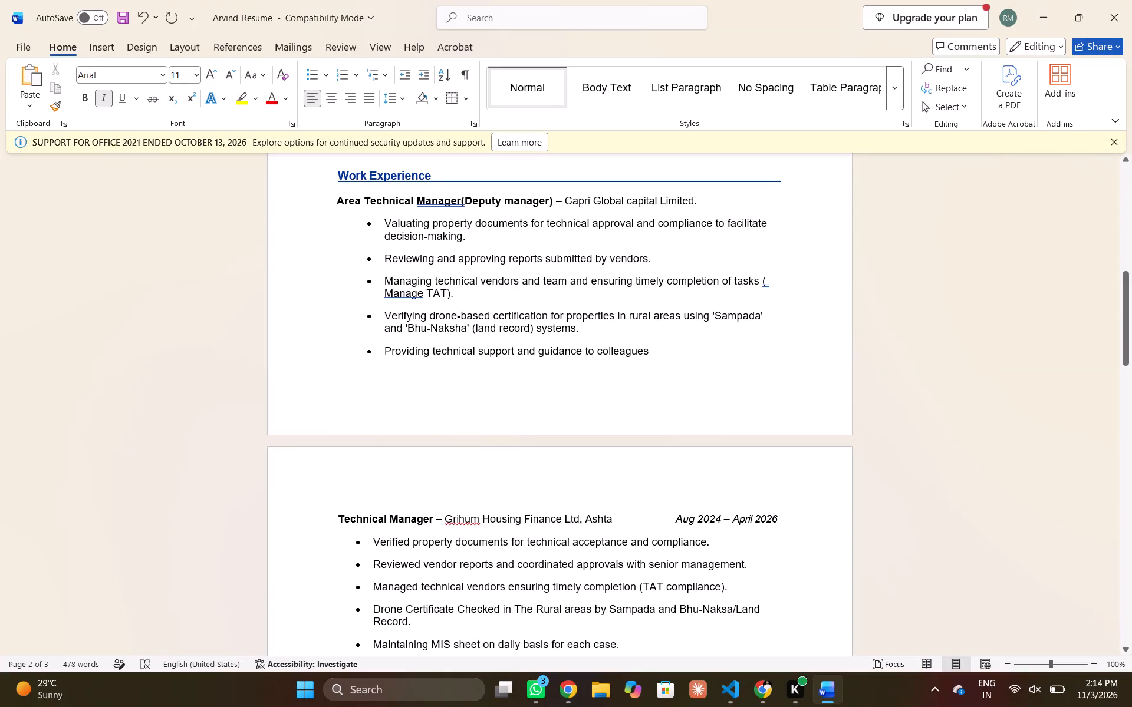
Add the day "1" before "April 2026" in the Technical Manager date range, removing the space after the dash.
scroll(776, 575, down, 1)
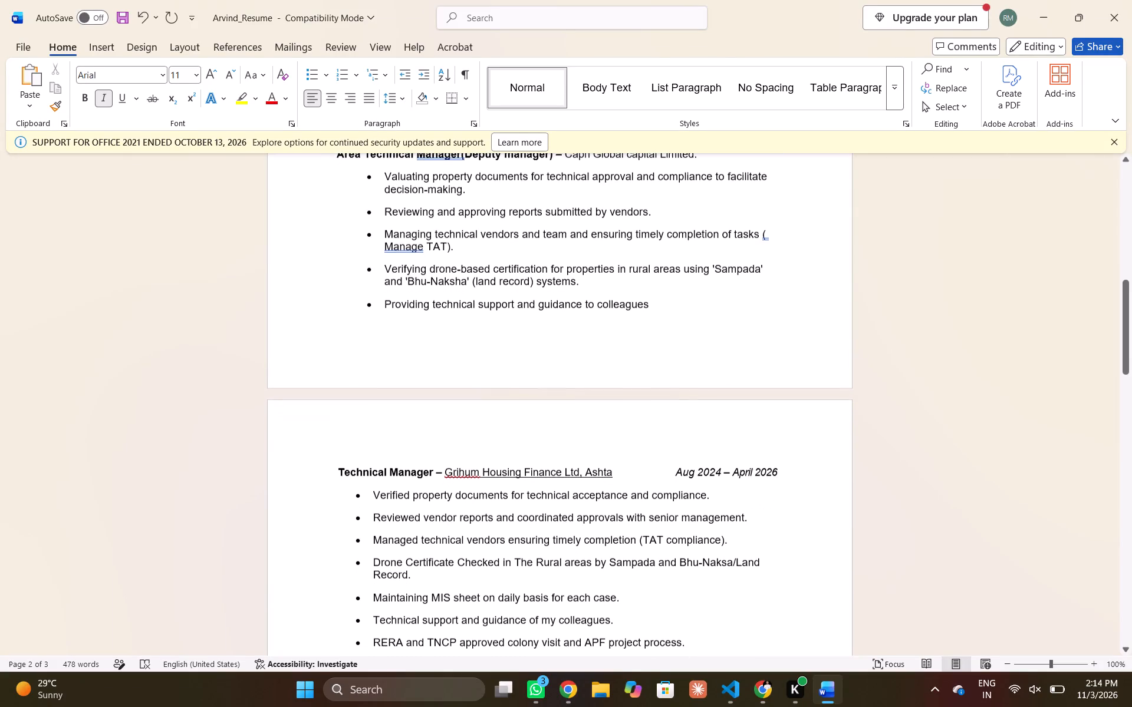
scroll(776, 575, down, 1)
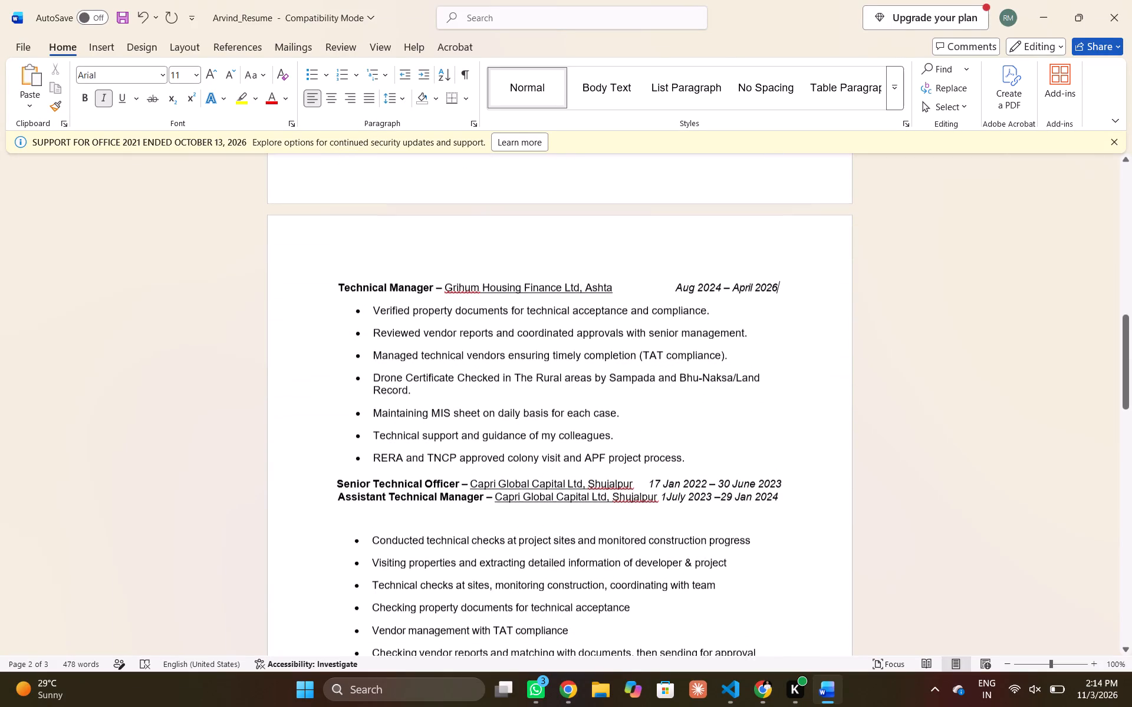
scroll(776, 575, down, 1)
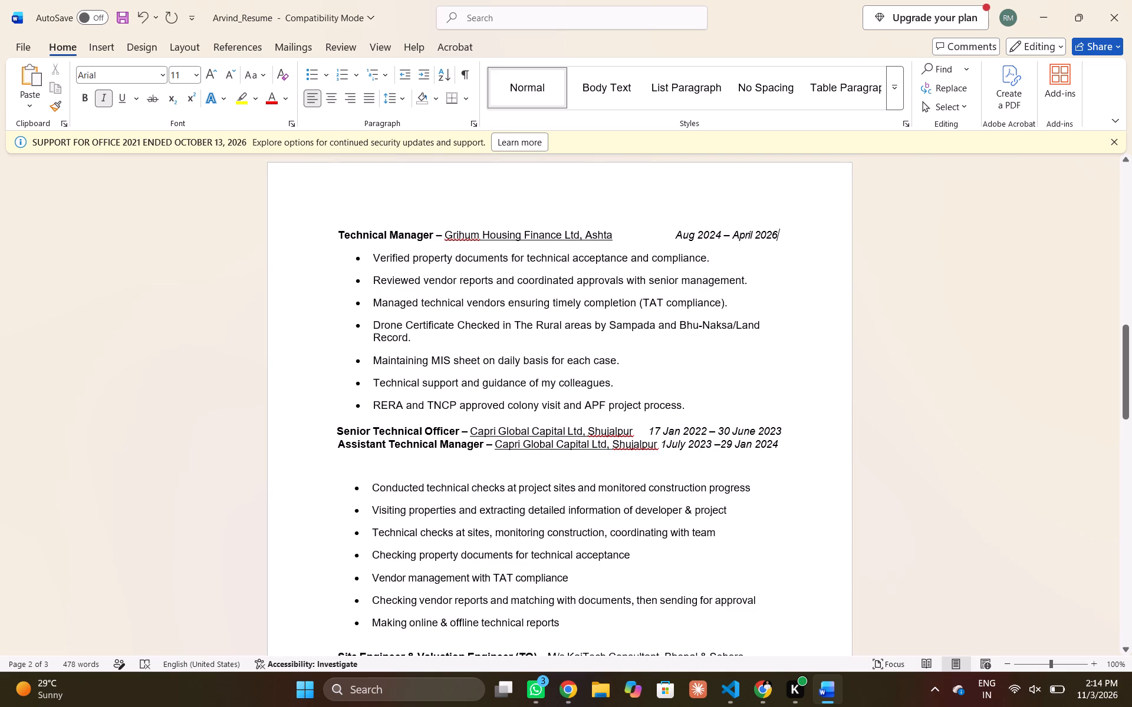
scroll(746, 405, up, 1)
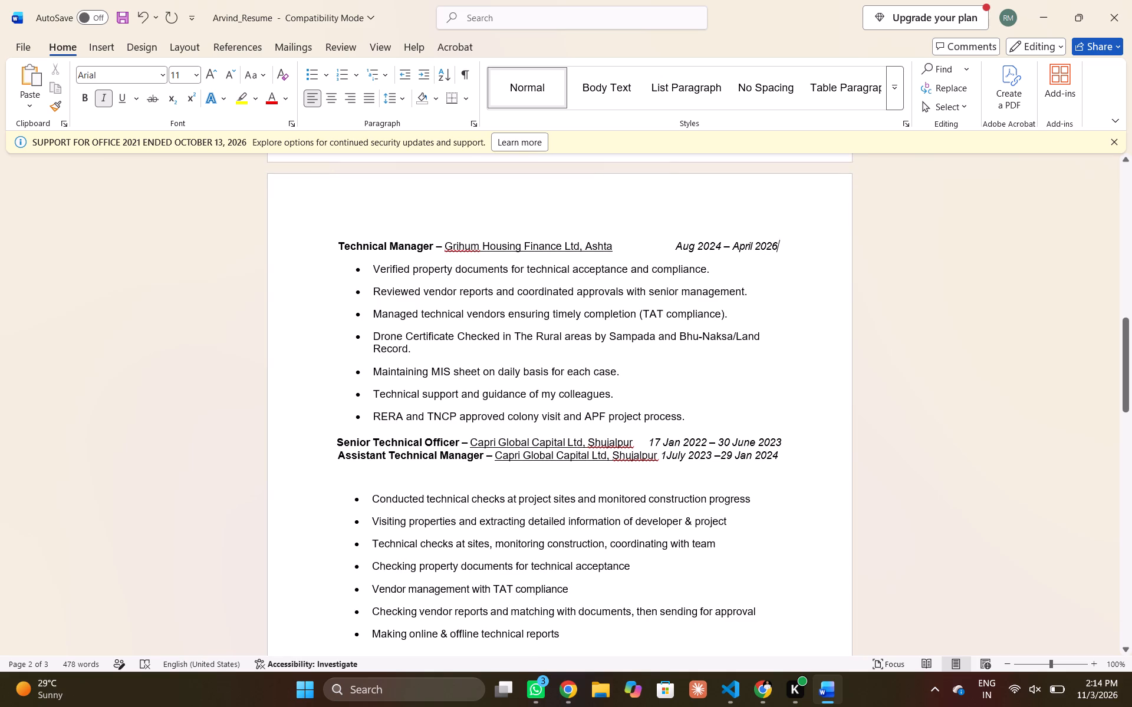
scroll(746, 405, up, 1)
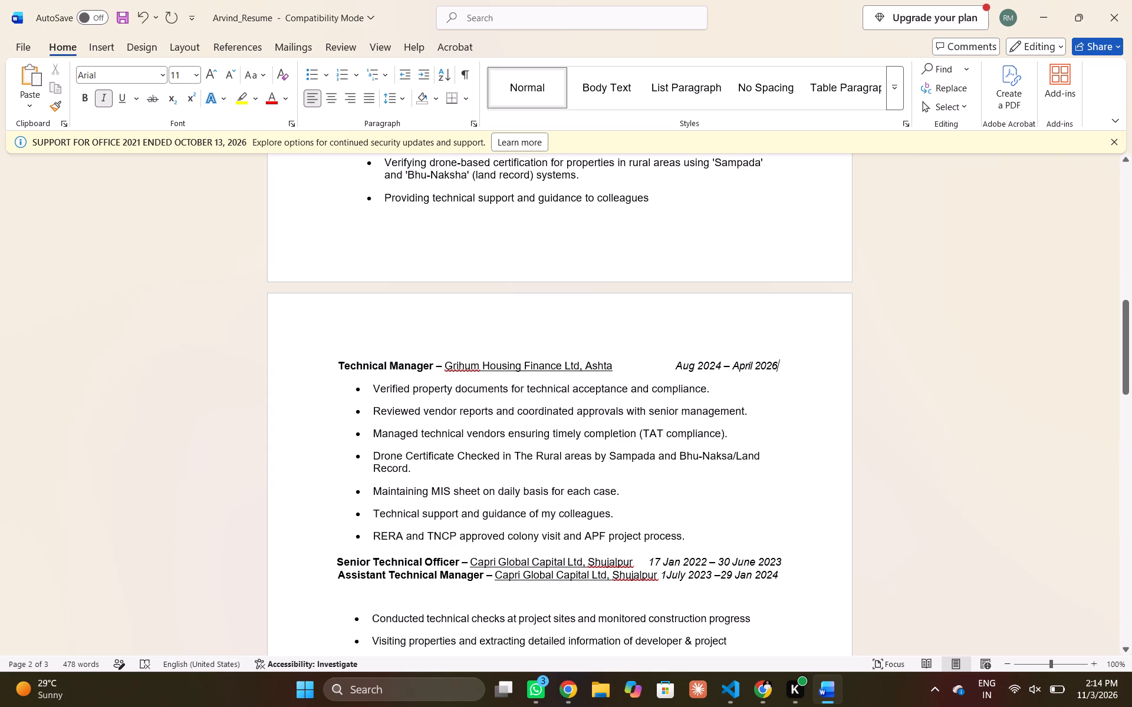
scroll(746, 405, up, 1)
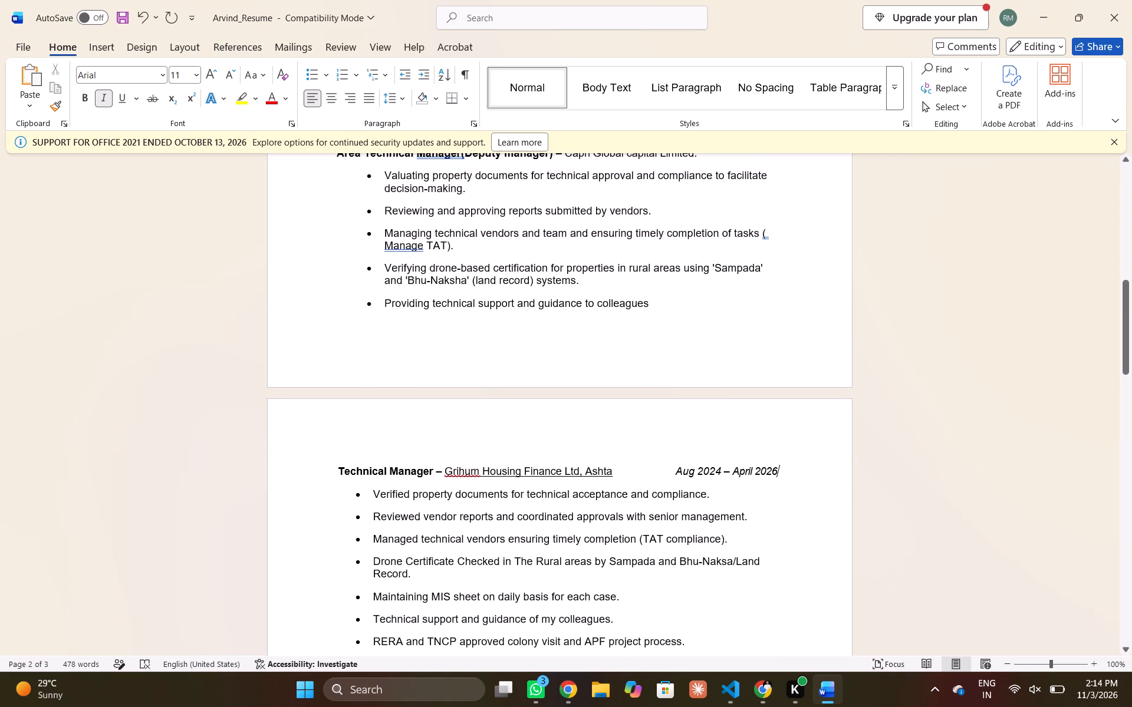
click(732, 469)
click(735, 473)
text(1)
key(space)
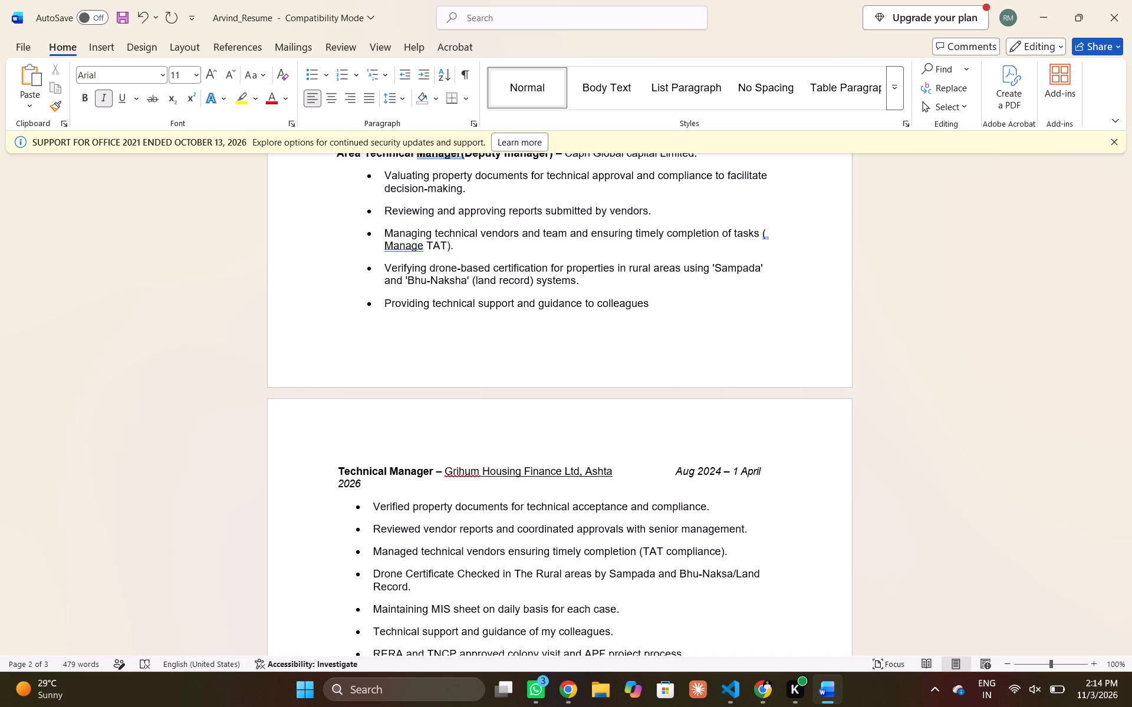
key(BackSpace)
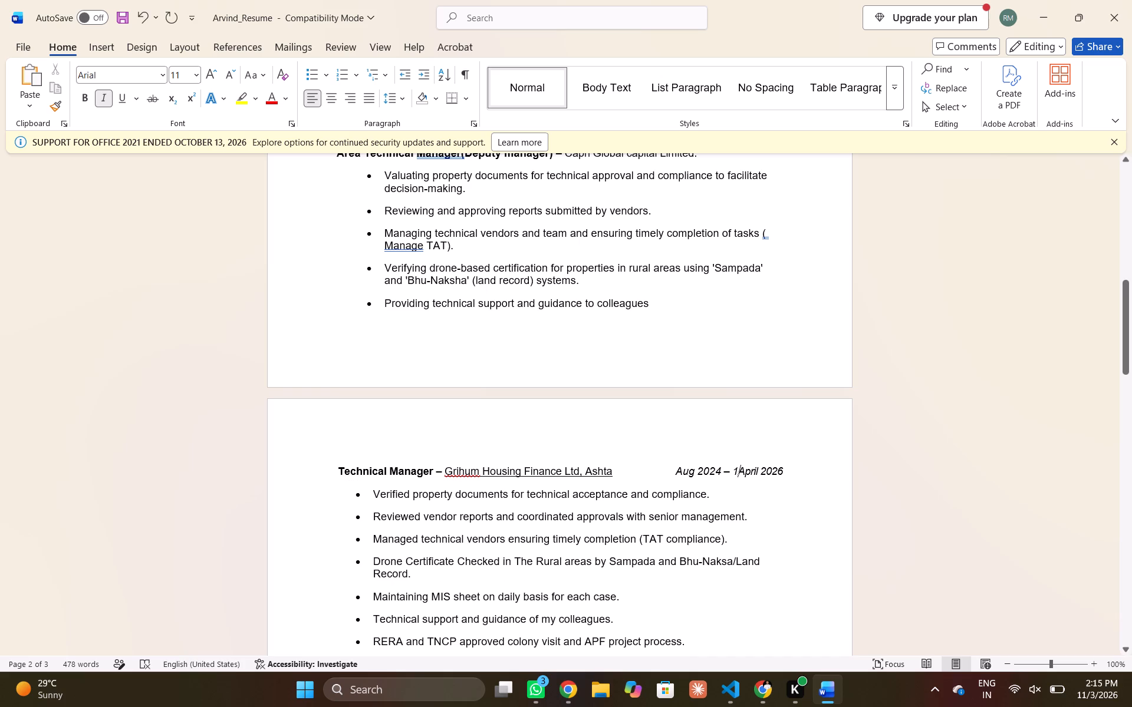
click(734, 469)
key(BackSpace)
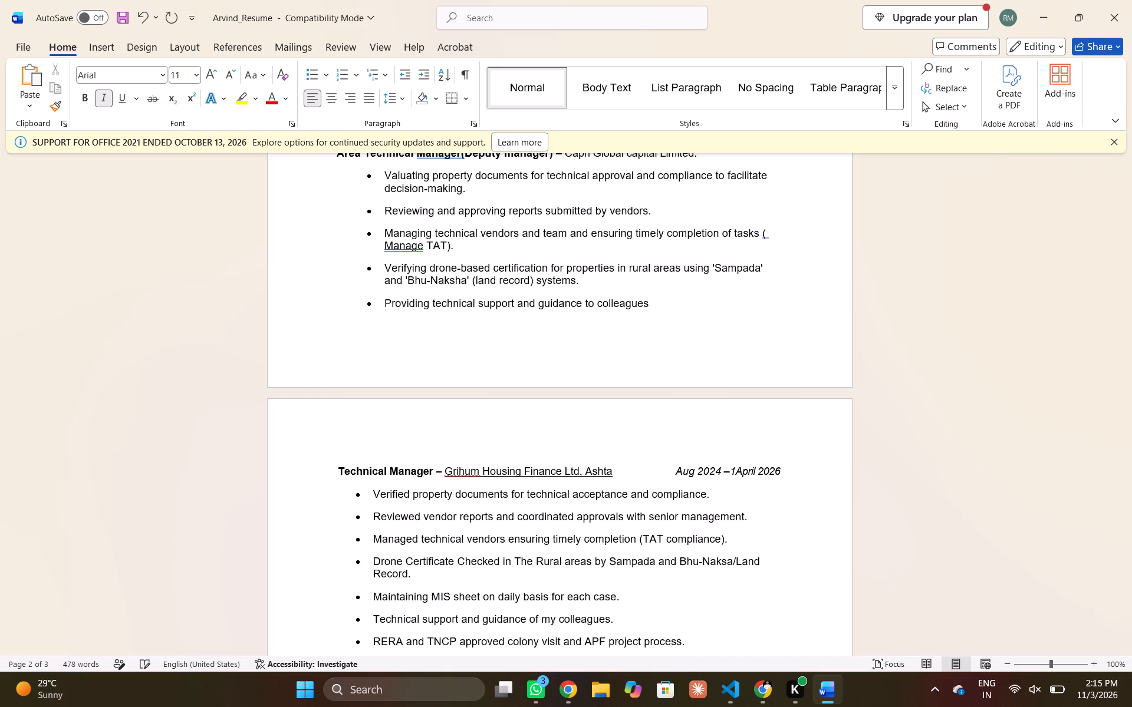
click(741, 472)
key(Left)
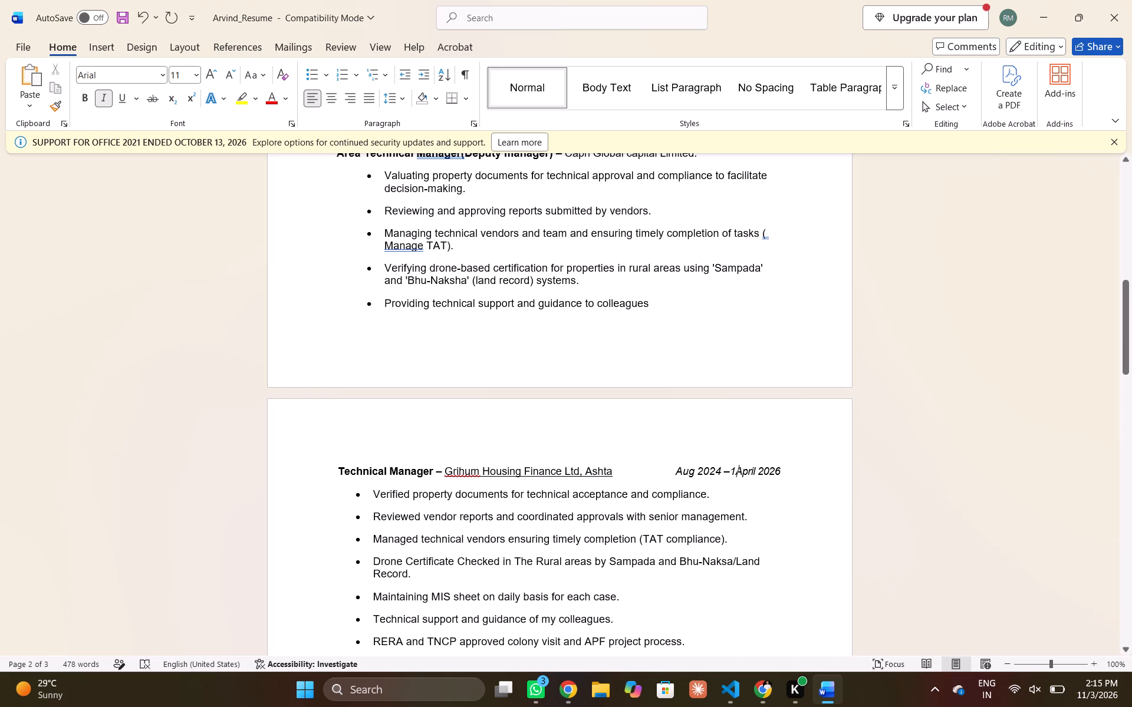
key(space)
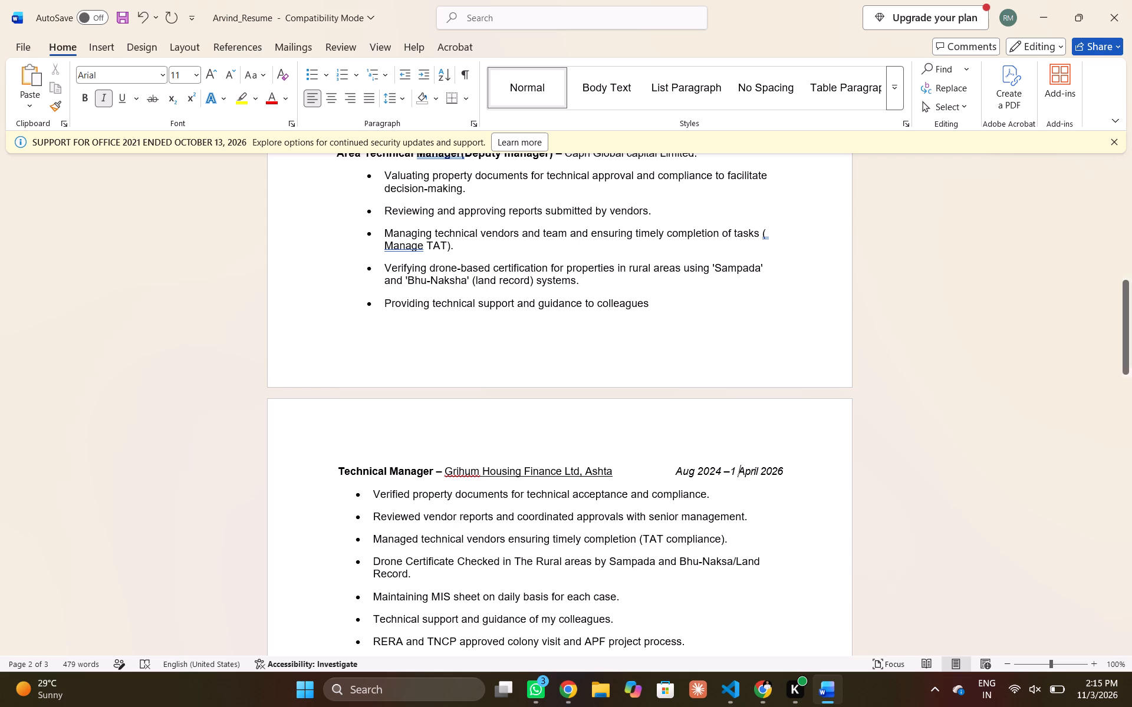
Remove one space before "Aug 2024" in the Technical Manager heading to pull the date range slightly inward.
scroll(737, 471, up, 2)
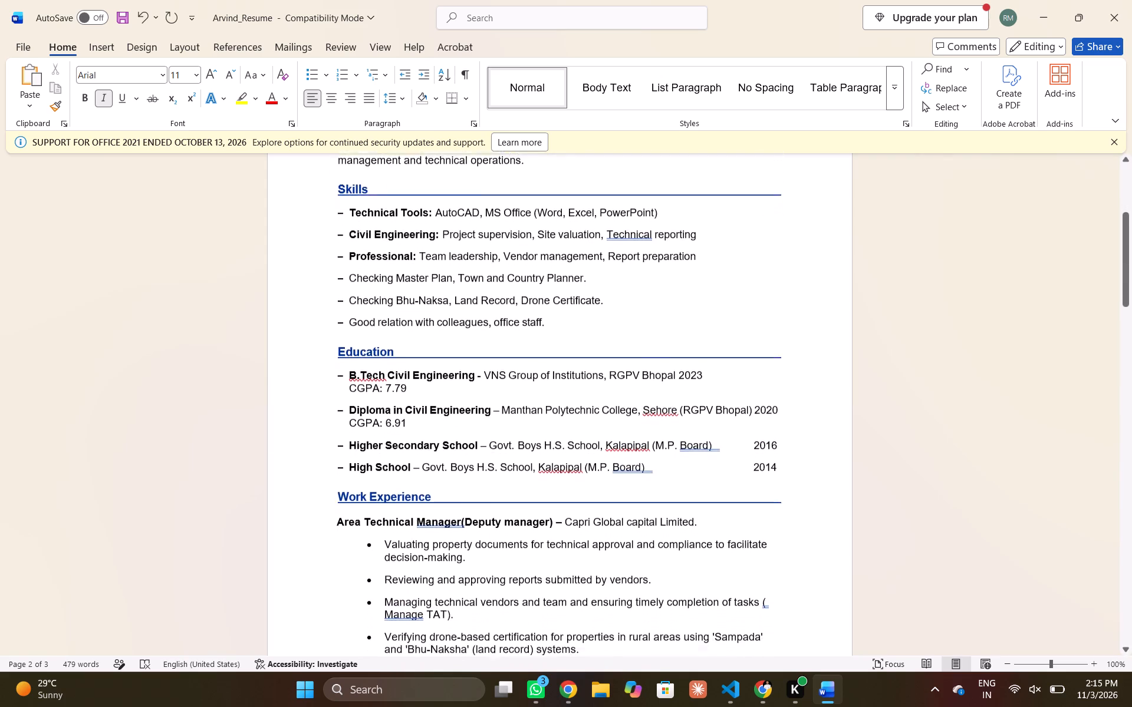
scroll(737, 471, down, 3)
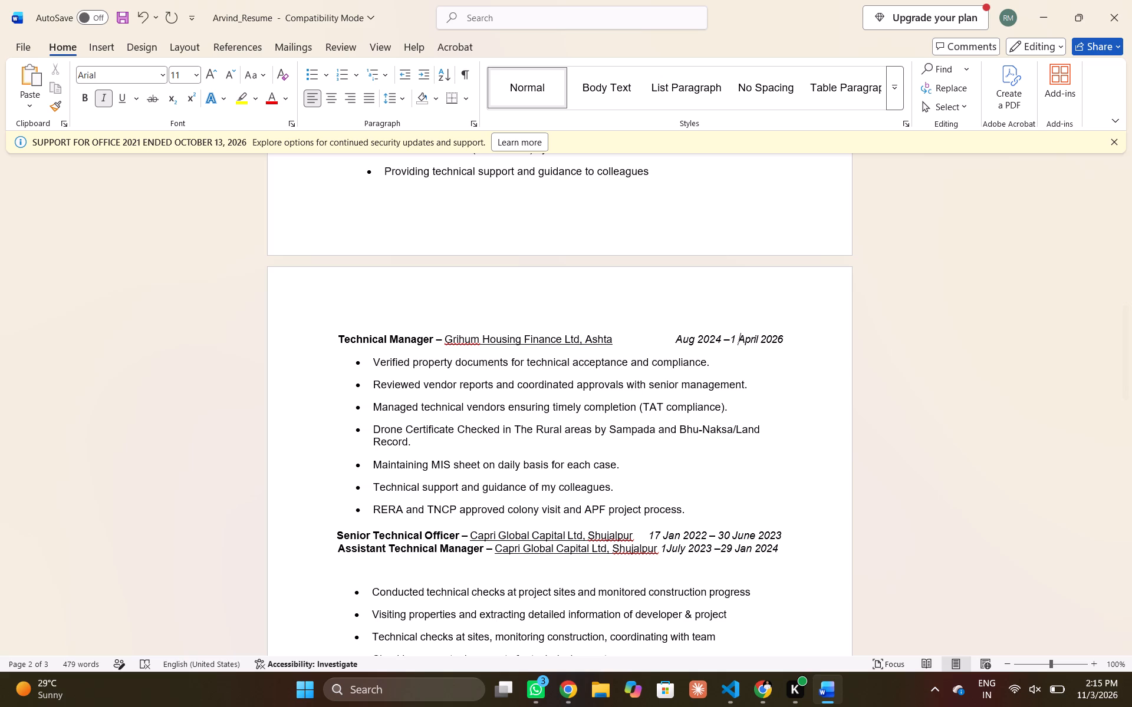
scroll(753, 531, down, 2)
scroll(762, 485, up, 1)
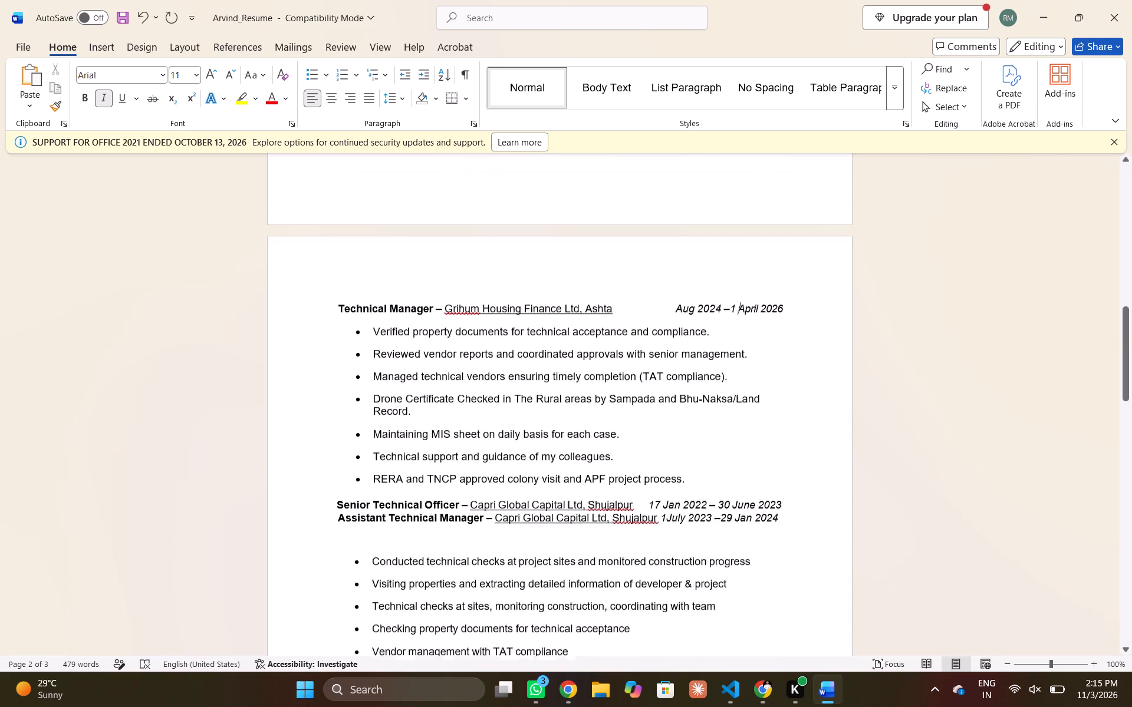
scroll(762, 485, up, 1)
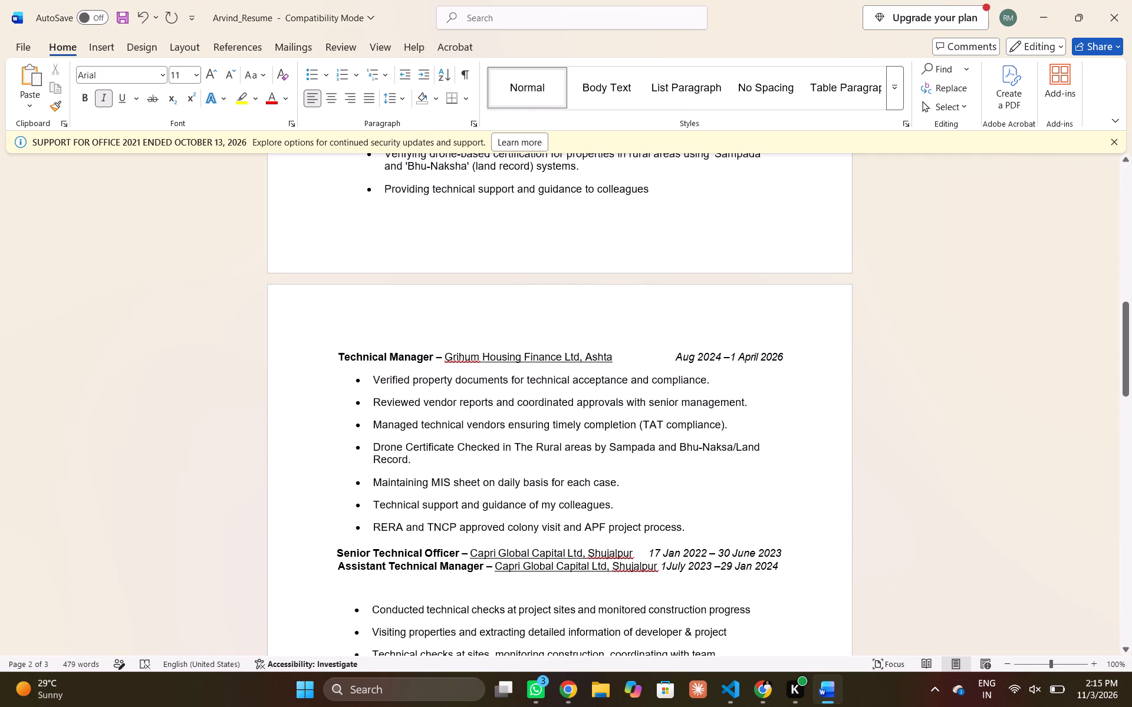
click(674, 356)
key(BackSpace)
Insert a space between the dash and "1 April 2026" in the Technical Manager heading.
click(728, 355)
key(space)
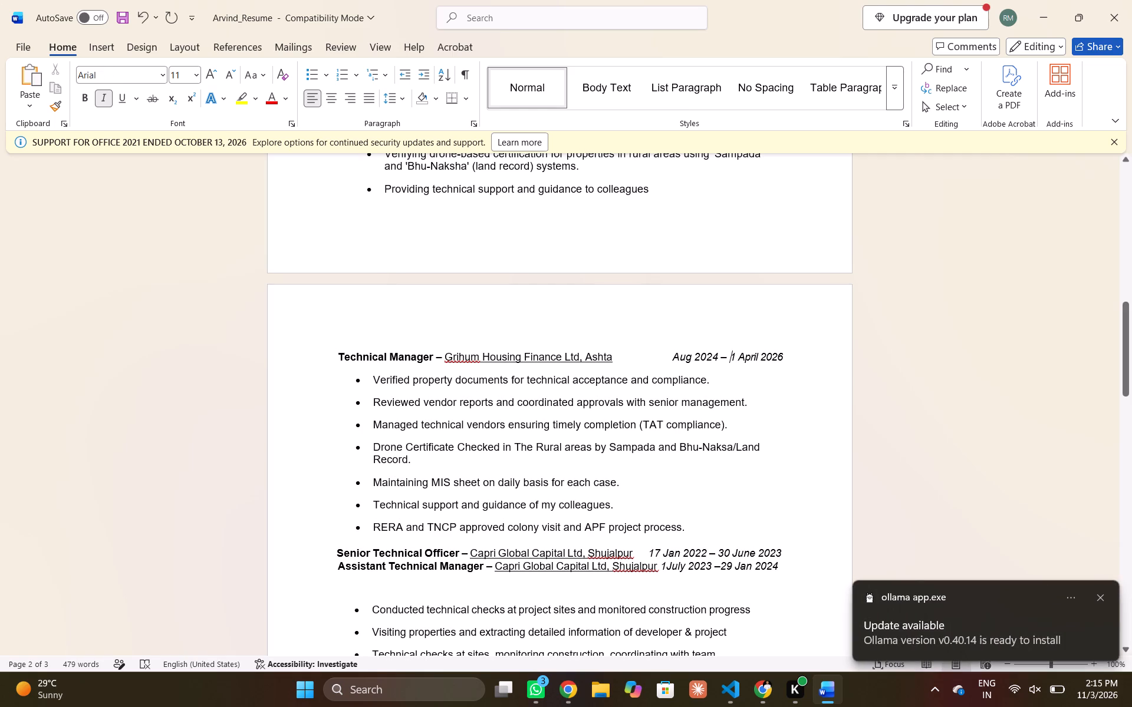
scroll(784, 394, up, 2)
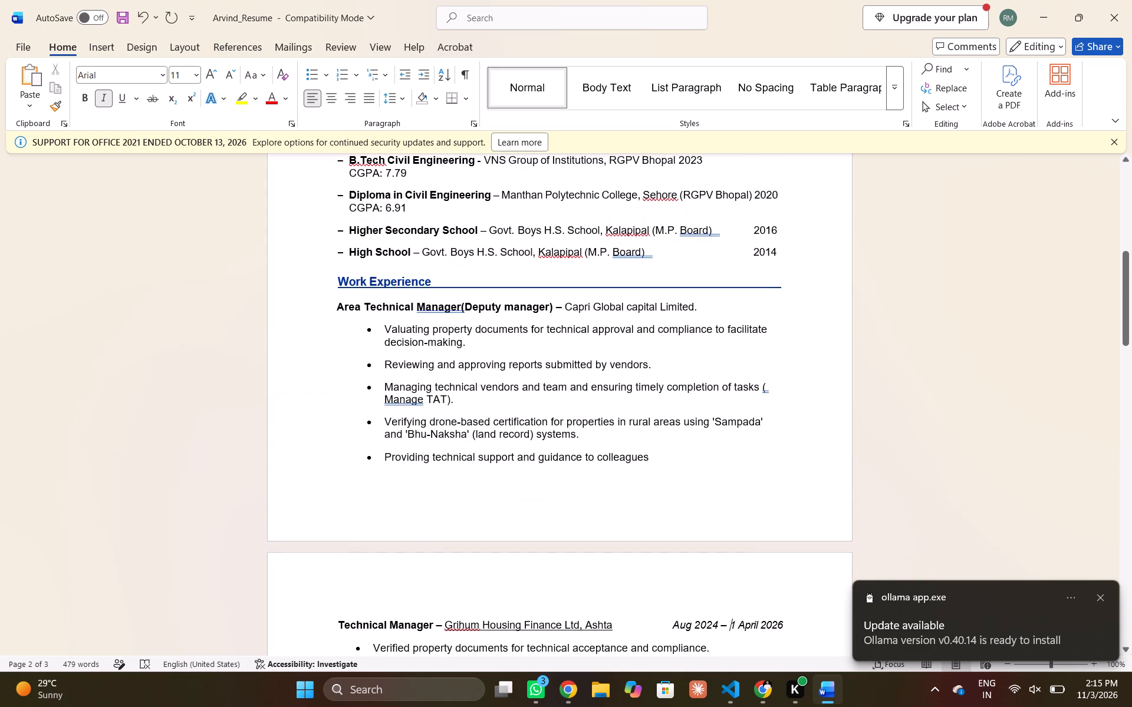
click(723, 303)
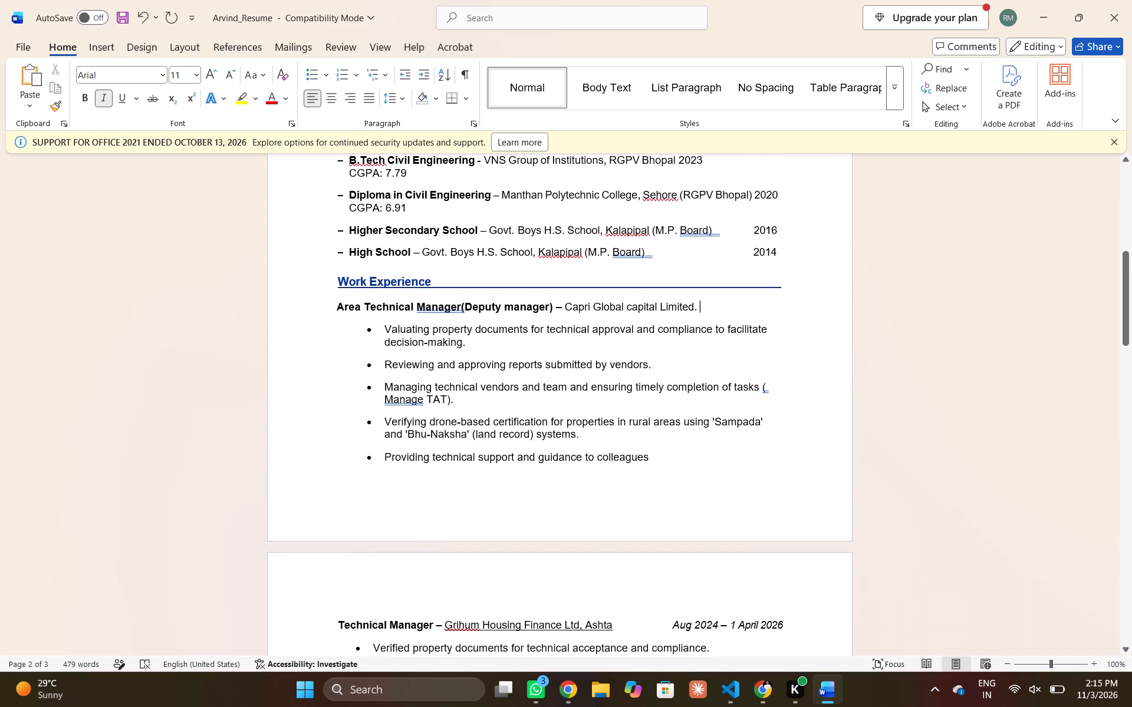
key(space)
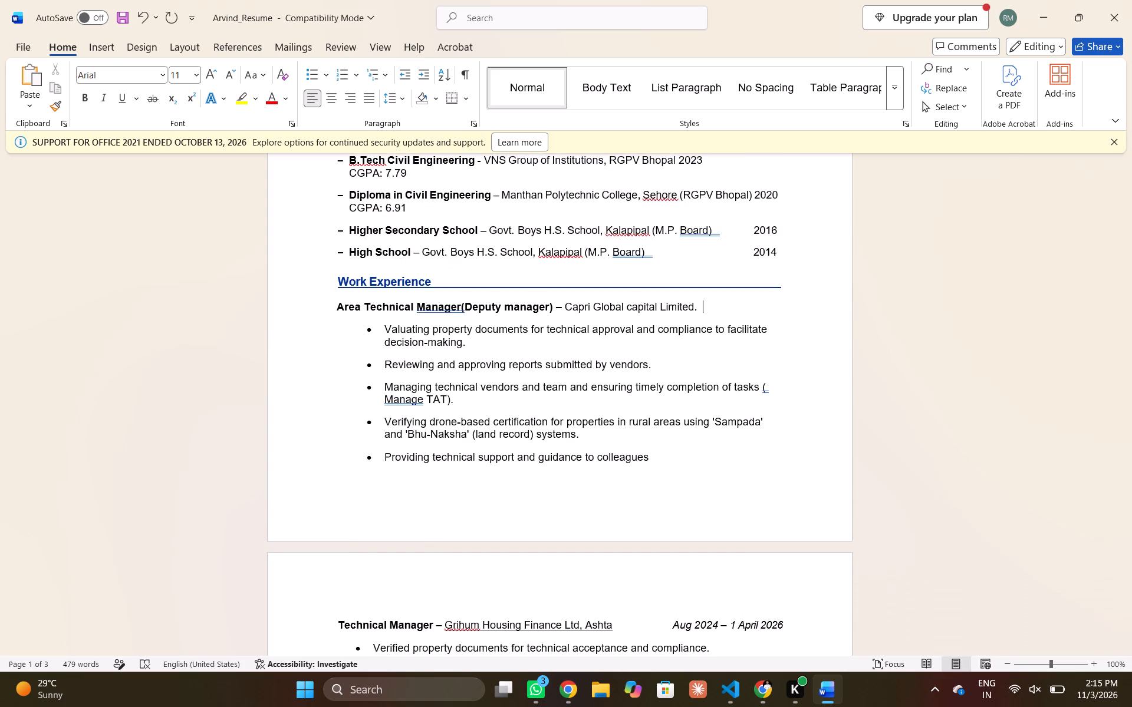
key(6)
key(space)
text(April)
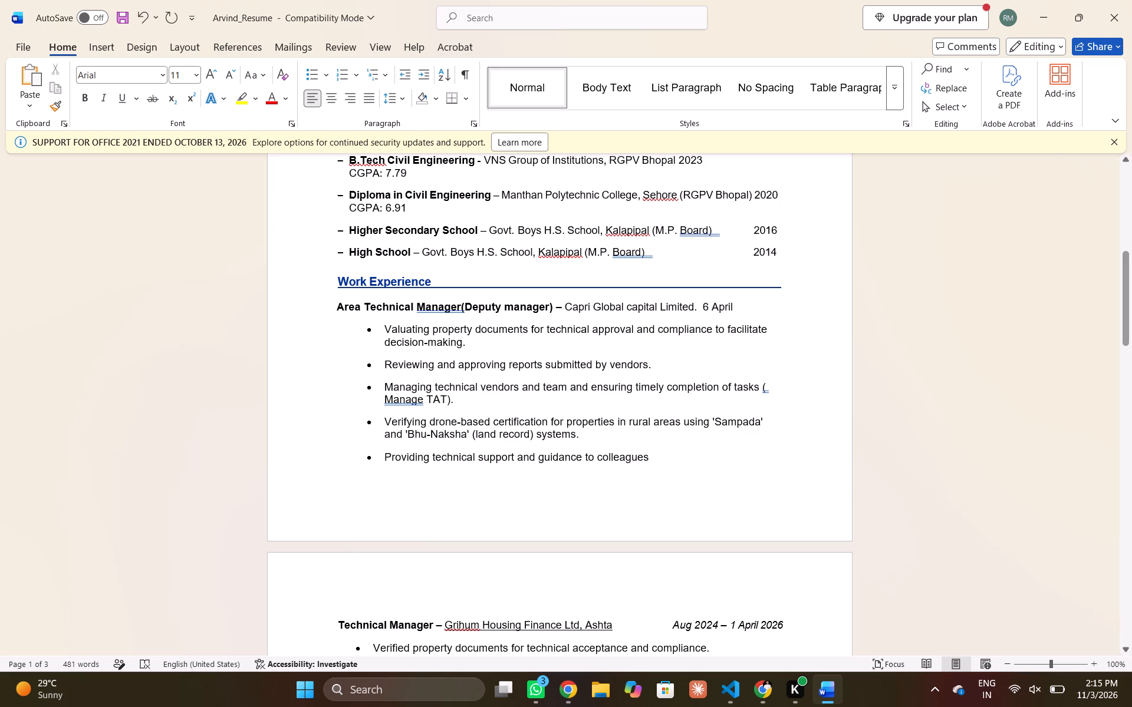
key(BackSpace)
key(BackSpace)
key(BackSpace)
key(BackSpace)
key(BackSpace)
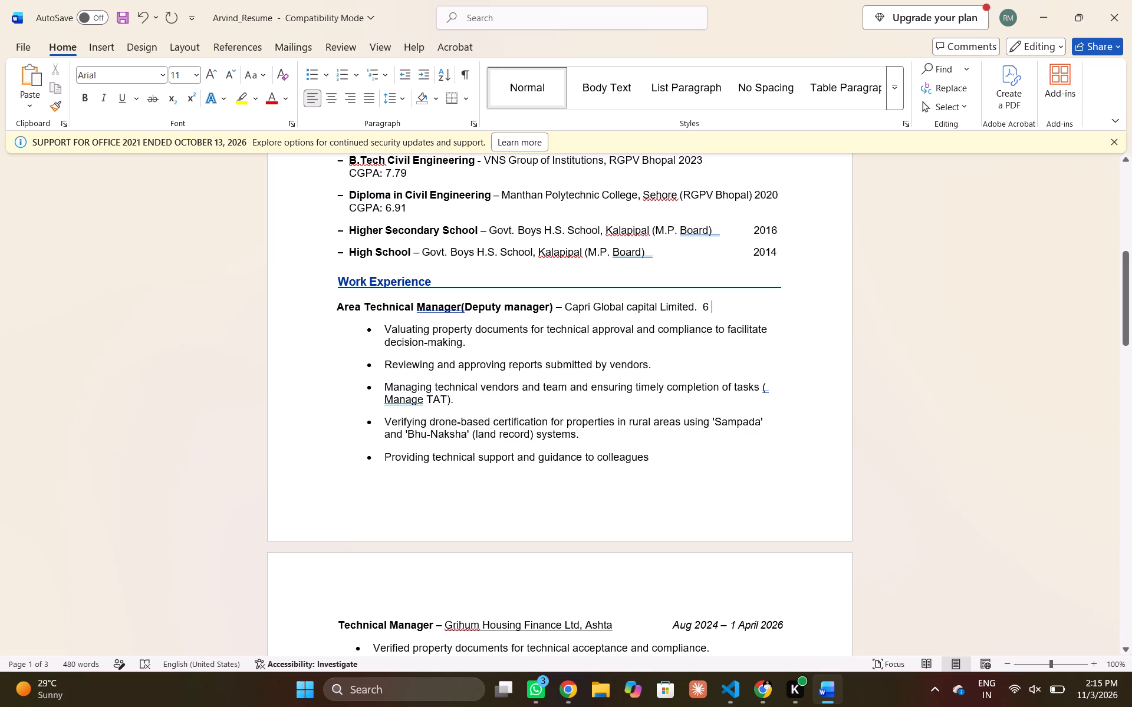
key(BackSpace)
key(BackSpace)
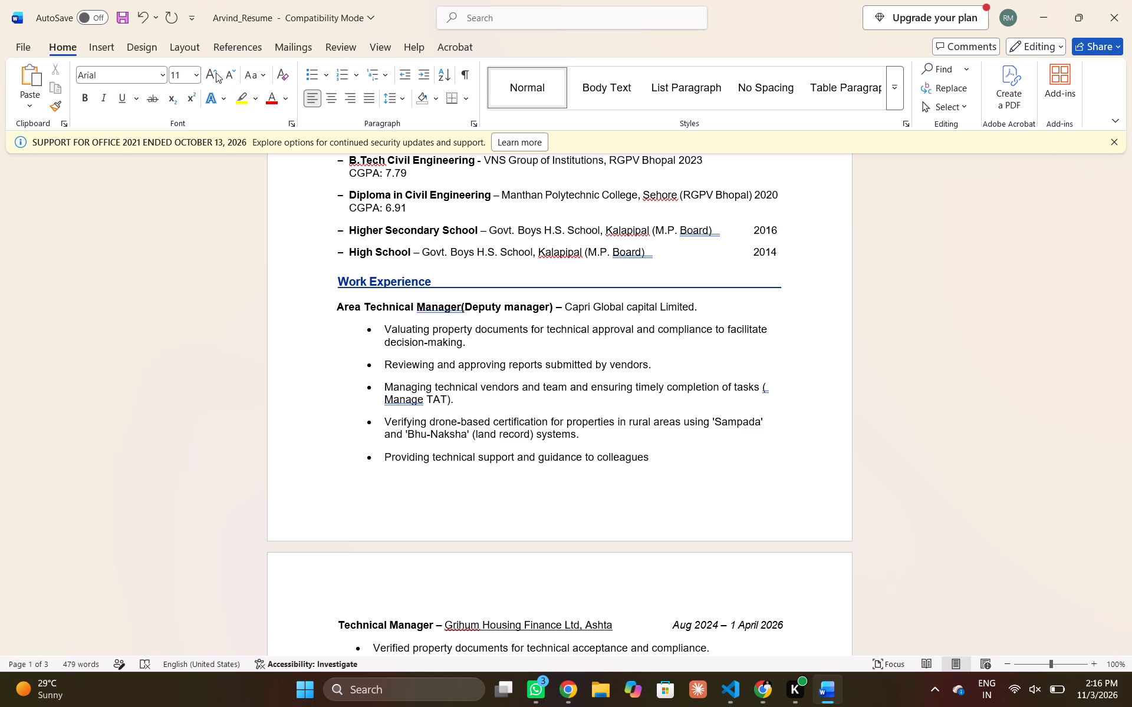
Add "6 April 2026" in italics after "Capri Global capital Limited." in the Area Technical Manager heading.
click(107, 103)
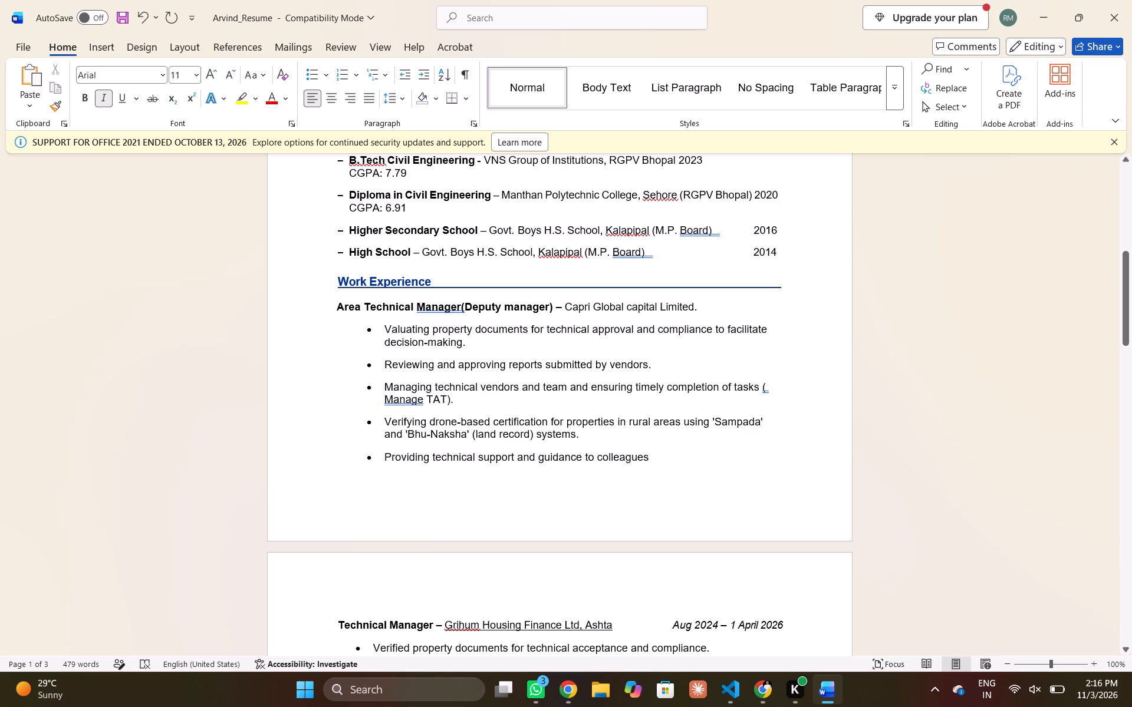
key(6)
key(space)
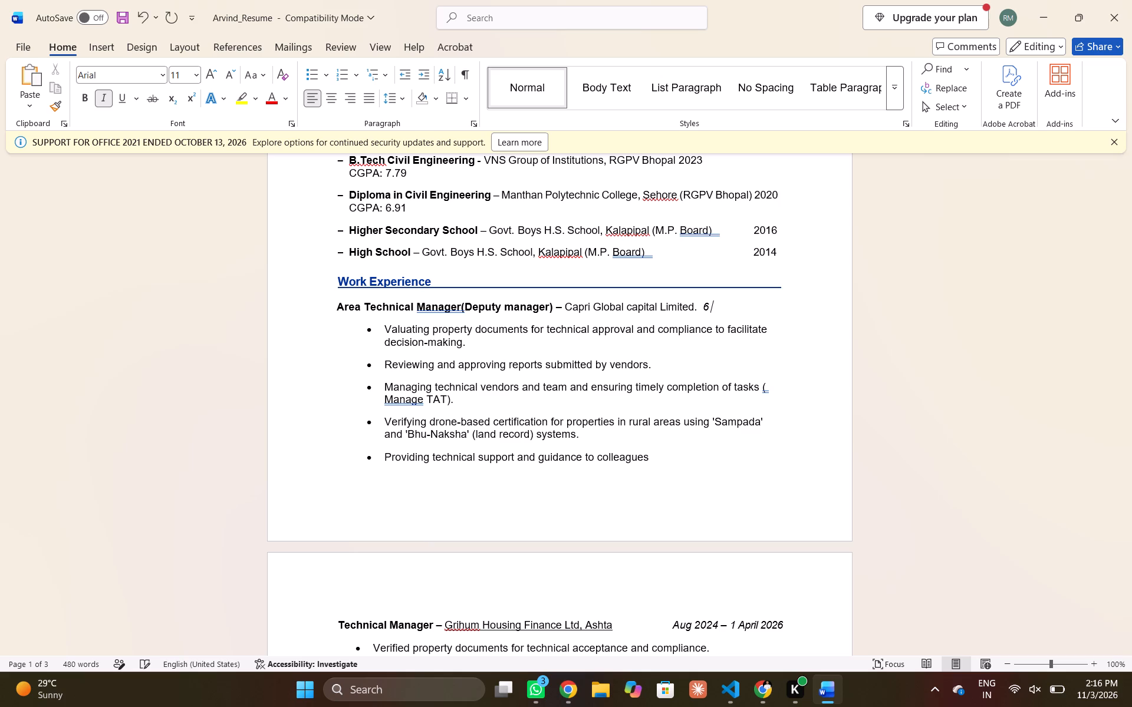
text(April)
key(space)
key(2)
text(026)
key(space)
Copy the dash from the Technical Manager date range to after "6 April 2026" and add "Present".
key(minus)
key(BackSpace)
drag(728, 625, 720, 625)
key(ctrl+c)
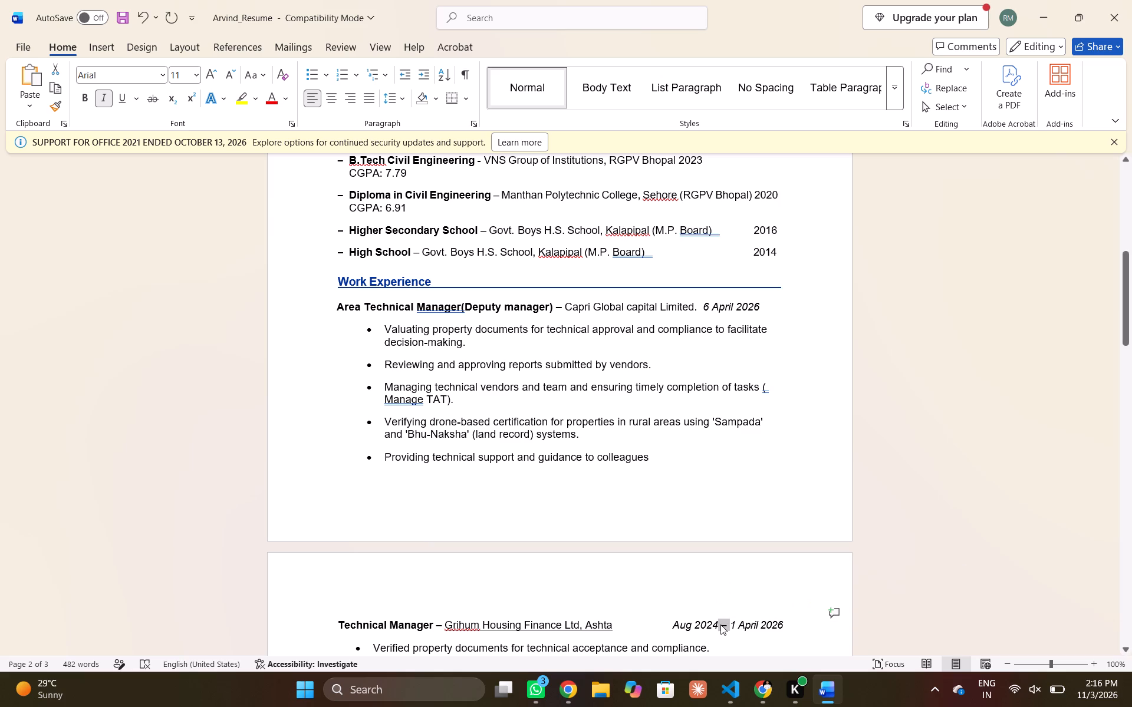
click(765, 303)
key(ctrl+v)
key(space)
text(Present)
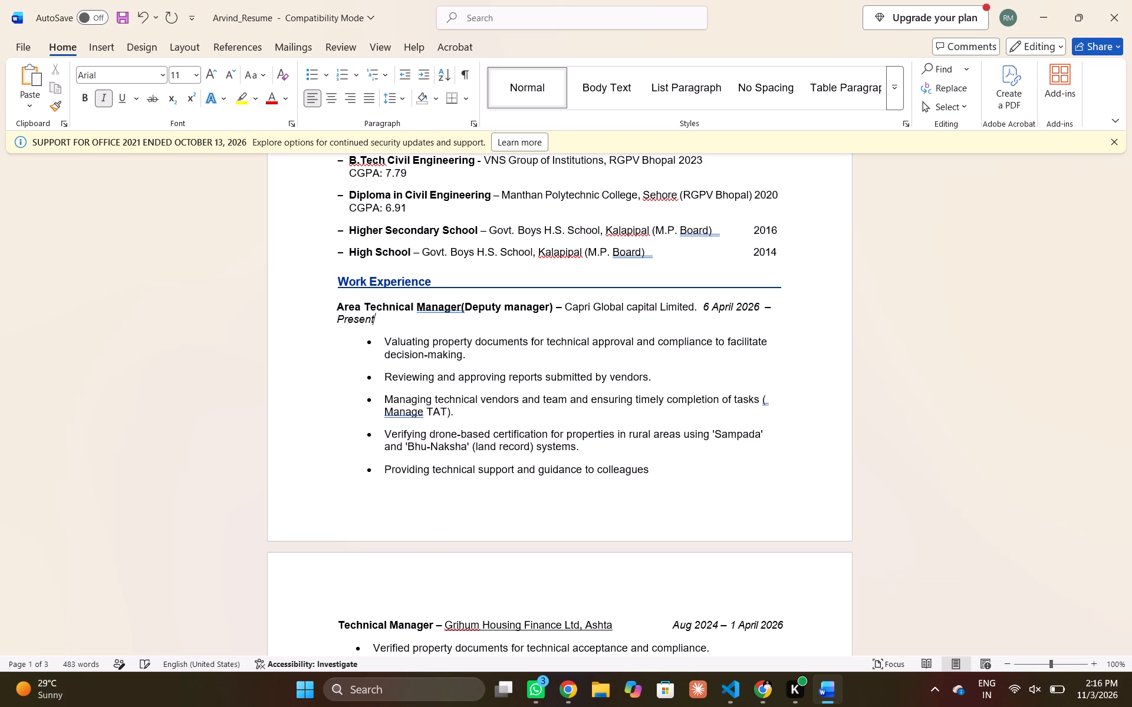
Remove the extra space before "Present" and the spaces between "Limited." and "6 April 2026" in the Area Technical Manager heading.
key(Left)
key(Left)
key(Left)
key(Left)
key(Left)
key(Left)
key(Left)
key(BackSpace)
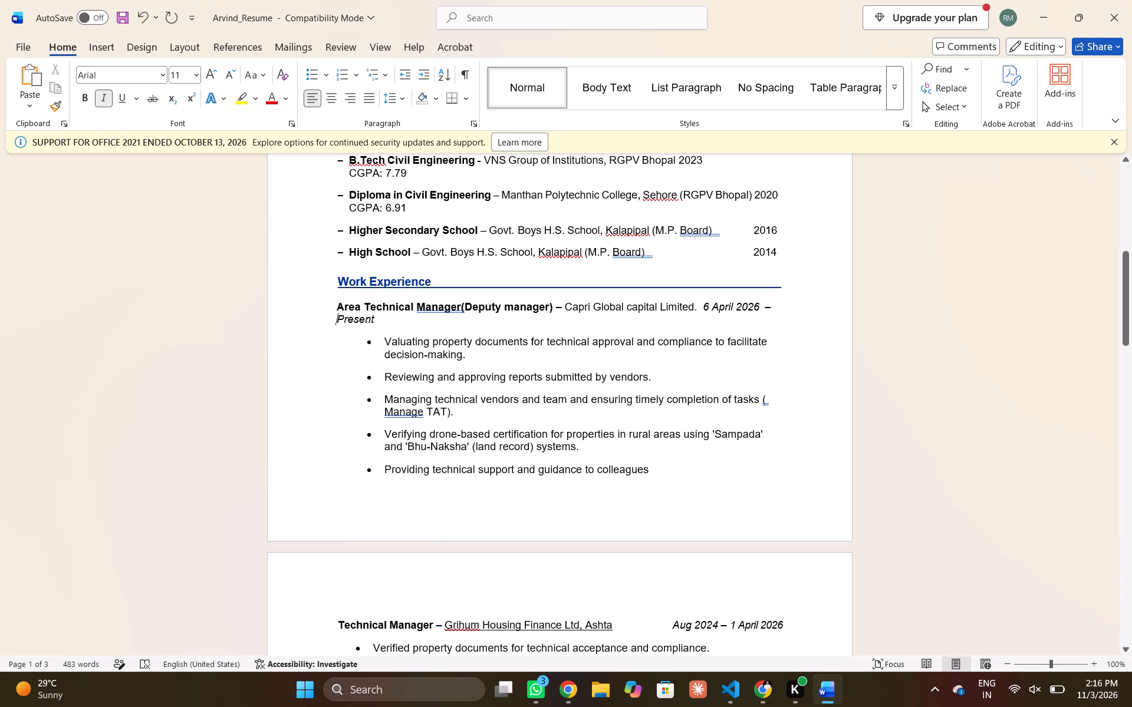
click(703, 306)
key(BackSpace)
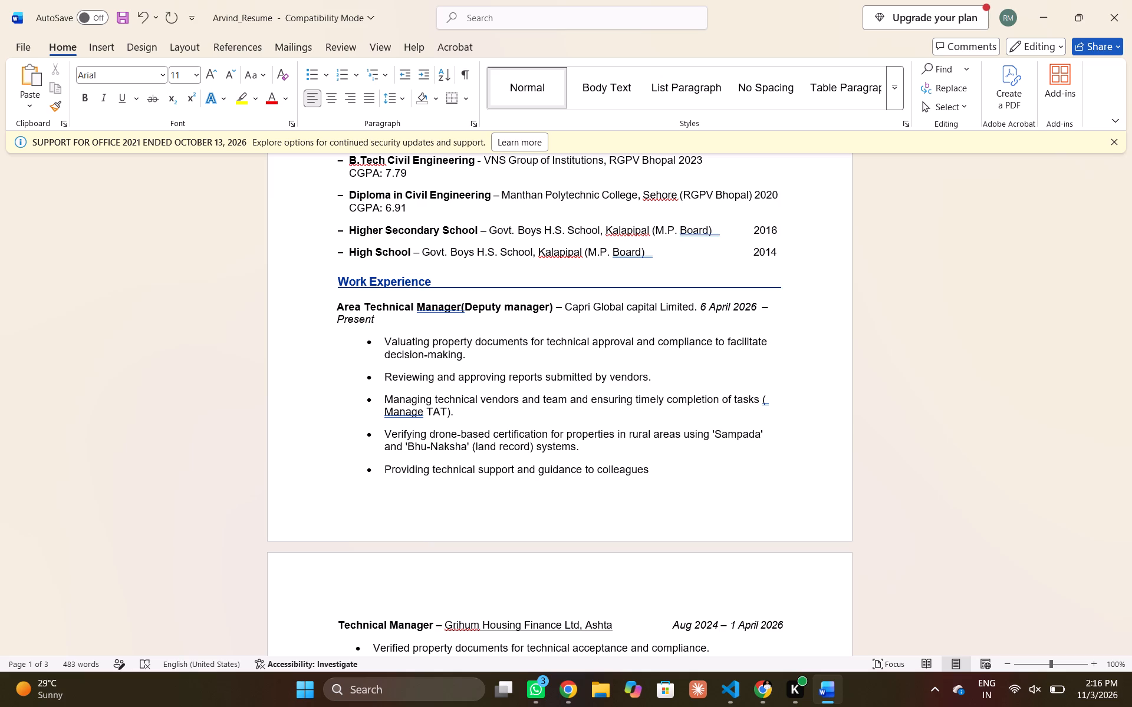
key(BackSpace)
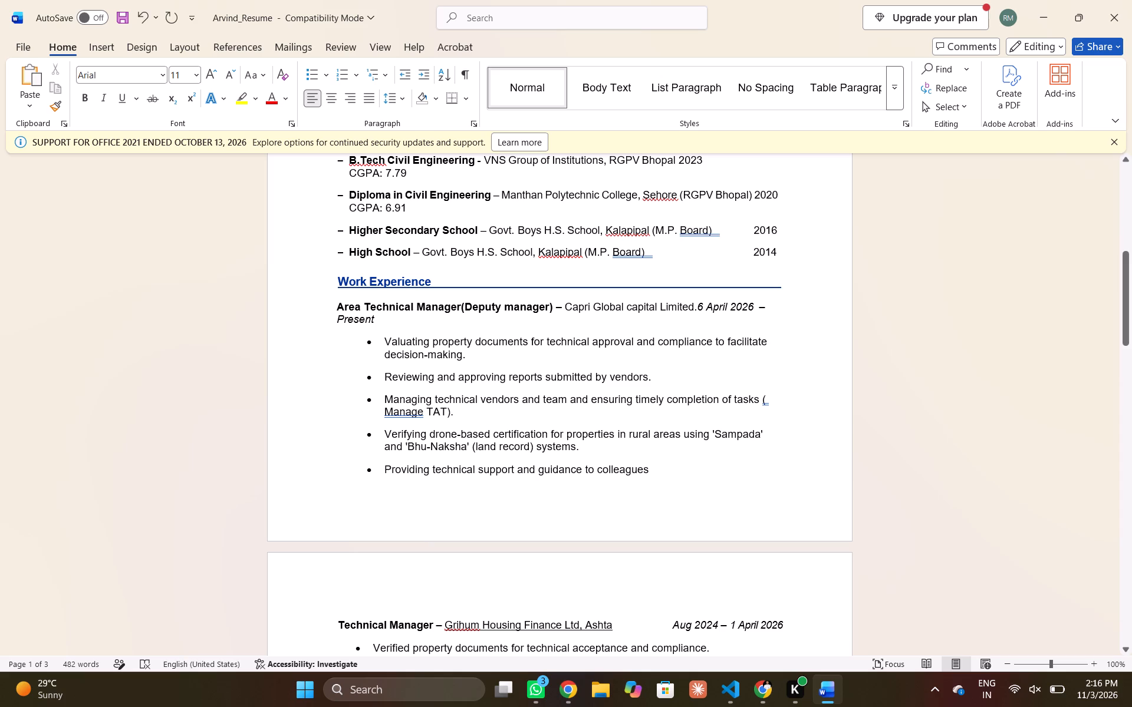
Remove the day "6" and its space from the start date in the Area Technical Manager heading.
click(710, 305)
key(BackSpace)
key(BackSpace)
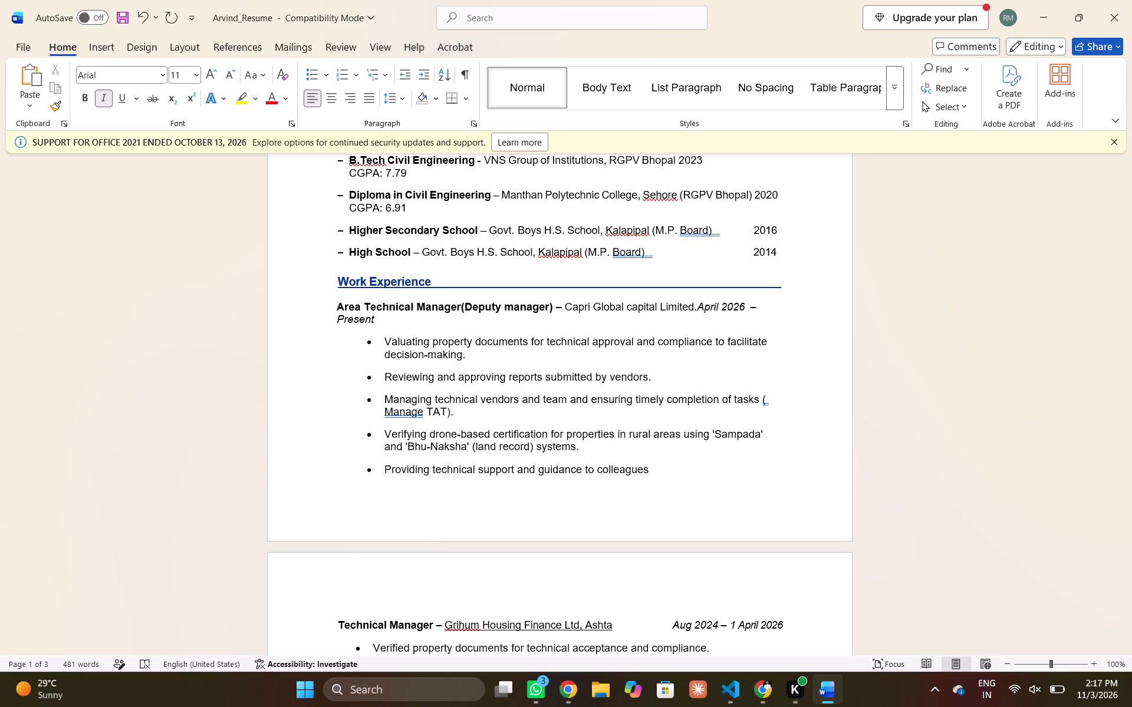
Delete the dash and the spaces between "2026" and "Present" in the Area Technical Manager heading.
click(750, 305)
key(BackSpace)
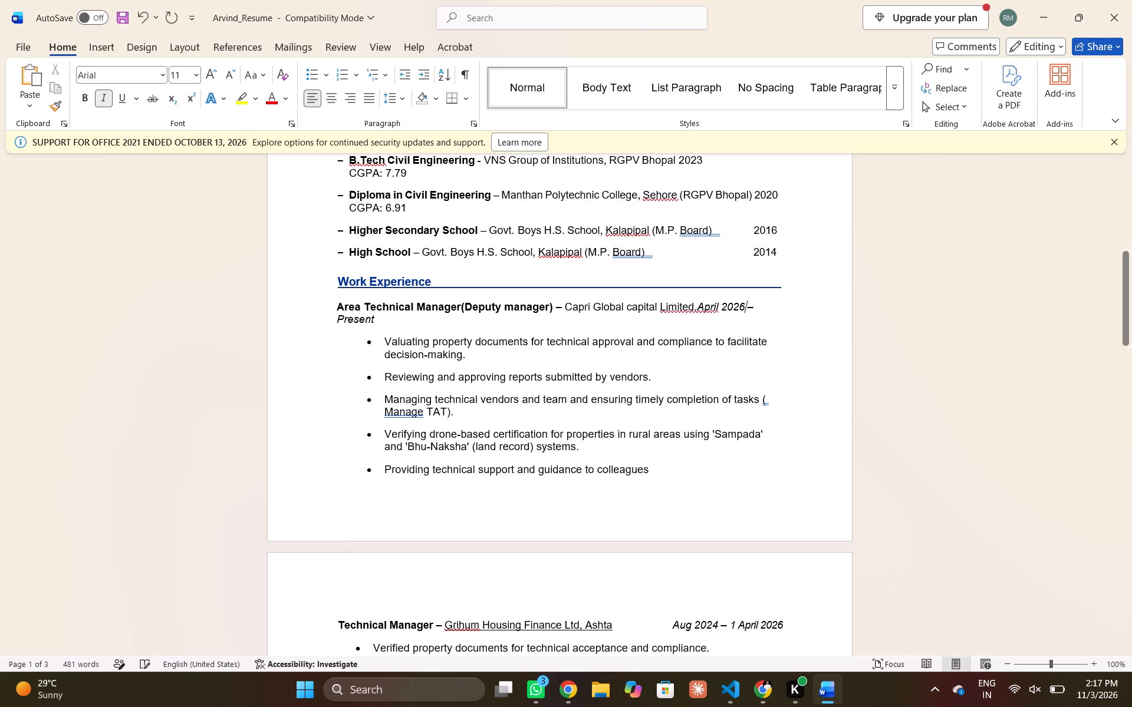
click(337, 319)
key(BackSpace)
key(BackSpace)
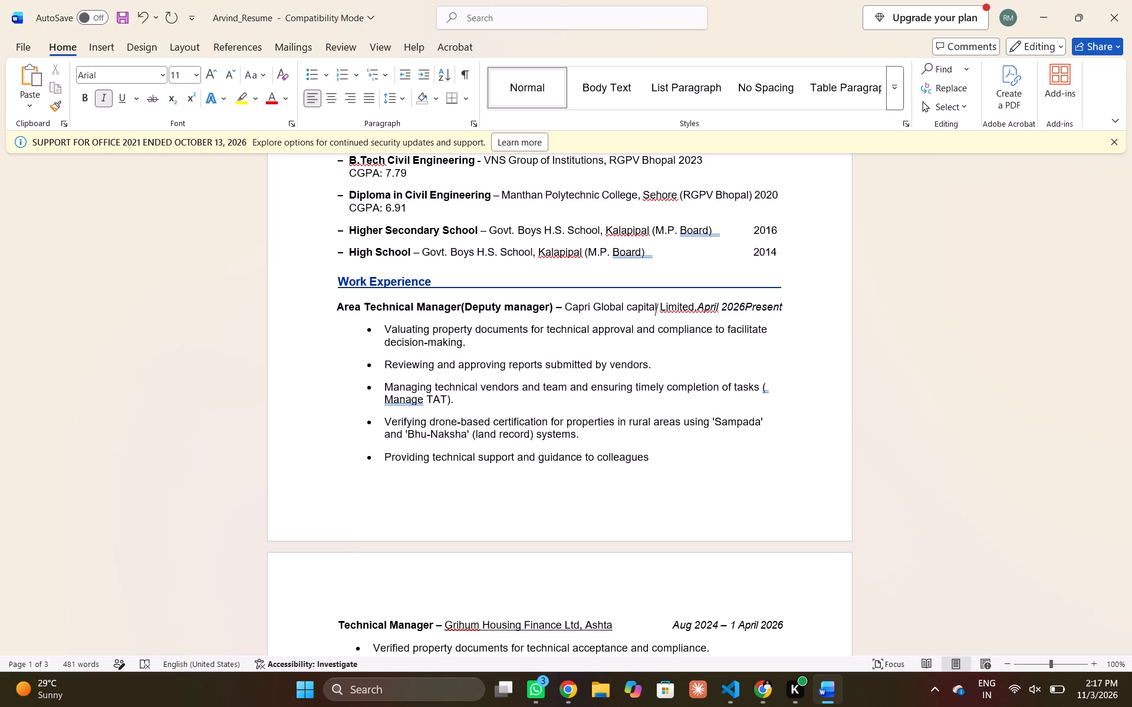
key(space)
key(BackSpace)
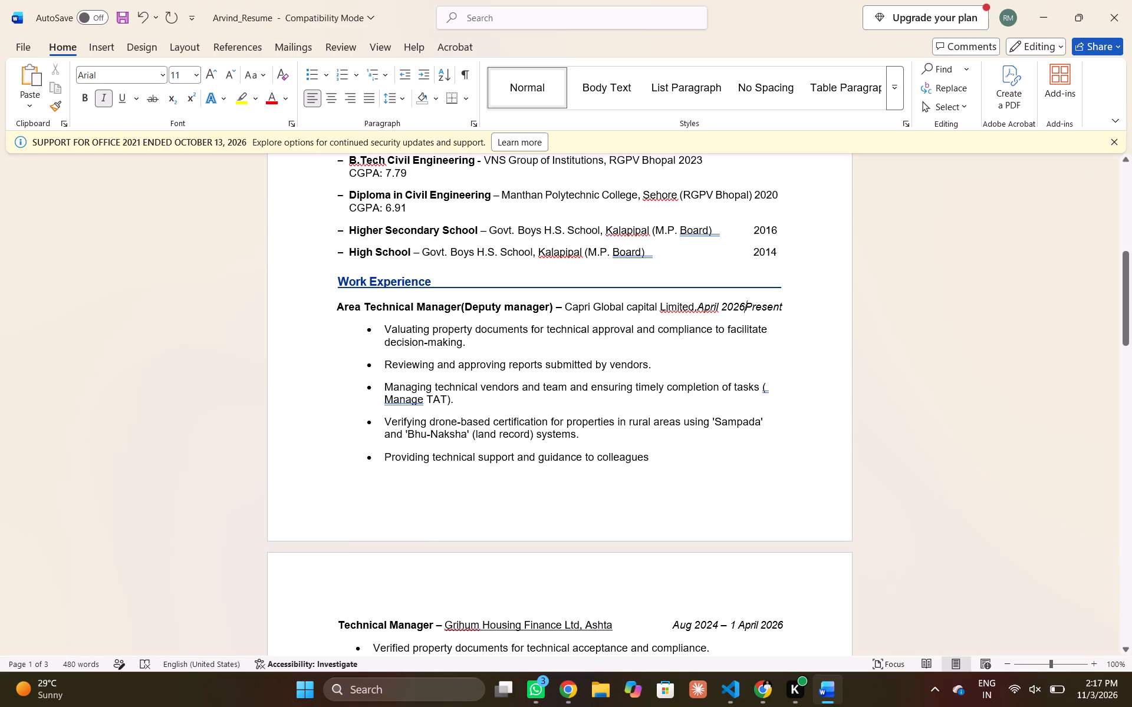
Abbreviate "Deputy" to "Dep." in the Area Technical Manager heading.
scroll(712, 344, down, 1)
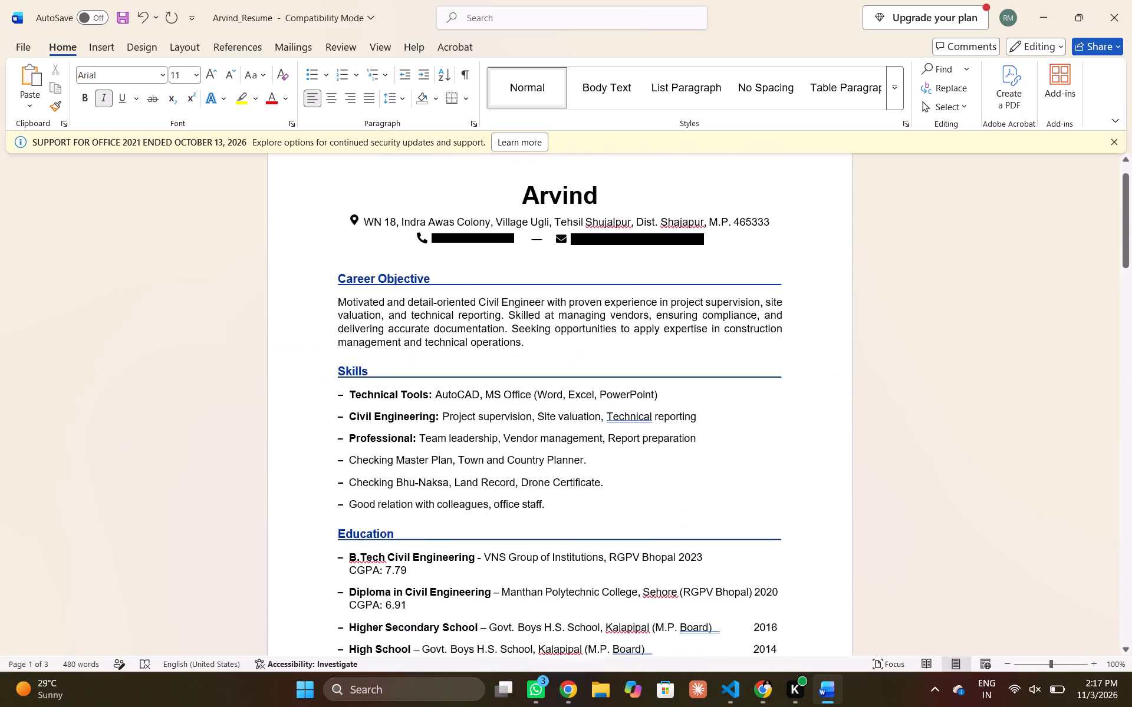
scroll(670, 459, down, 1)
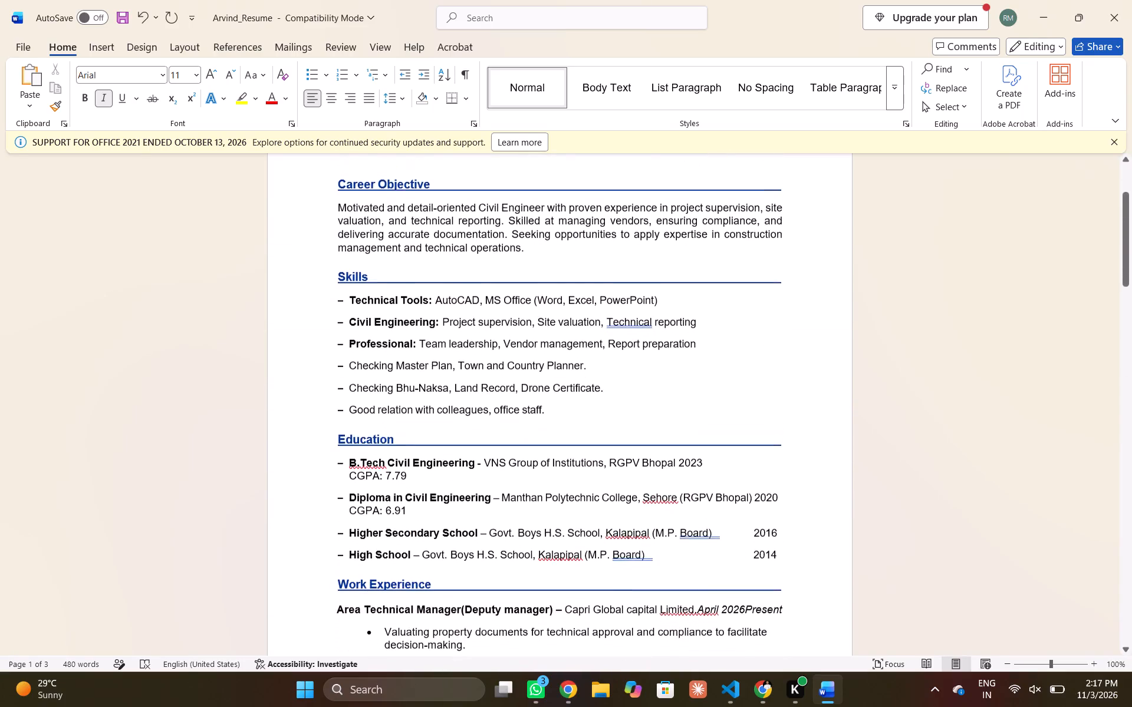
scroll(670, 459, down, 2)
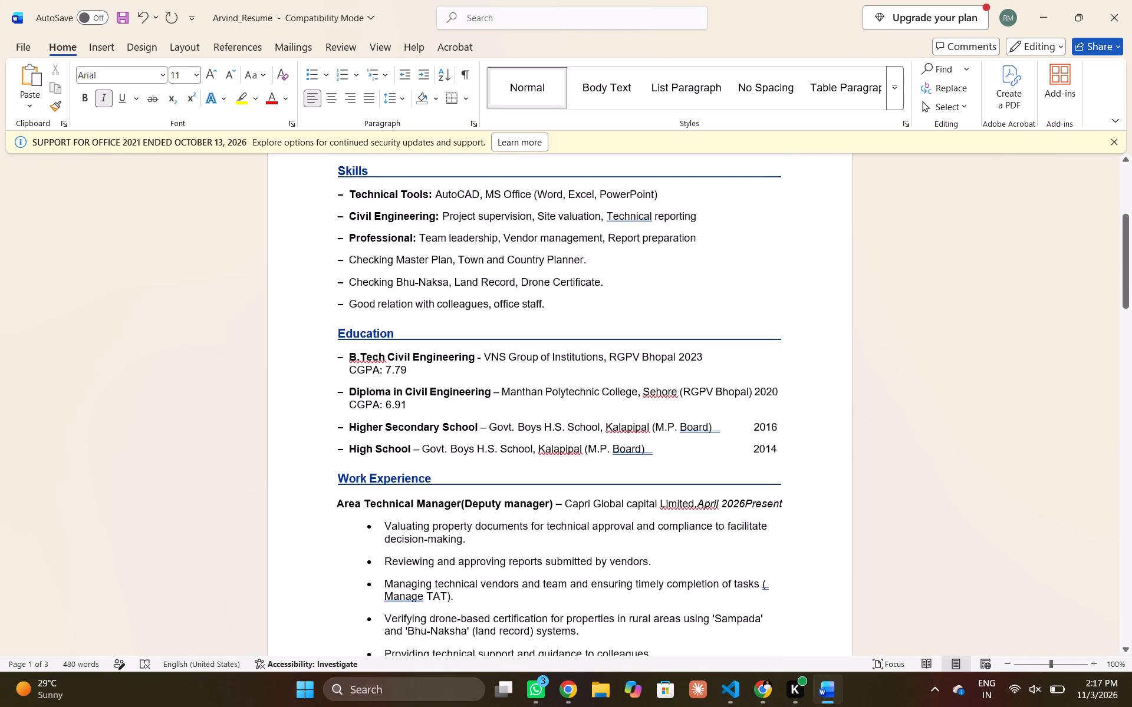
scroll(676, 545, down, 1)
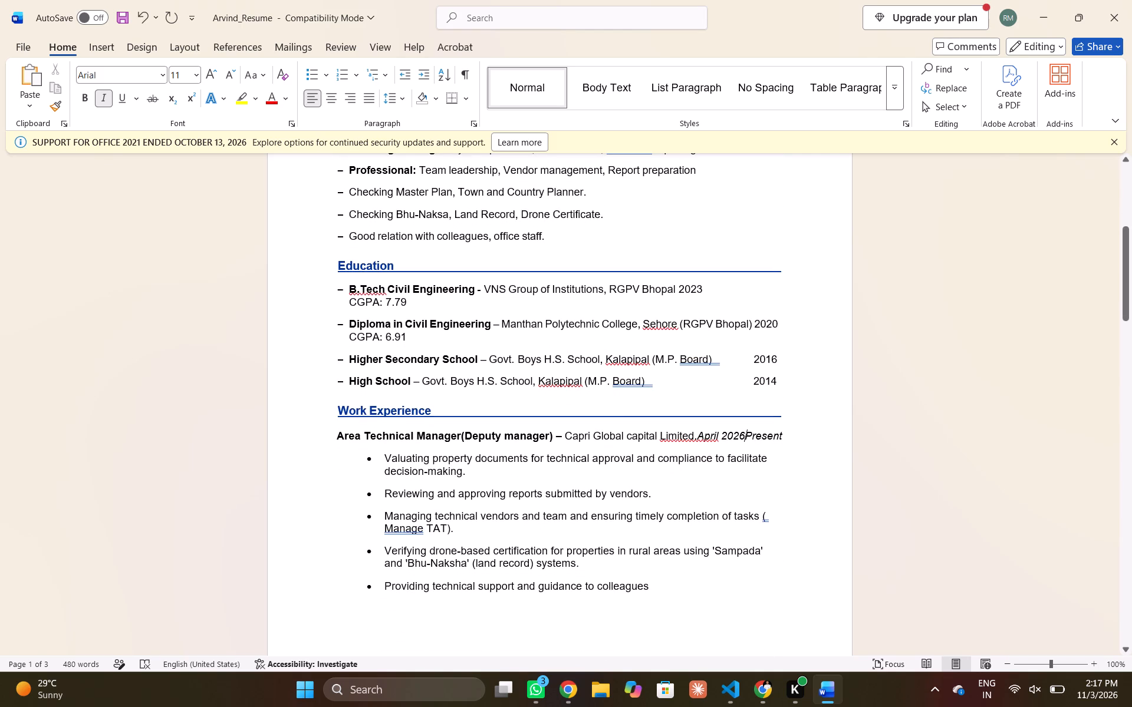
click(501, 437)
key(BackSpace)
key(BackSpace)
key(BackSpace)
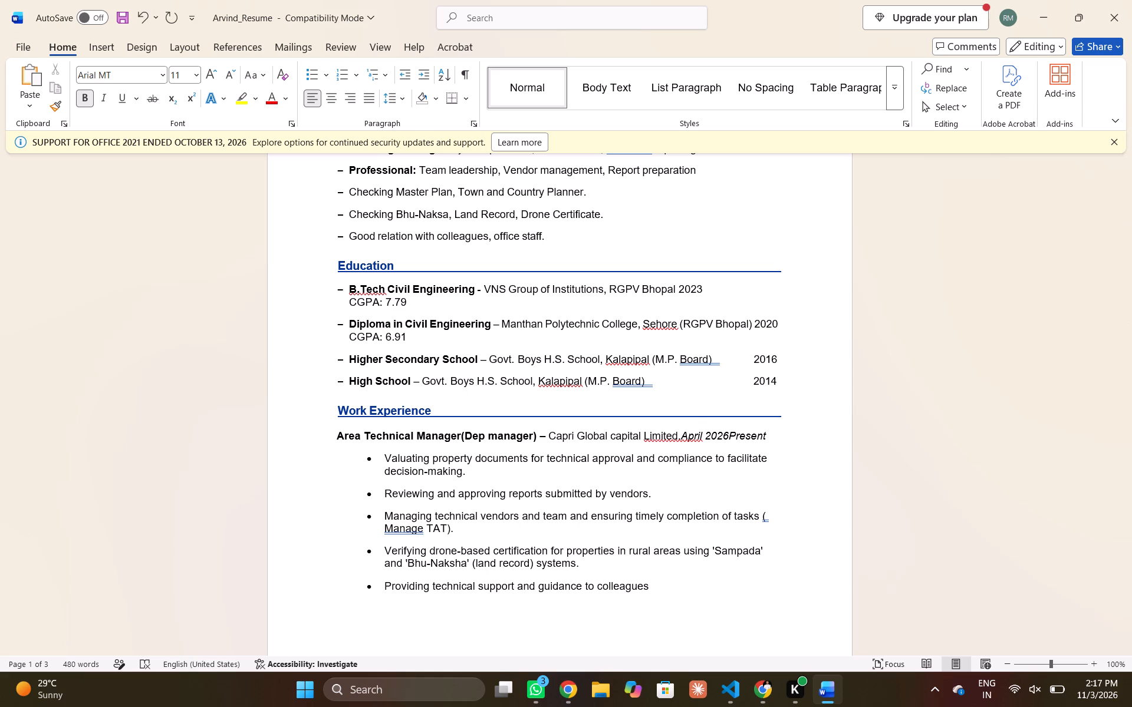
key(period)
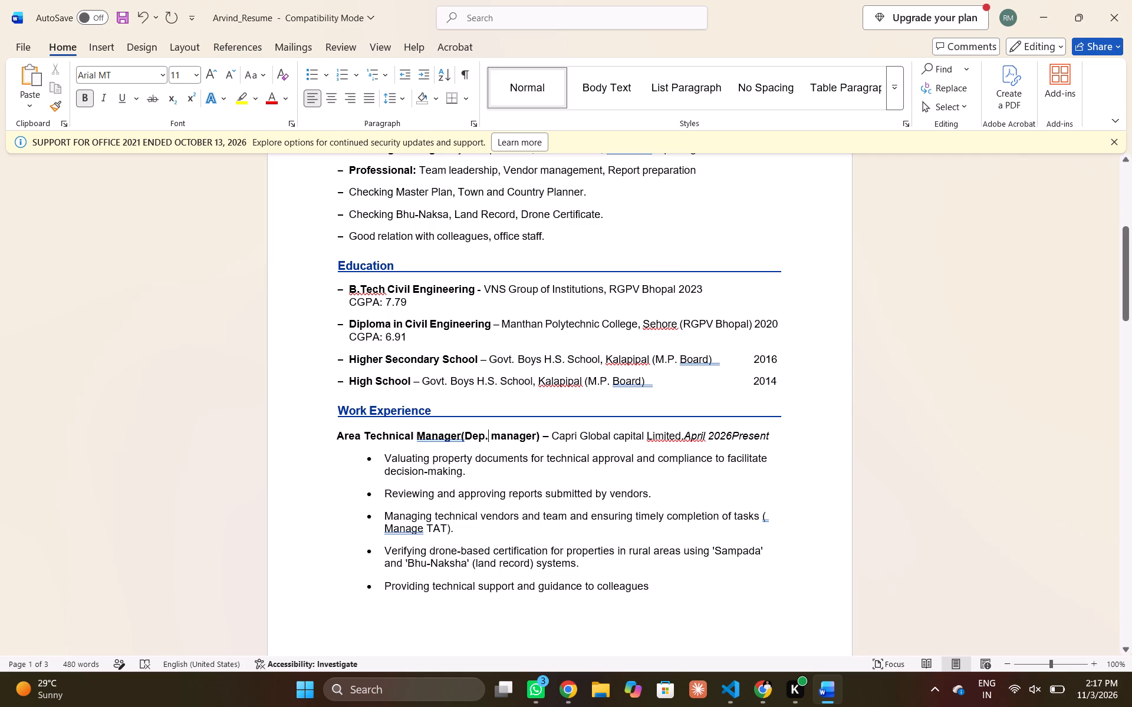
Insert the start day 1, with a space on each side, before "April 2026" in the Area Technical Manager heading.
scroll(617, 477, down, 3)
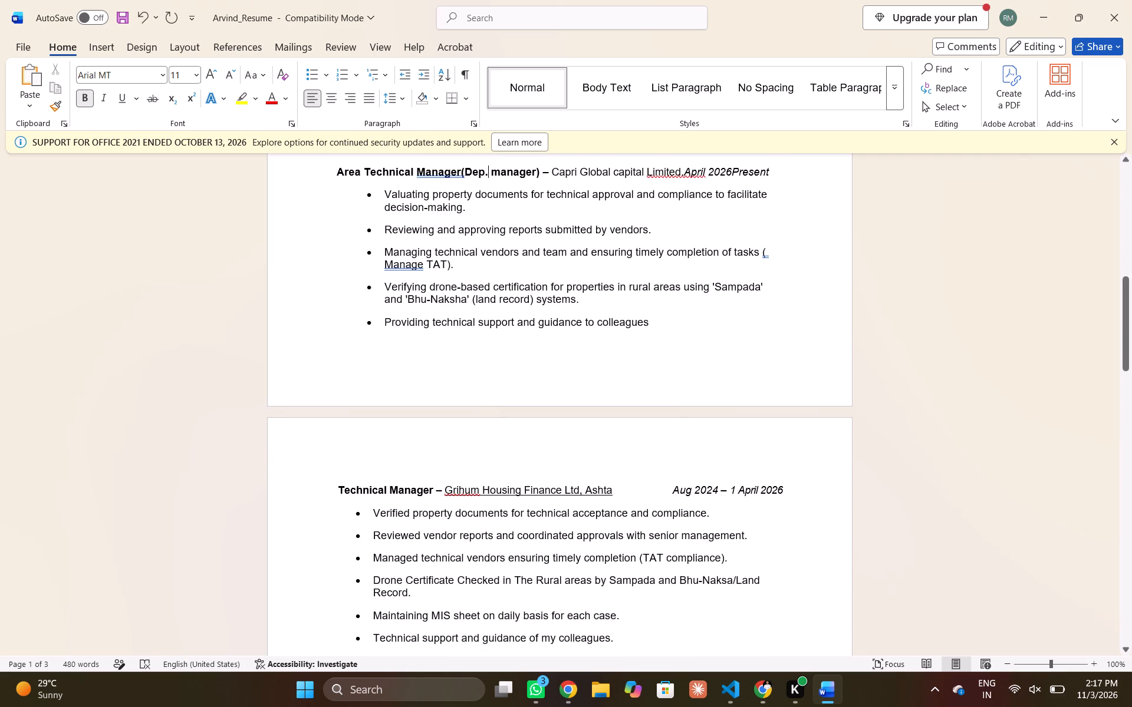
scroll(628, 487, down, 1)
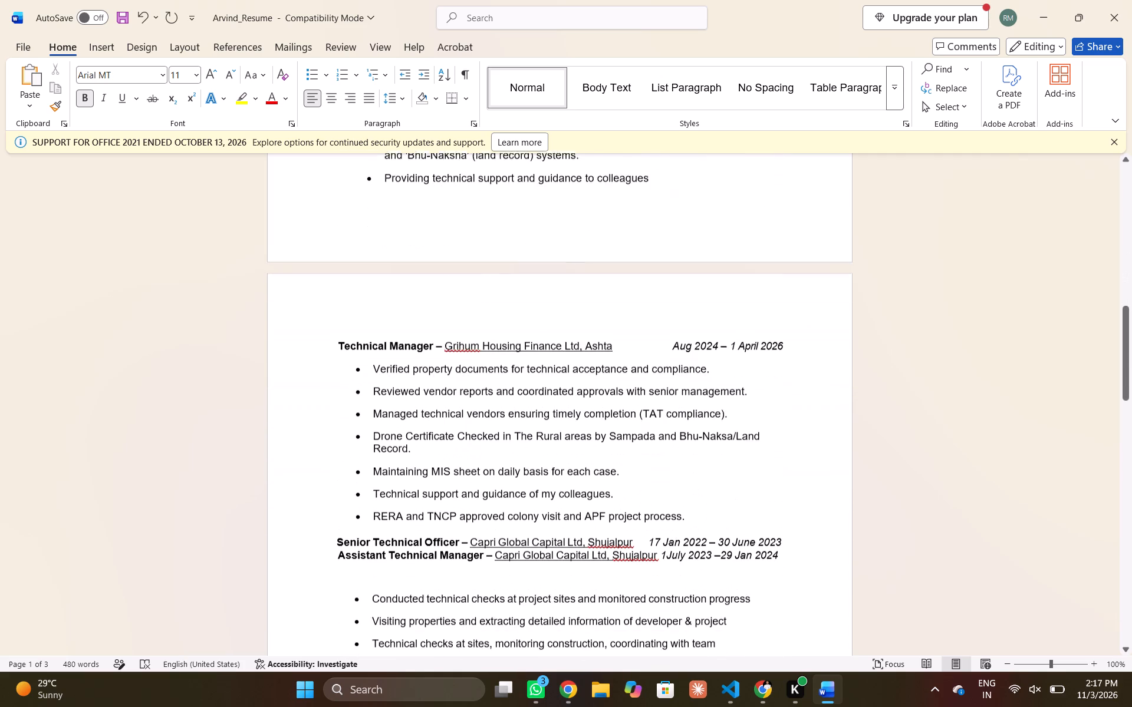
scroll(628, 487, down, 2)
scroll(611, 464, up, 2)
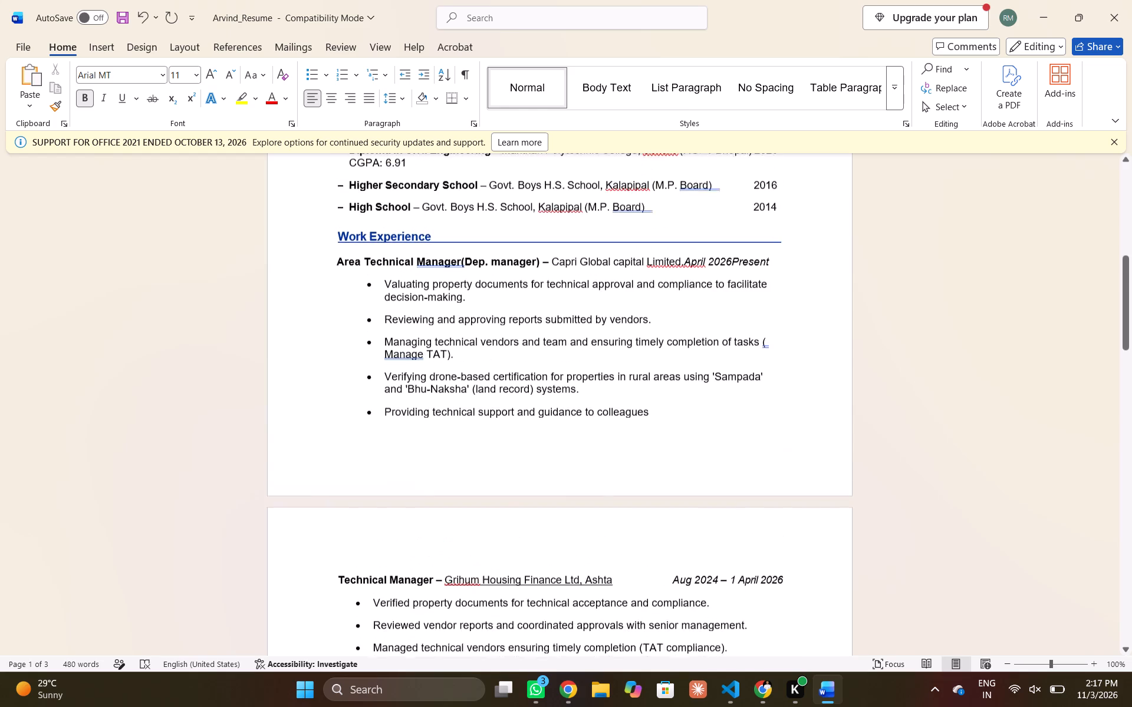
scroll(611, 464, up, 1)
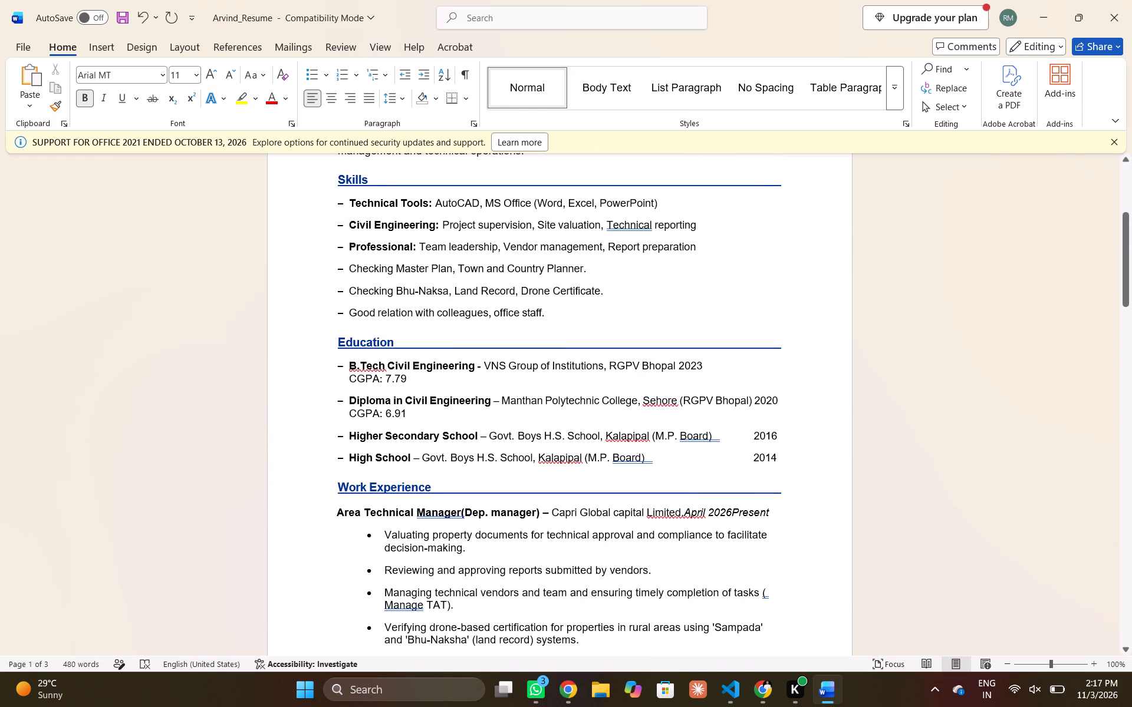
click(687, 510)
key(space)
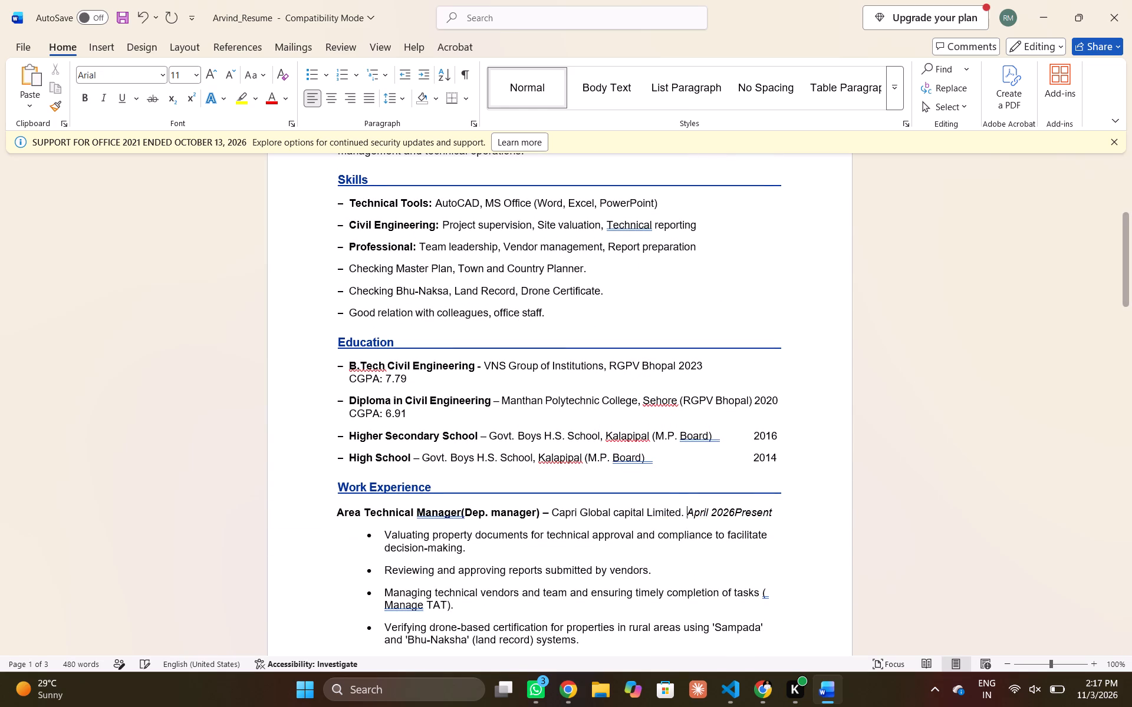
text(1)
key(space)
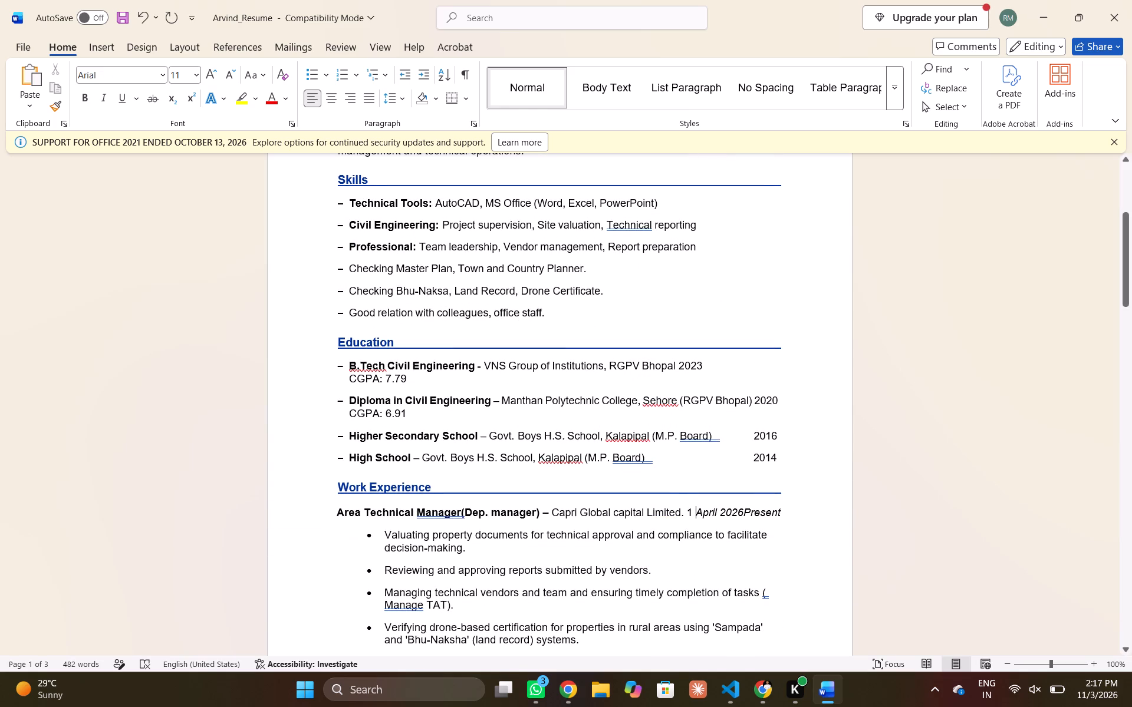
Insert a hyphen between "2026" and "Present" in the Area Technical Manager heading.
click(745, 511)
key(space)
key(BackSpace)
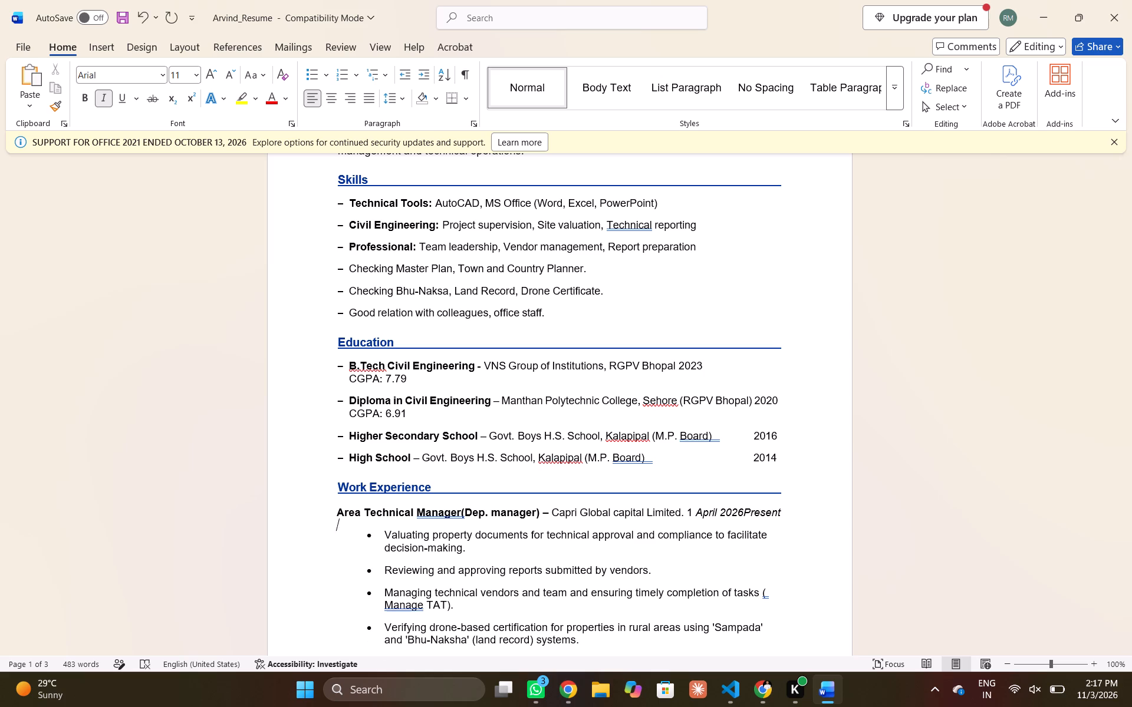
key(minus)
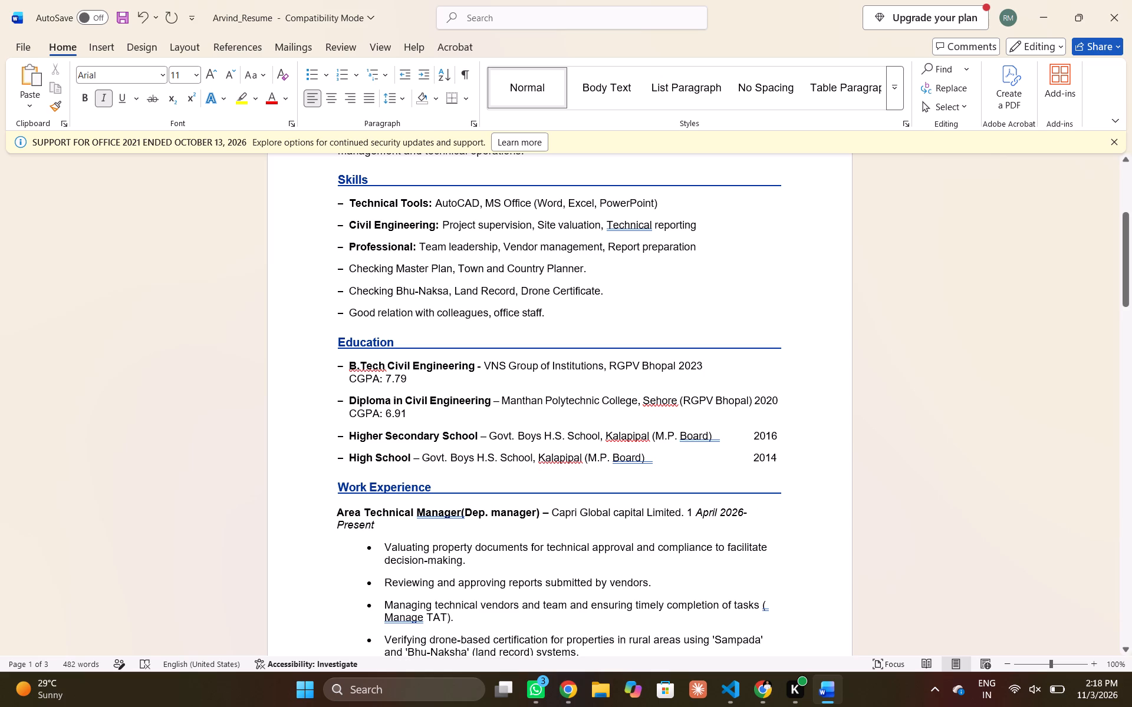
Abbreviate "Limited." to "Ltd." after "Capri Global capital" in the Area Technical Manager heading.
scroll(676, 541, down, 2)
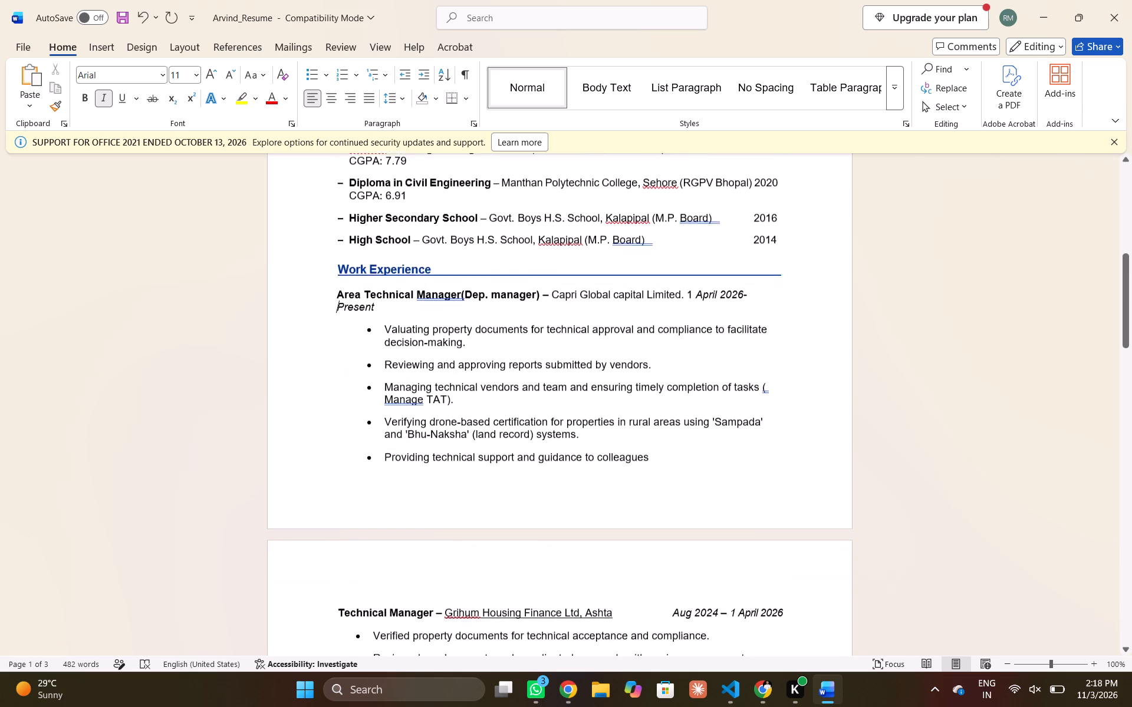
scroll(669, 487, up, 1)
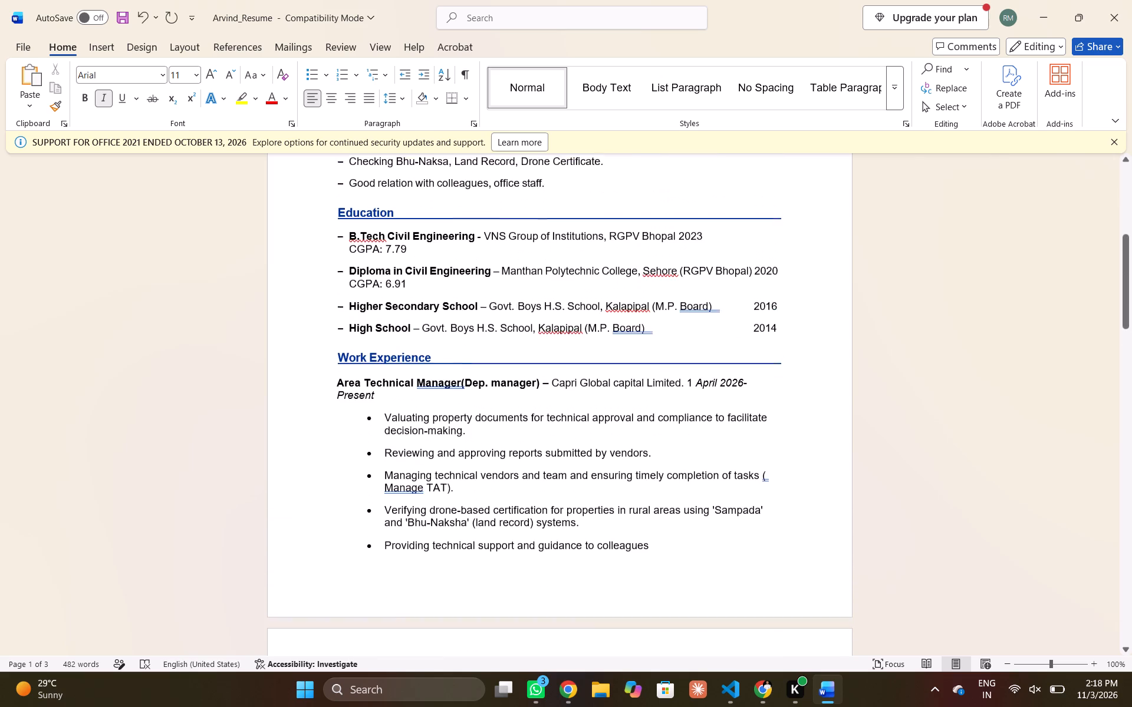
click(676, 397)
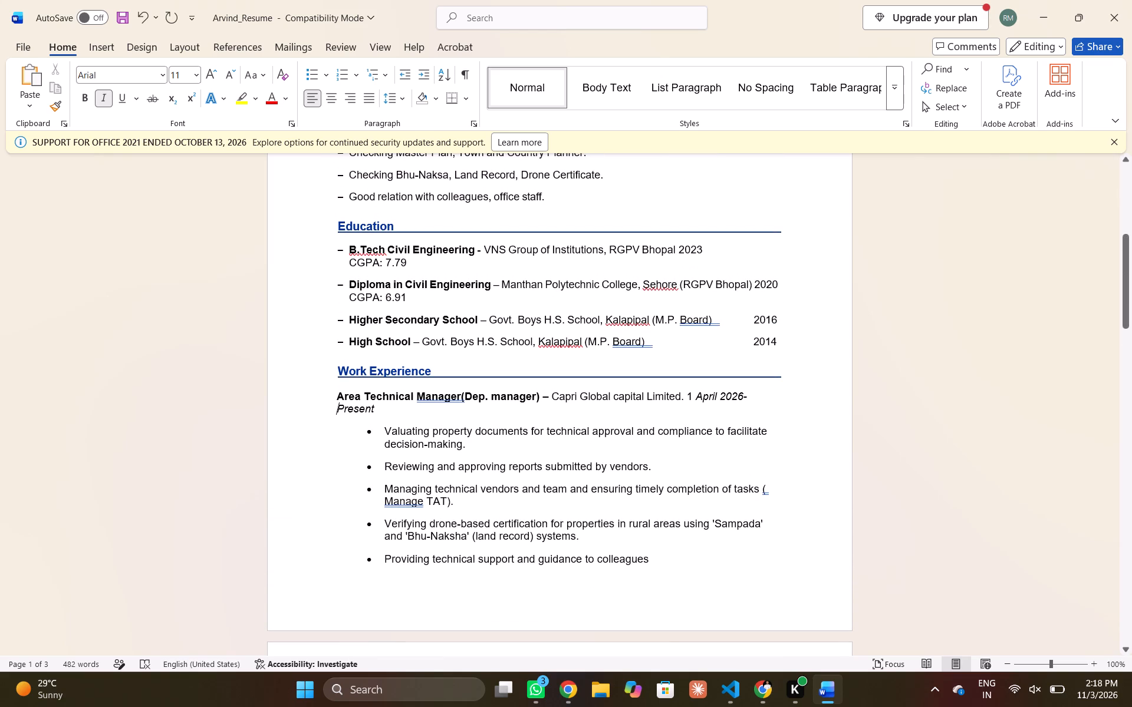
key(BackSpace)
key(BackSpace)
key(BackSpace)
key(BackSpace)
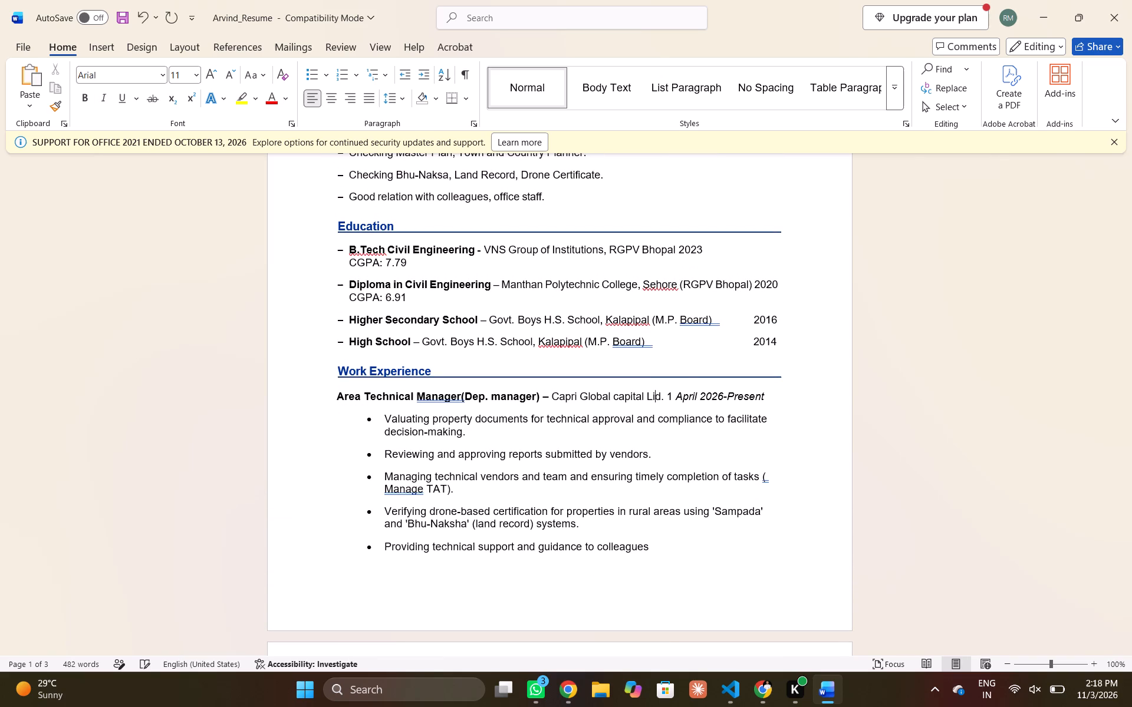
key(BackSpace)
key(BackSpace)
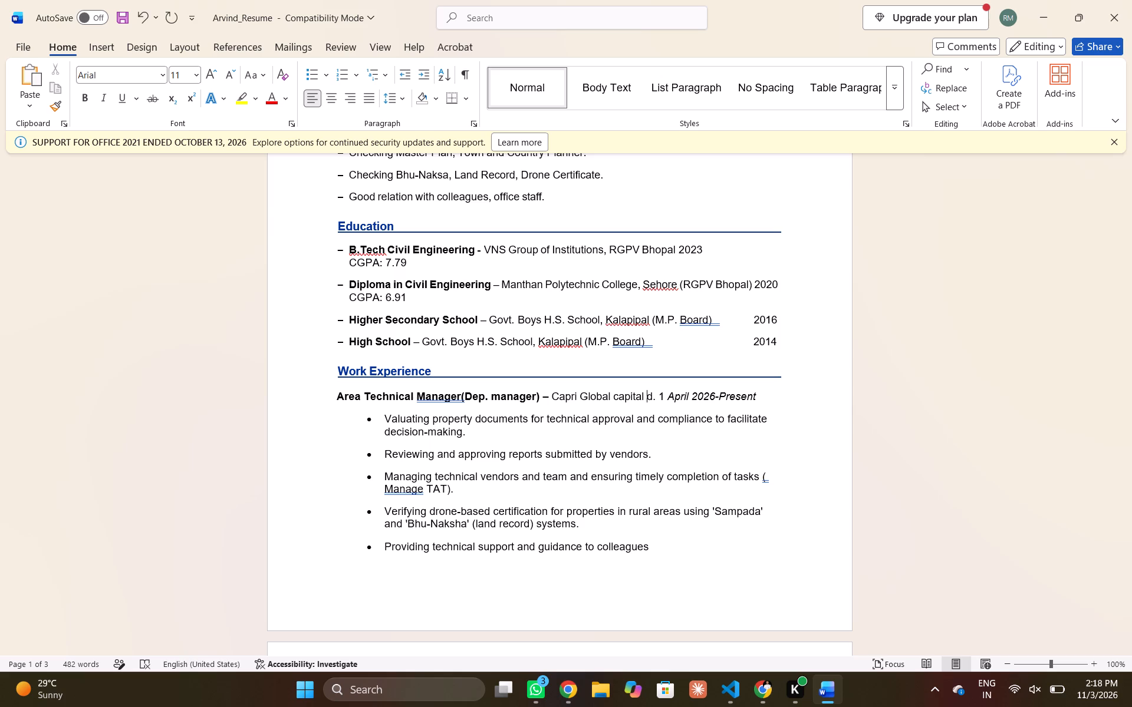
key(shift+l)
key(t)
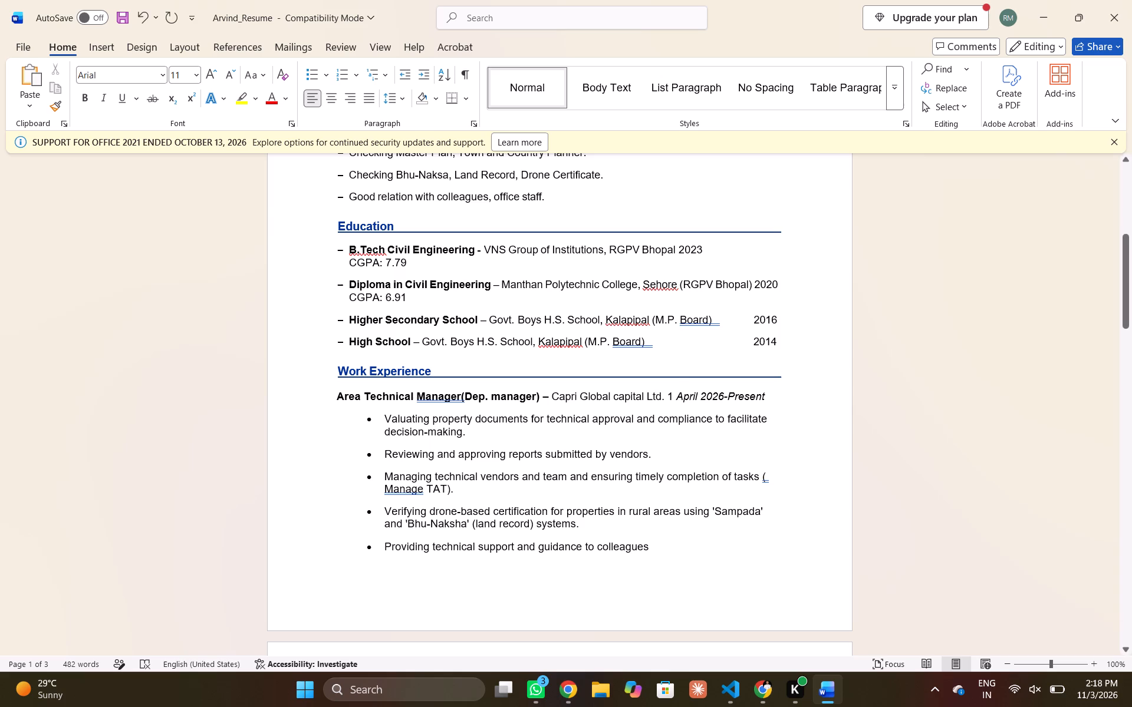
Add a space on each side of the hyphen between "2026" and "Present" in the Area Technical Manager heading.
scroll(718, 451, down, 1)
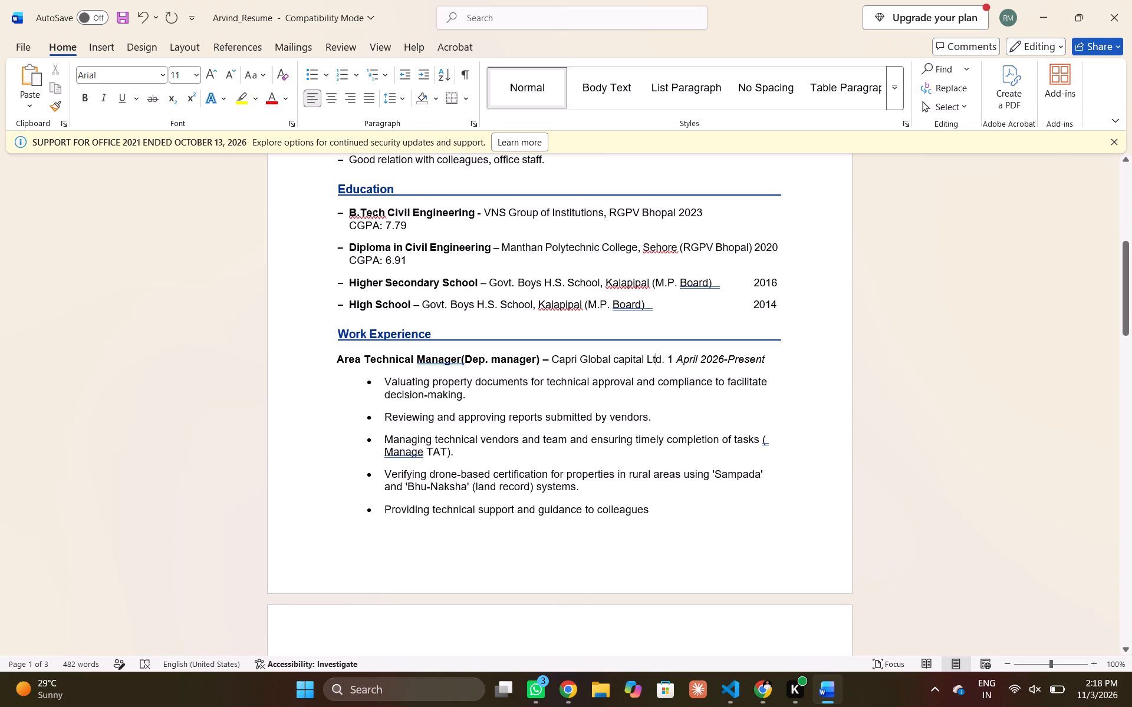
click(725, 357)
key(space)
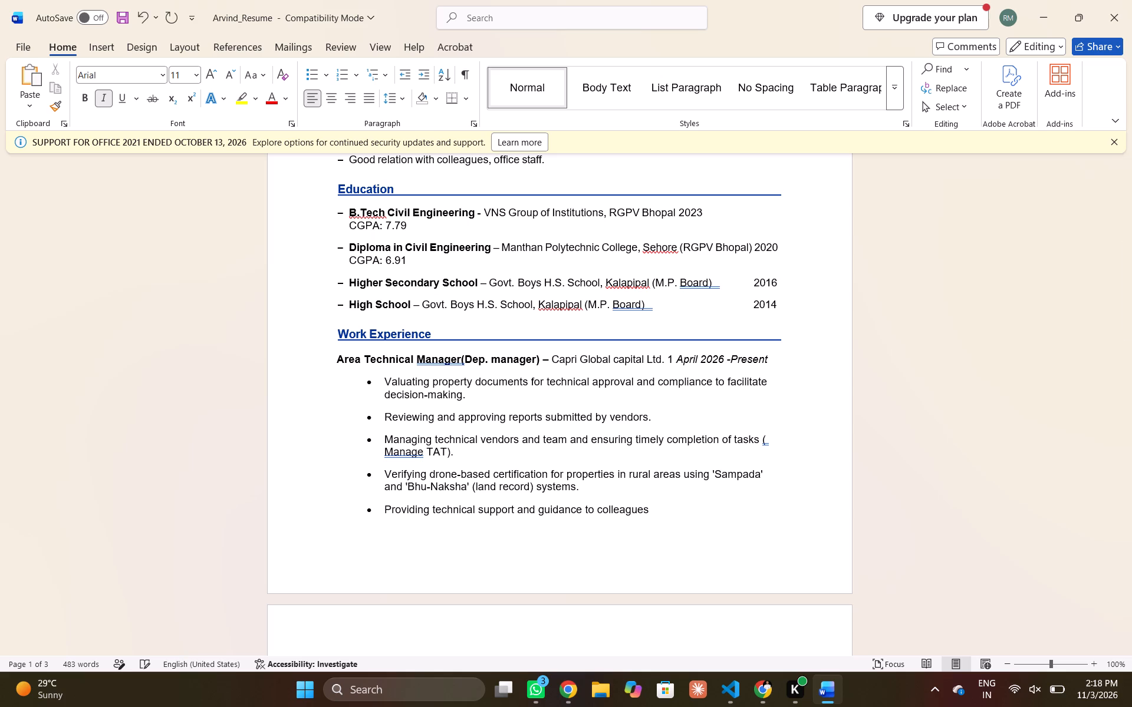
click(733, 355)
key(space)
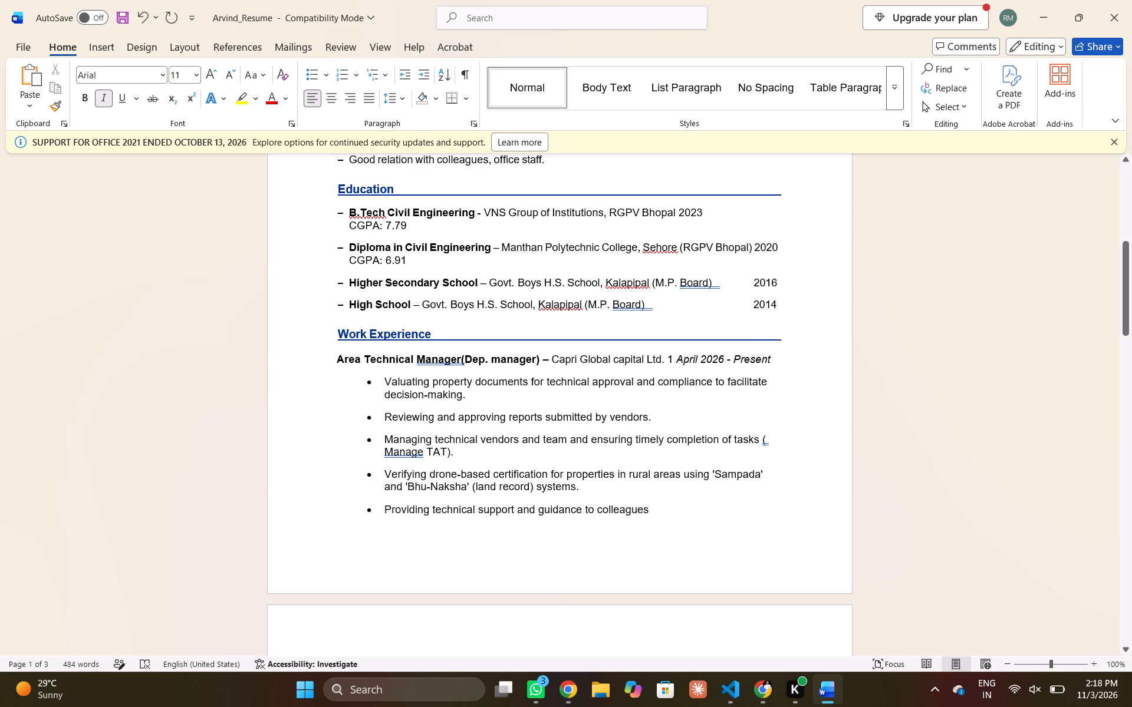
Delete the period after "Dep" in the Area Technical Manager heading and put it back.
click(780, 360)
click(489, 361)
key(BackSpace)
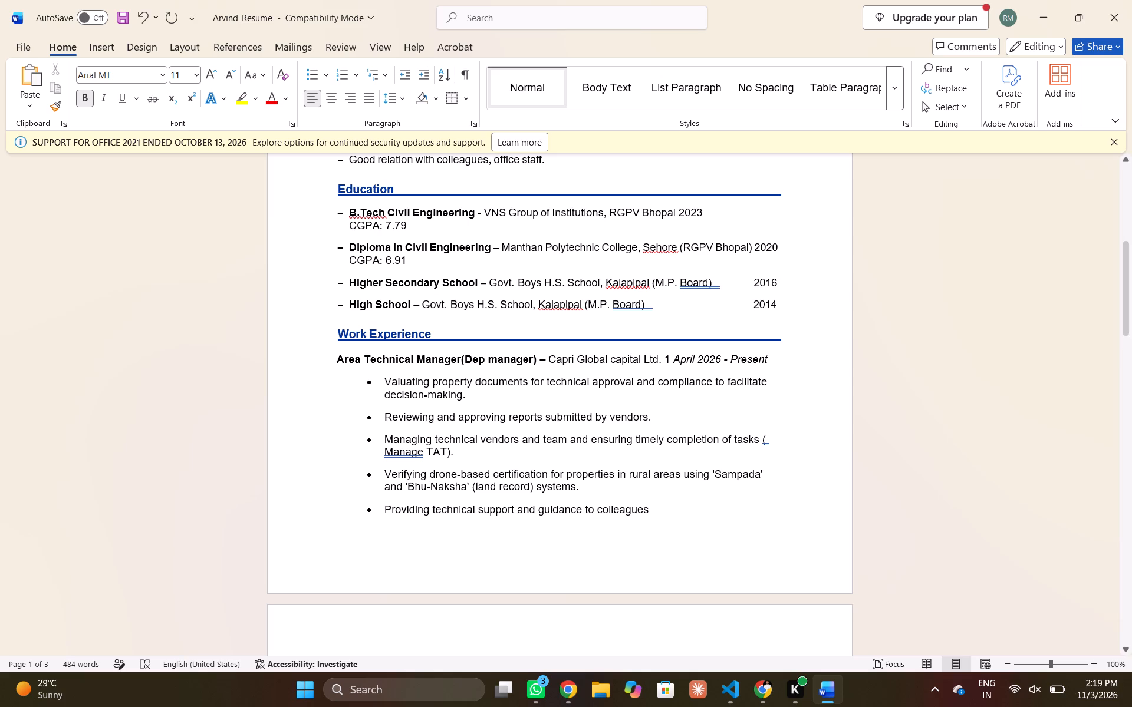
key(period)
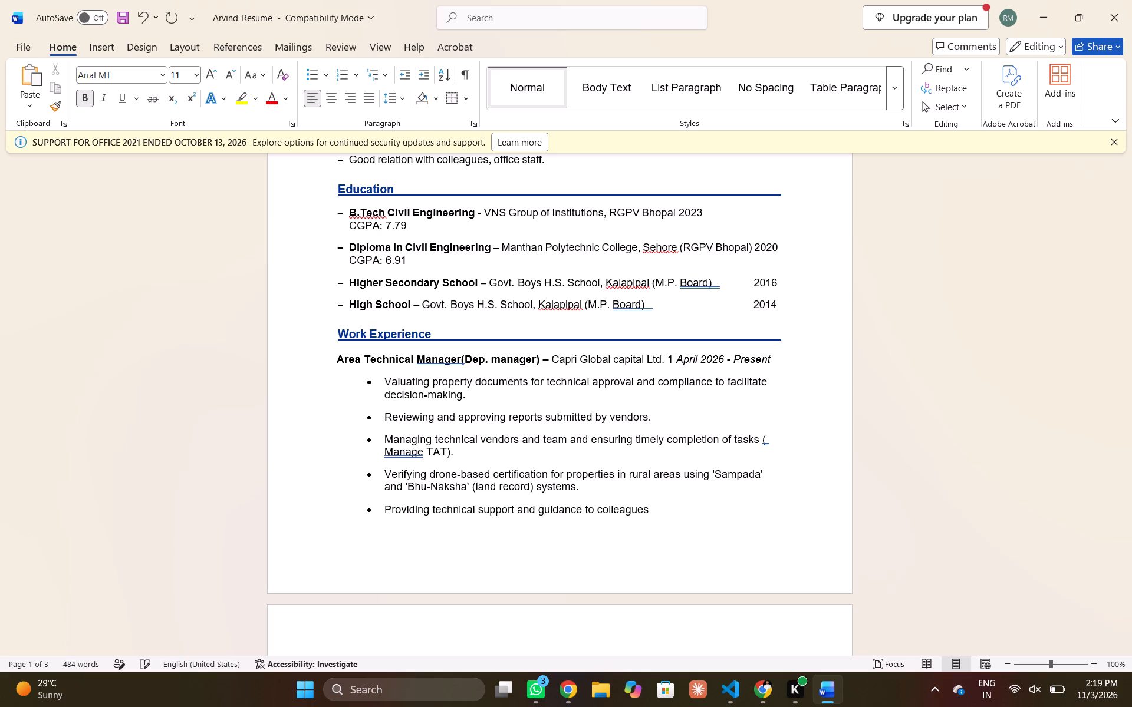
Capitalize the "m" of "manager" after "Dep." in the Area Technical Manager heading.
click(502, 358)
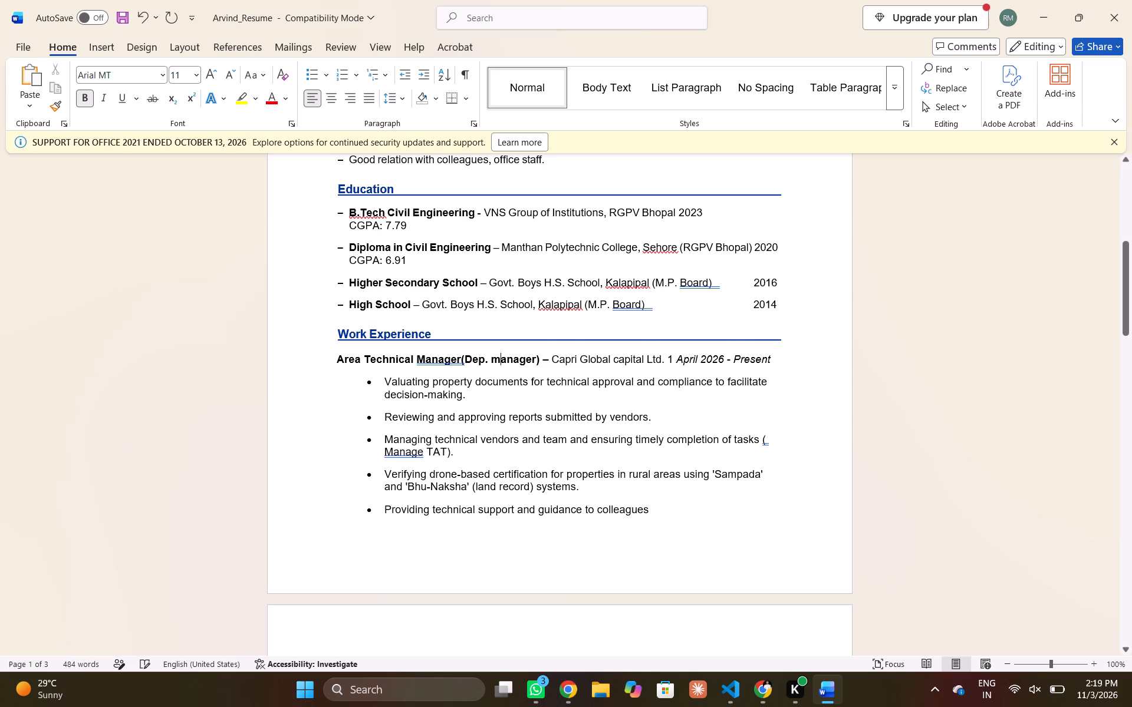
key(BackSpace)
key(shift+m)
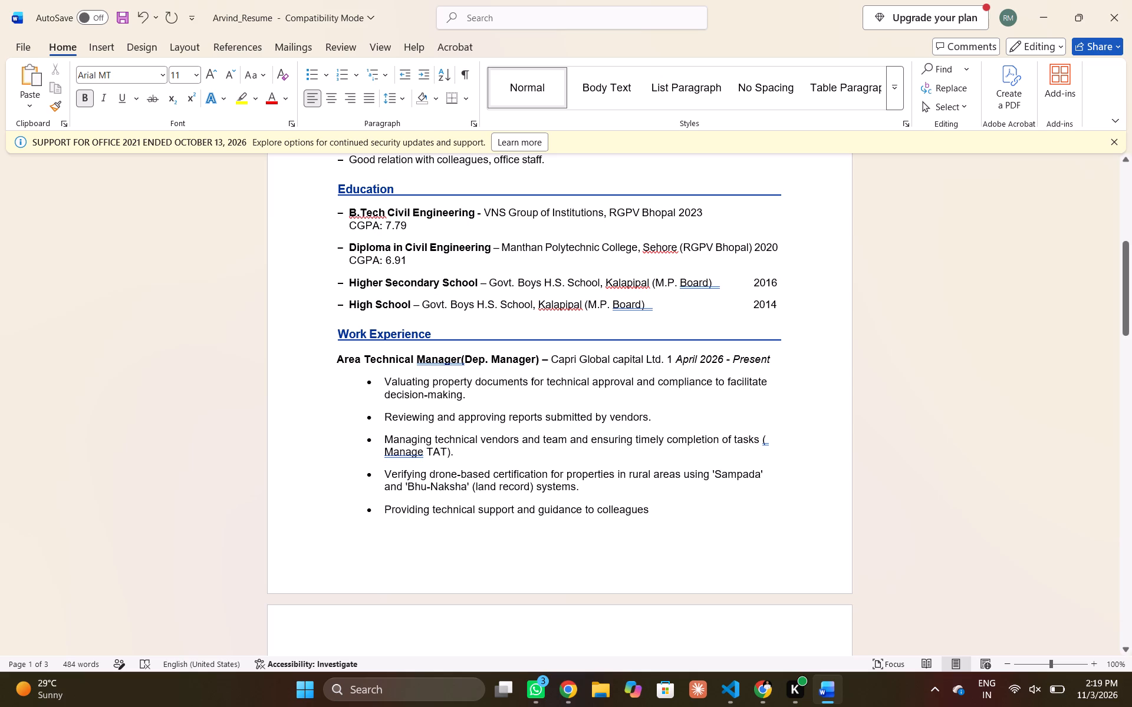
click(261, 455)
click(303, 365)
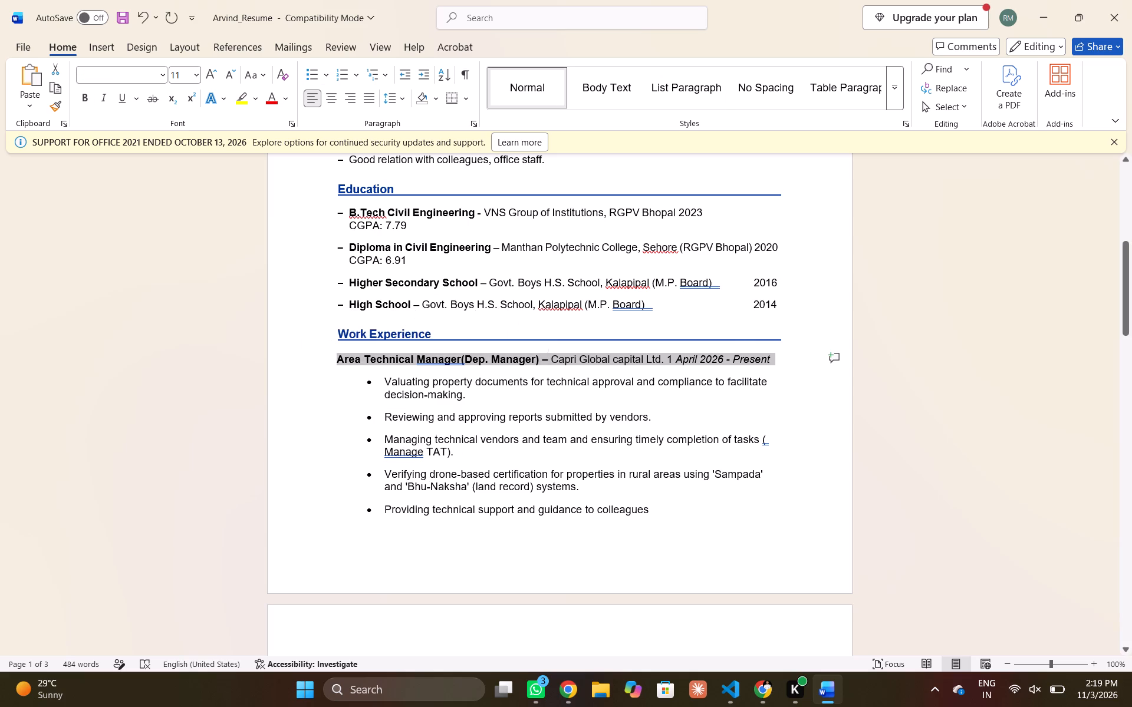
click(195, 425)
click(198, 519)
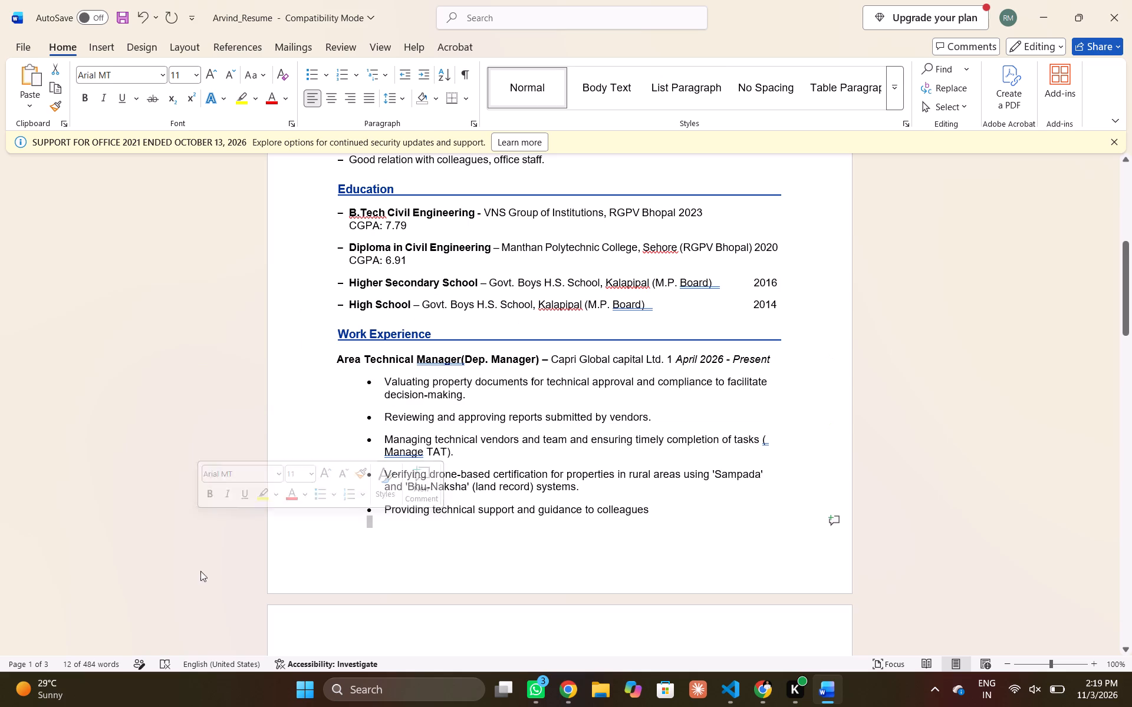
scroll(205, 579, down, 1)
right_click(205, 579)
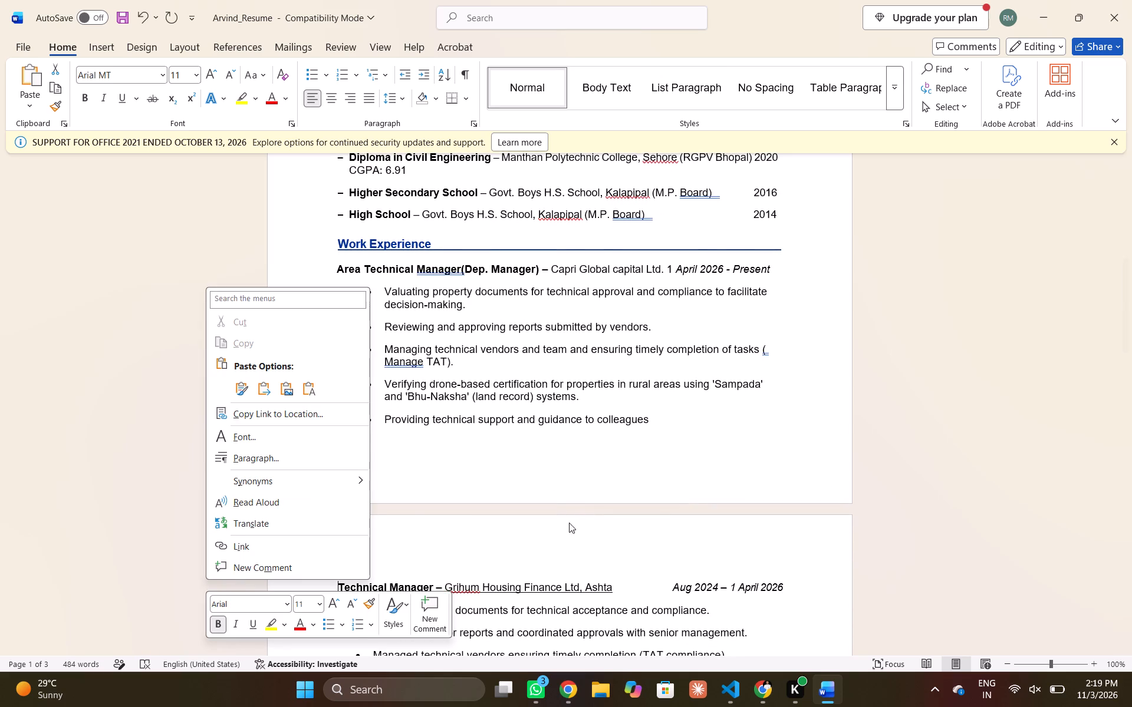
Capture a screen snip of the Senior Technical Officer and Assistant Technical Manager heading lines with their dates.
scroll(569, 523, down, 2)
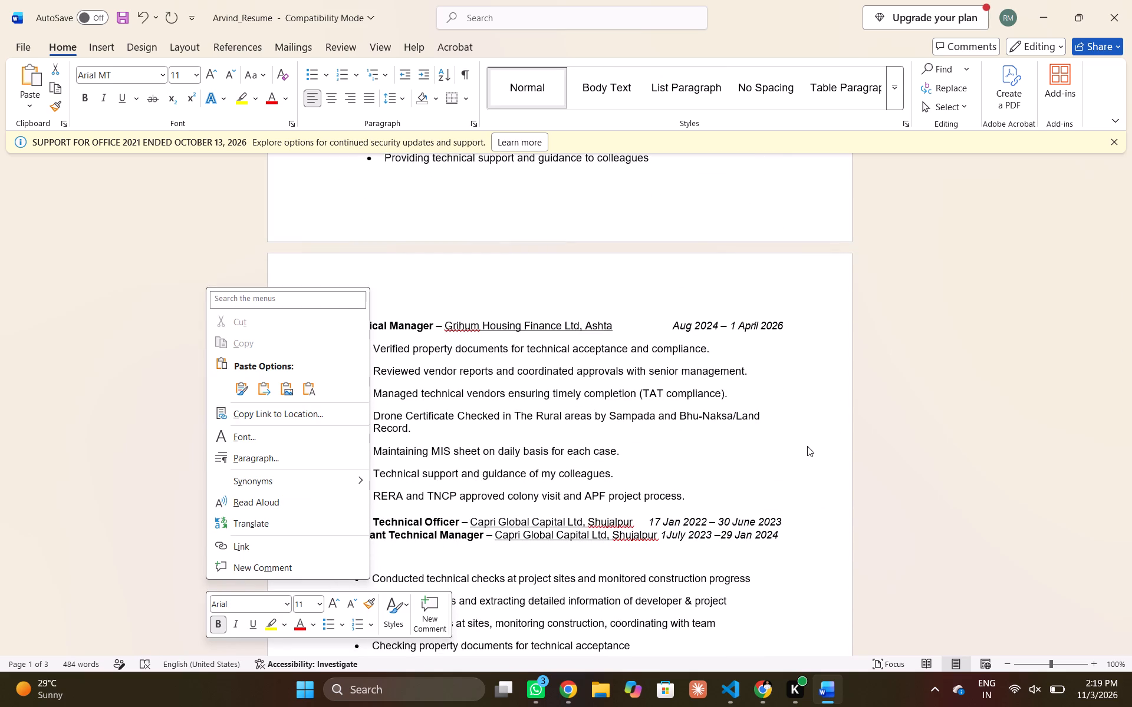
scroll(778, 448, down, 1)
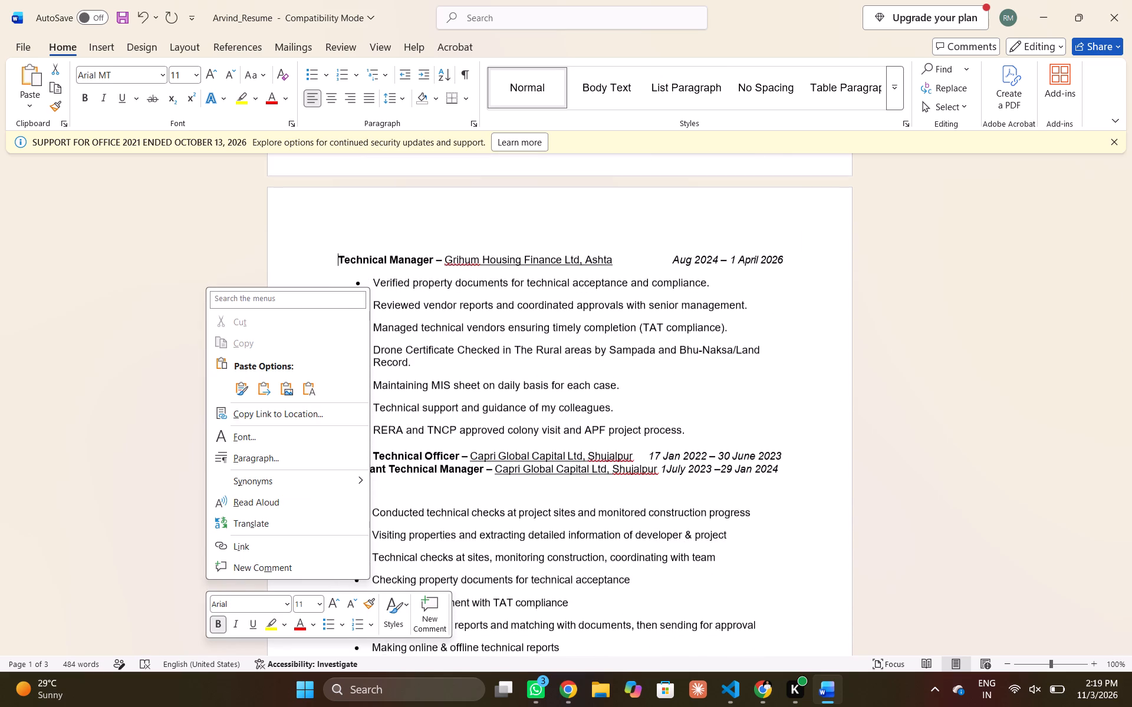
scroll(748, 471, down, 1)
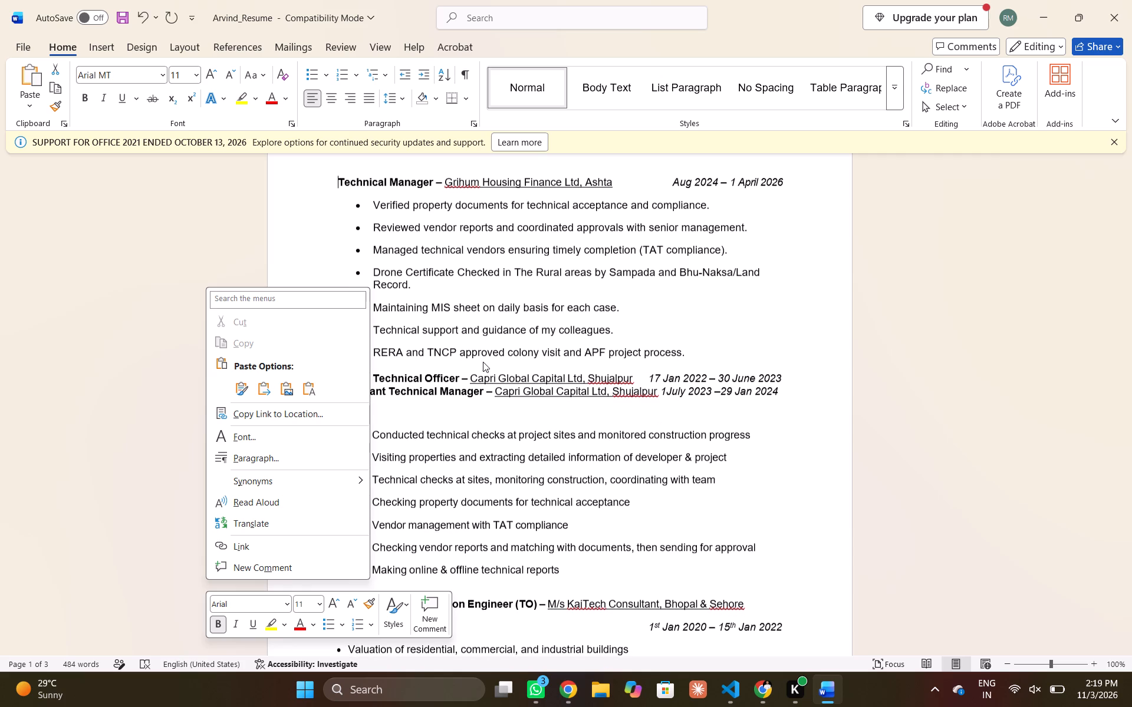
click(87, 501)
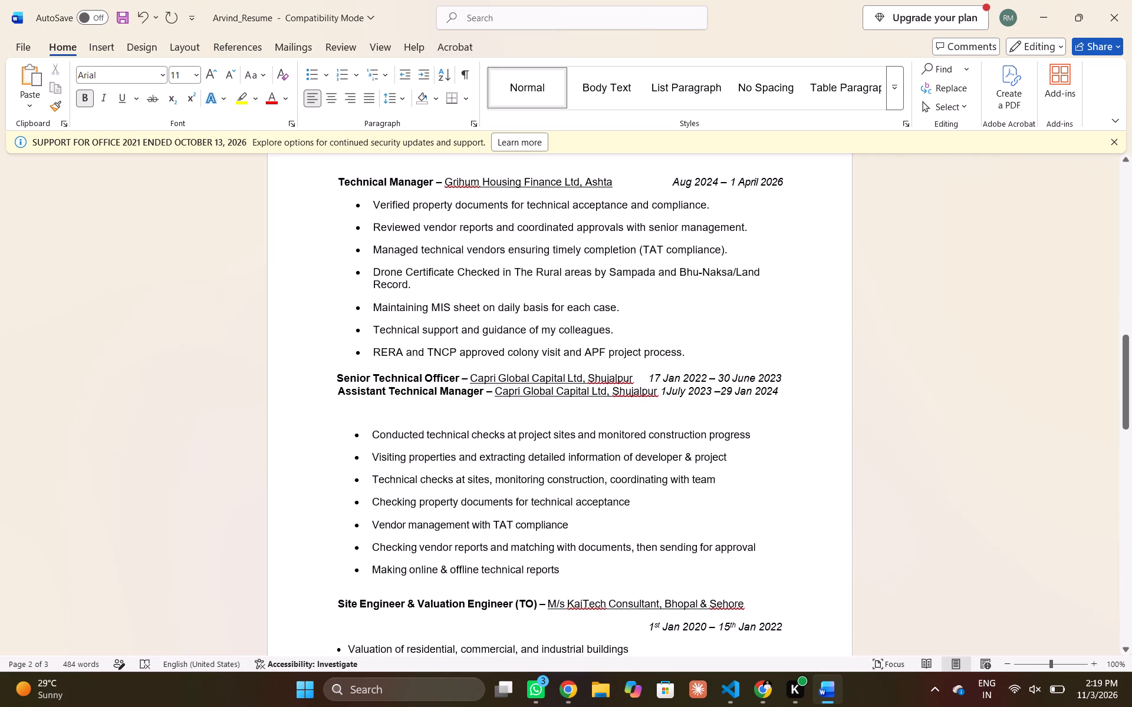
key(shift+super+s)
drag(265, 347, 685, 412)
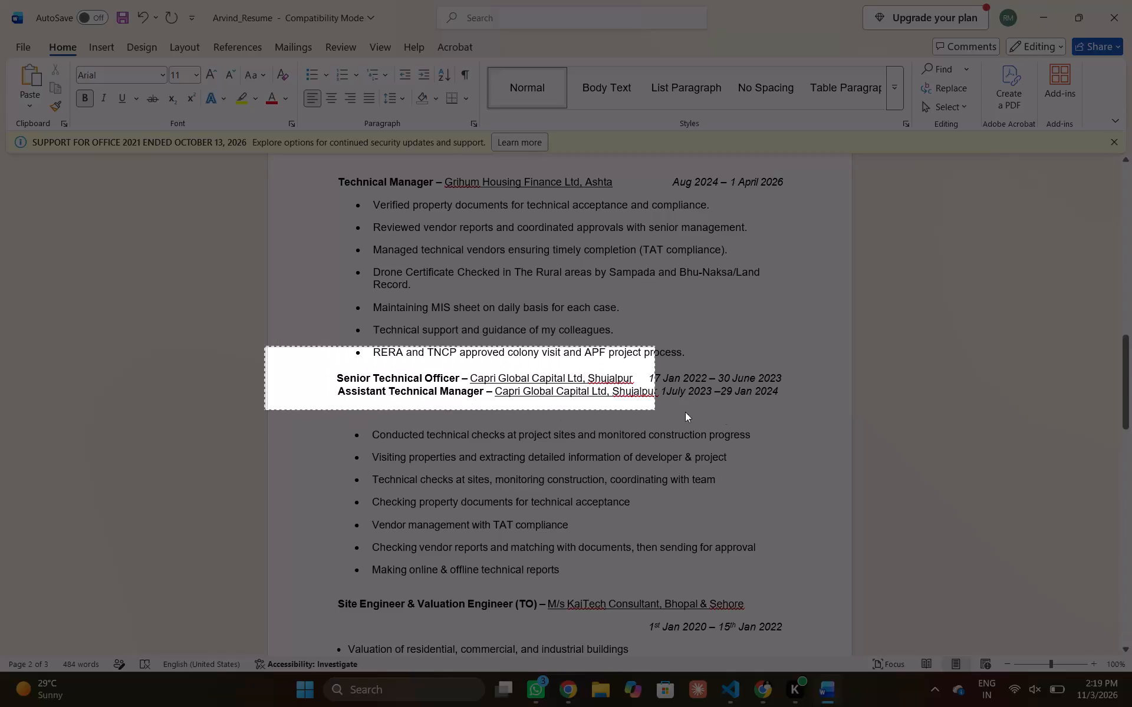
drag(685, 412, 802, 420)
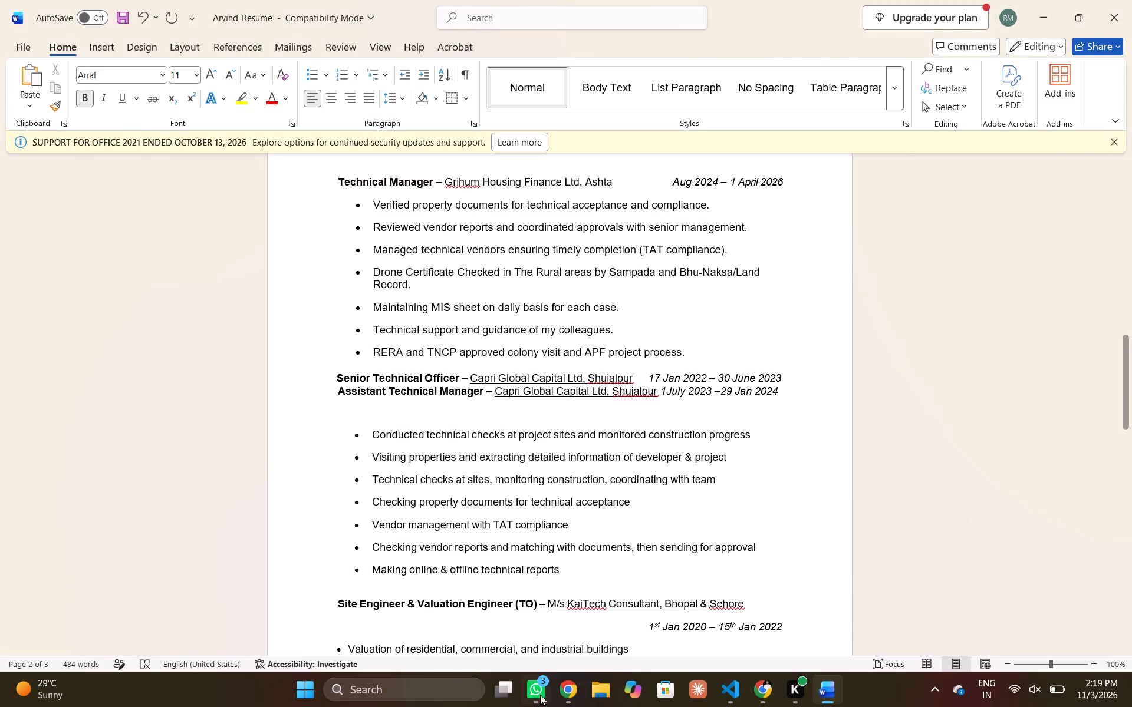
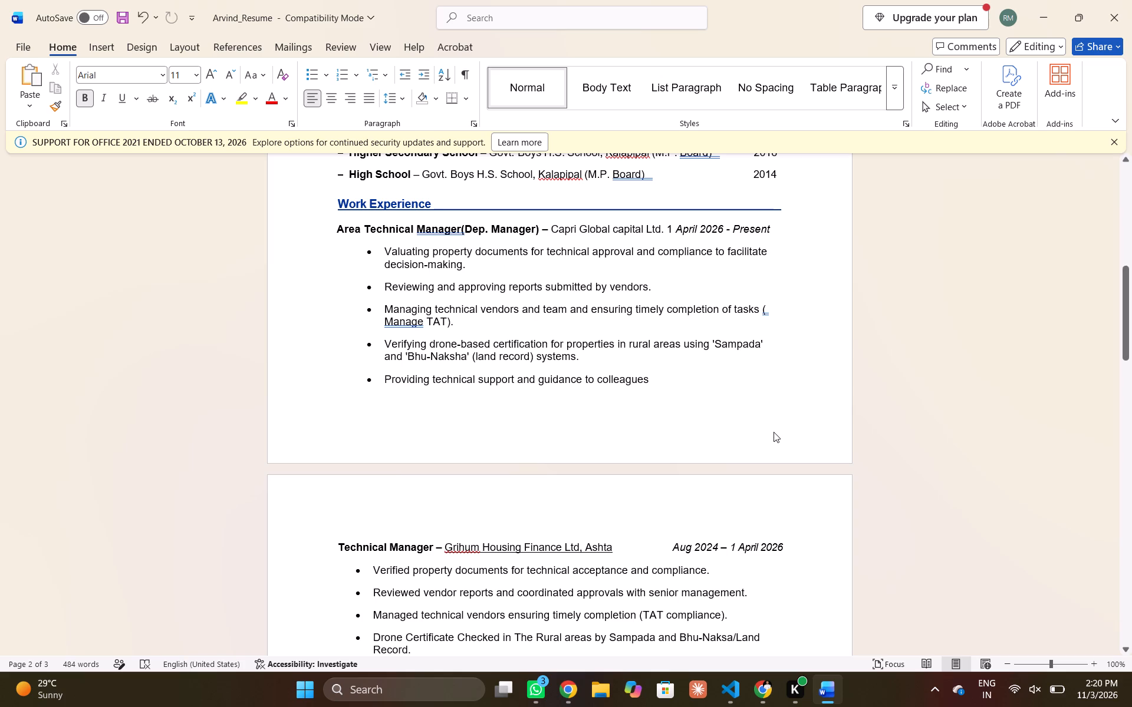
Capture a screen snip of the Work Experience heading and the whole Area Technical Manager entry with its bulleted duties.
key(shift+super+s)
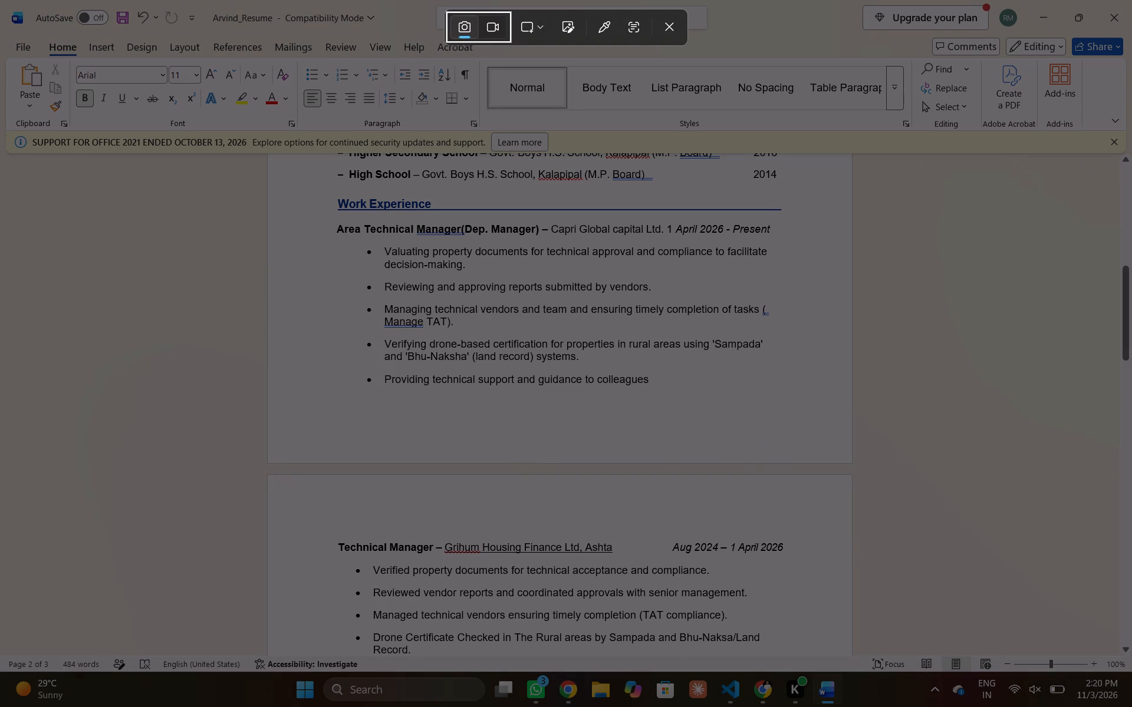
drag(287, 191, 821, 438)
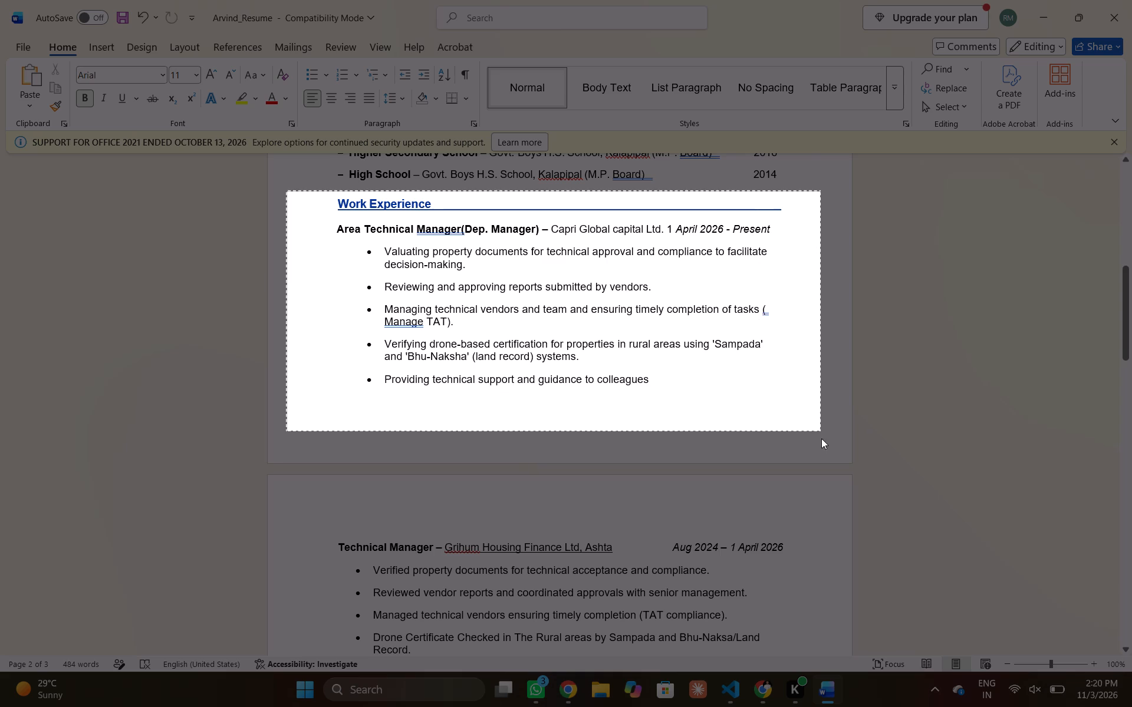
drag(821, 438, 822, 441)
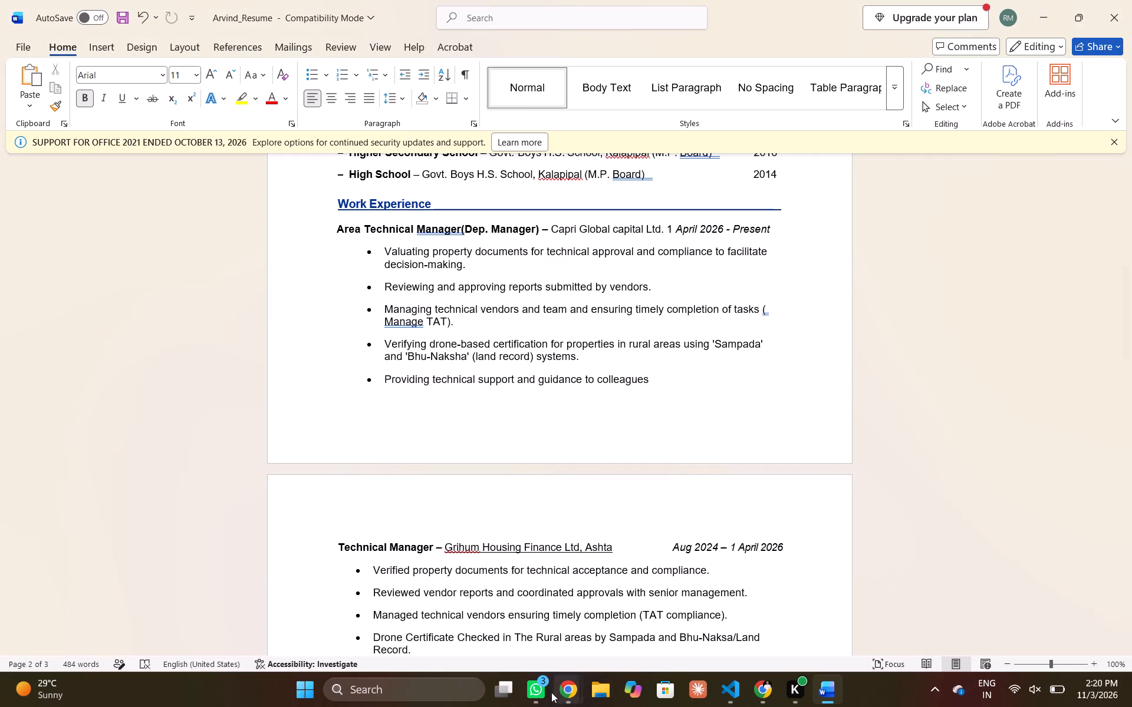
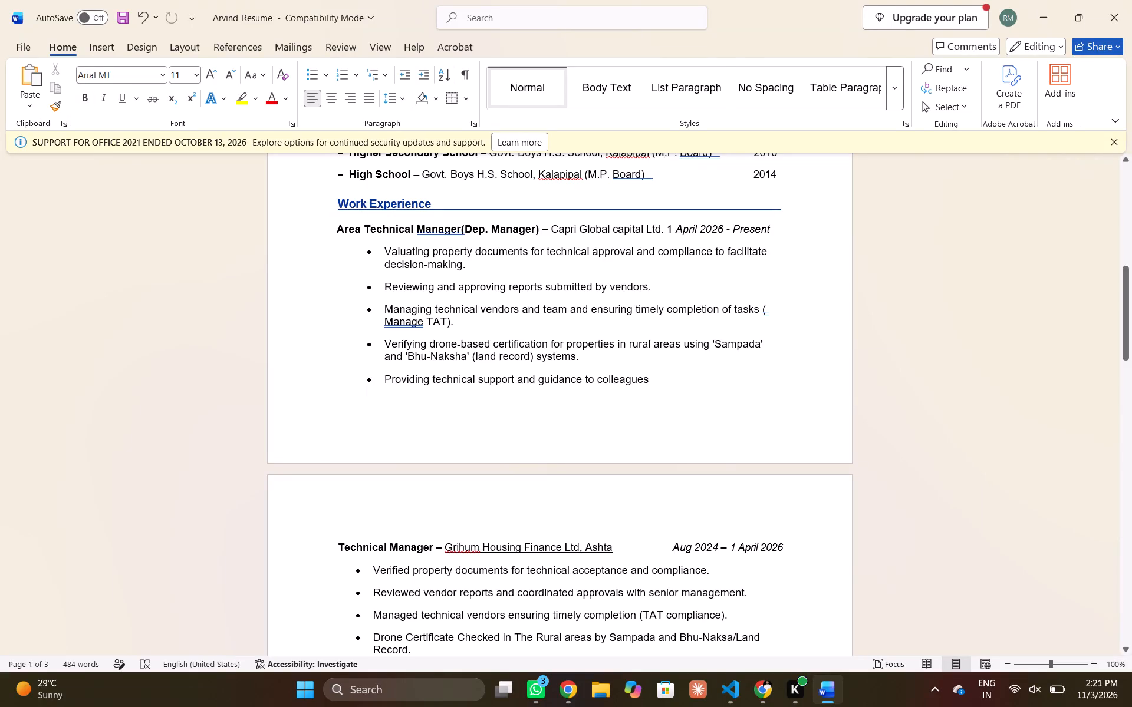
Add a full stop after "colleagues" in the last bullet of the Area Technical Manager entry.
click(647, 380)
key(period)
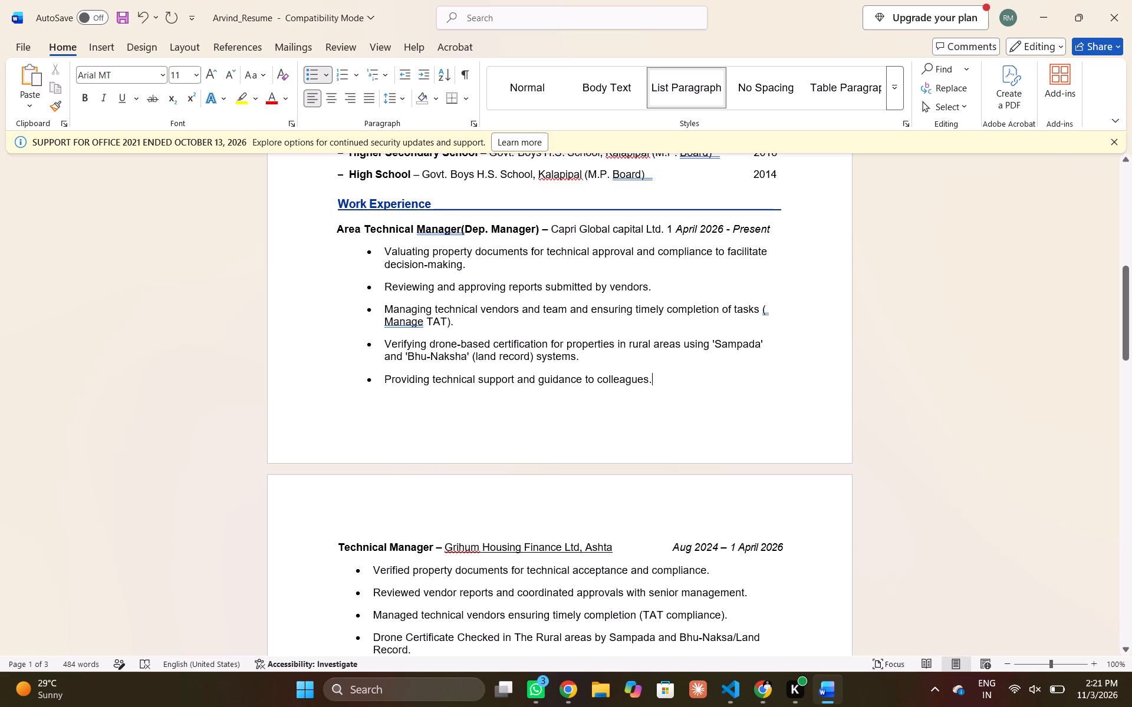
Review the Work Experience section from the Area Technical Manager entry through the Grihum Housing Finance and earlier Capri Global roles.
scroll(646, 569, up, 1)
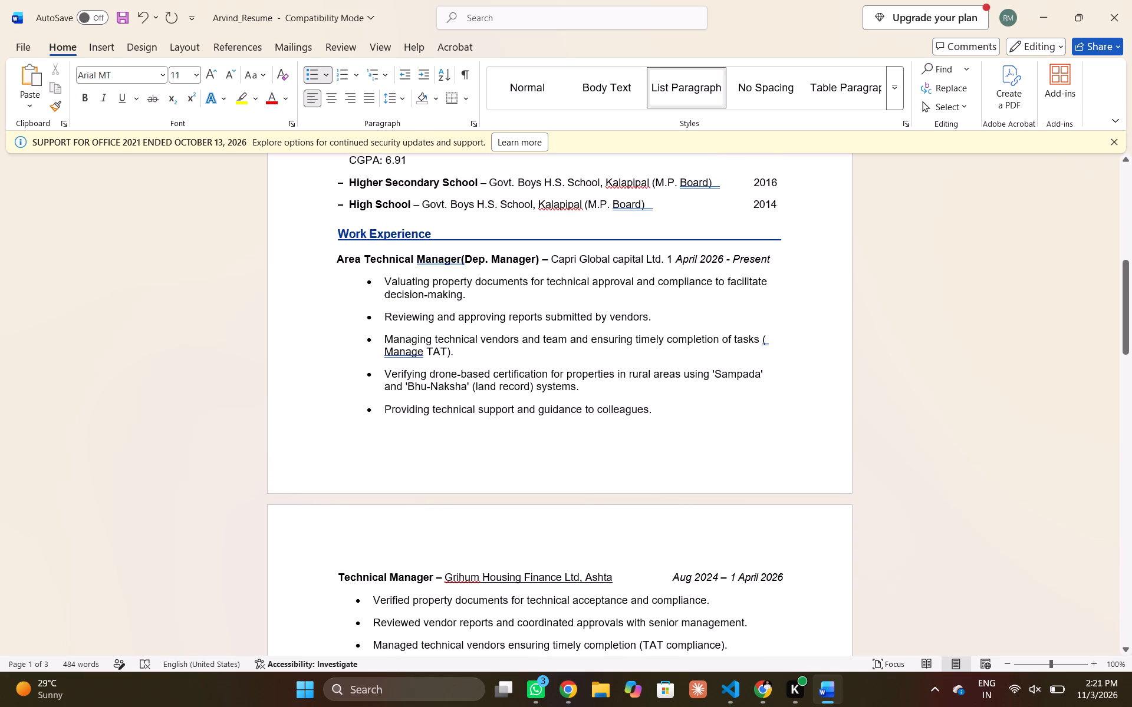
scroll(693, 523, up, 1)
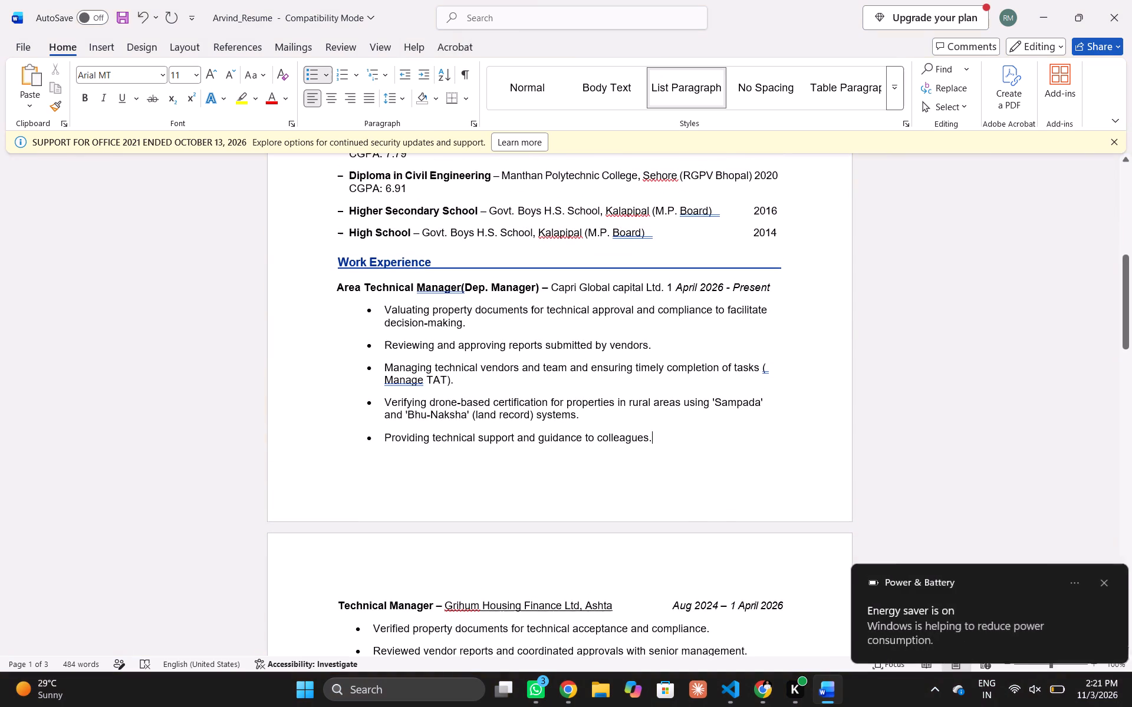
click(1101, 579)
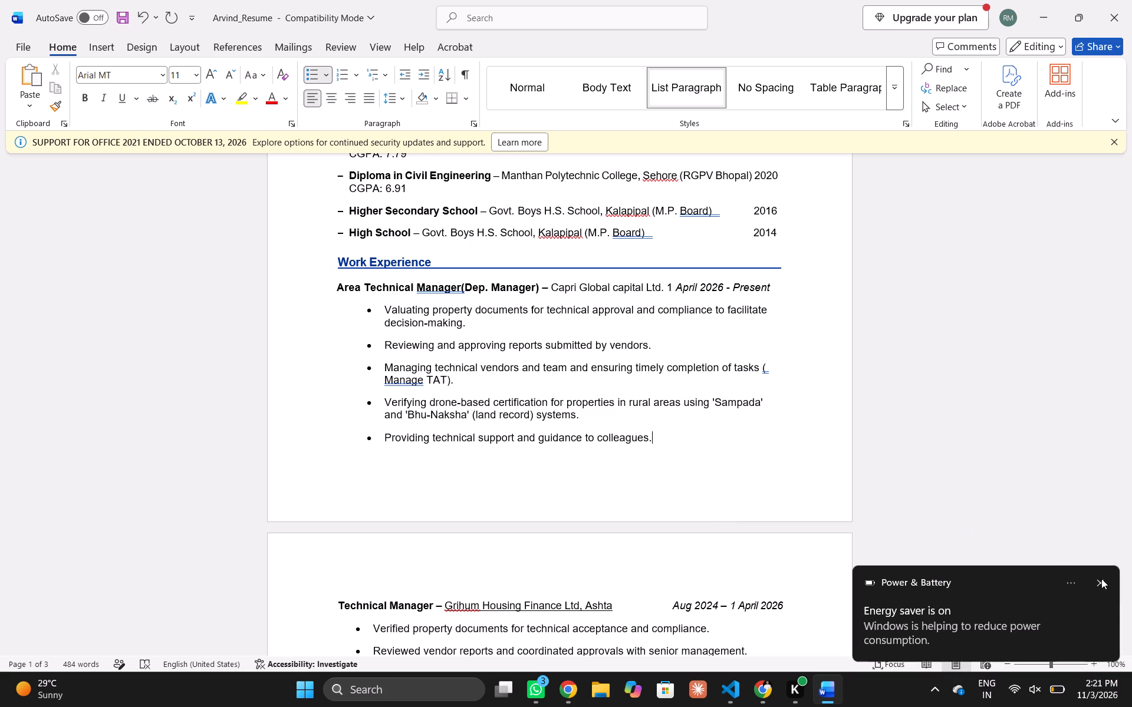
scroll(689, 543, down, 1)
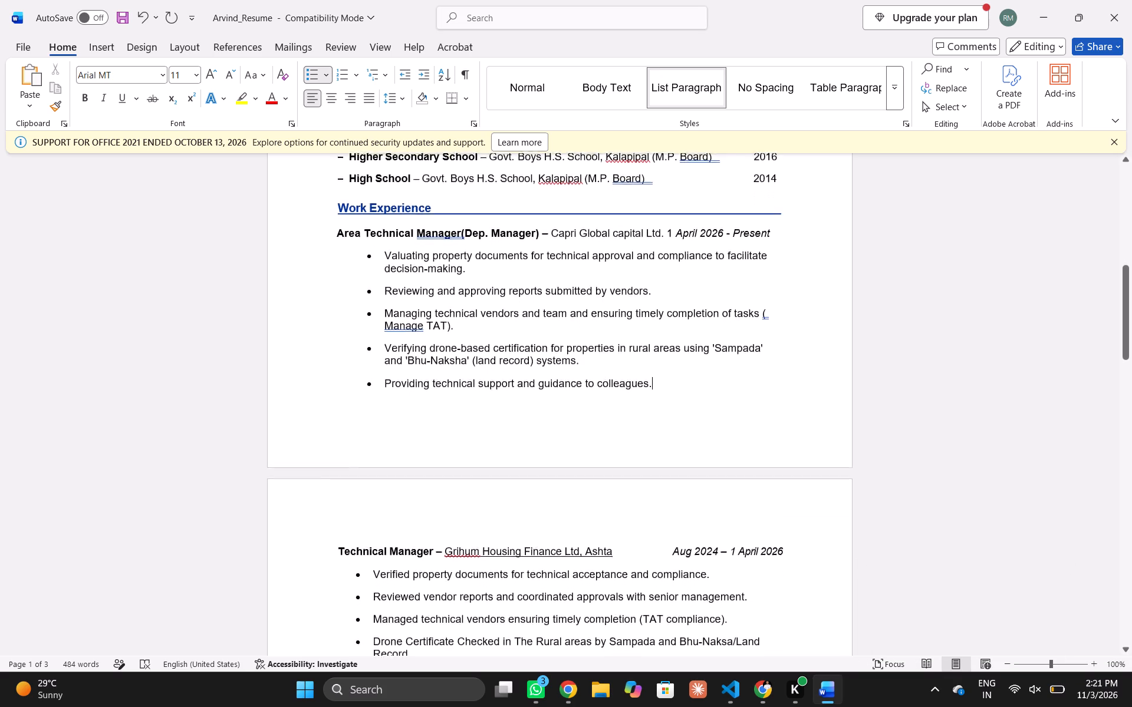
scroll(689, 543, down, 3)
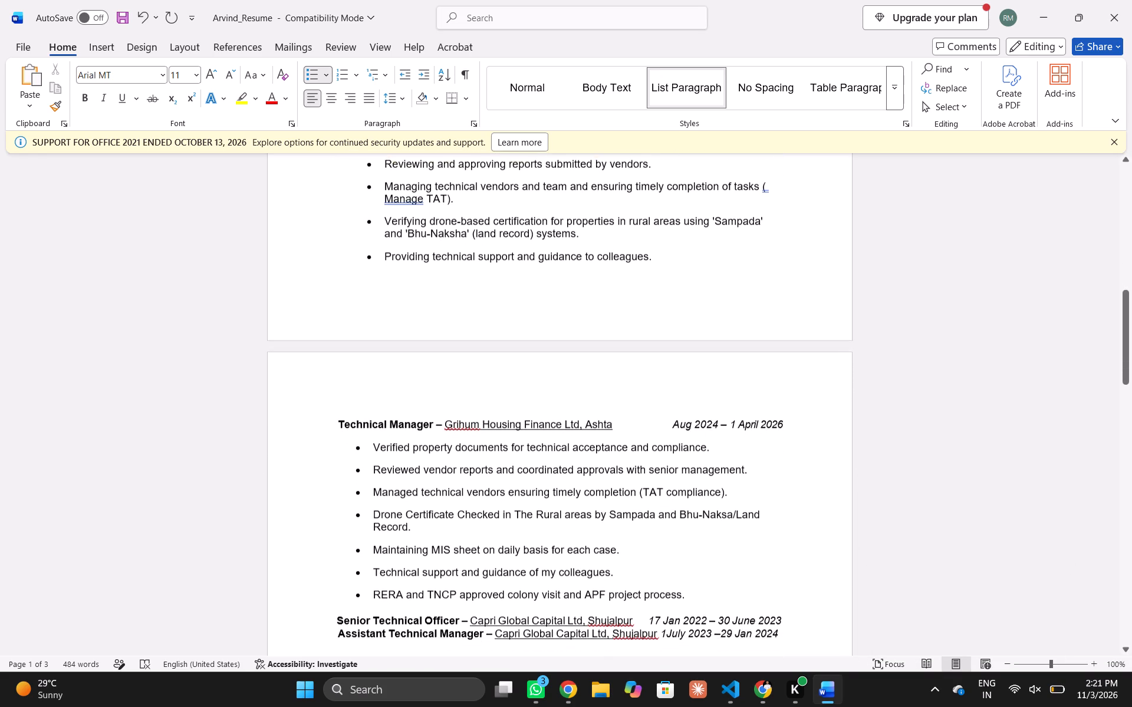
scroll(689, 543, down, 1)
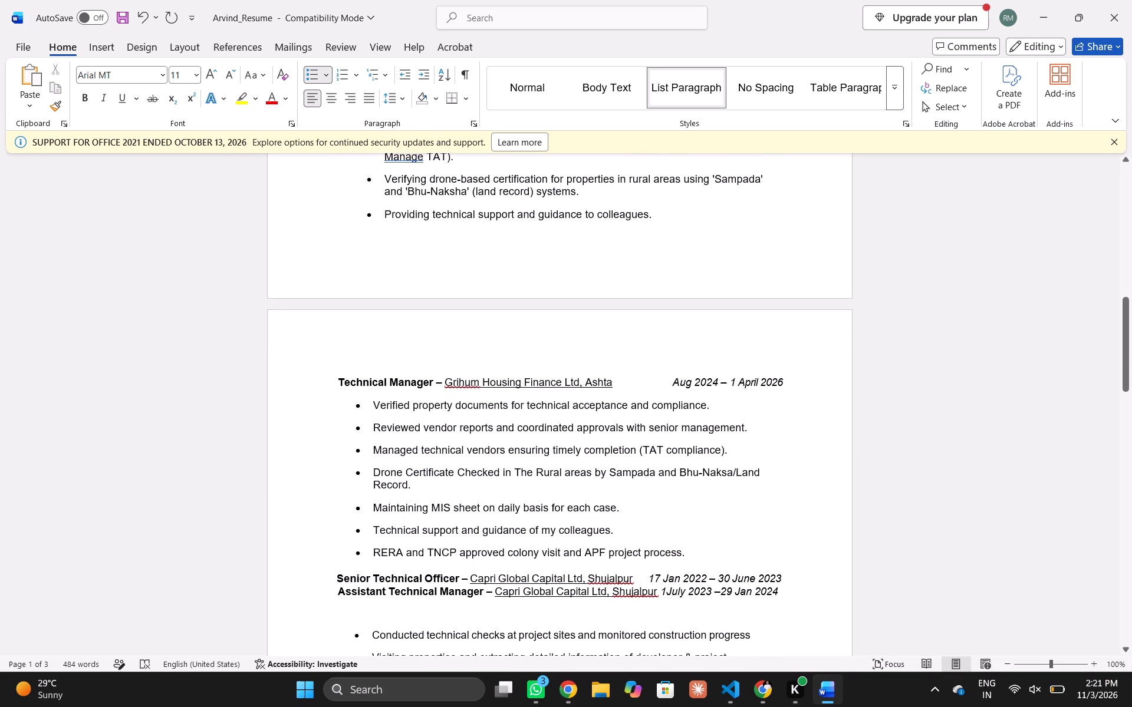
click(470, 386)
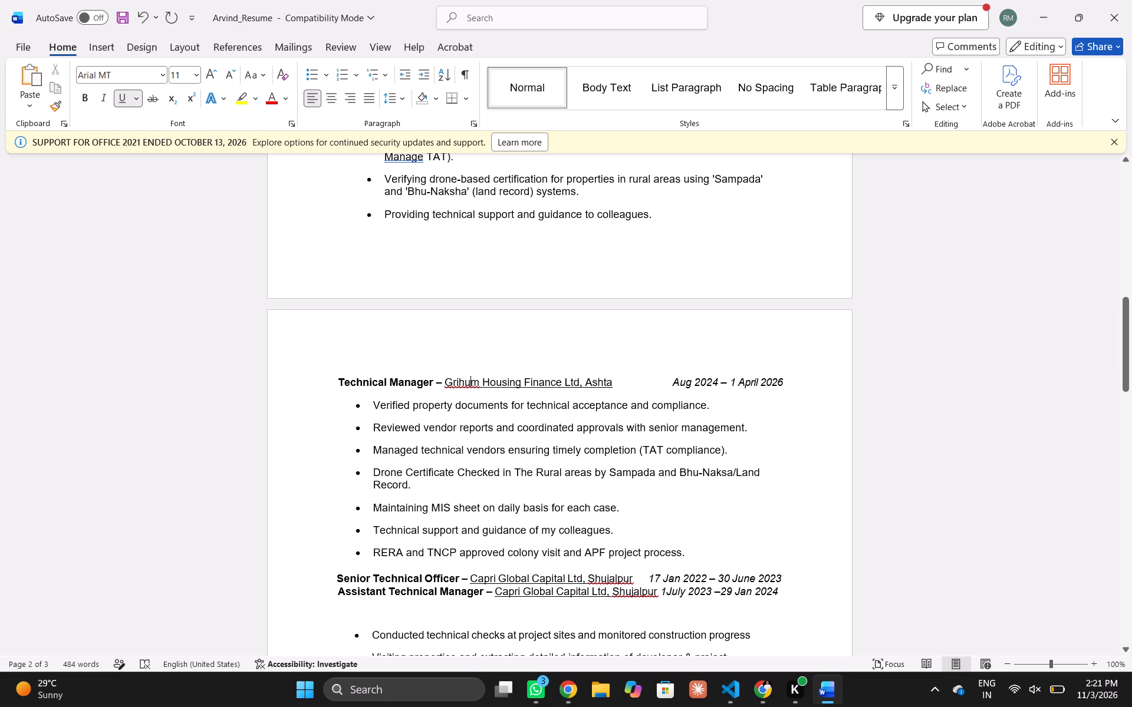
scroll(513, 464, down, 1)
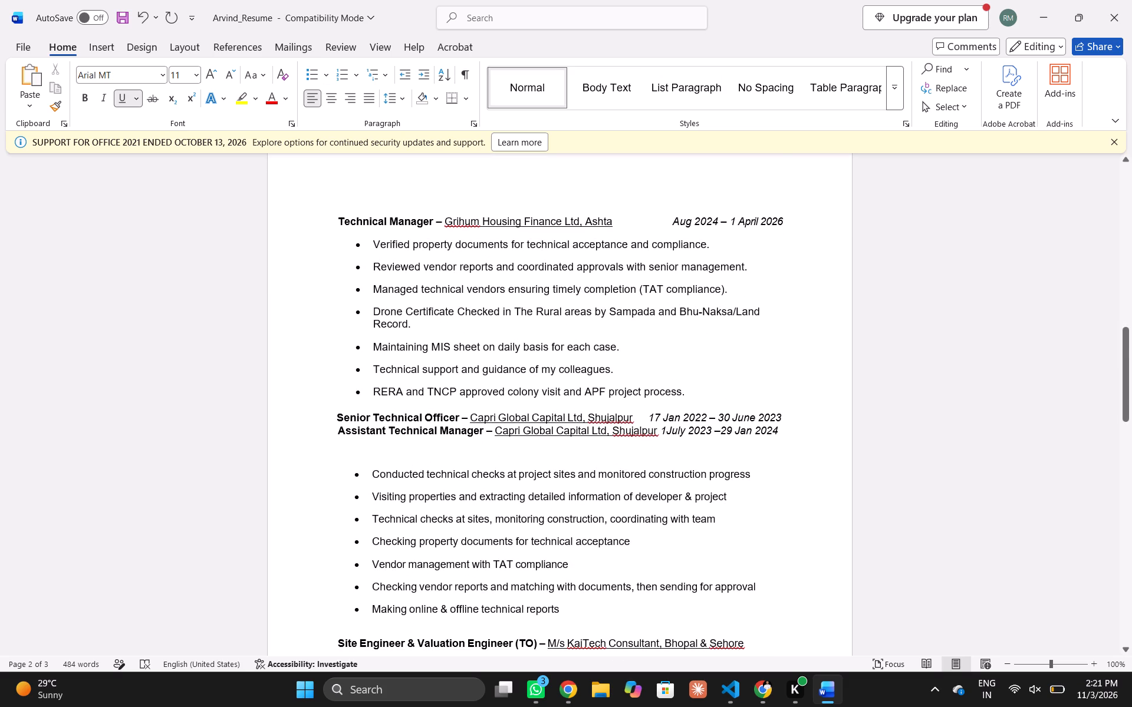
Review the résumé from the Capri Global Capital duties through the Site Engineer & Valuation Engineer entry to the Personal Information section.
scroll(664, 563, down, 2)
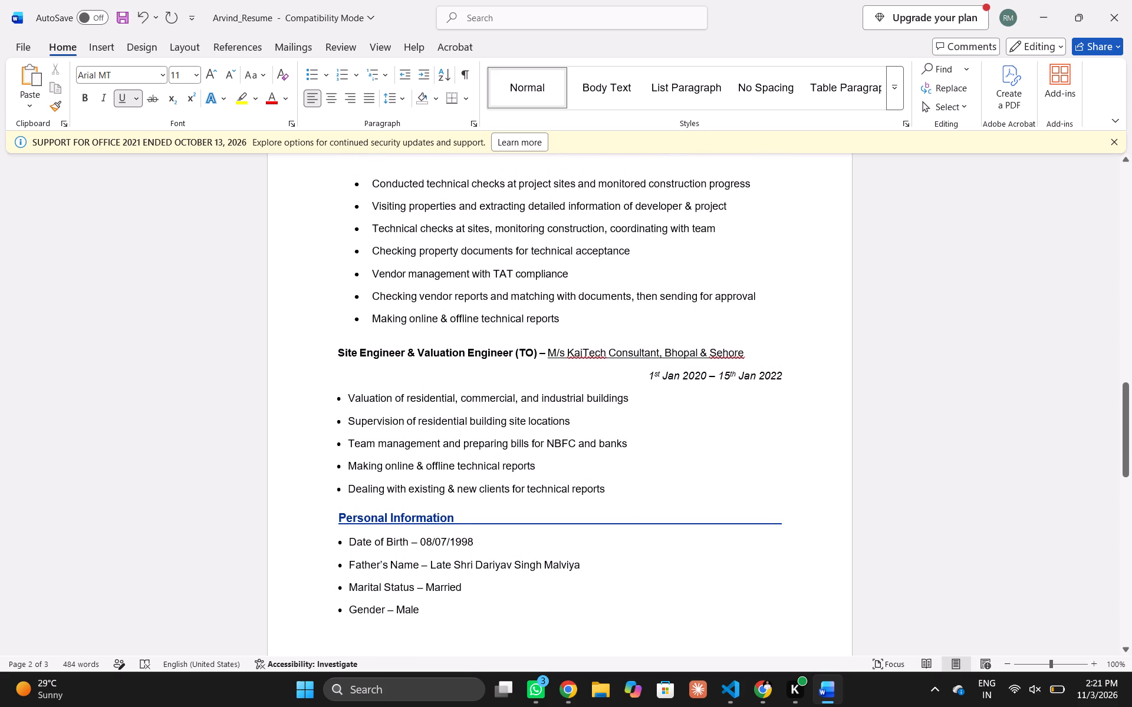
scroll(677, 482, down, 1)
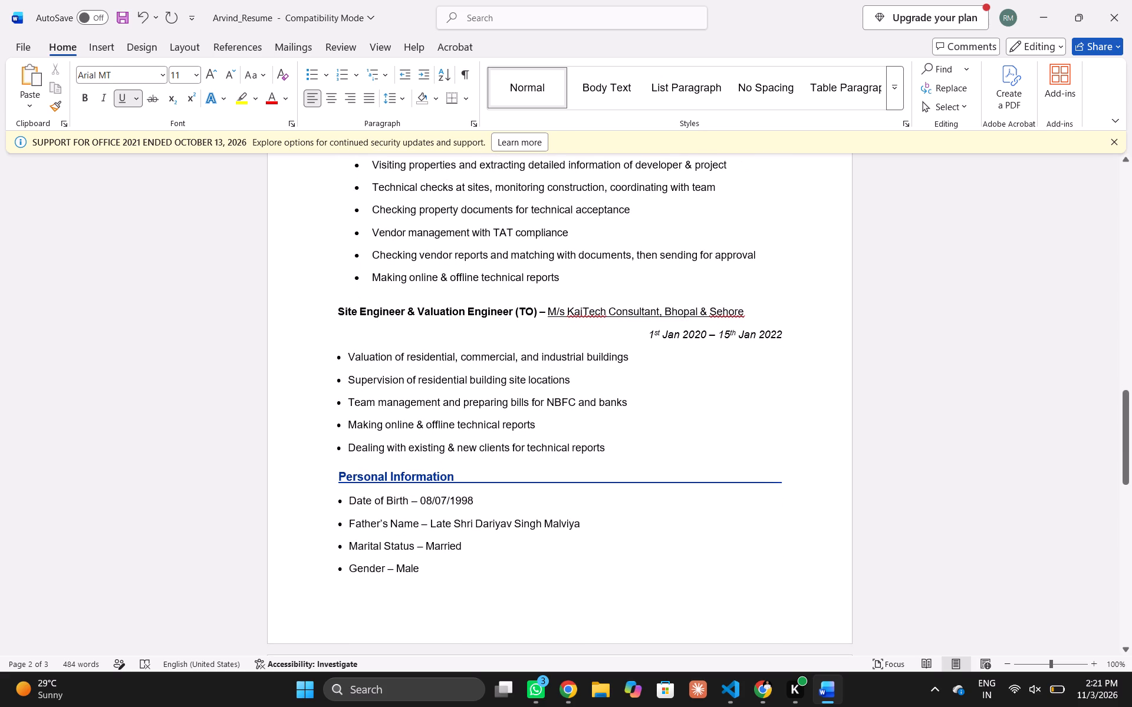
scroll(697, 359, up, 1)
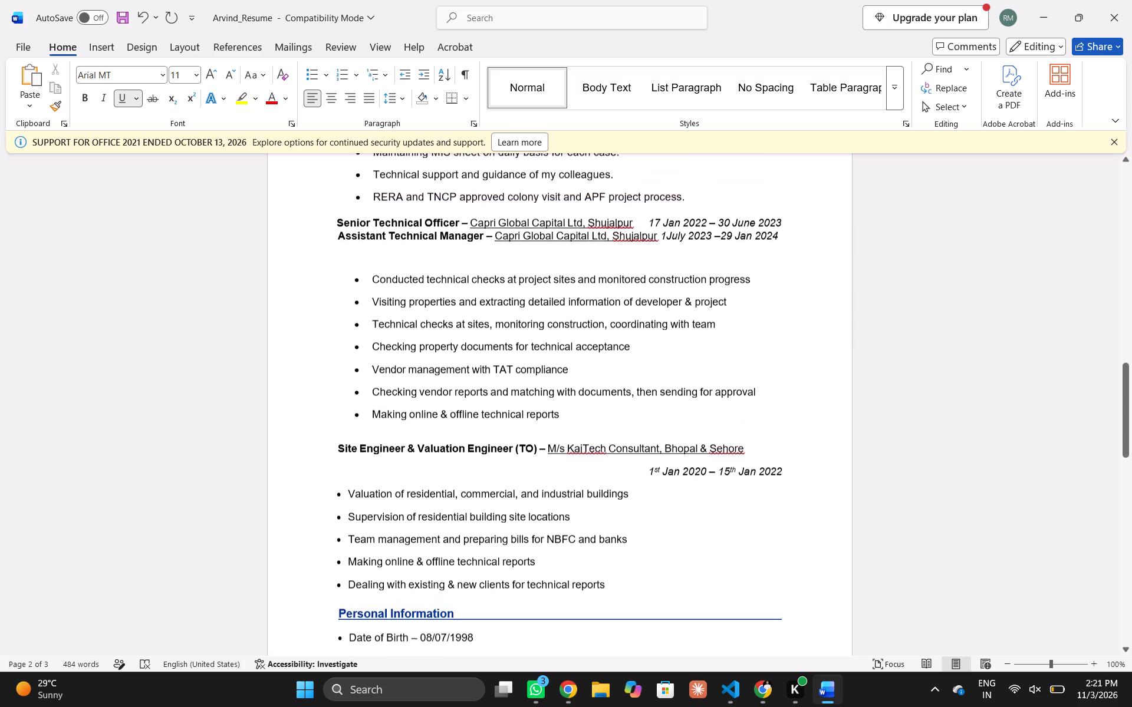
scroll(697, 359, up, 3)
scroll(697, 359, down, 1)
scroll(721, 526, down, 1)
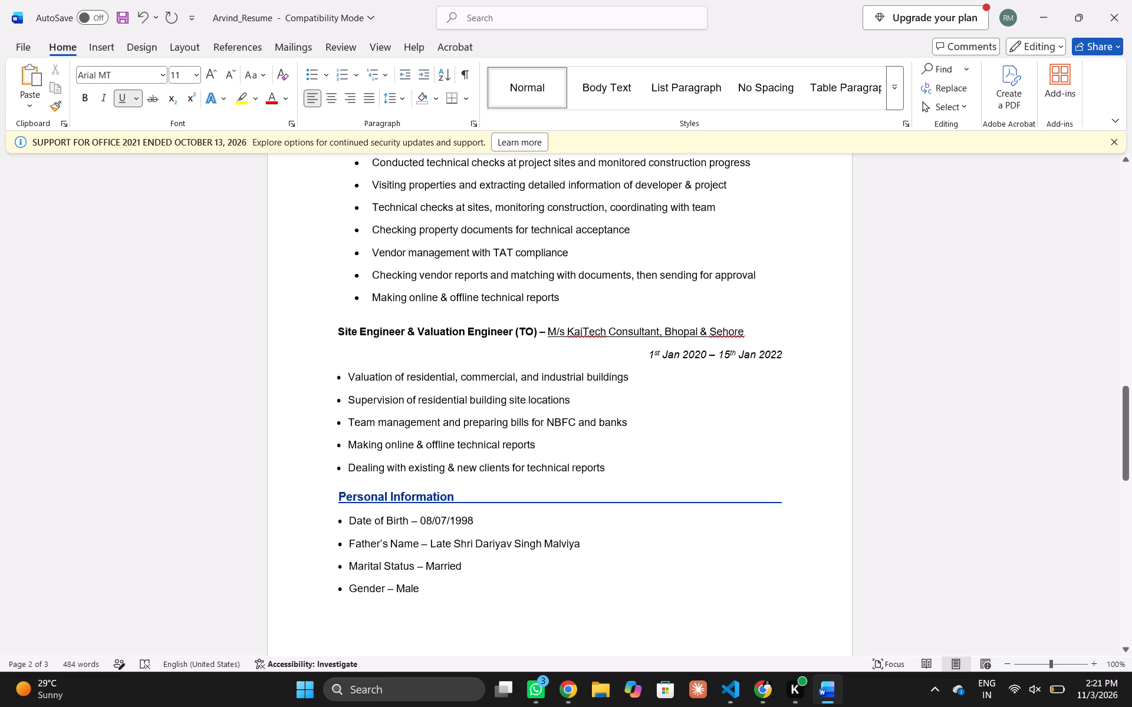
scroll(696, 405, up, 1)
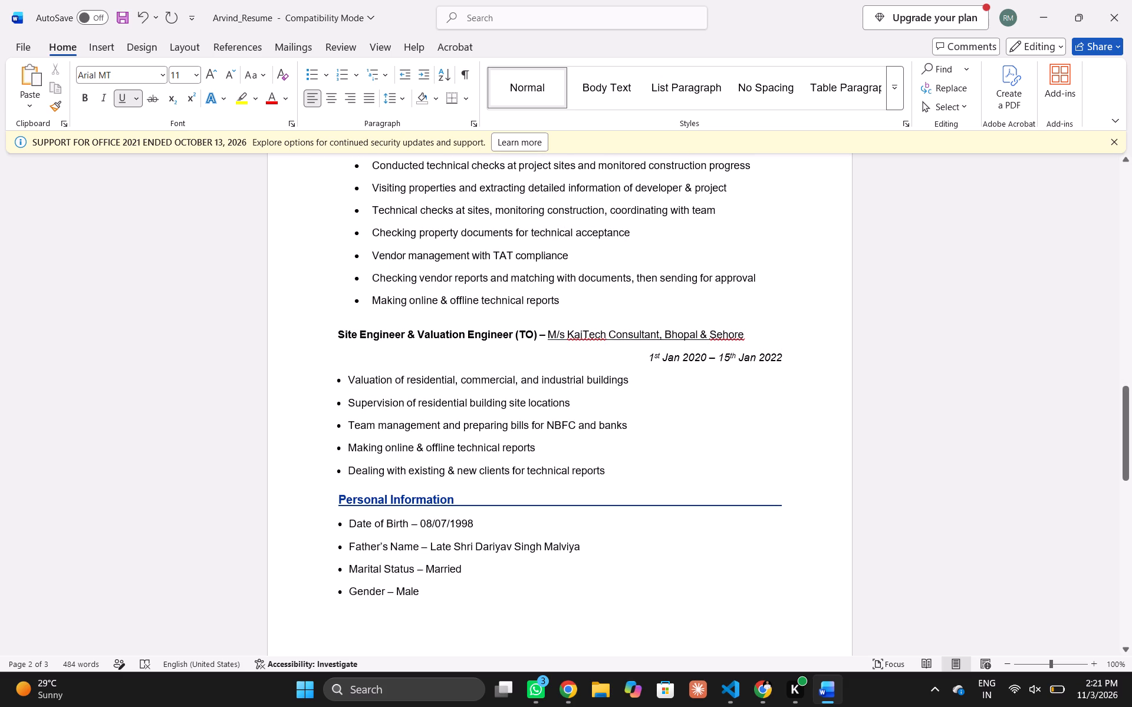
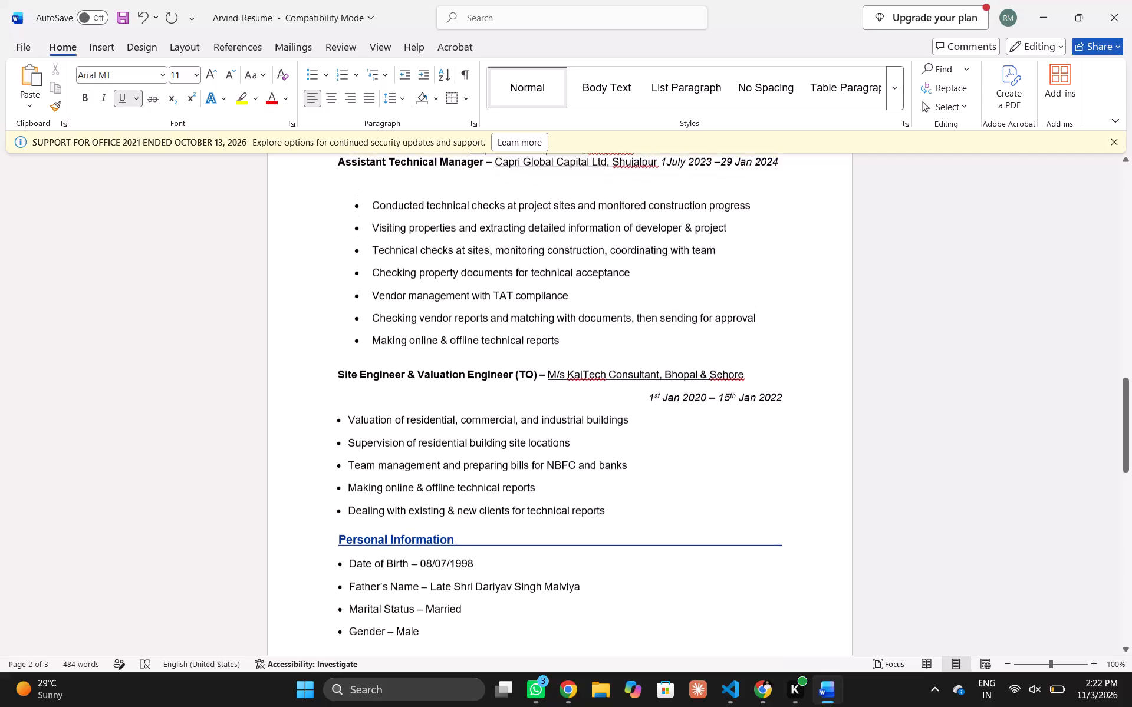
Review the Work Experience entries from the Site Engineer & Valuation Engineer role back up to the Area Technical Manager heading.
scroll(627, 432, up, 2)
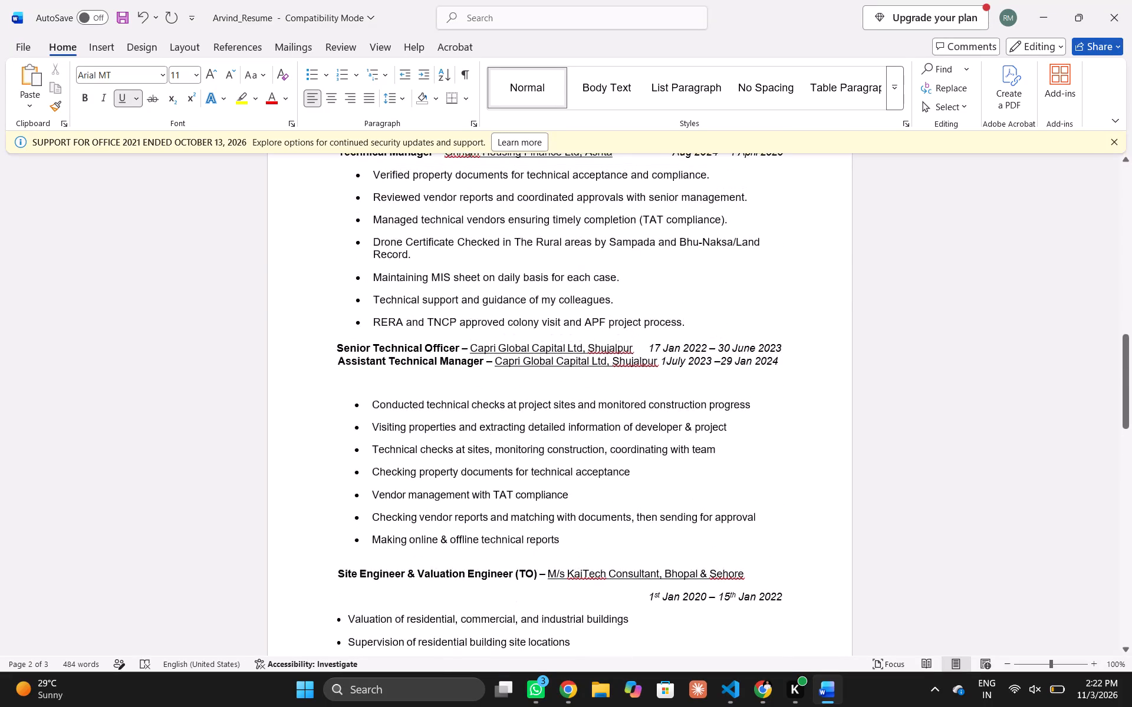
scroll(627, 432, up, 1)
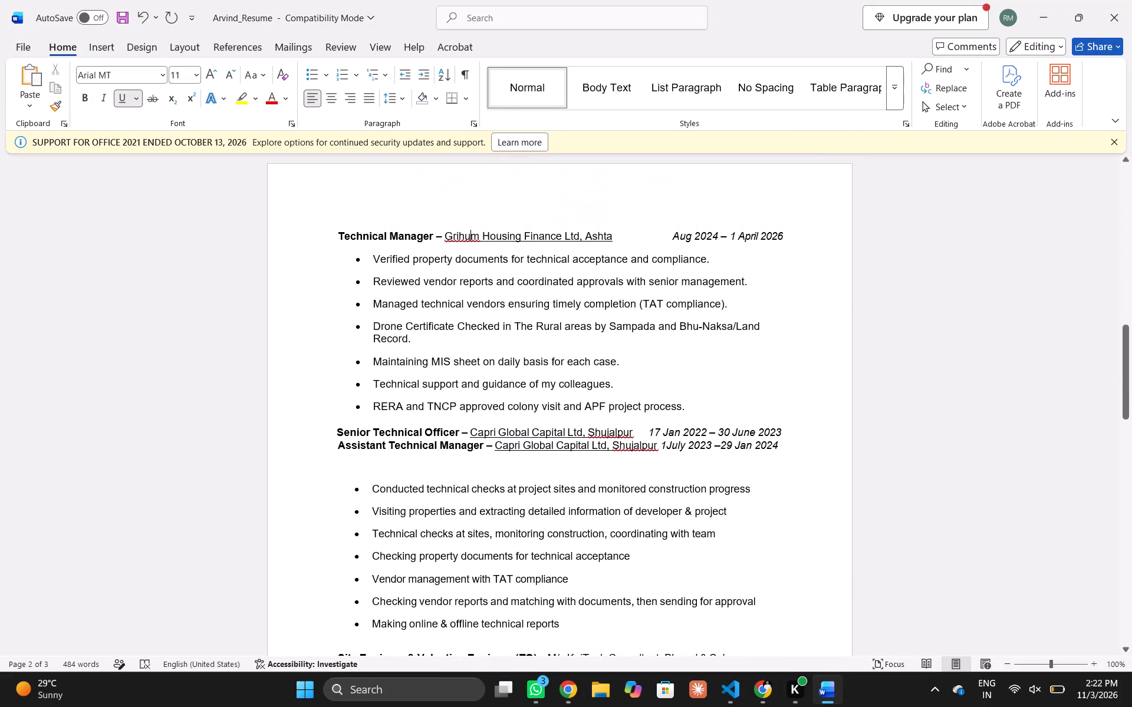
scroll(601, 367, up, 4)
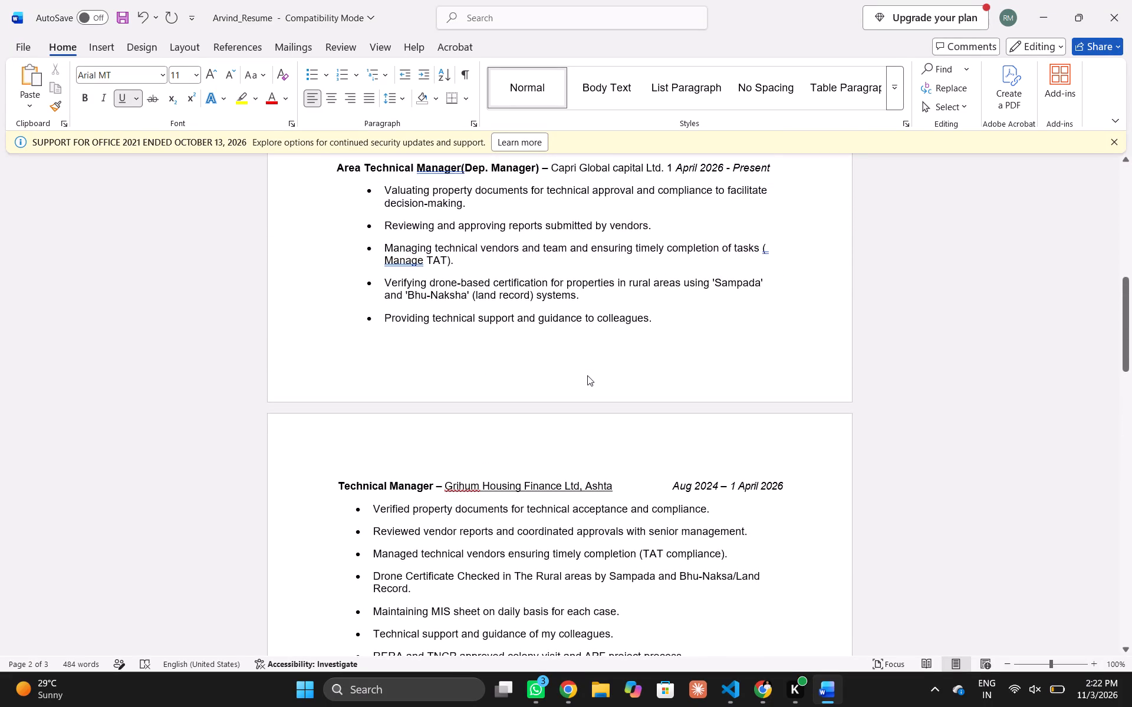
scroll(587, 375, up, 1)
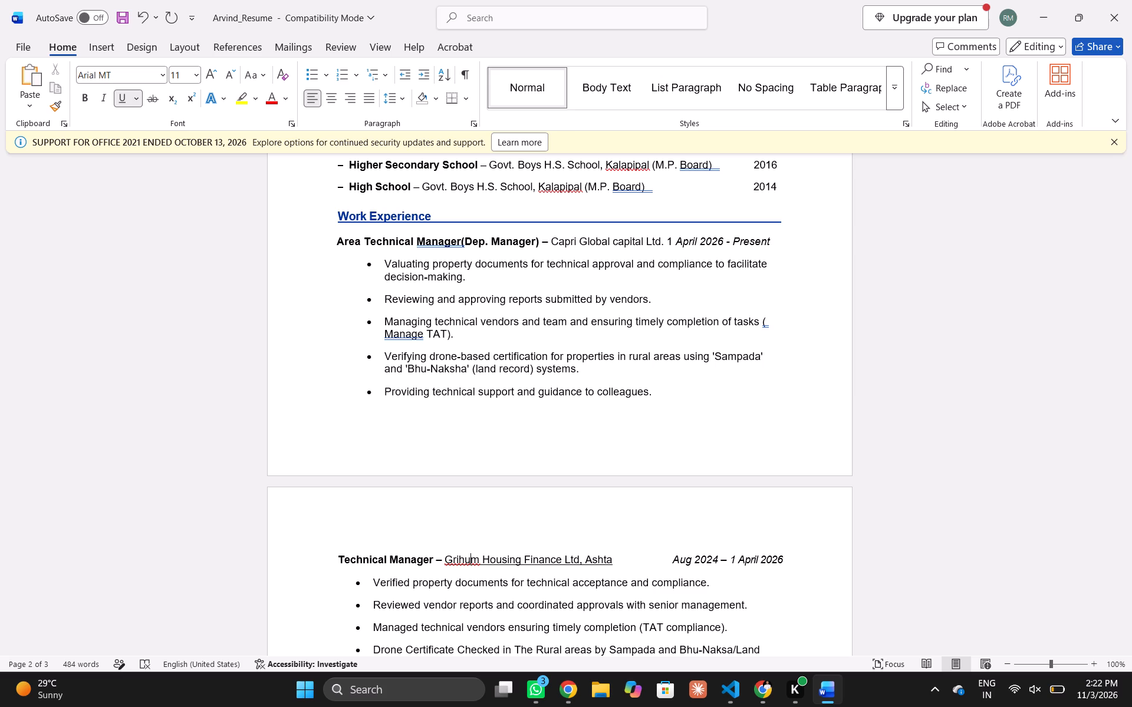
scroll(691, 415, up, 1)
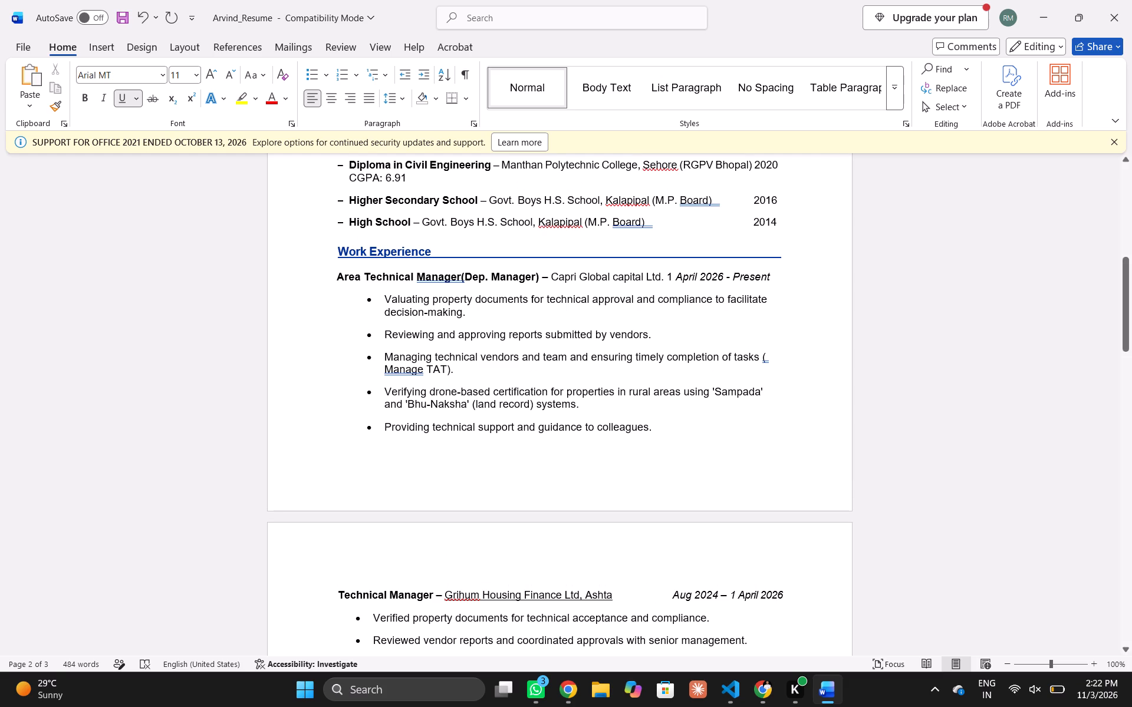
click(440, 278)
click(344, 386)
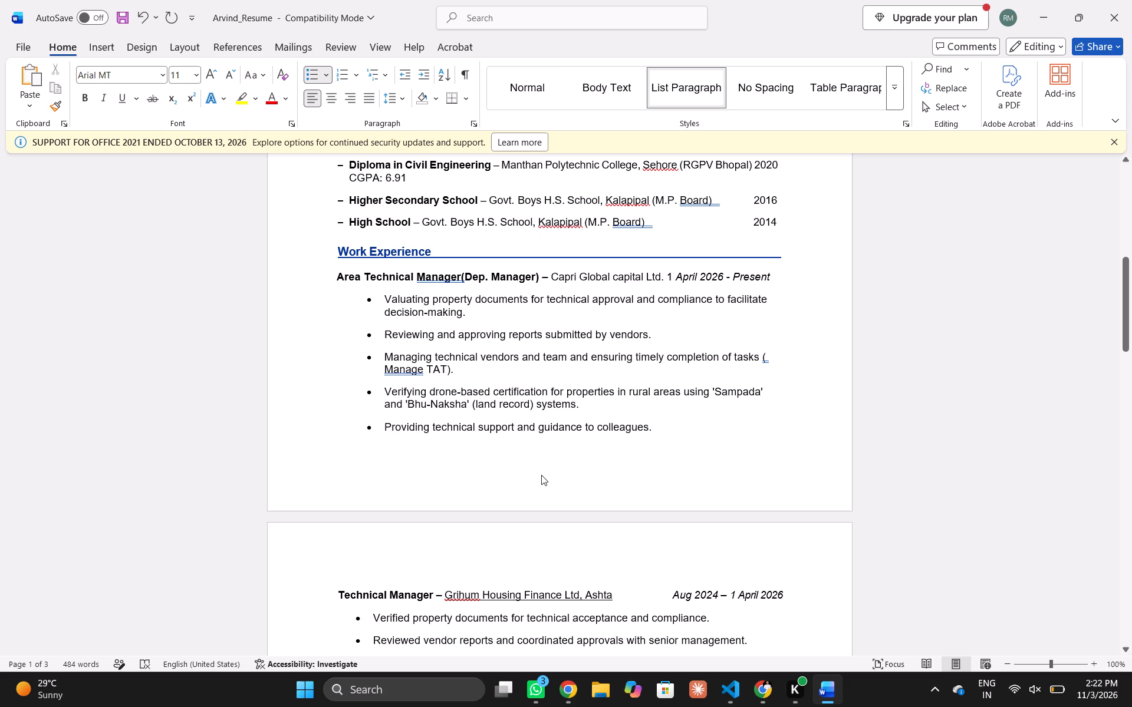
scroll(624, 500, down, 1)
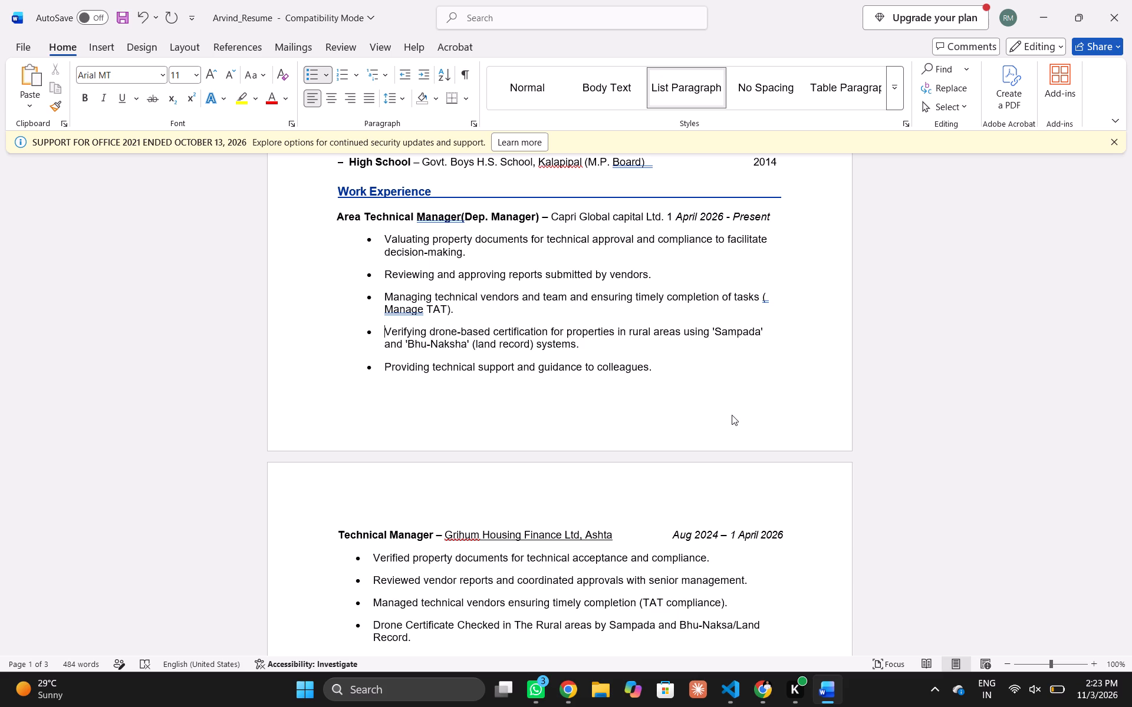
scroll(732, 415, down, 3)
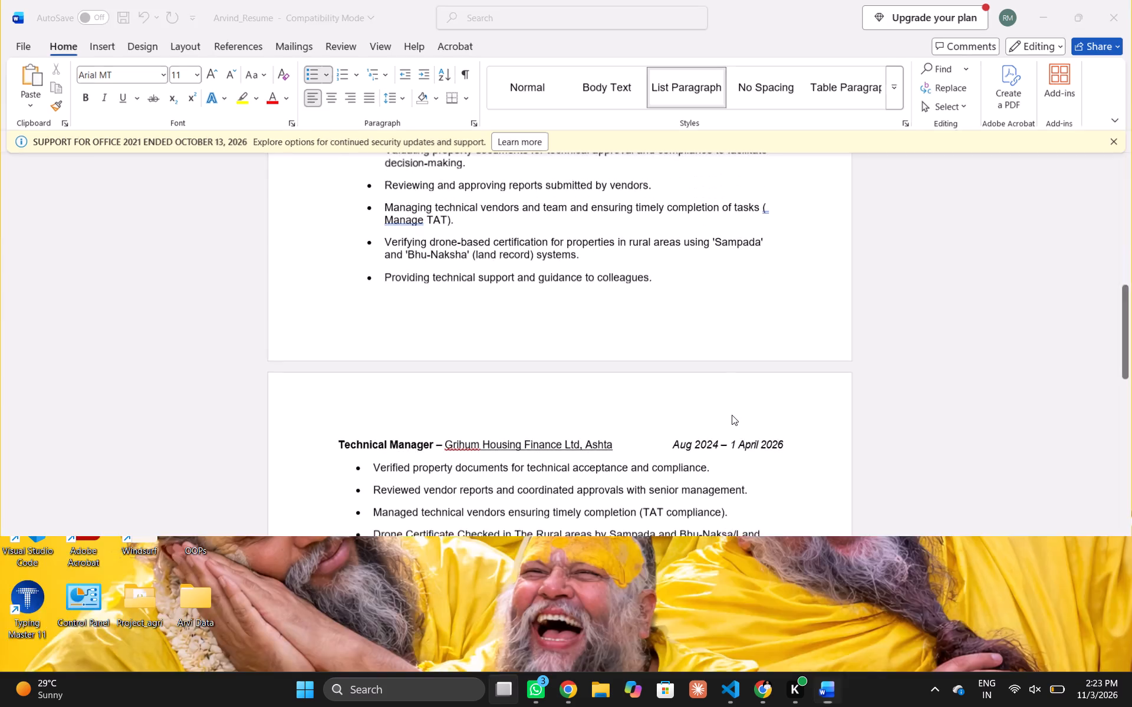
Switch to Chrome and look through the team-29 repository's pull request #39 and the unread GitHub notifications.
click(864, 211)
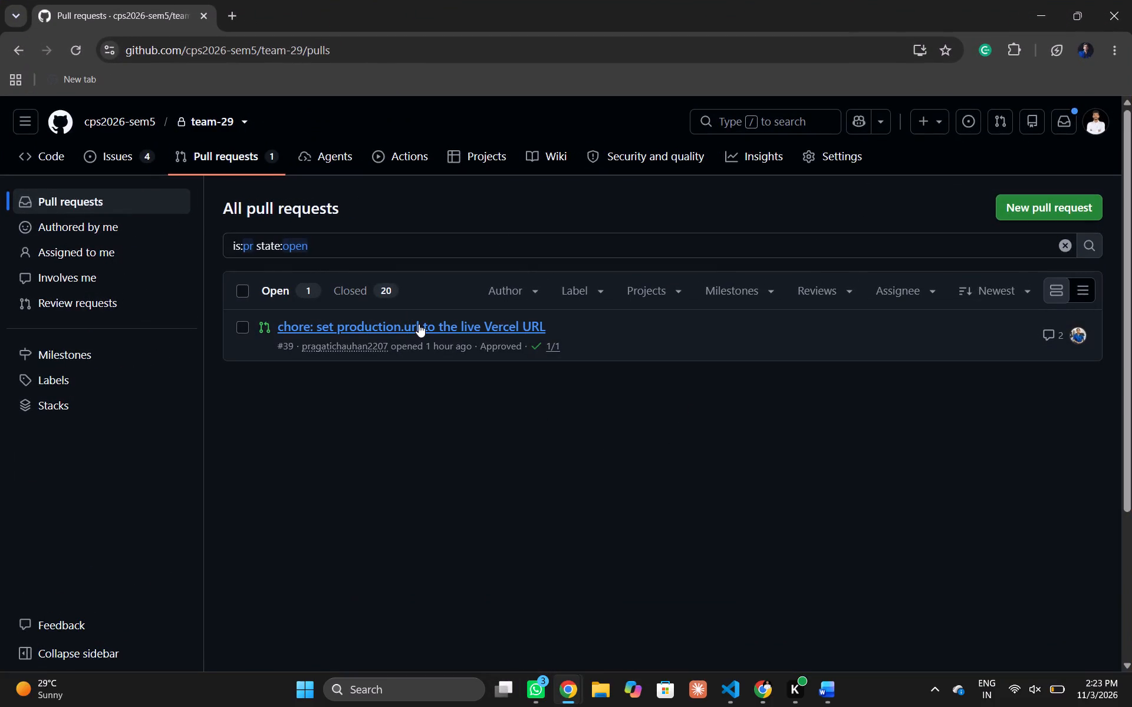
click(419, 324)
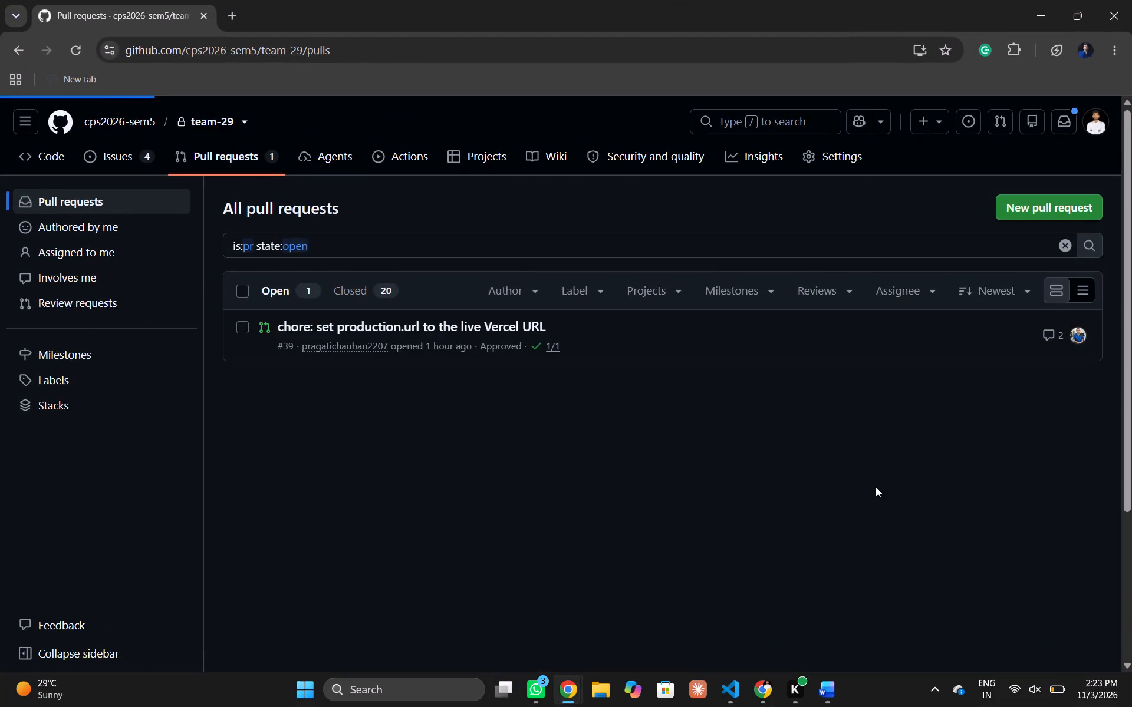
click(1070, 115)
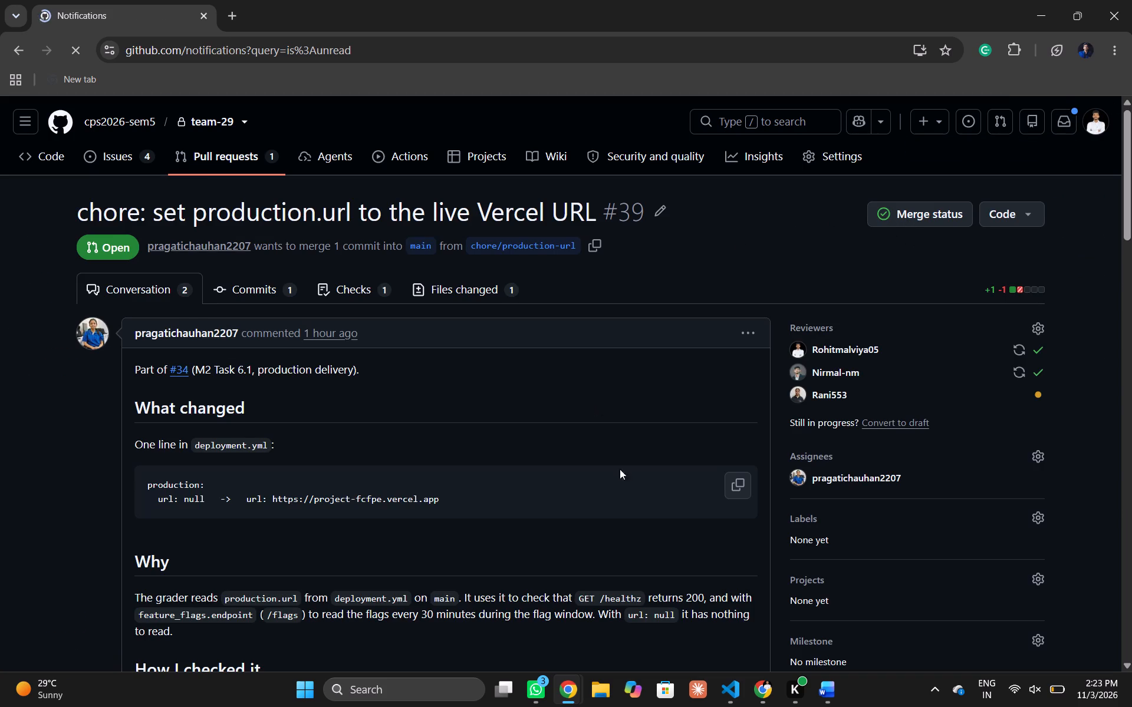
scroll(629, 481, down, 5)
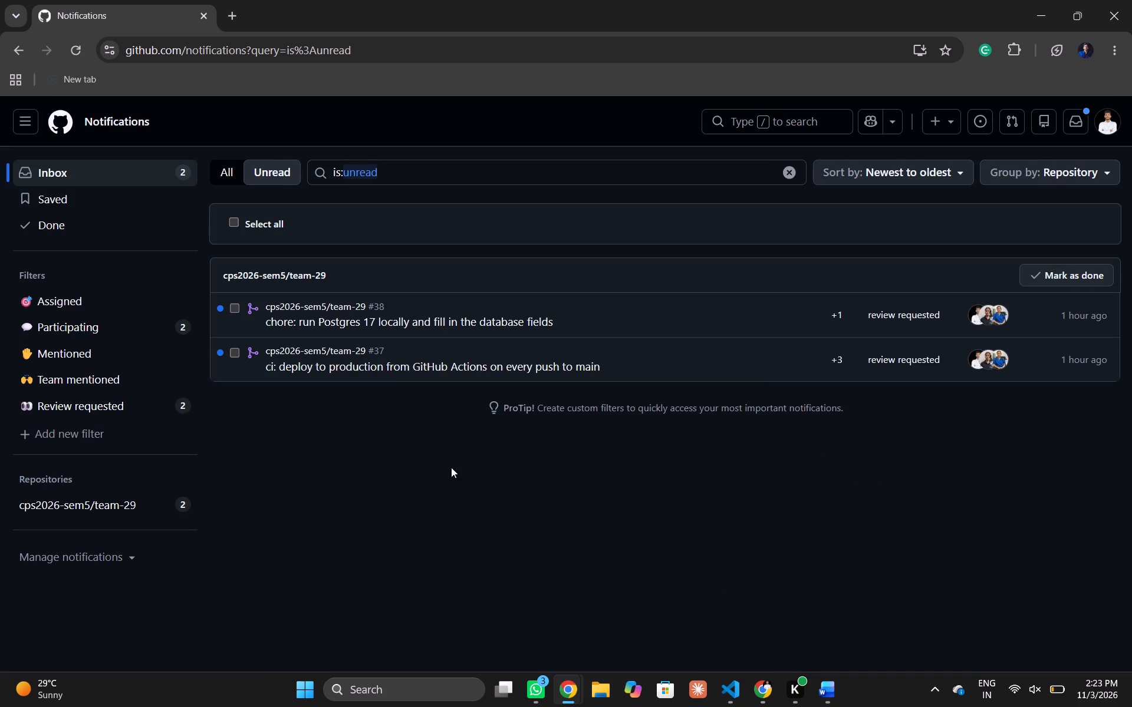
scroll(361, 420, right, 11)
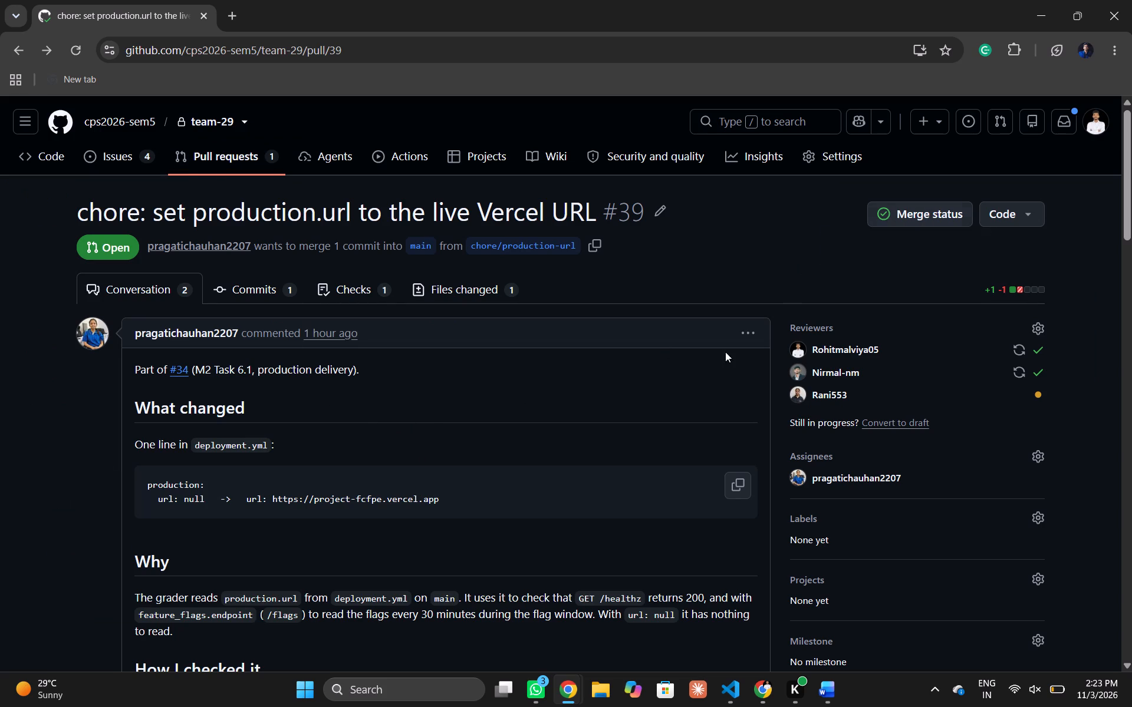
scroll(660, 473, down, 6)
scroll(660, 473, up, 7)
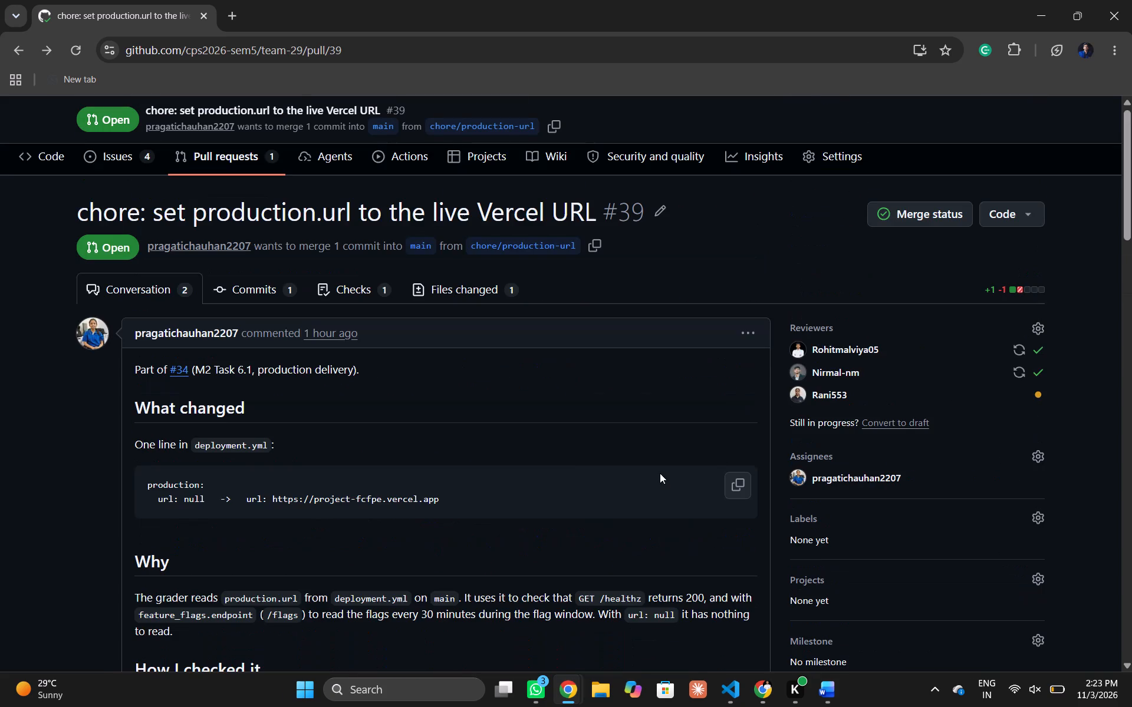
scroll(530, 444, right, 5)
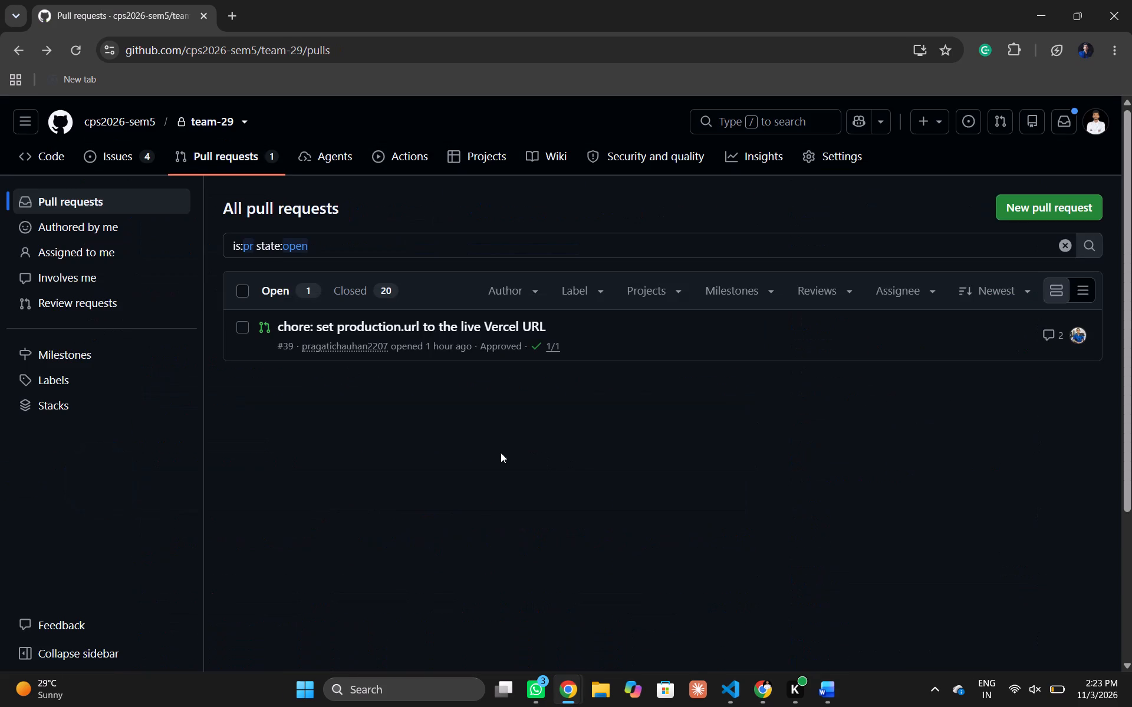
scroll(469, 455, right, 8)
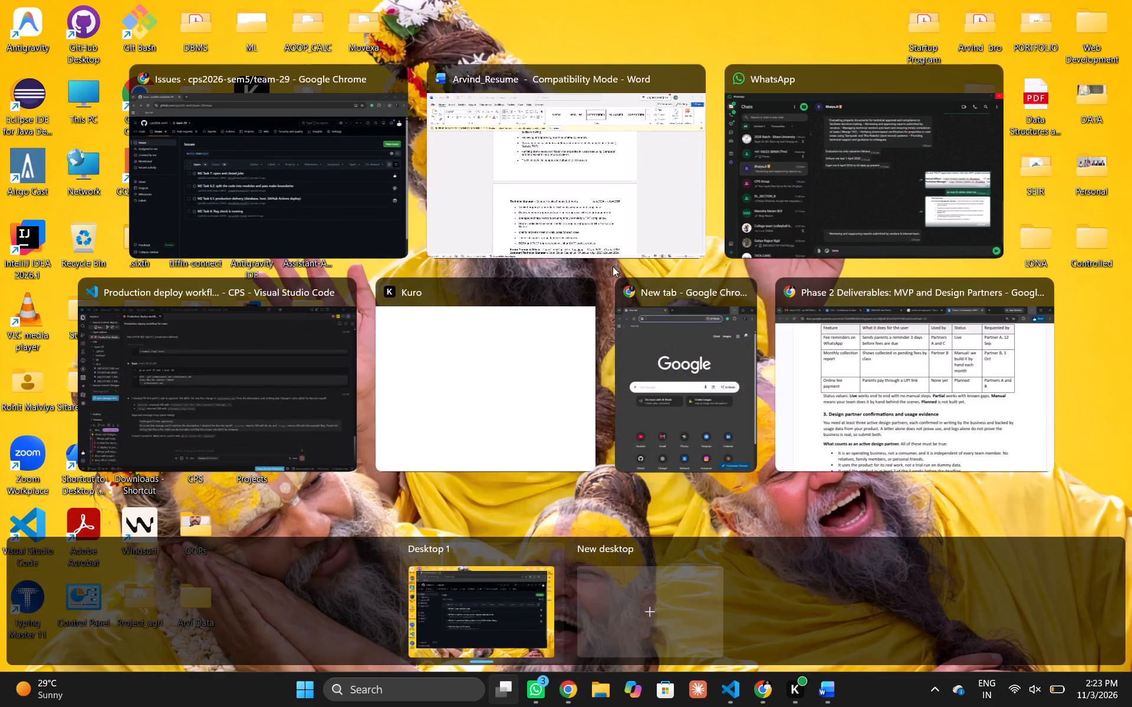
Switch to the résumé in Word and add "& internal team" after "vendors" in the Area Technical Manager entry's second bullet.
click(565, 184)
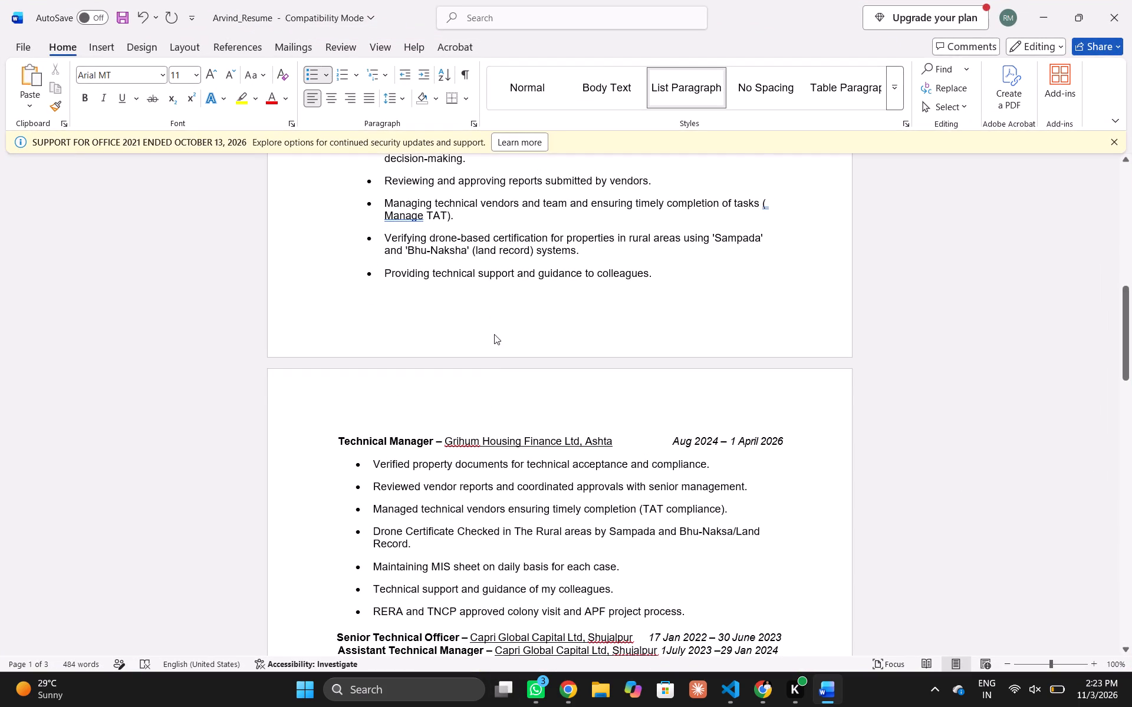
scroll(494, 334, up, 1)
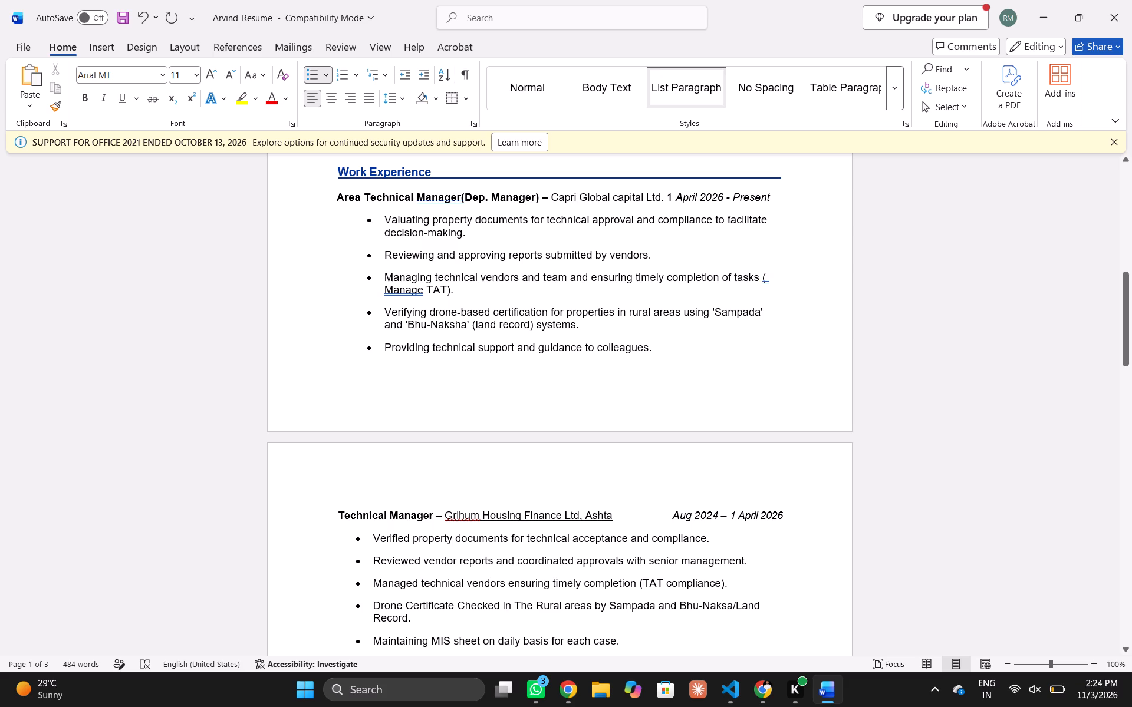
click(648, 254)
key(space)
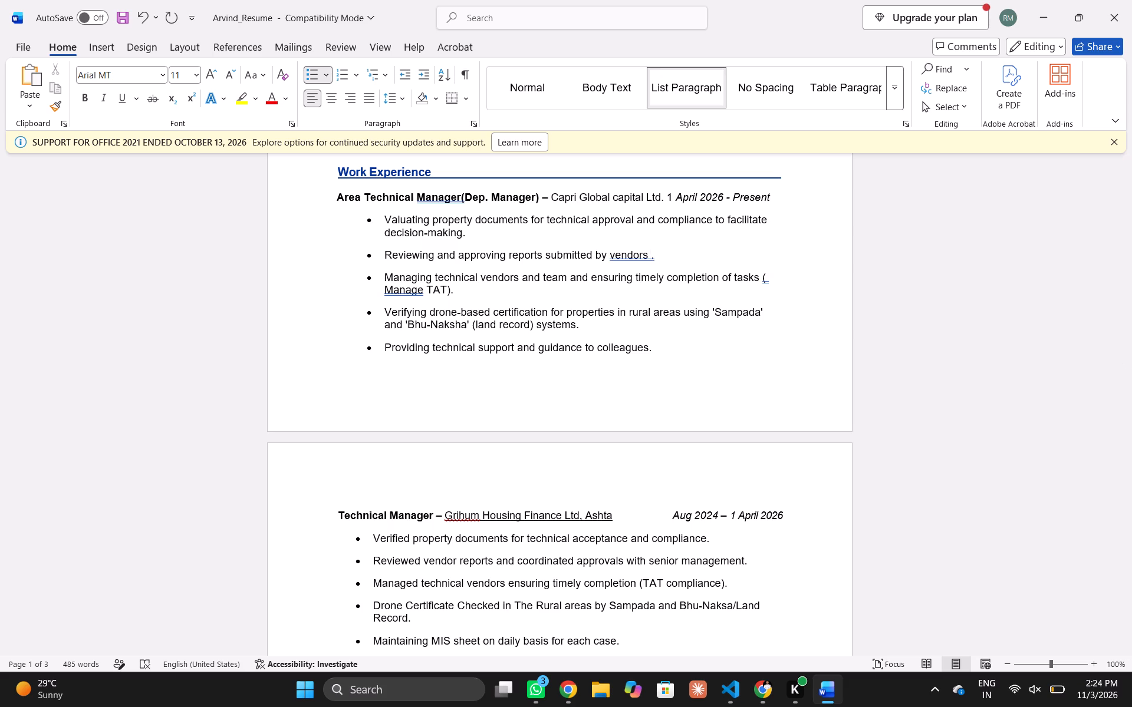
key(shift+ampersand)
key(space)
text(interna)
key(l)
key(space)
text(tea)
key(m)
Insert four extra spaces before "1 April 2026 - Present" in the Area Technical Manager heading, keeping it on one line out to the margin.
scroll(445, 260, down, 1)
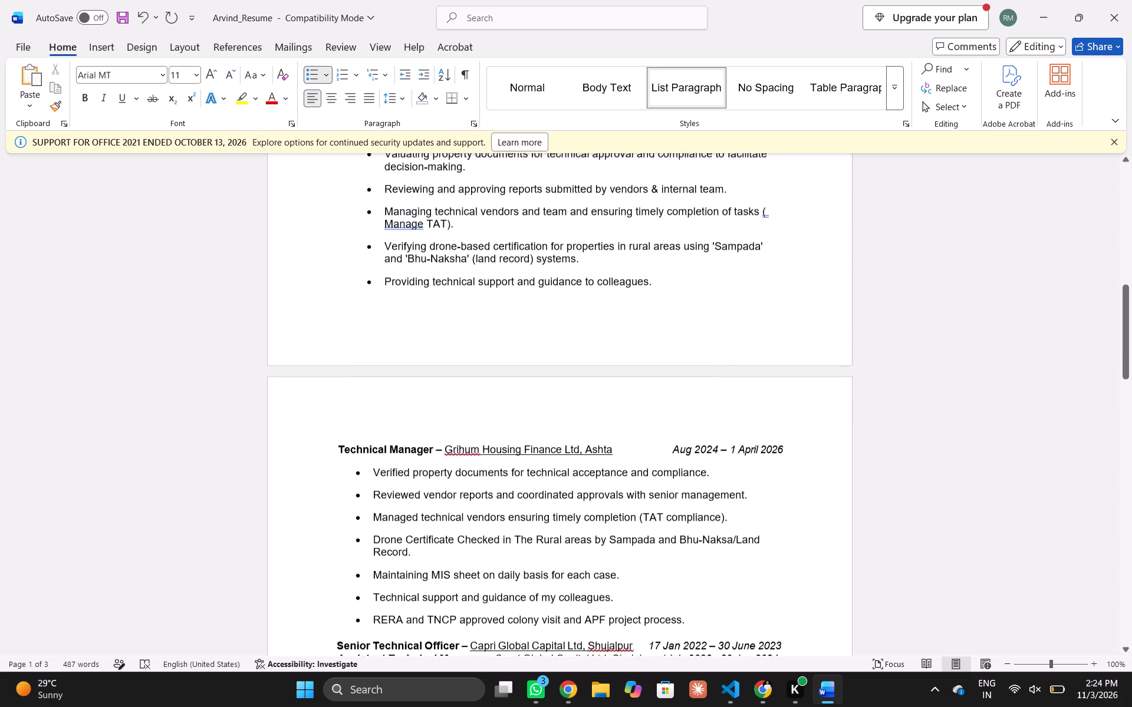
scroll(616, 560, down, 1)
scroll(713, 522, down, 1)
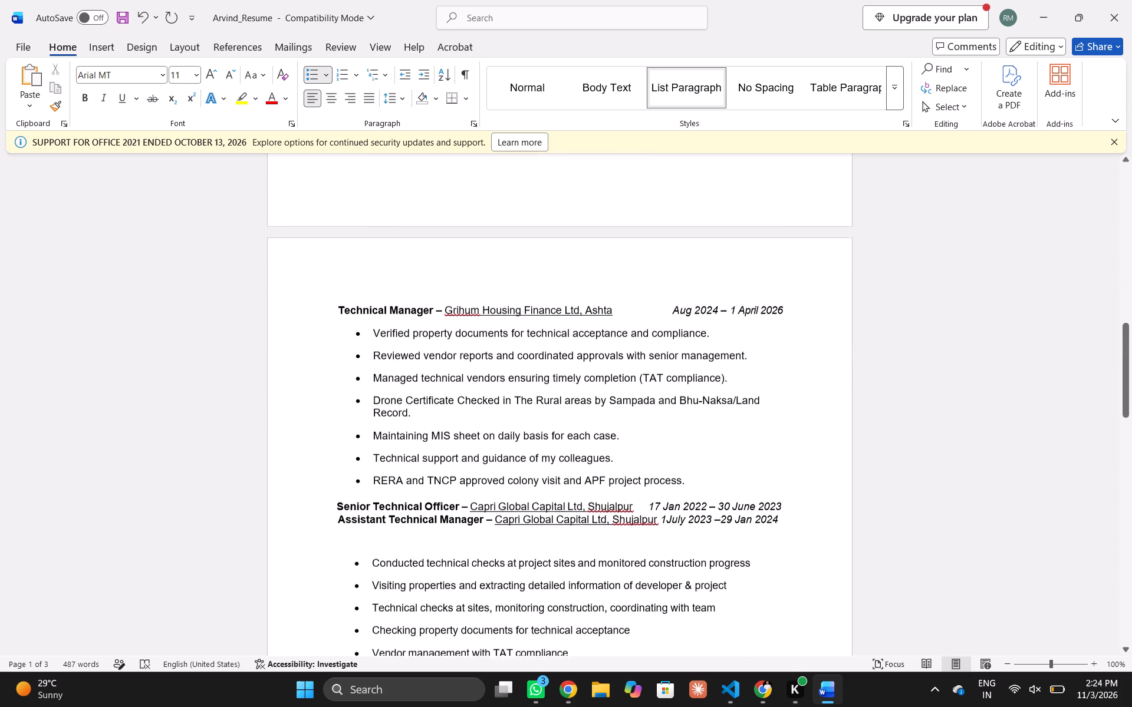
scroll(713, 522, down, 1)
scroll(720, 435, up, 2)
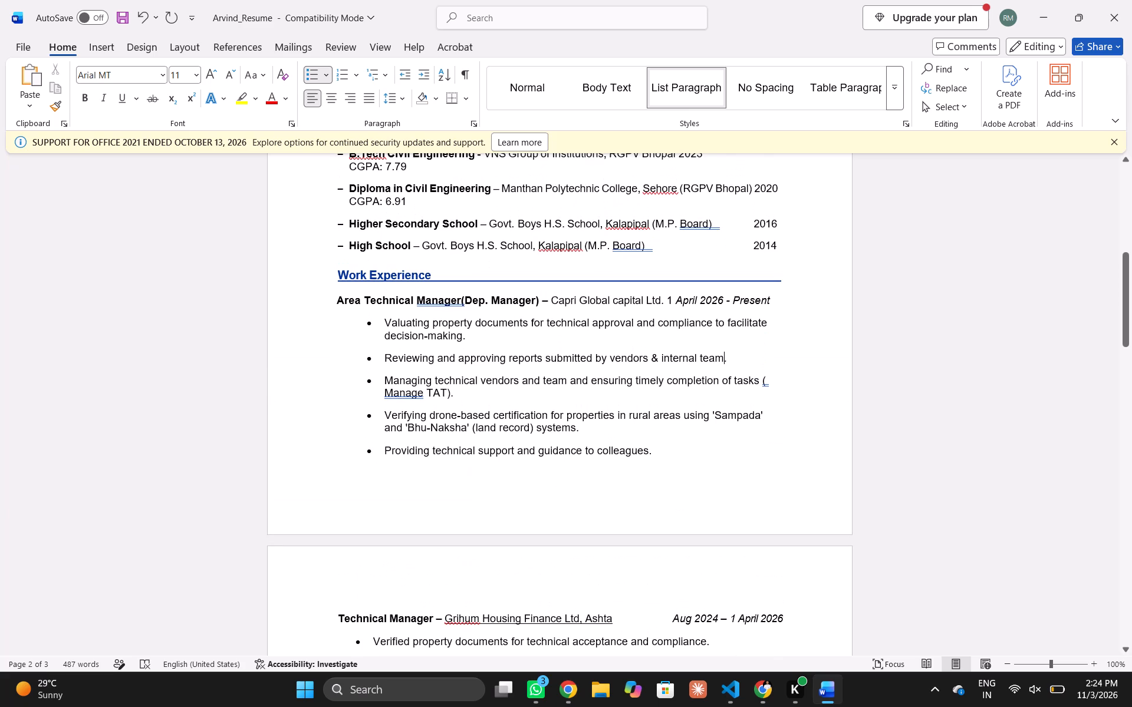
click(668, 296)
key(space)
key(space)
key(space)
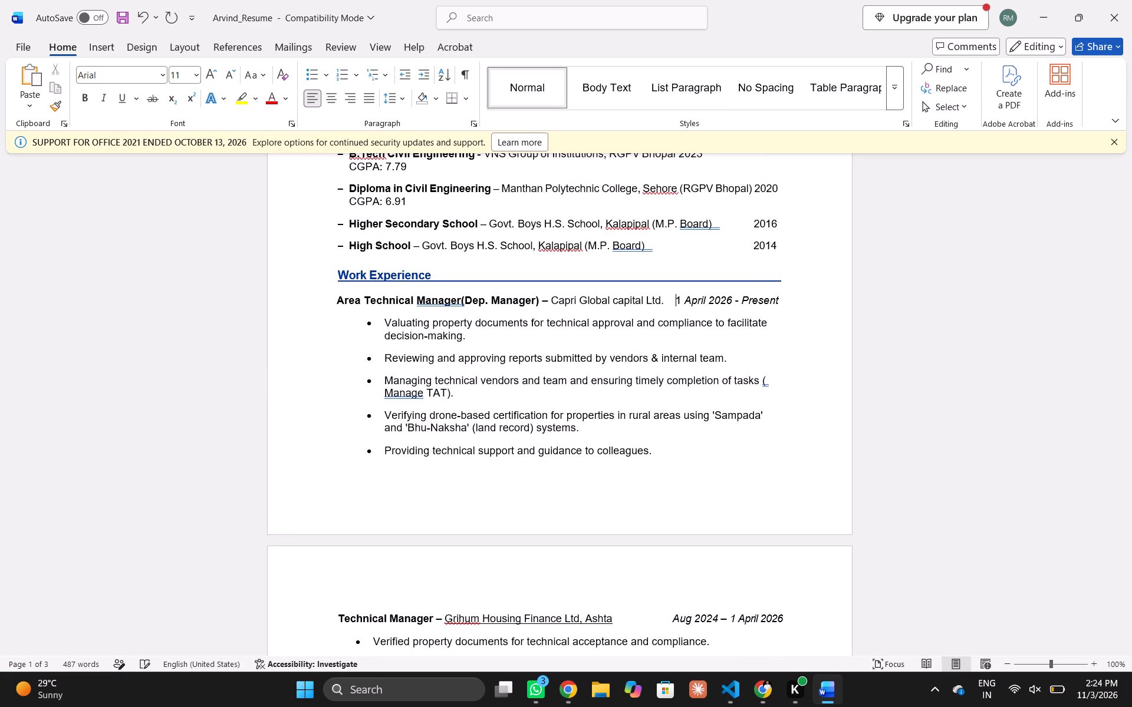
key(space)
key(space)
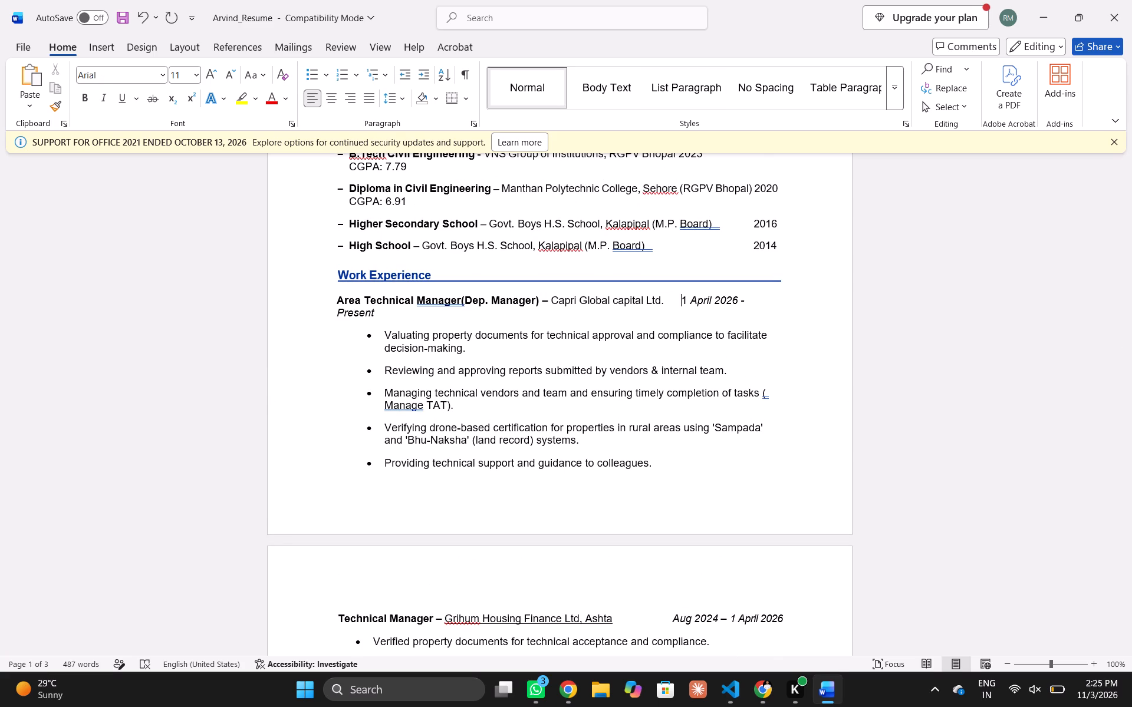
key(BackSpace)
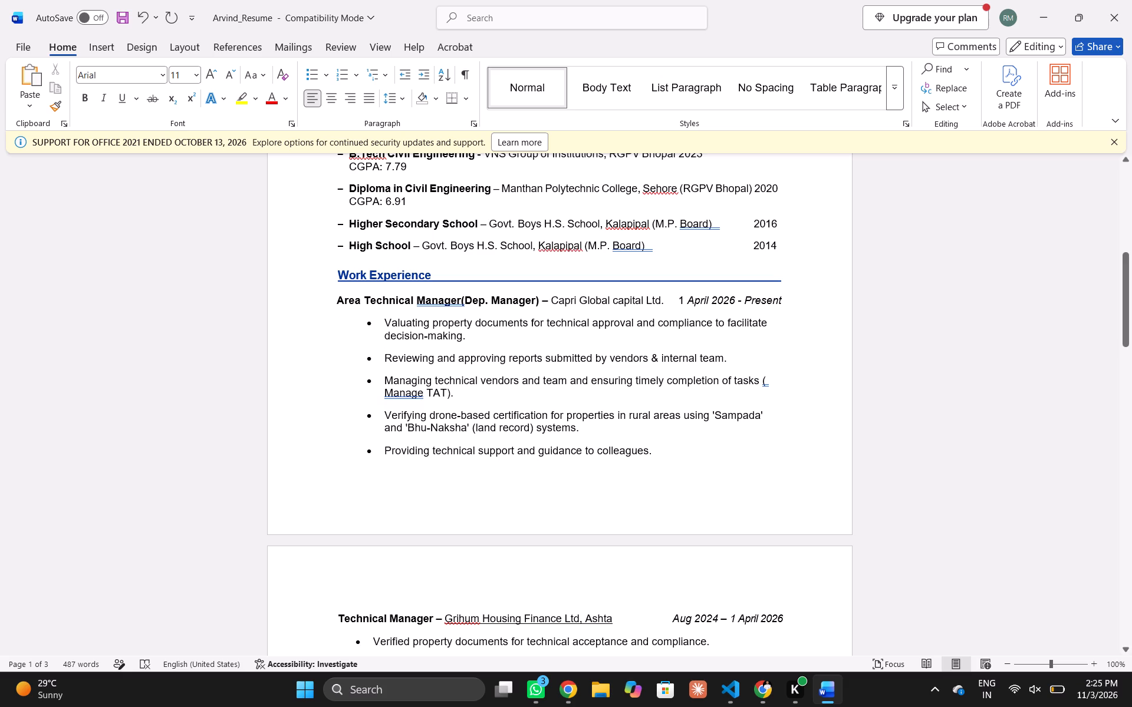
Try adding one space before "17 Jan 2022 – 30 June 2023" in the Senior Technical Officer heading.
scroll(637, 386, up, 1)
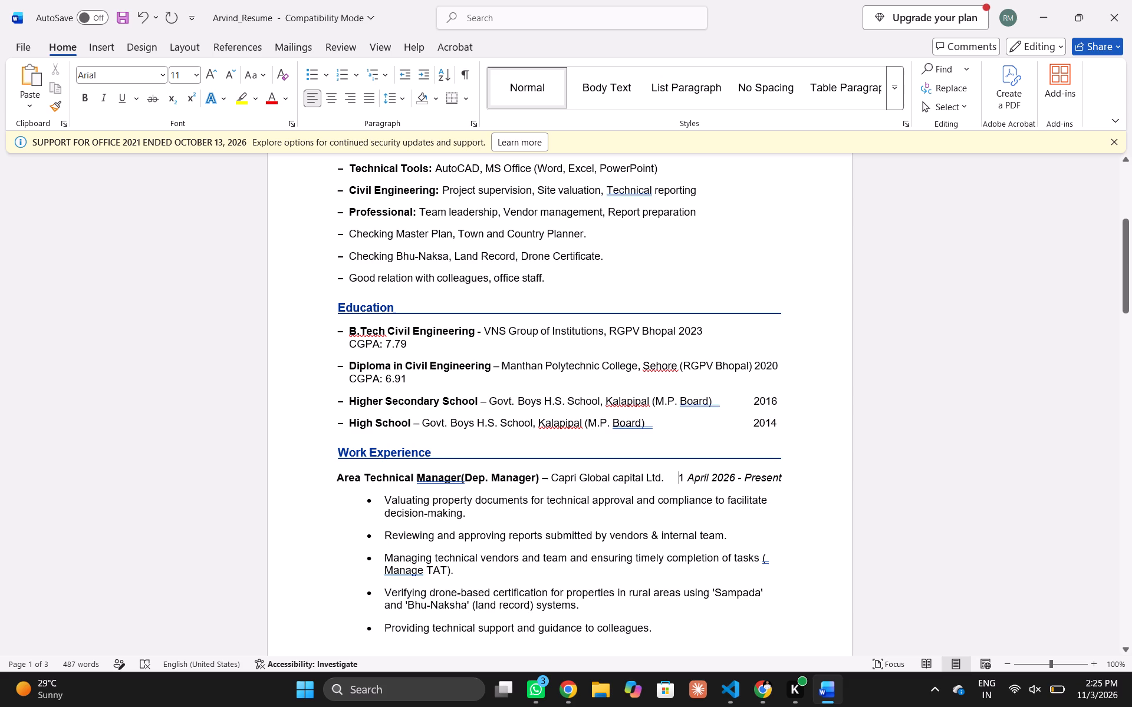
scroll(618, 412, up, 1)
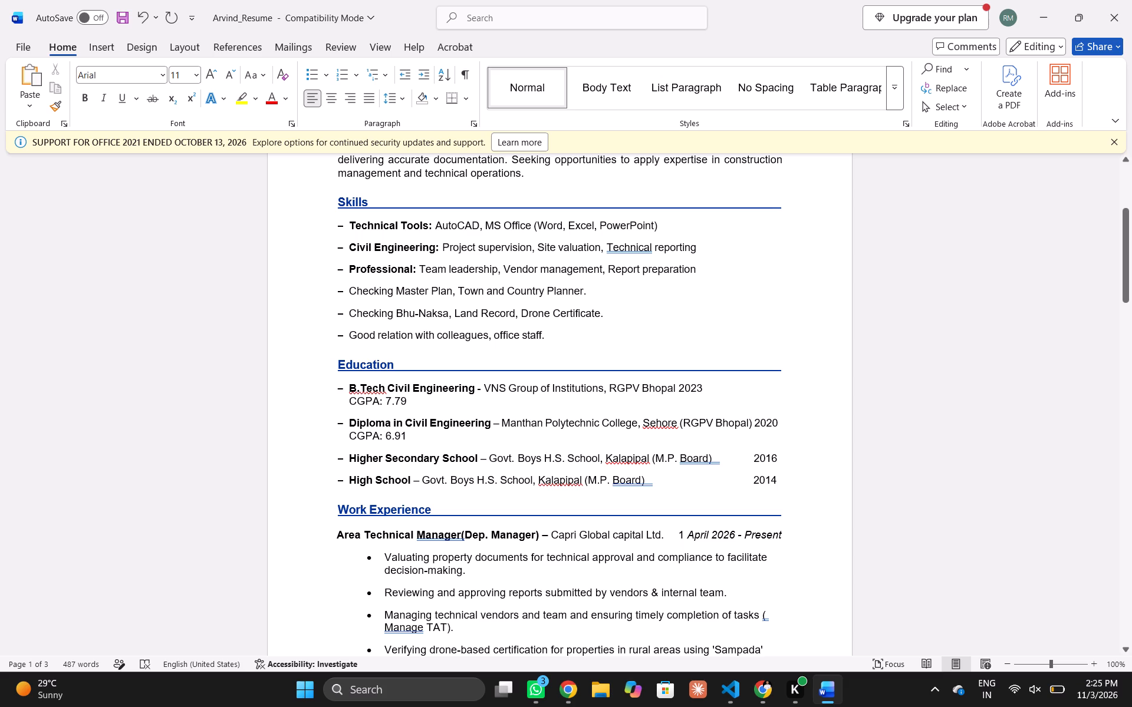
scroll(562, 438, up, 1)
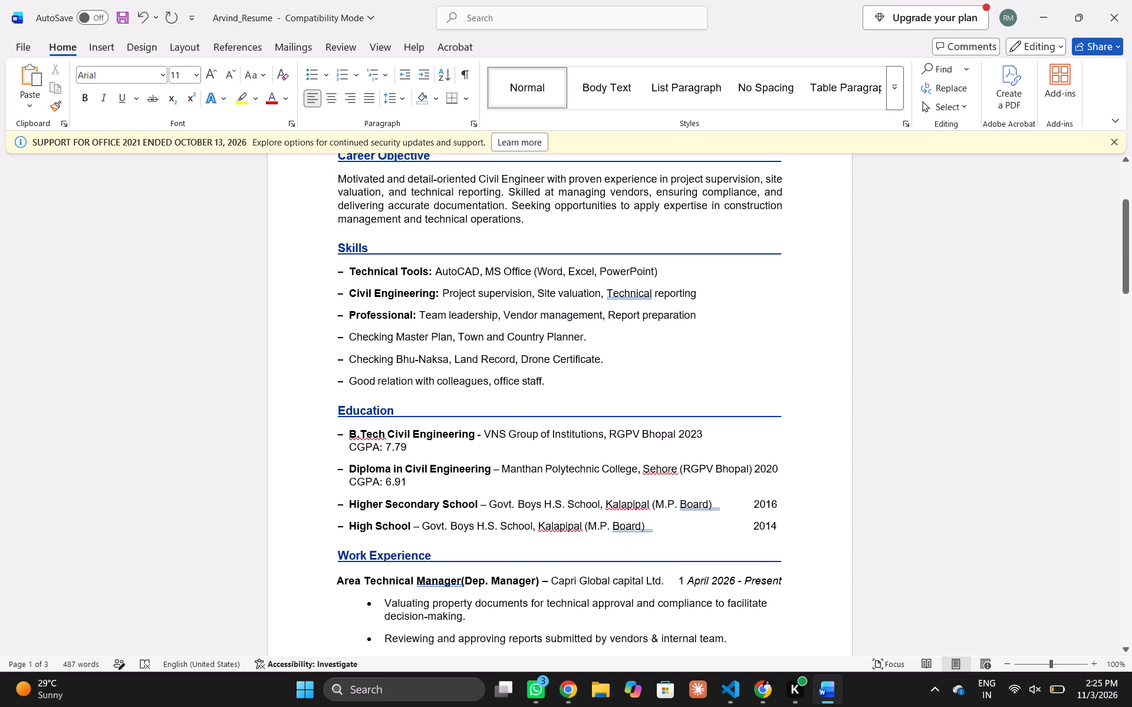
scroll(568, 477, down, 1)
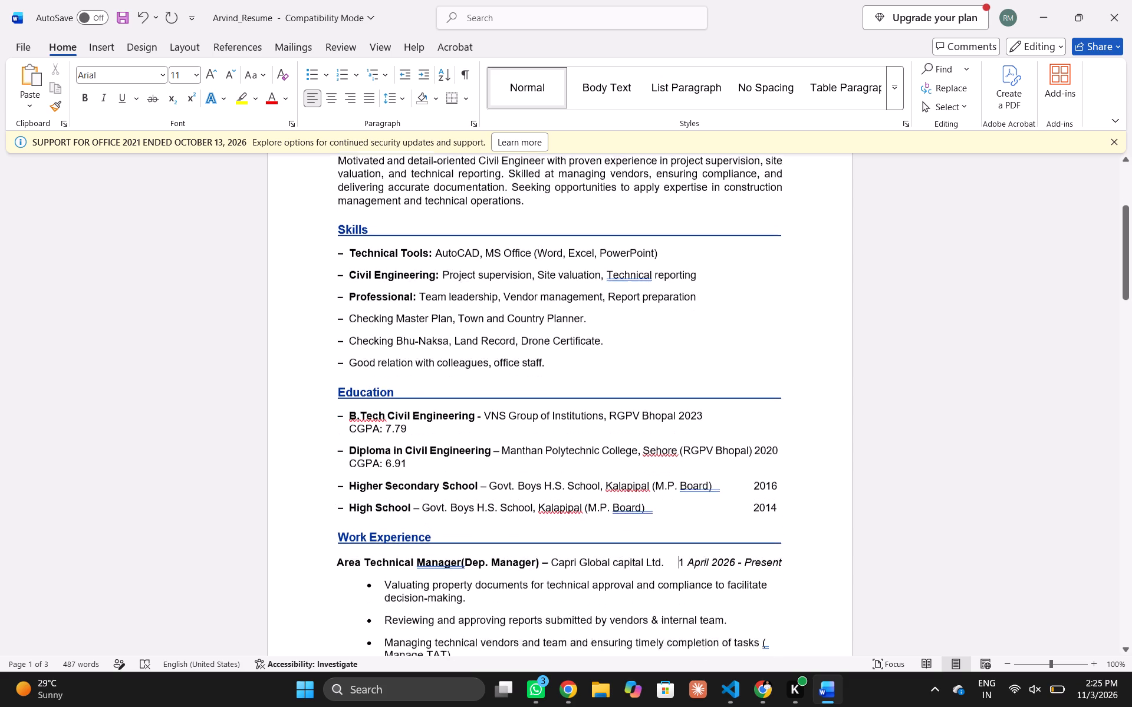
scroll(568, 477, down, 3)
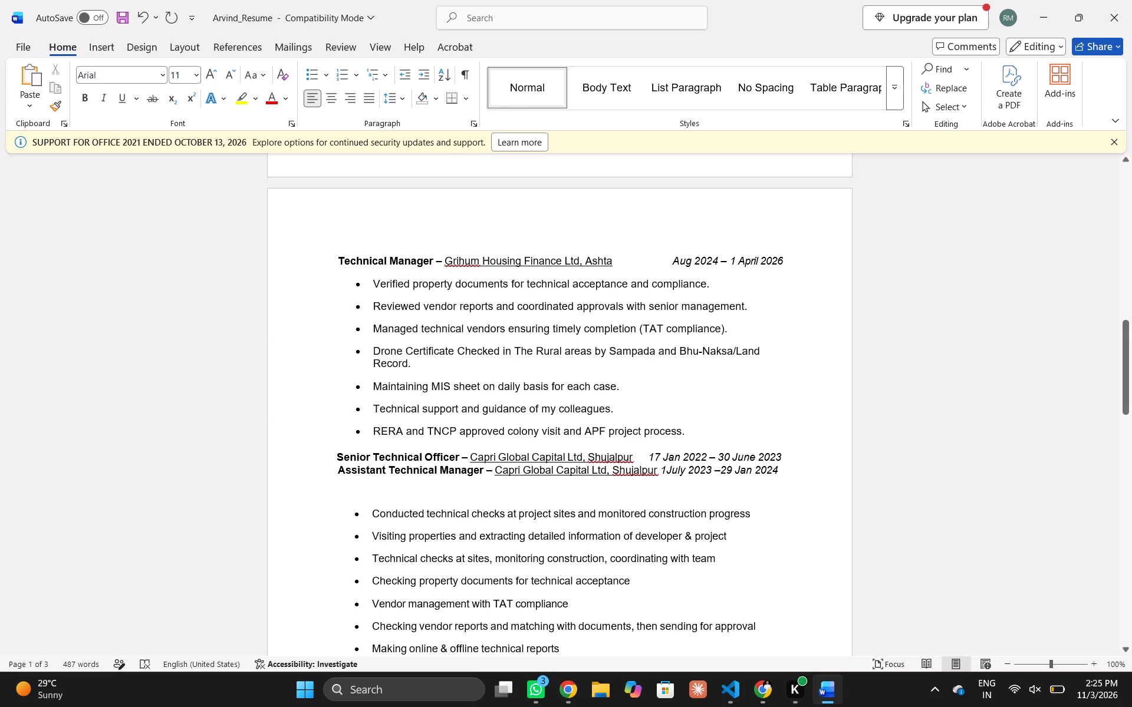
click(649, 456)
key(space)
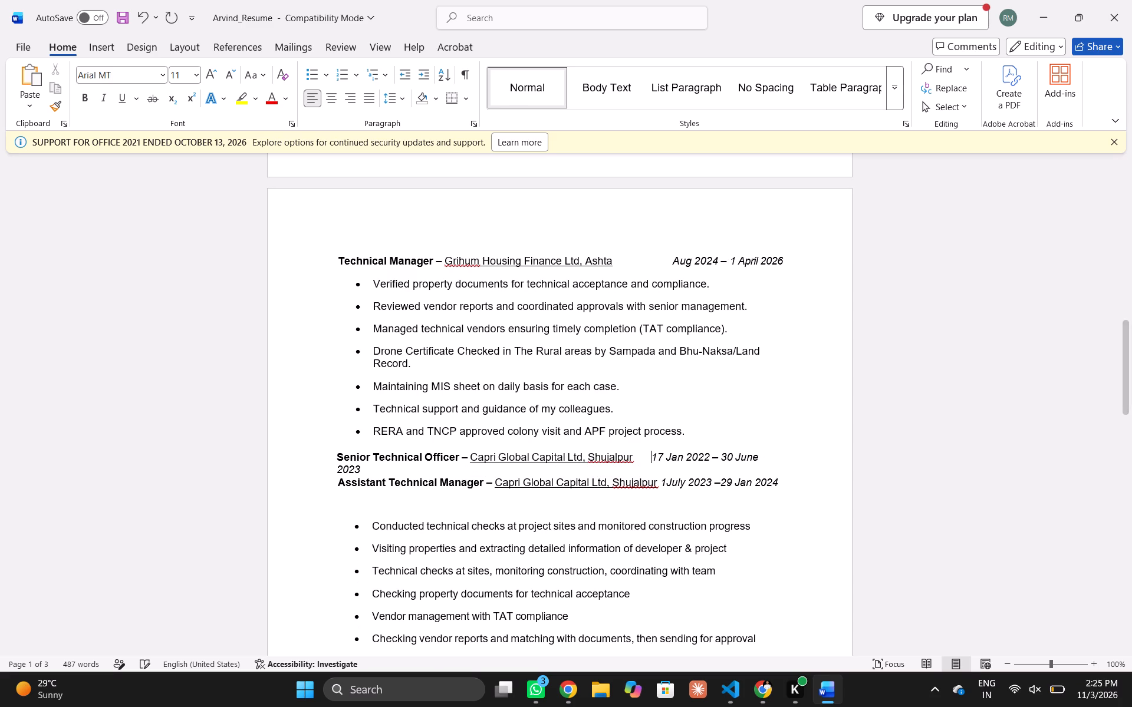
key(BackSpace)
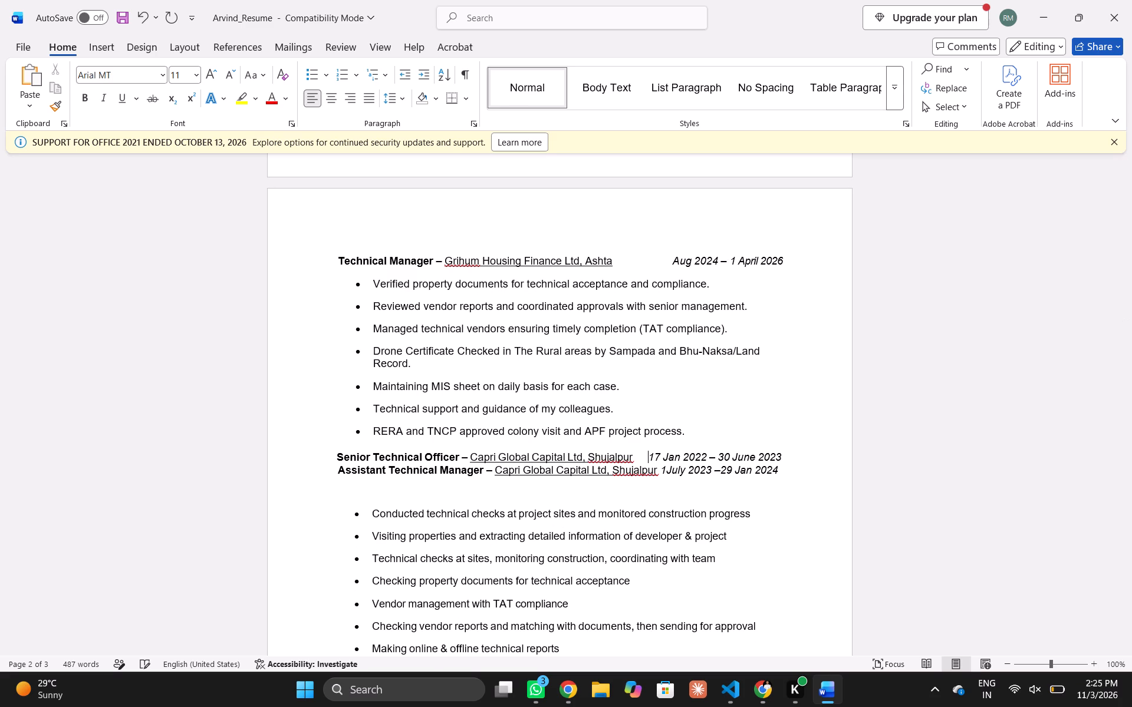
Add one space before "1July 2023 –29 Jan 2024" in the Assistant Technical Manager heading.
click(665, 467)
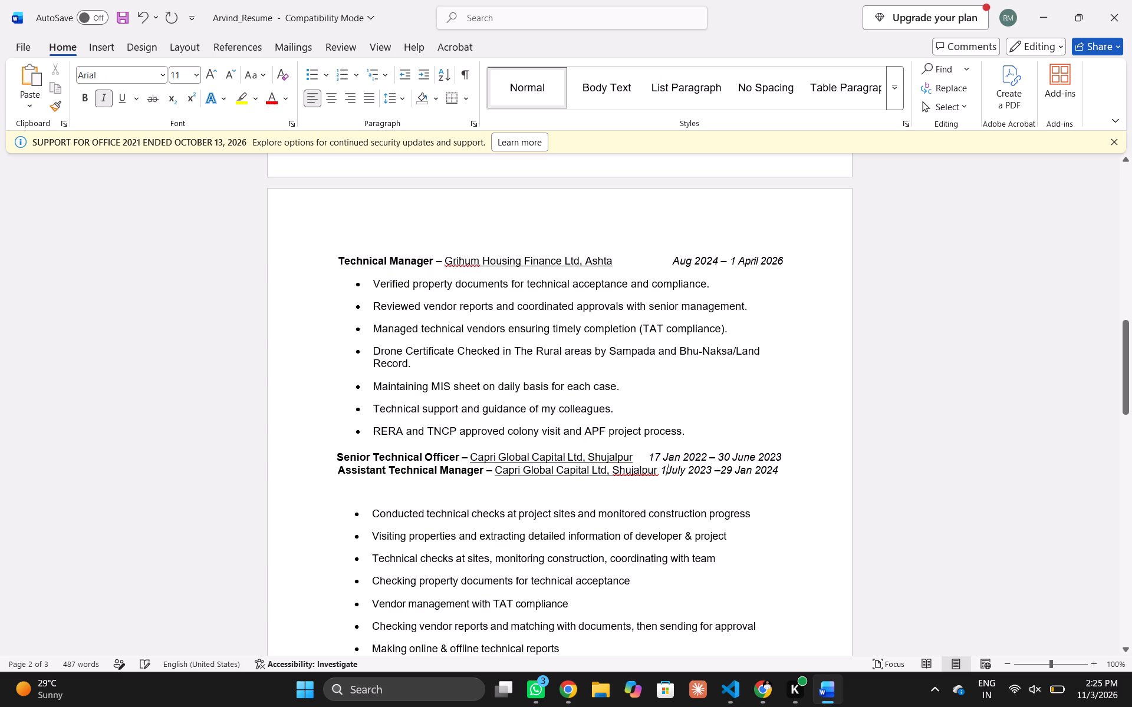
key(Left)
key(space)
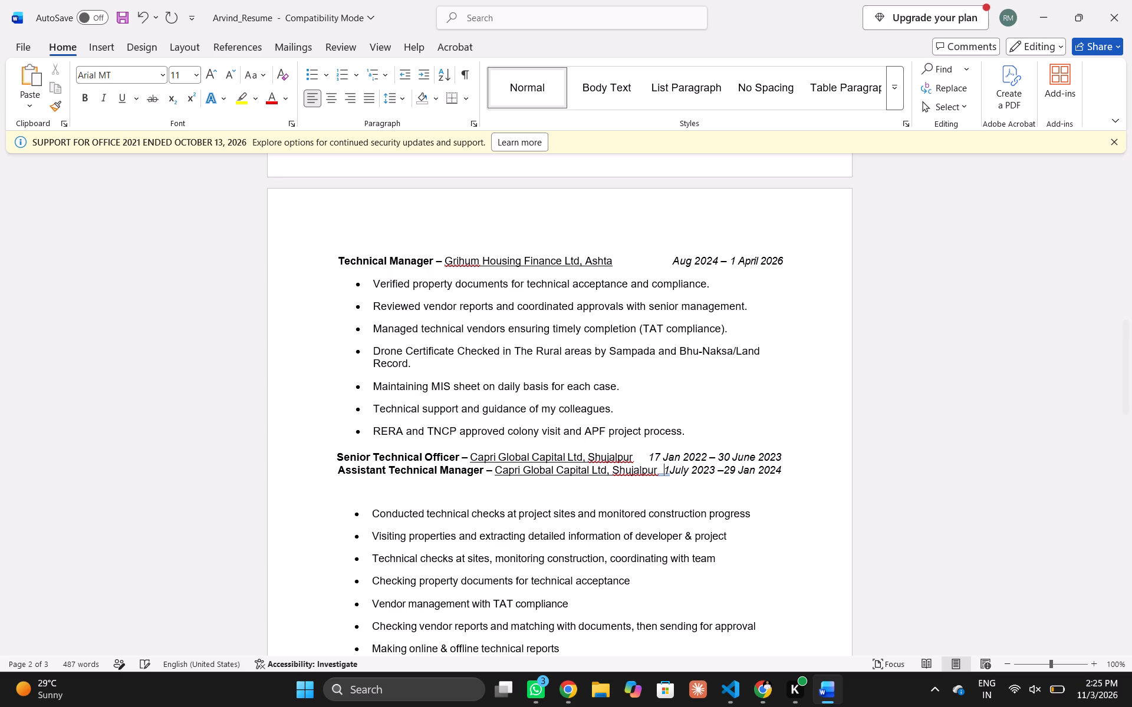
Remove the extra blank space between the Assistant Technical Manager heading and its first duty bullet.
click(694, 500)
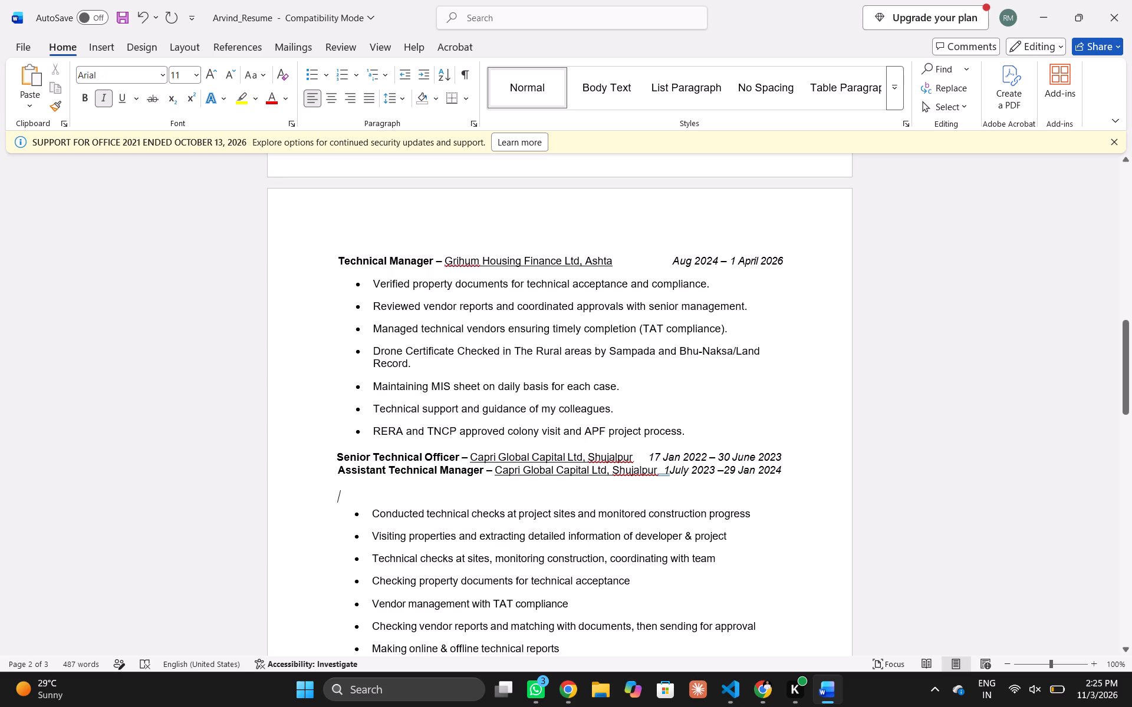
scroll(764, 550, down, 2)
scroll(766, 505, up, 1)
scroll(766, 505, down, 1)
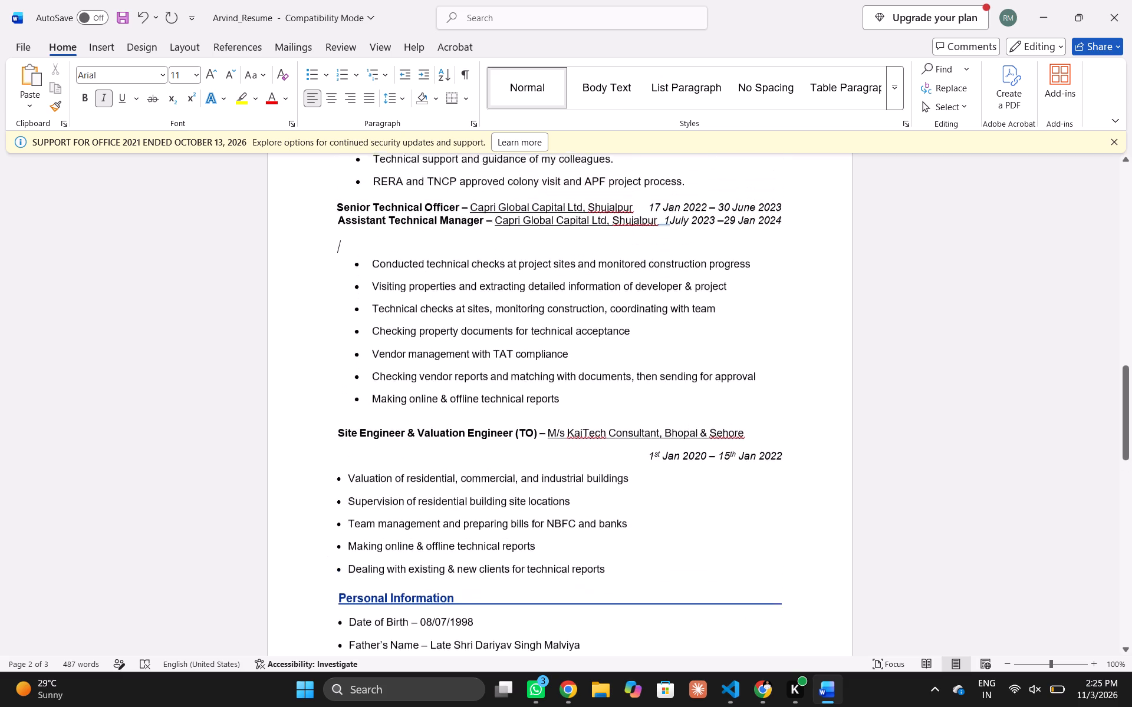
scroll(766, 505, down, 2)
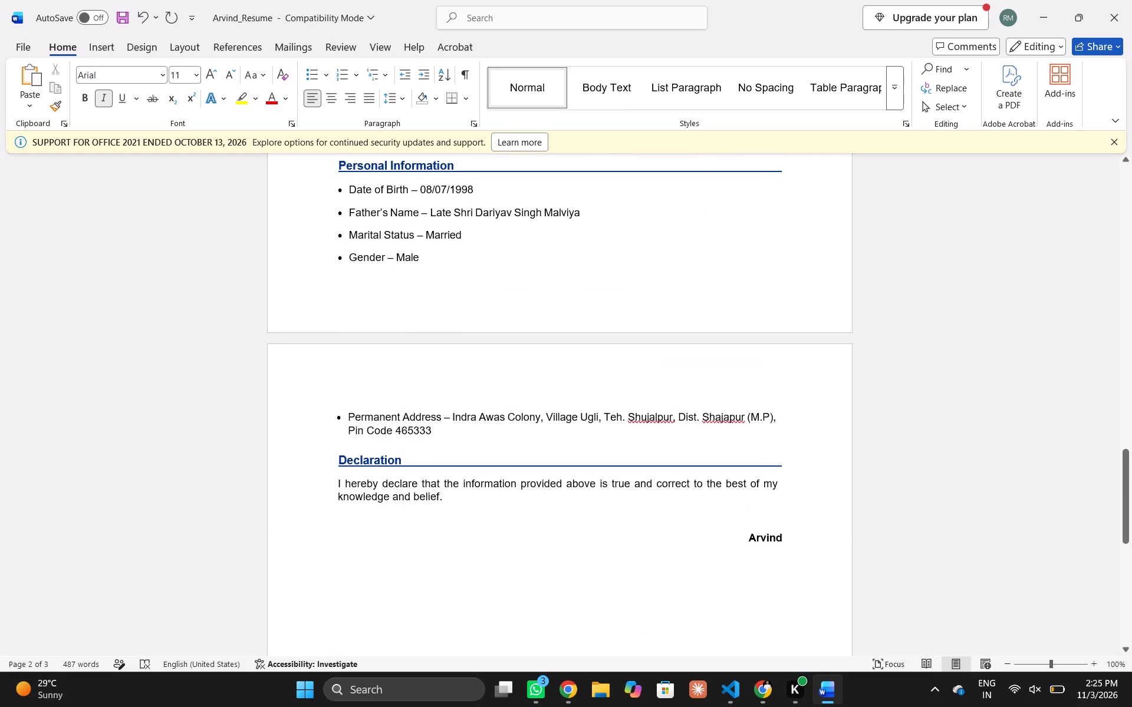
scroll(401, 389, up, 1)
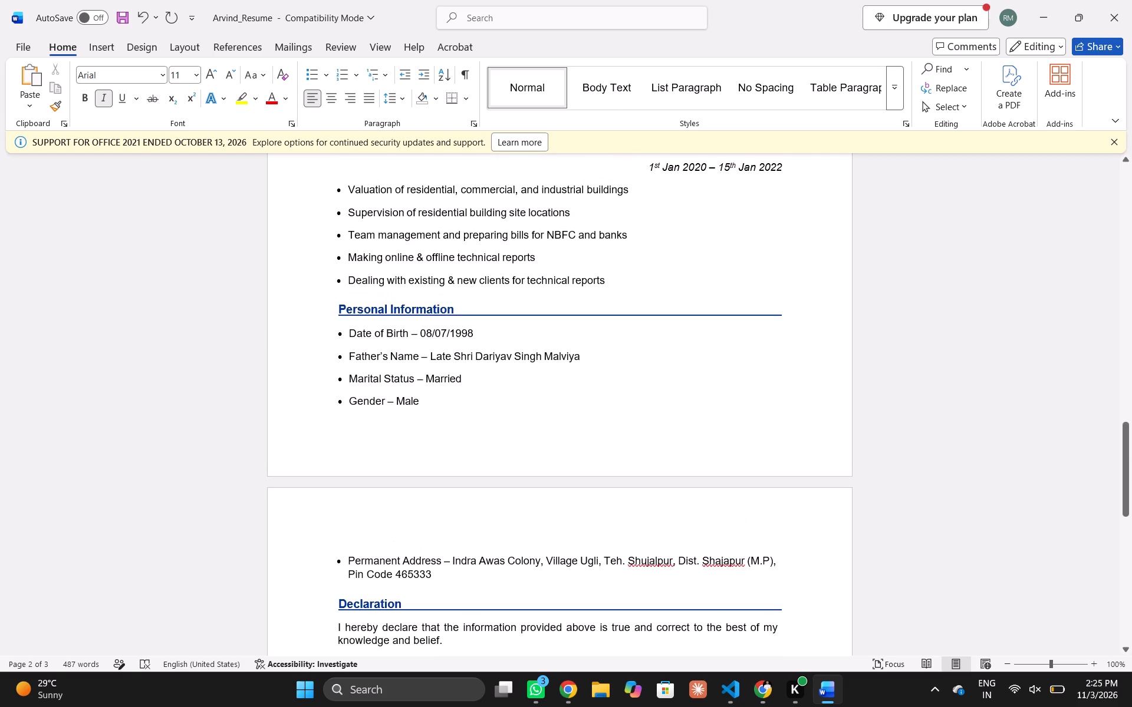
scroll(401, 389, up, 1)
scroll(386, 447, up, 3)
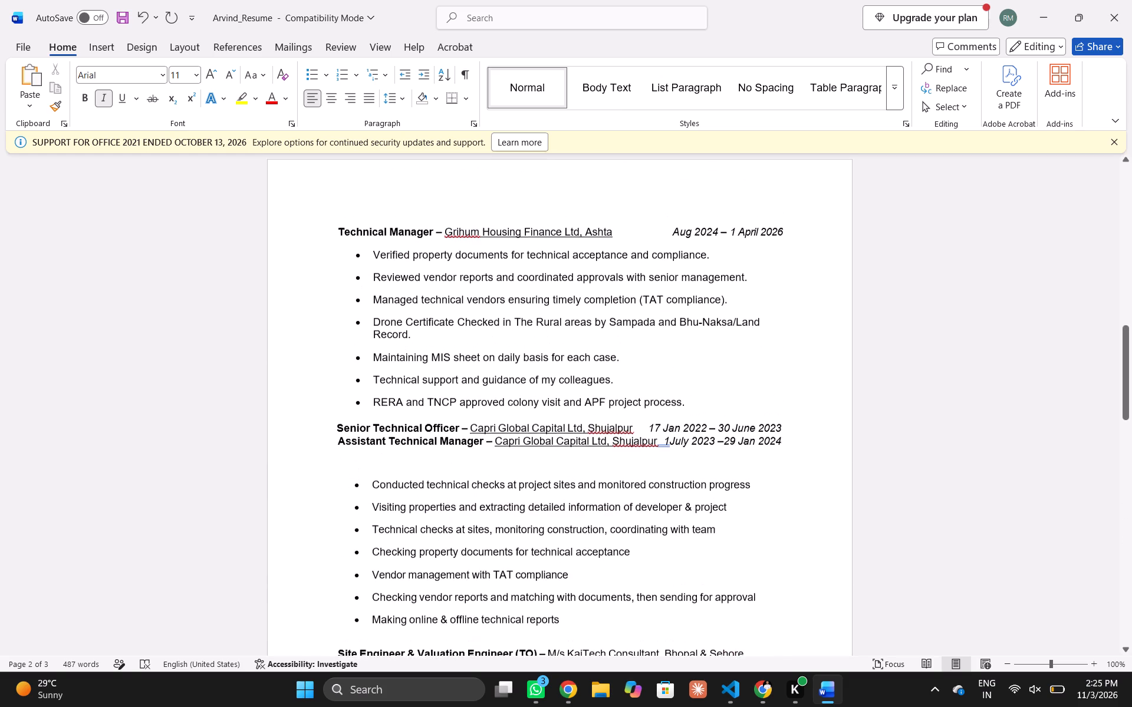
scroll(386, 447, up, 1)
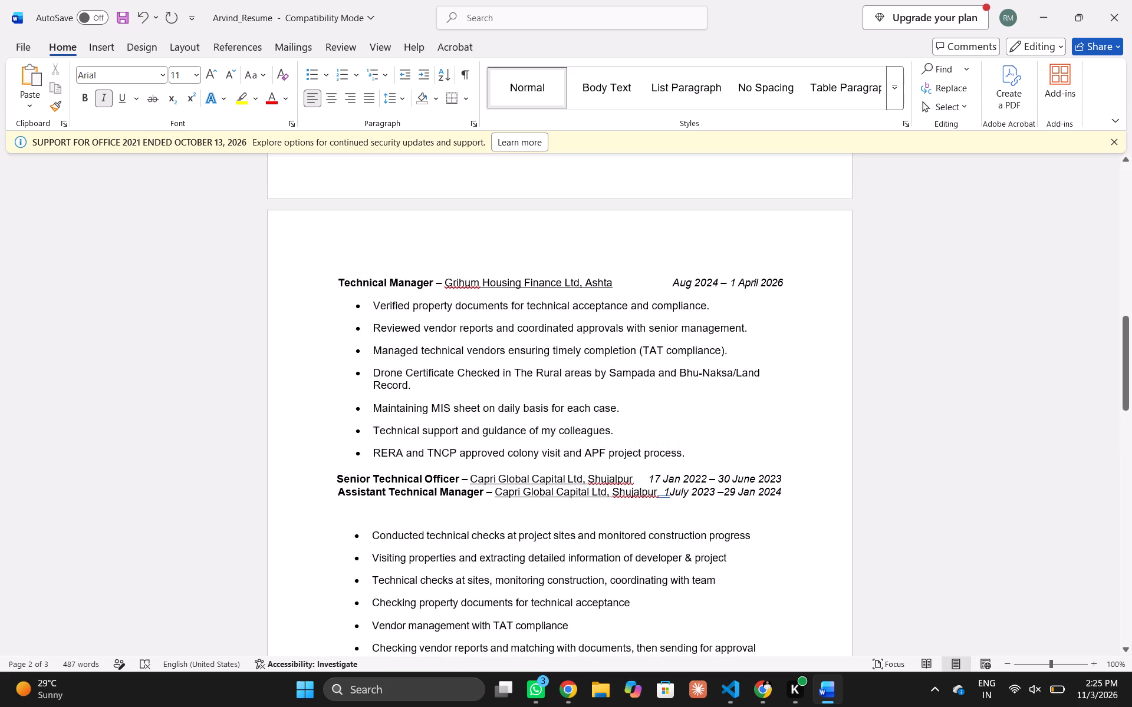
key(BackSpace)
key(BackSpace)
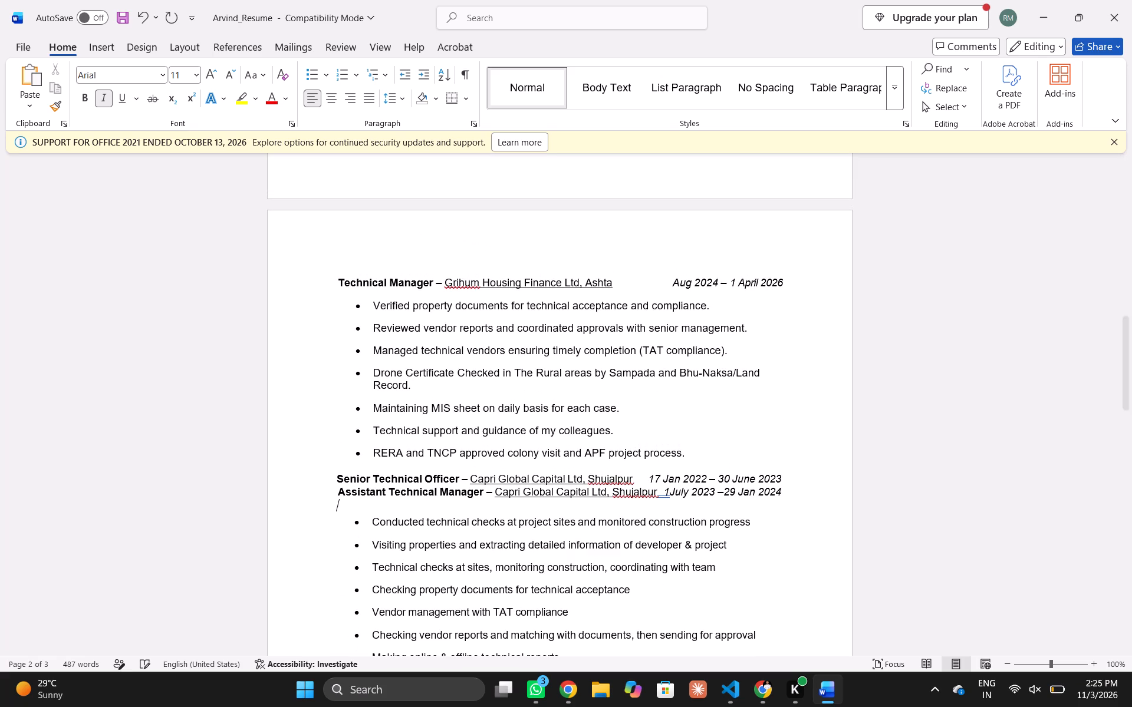
Remove the extra leading space before the "Technical Manager – Grihum Housing Finance Ltd, Ashta" heading.
scroll(334, 528, down, 4)
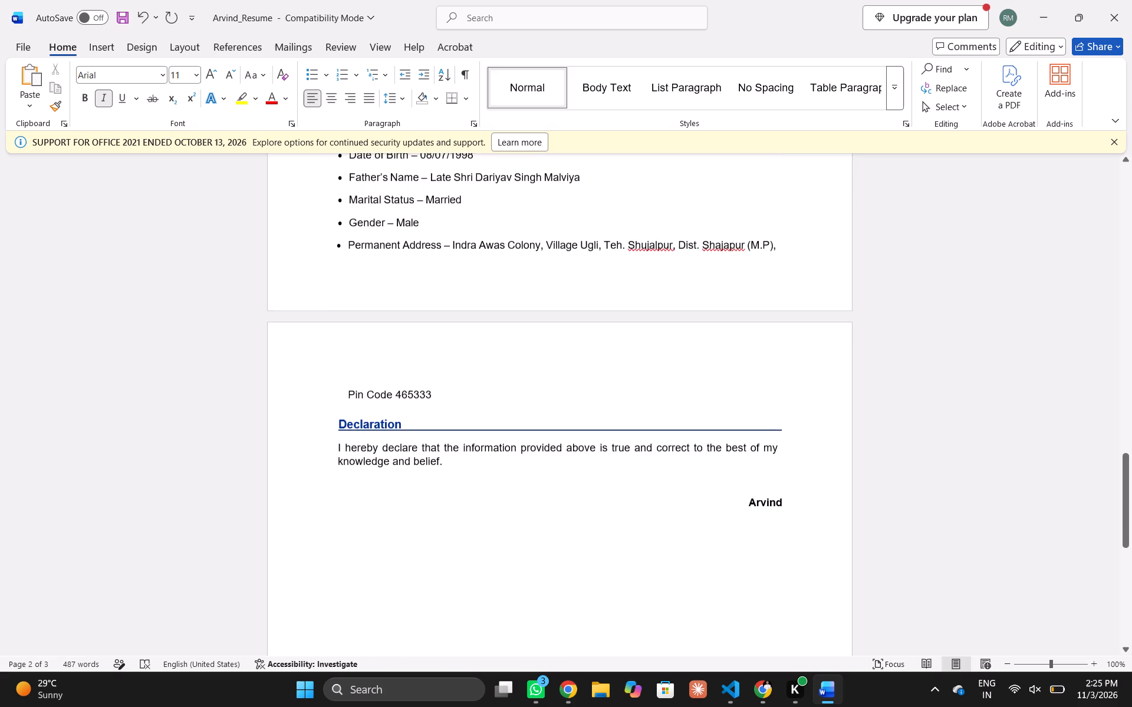
scroll(424, 500, up, 1)
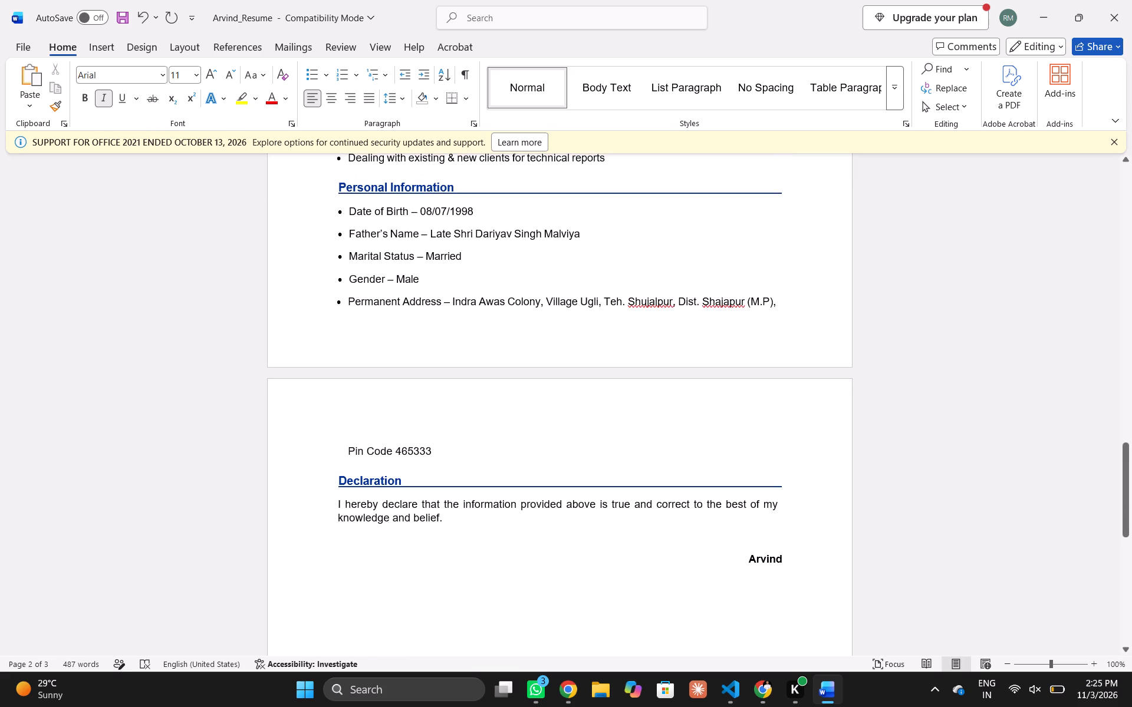
scroll(468, 455, up, 1)
scroll(472, 405, up, 1)
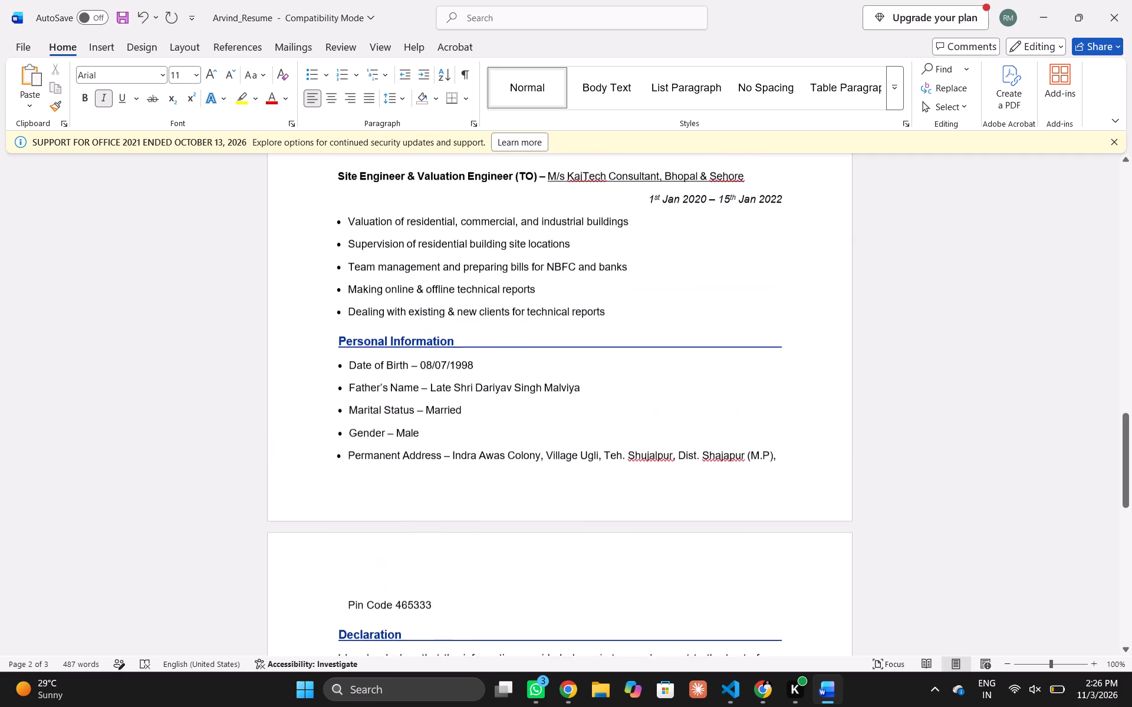
scroll(472, 405, up, 3)
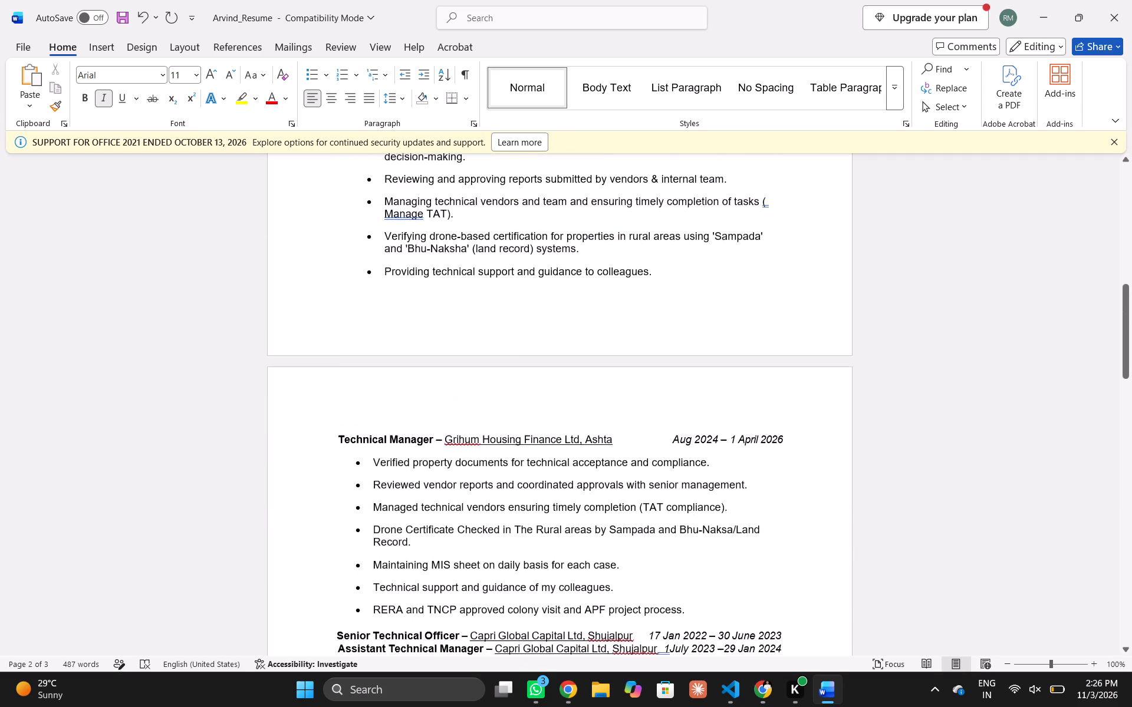
scroll(472, 405, up, 1)
click(360, 427)
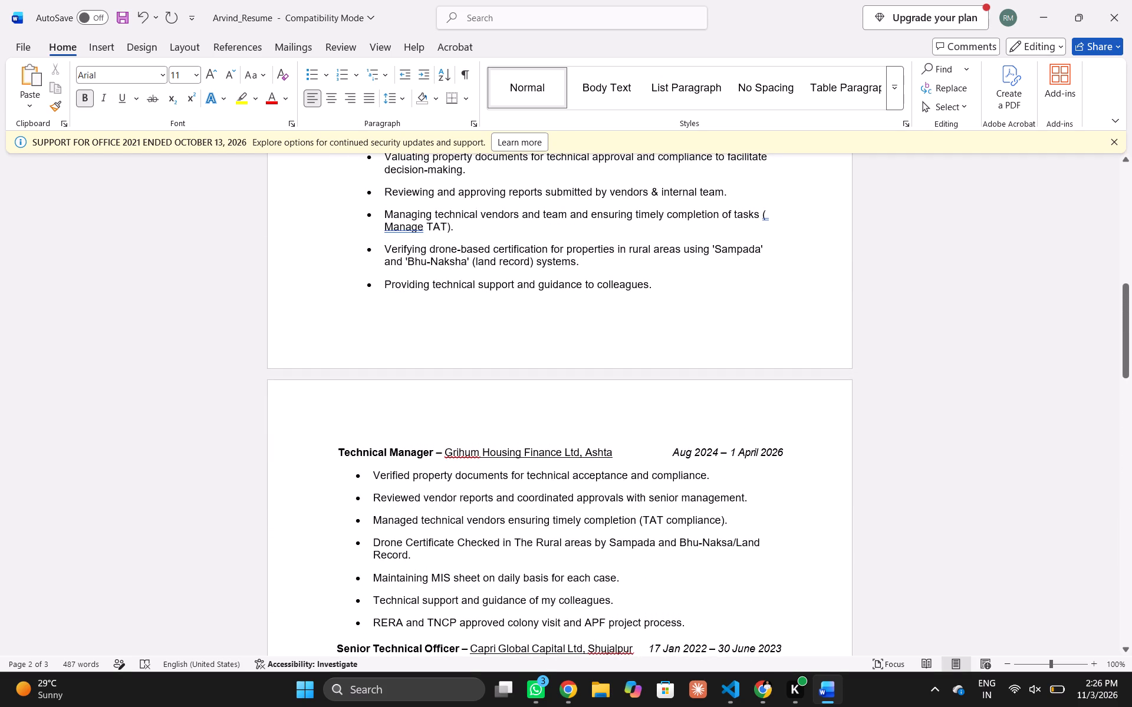
click(339, 447)
key(BackSpace)
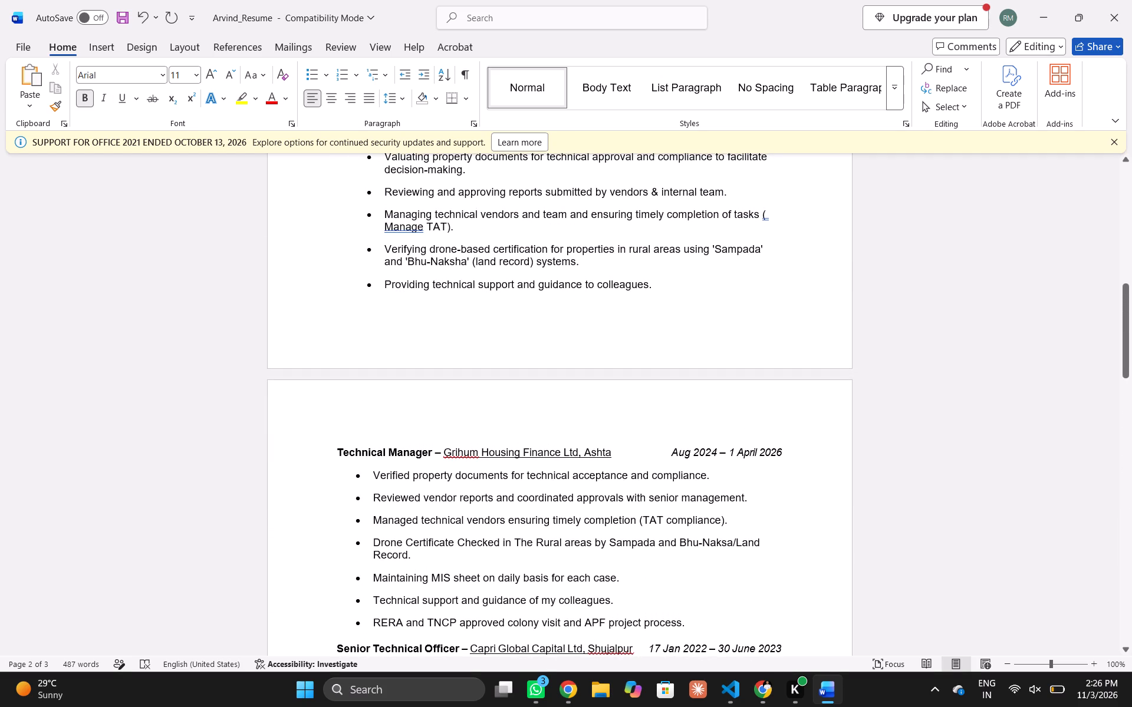
key(space)
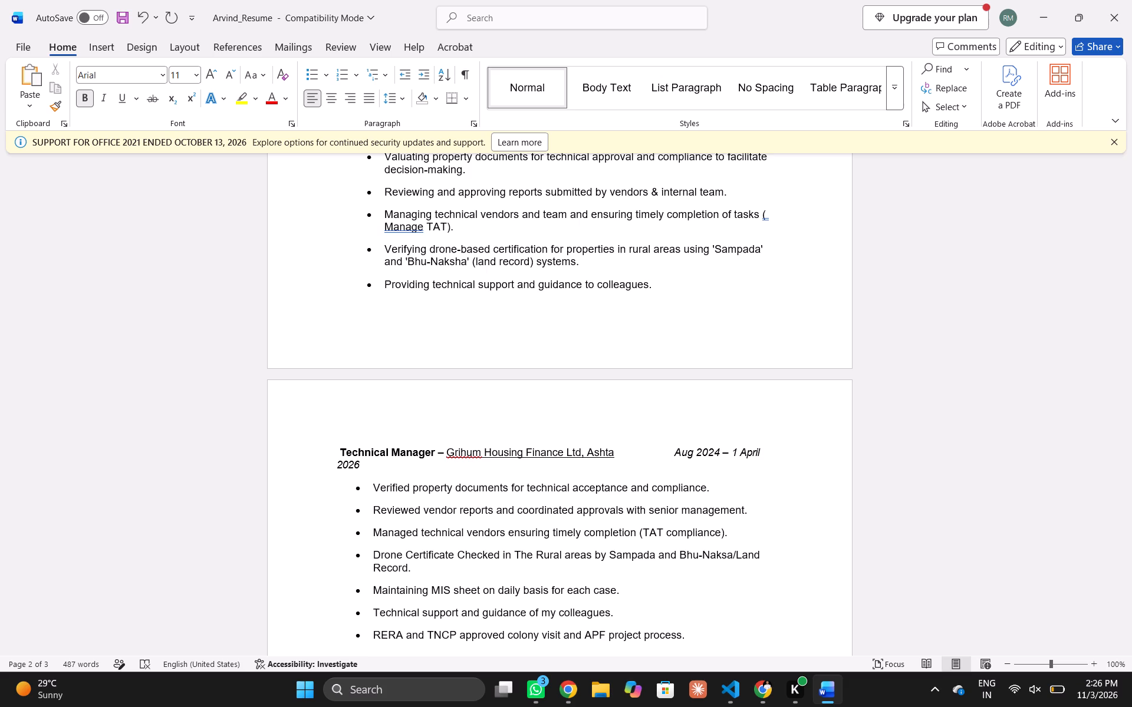
key(BackSpace)
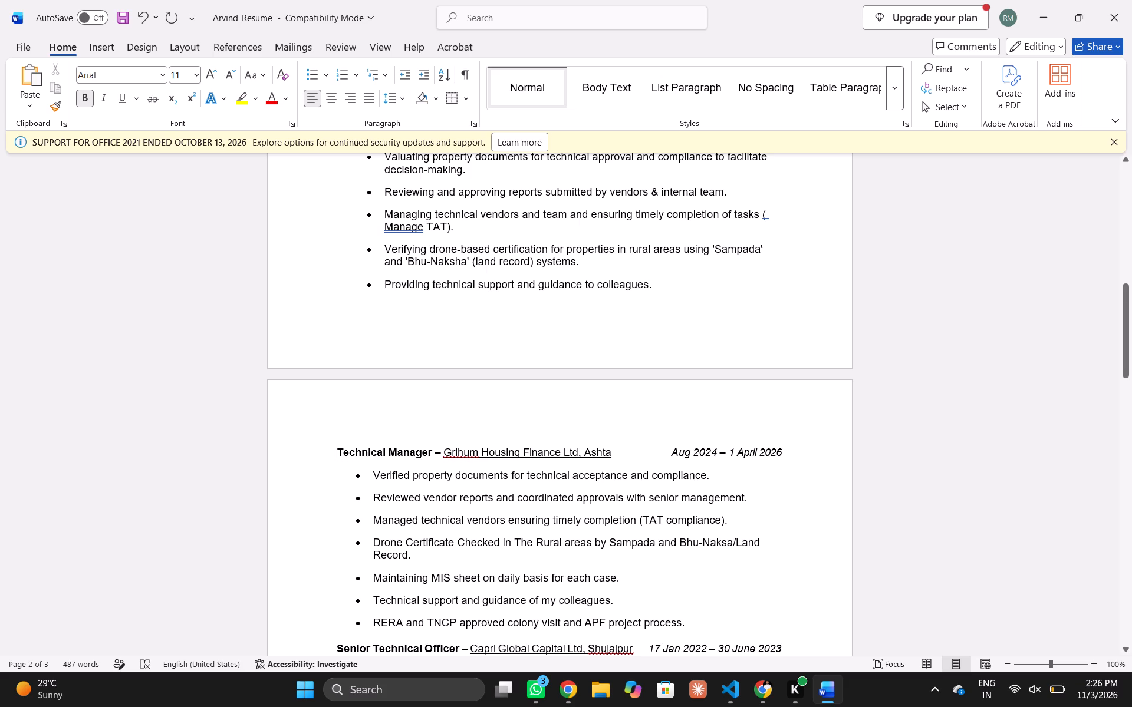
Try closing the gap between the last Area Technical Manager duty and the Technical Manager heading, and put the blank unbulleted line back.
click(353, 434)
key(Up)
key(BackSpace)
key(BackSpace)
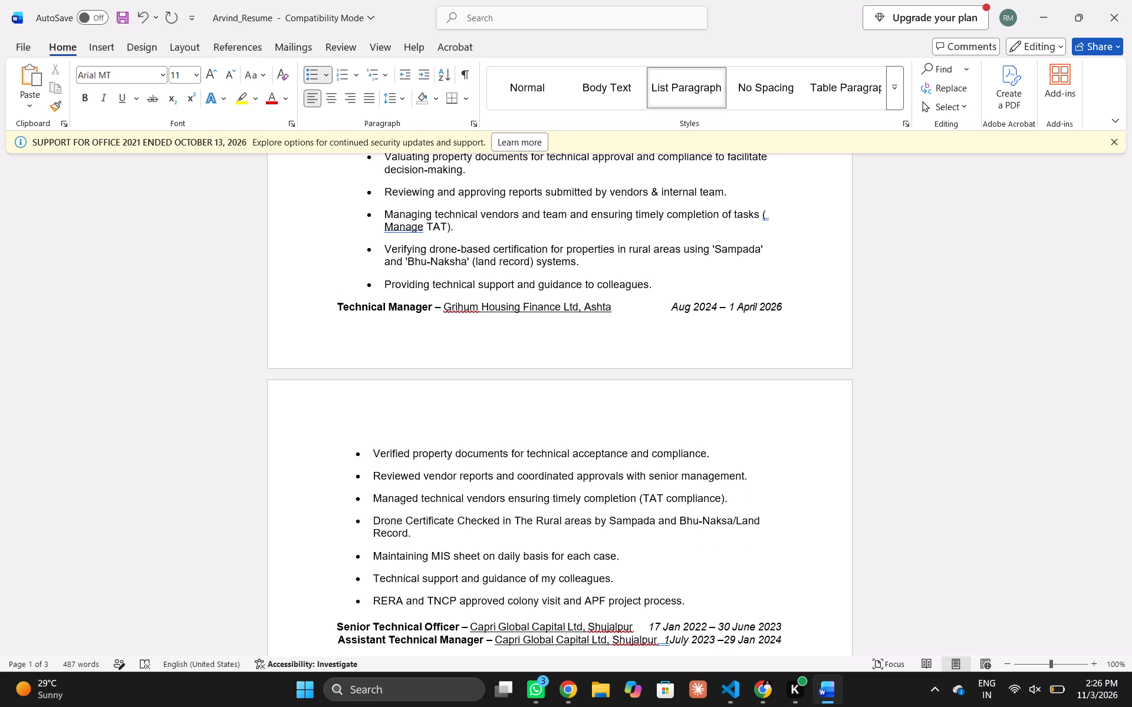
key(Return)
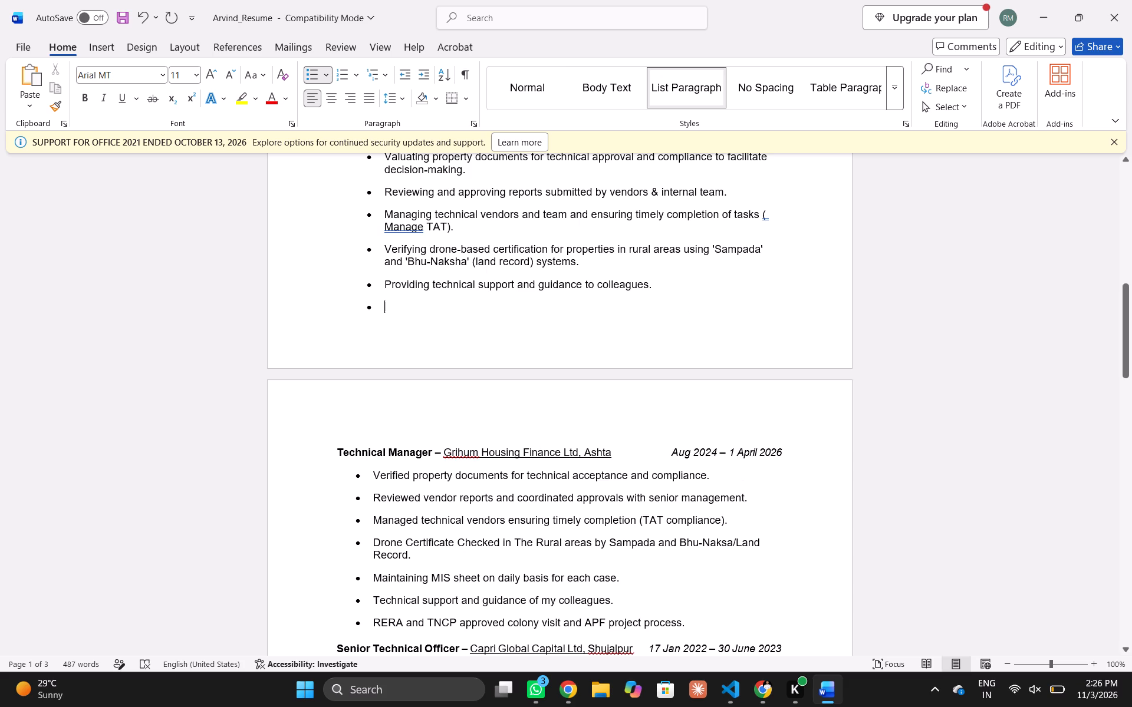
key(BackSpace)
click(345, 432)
Review the layout and spacing from the Technical Manager role through Personal Information and back up to Education.
scroll(345, 432, down, 1)
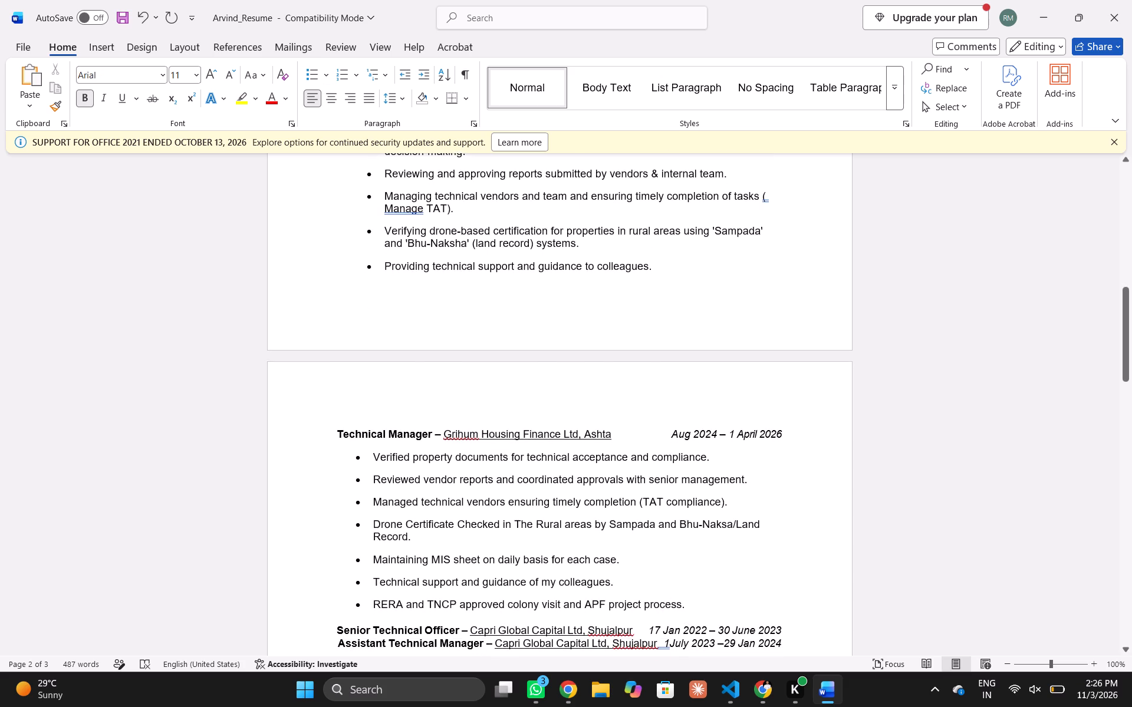
scroll(549, 446, down, 3)
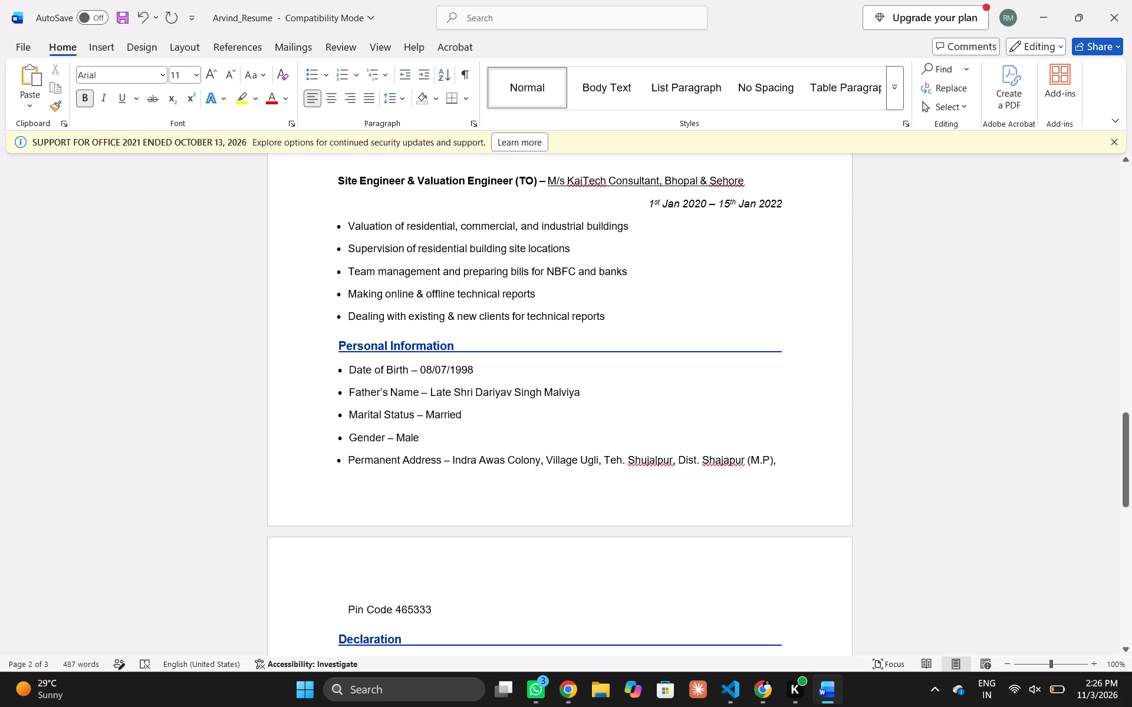
scroll(535, 460, up, 2)
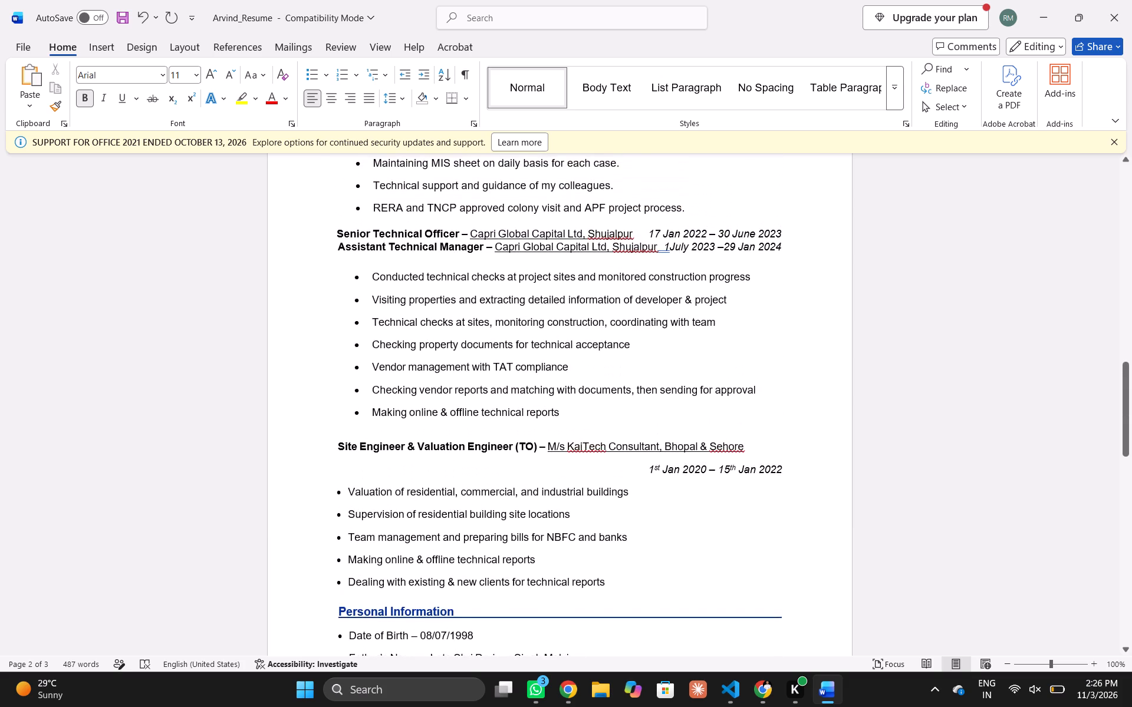
scroll(527, 405, up, 3)
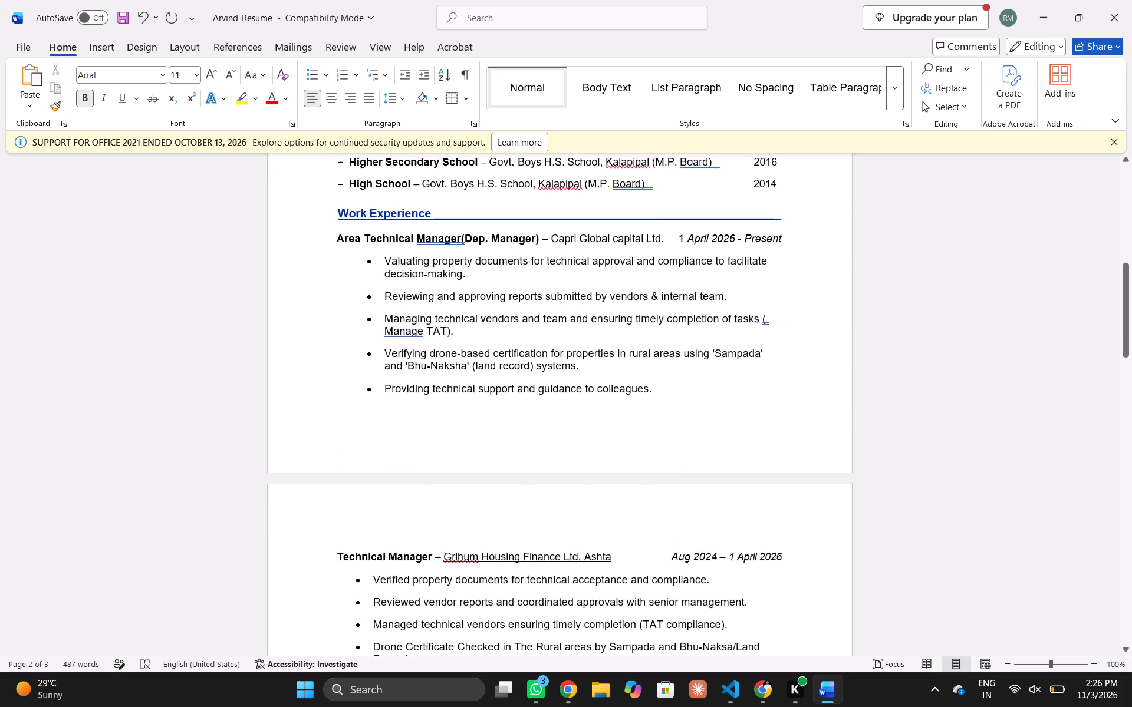
scroll(541, 365, up, 1)
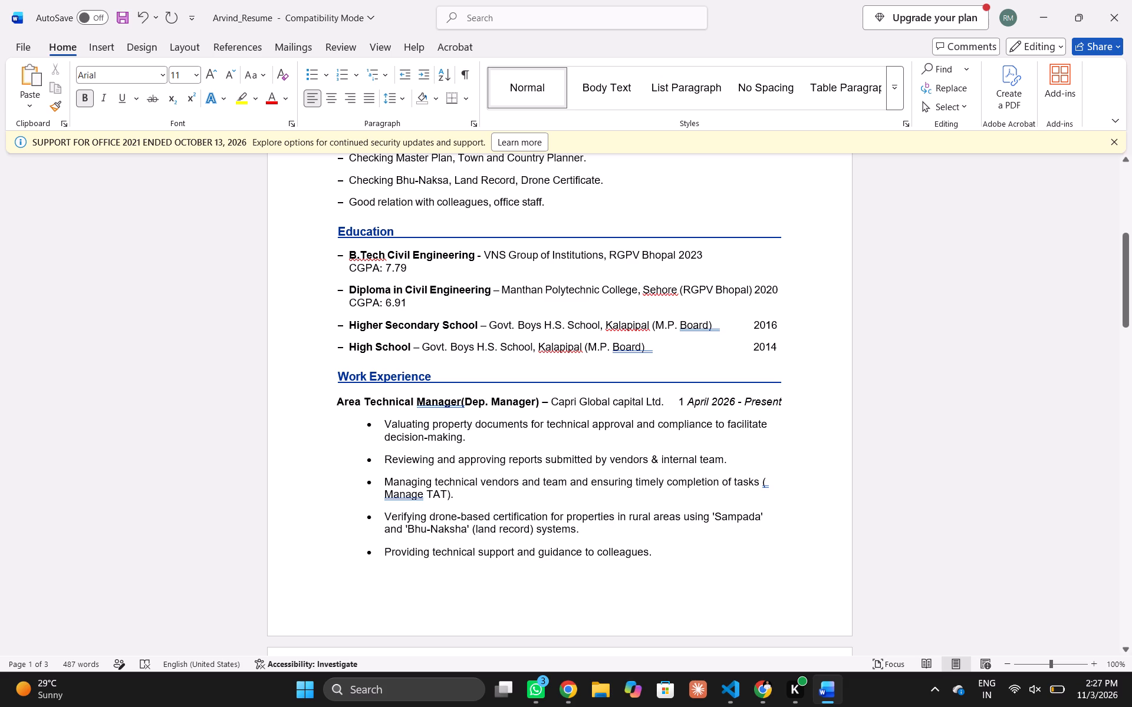
Start a new duty bullet after "Providing technical support and guidance to colleagues." in the Area Technical Manager role.
click(588, 578)
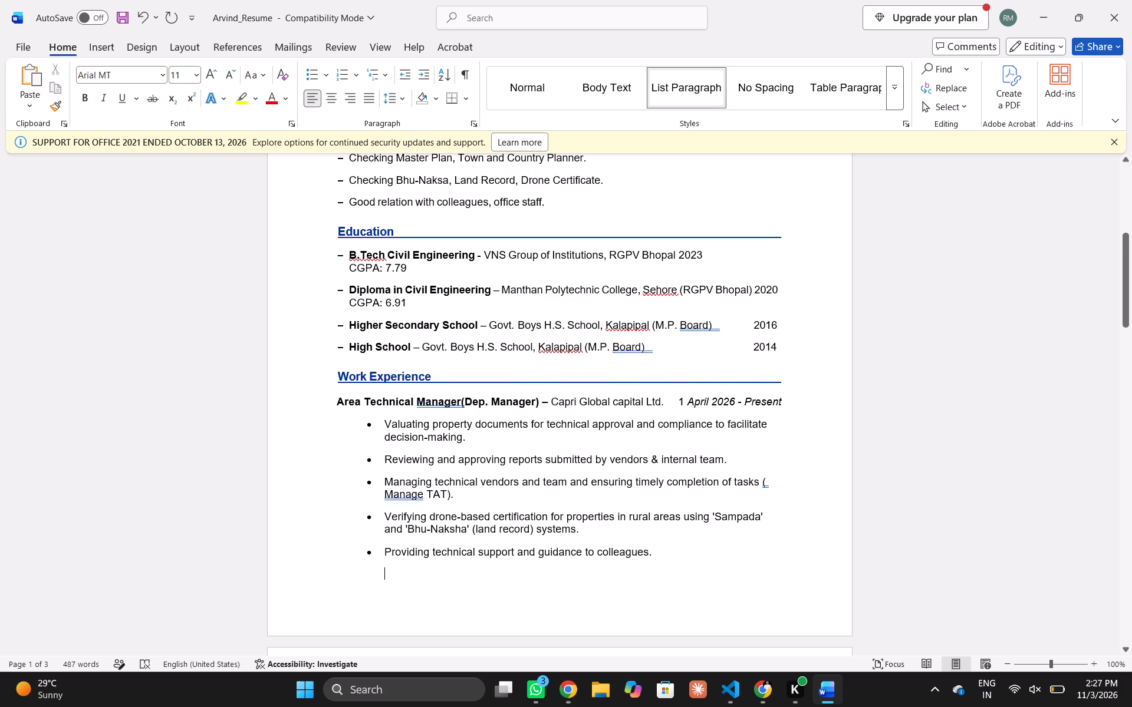
scroll(613, 587, down, 1)
click(662, 475)
click(660, 465)
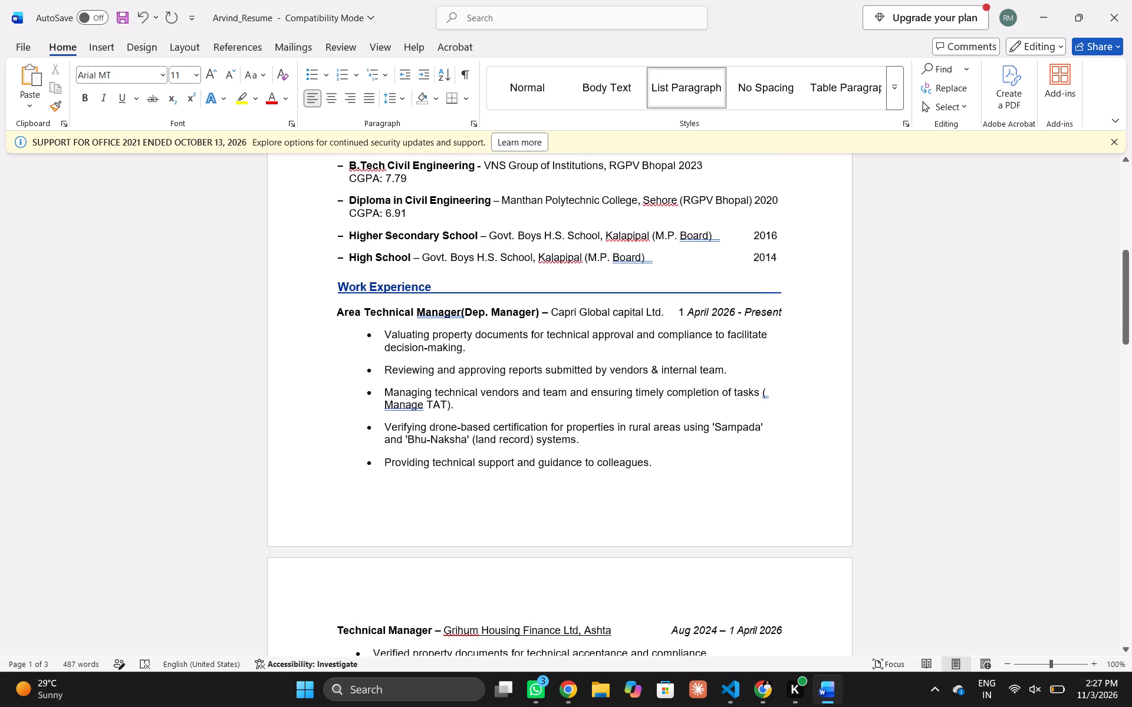
key(Return)
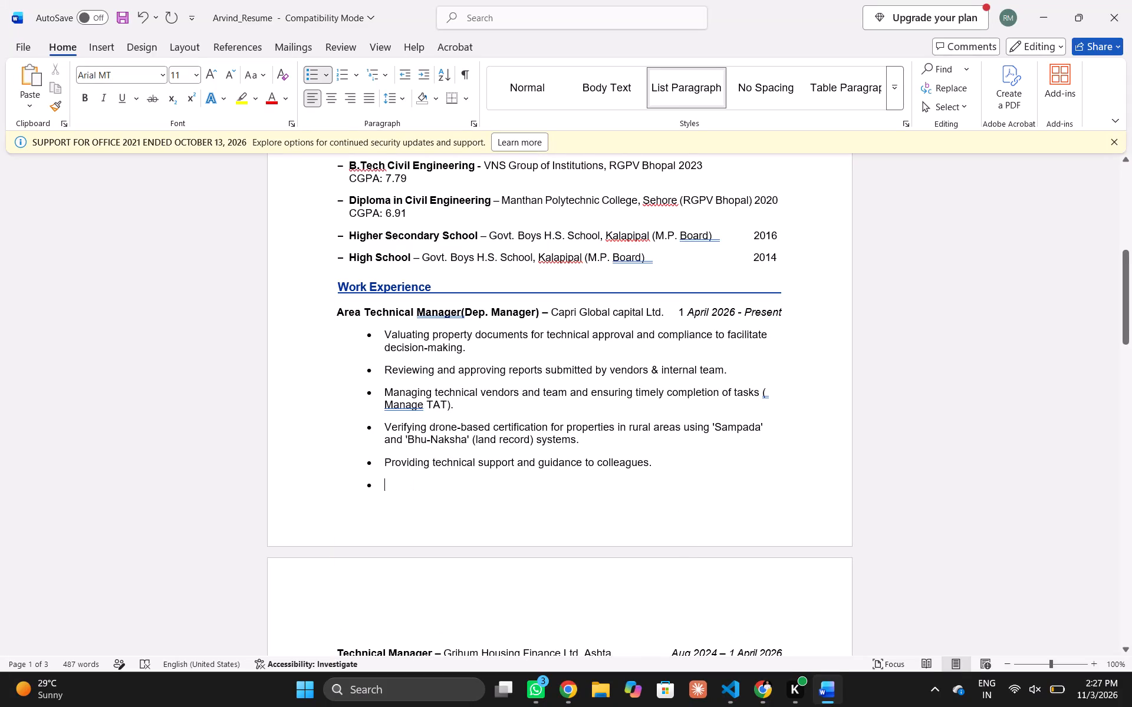
scroll(460, 607, down, 1)
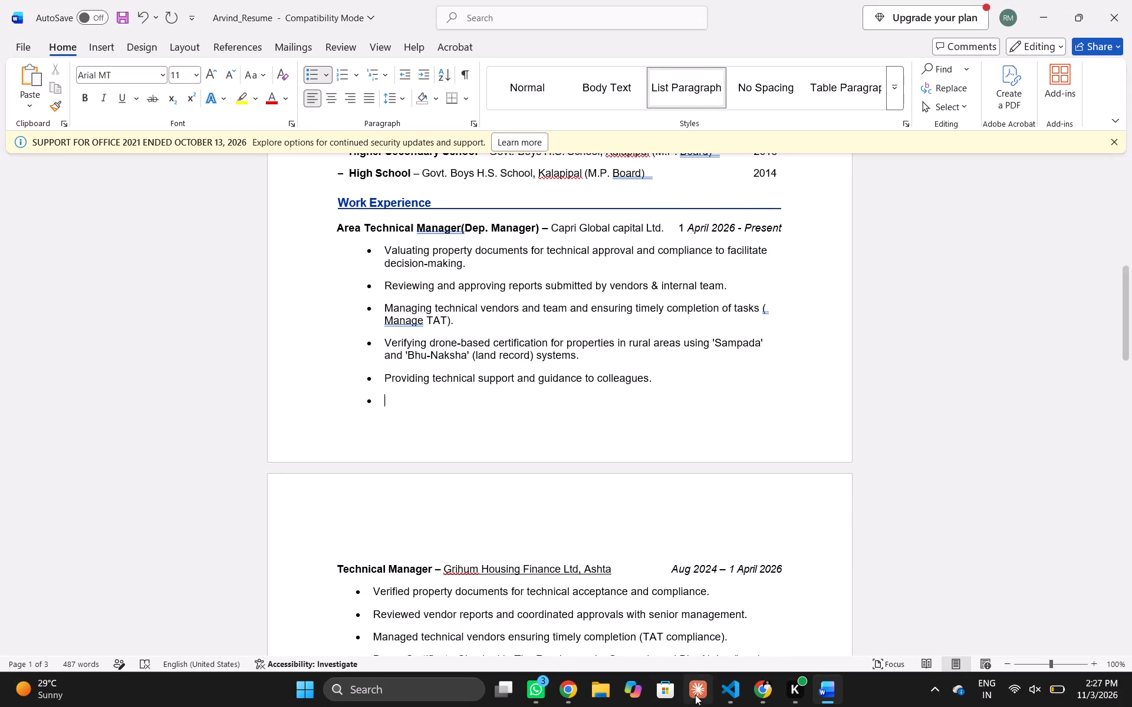
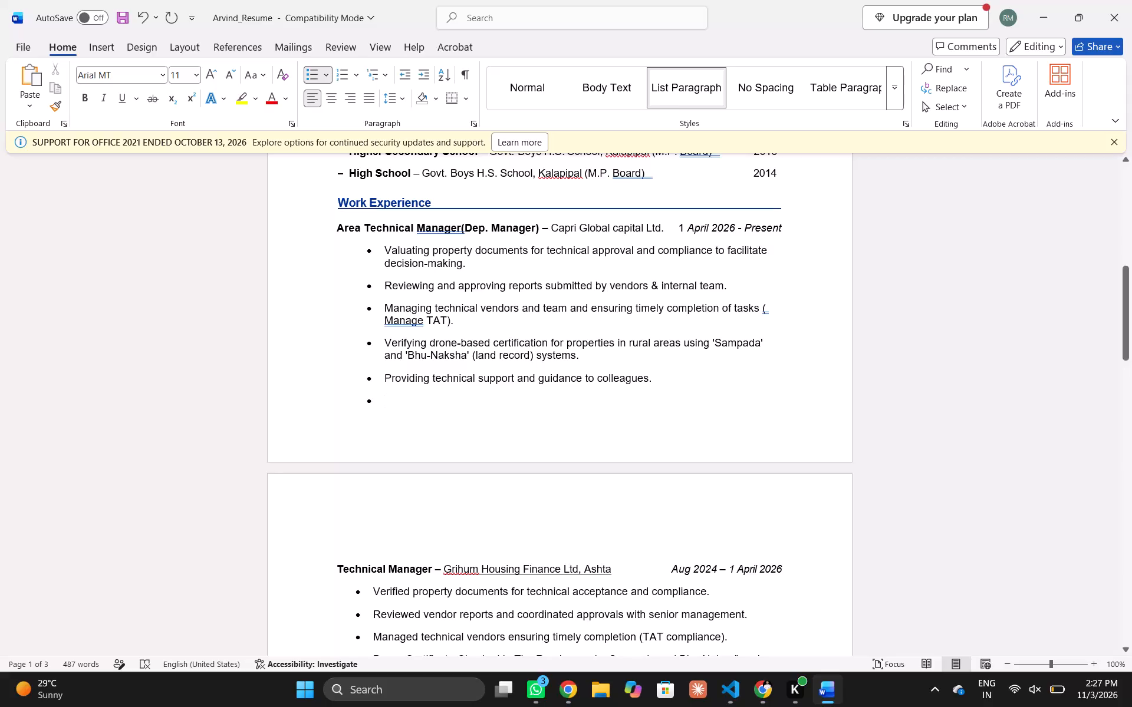
Fill the new Area Technical Manager bullet with the copied duty "Joint visit with sales and credit teams for rate verification.".
key(ctrl+v)
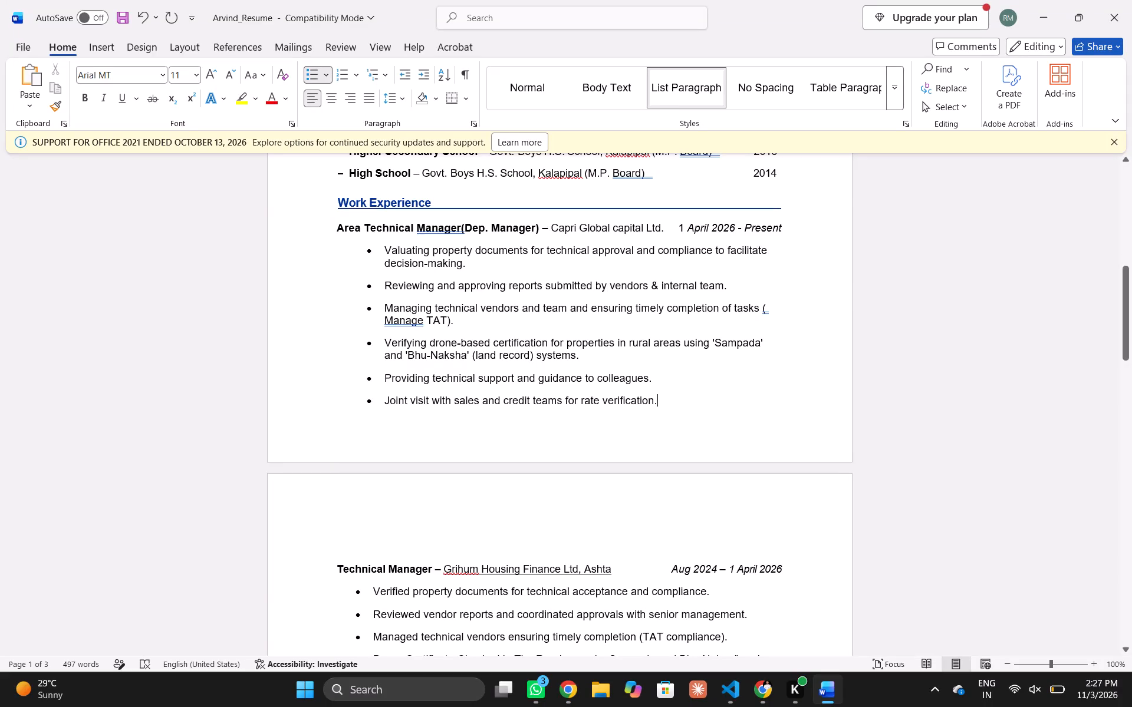
Remove the blank line above the "Technical Manager – Grihum Housing Finance Ltd, Ashta" heading.
click(360, 546)
key(BackSpace)
key(BackSpace)
key(BackSpace)
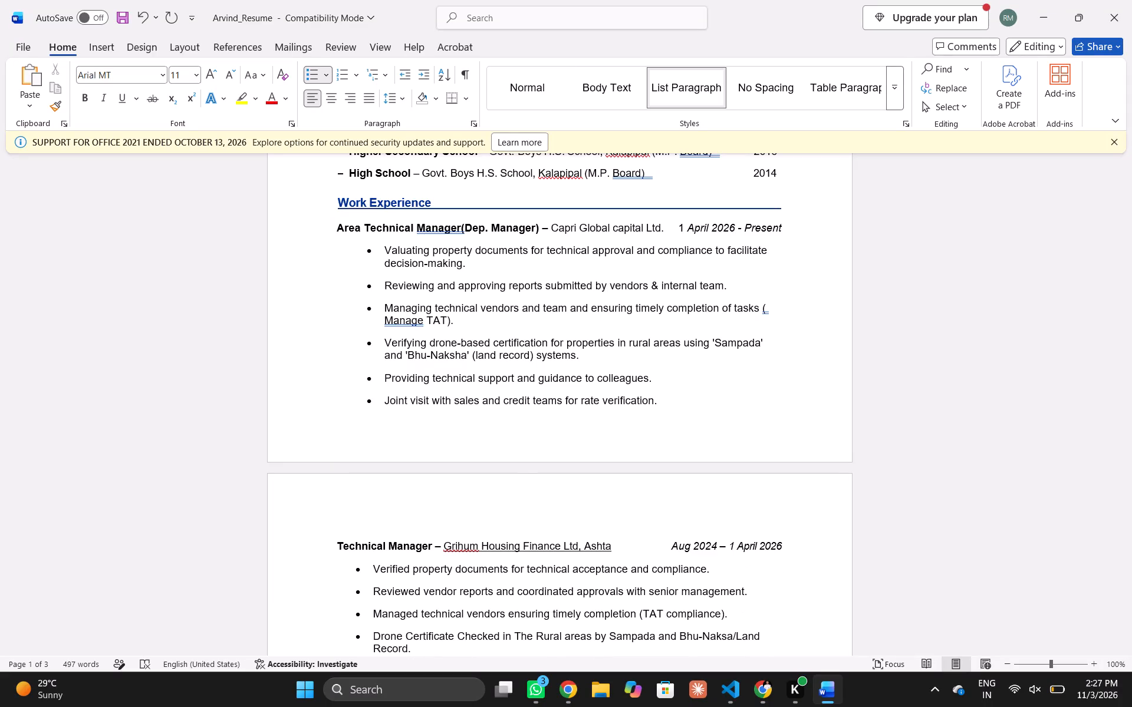
click(341, 531)
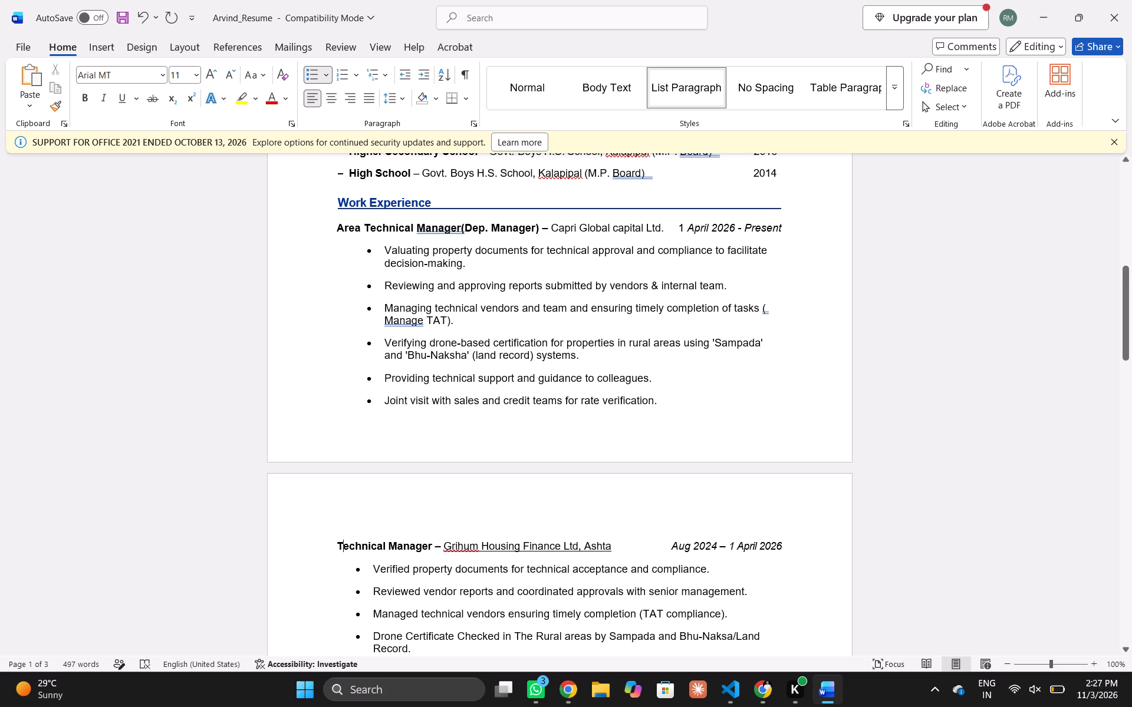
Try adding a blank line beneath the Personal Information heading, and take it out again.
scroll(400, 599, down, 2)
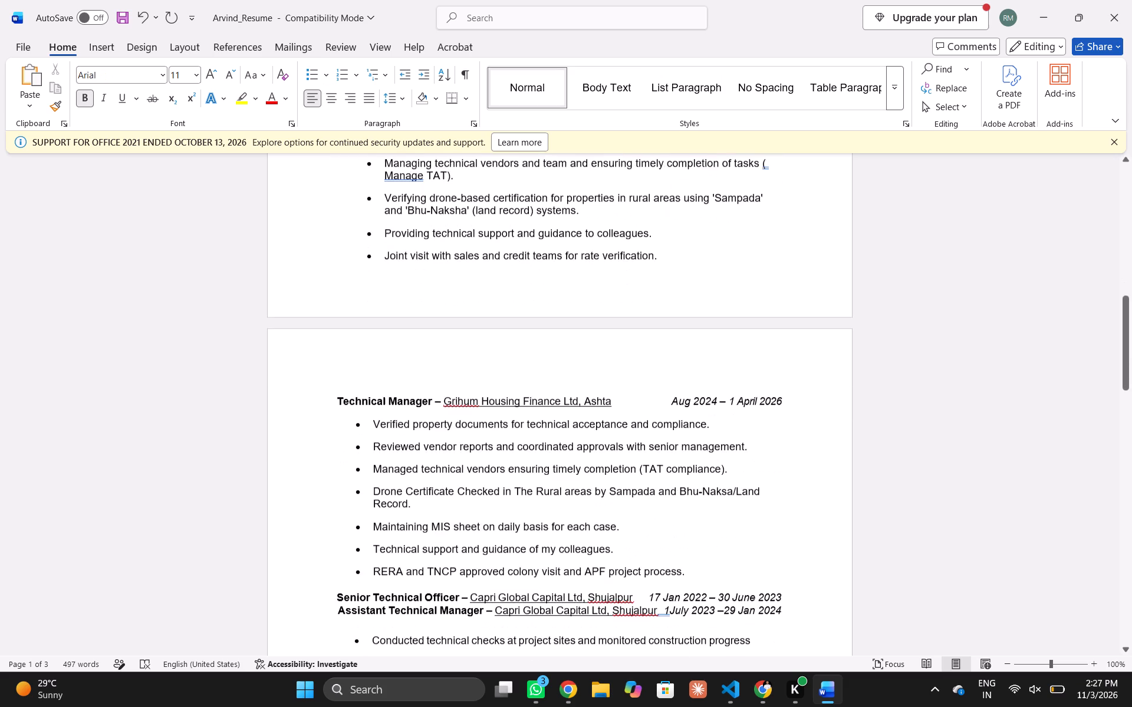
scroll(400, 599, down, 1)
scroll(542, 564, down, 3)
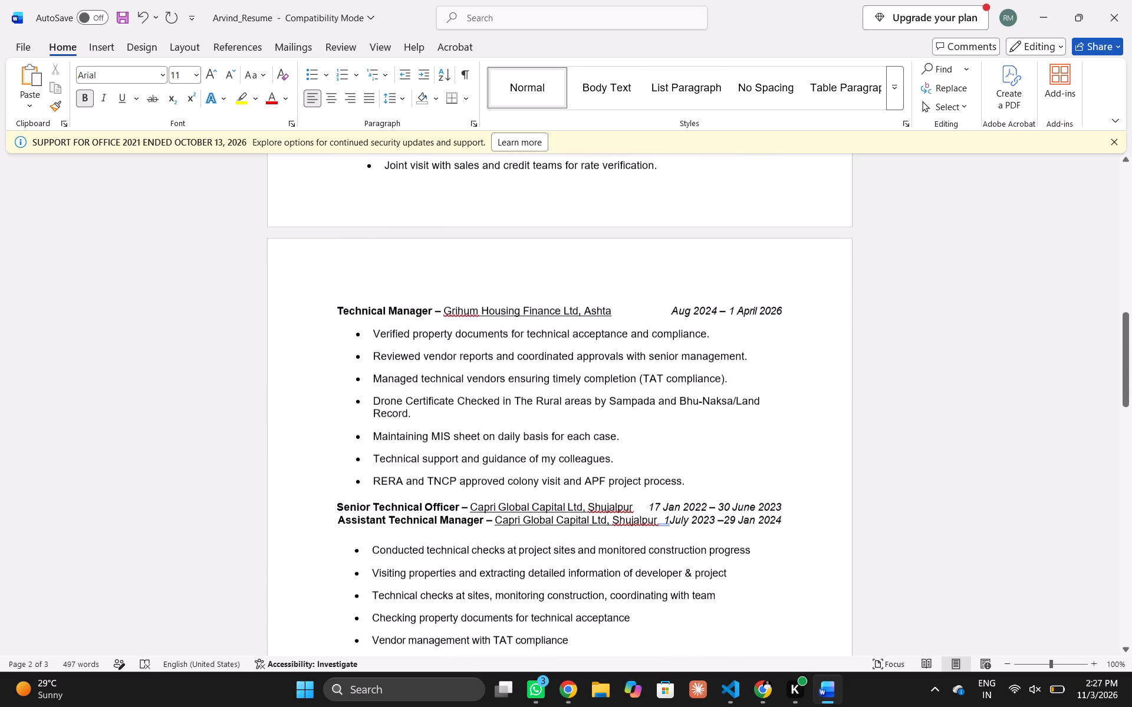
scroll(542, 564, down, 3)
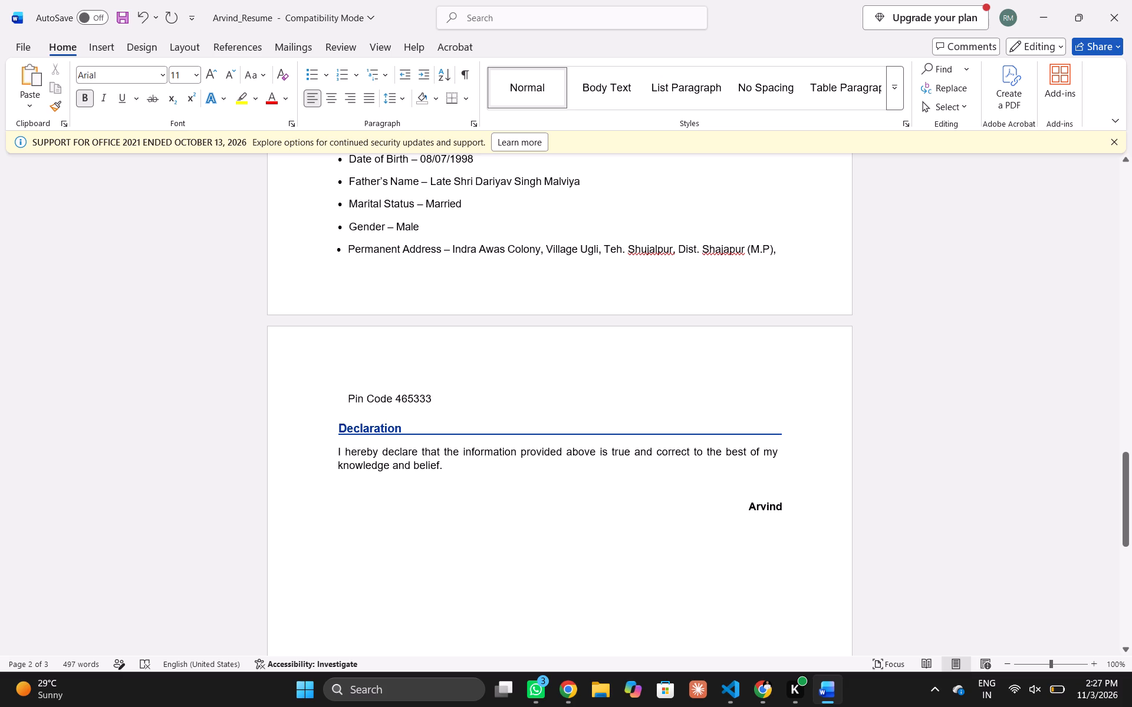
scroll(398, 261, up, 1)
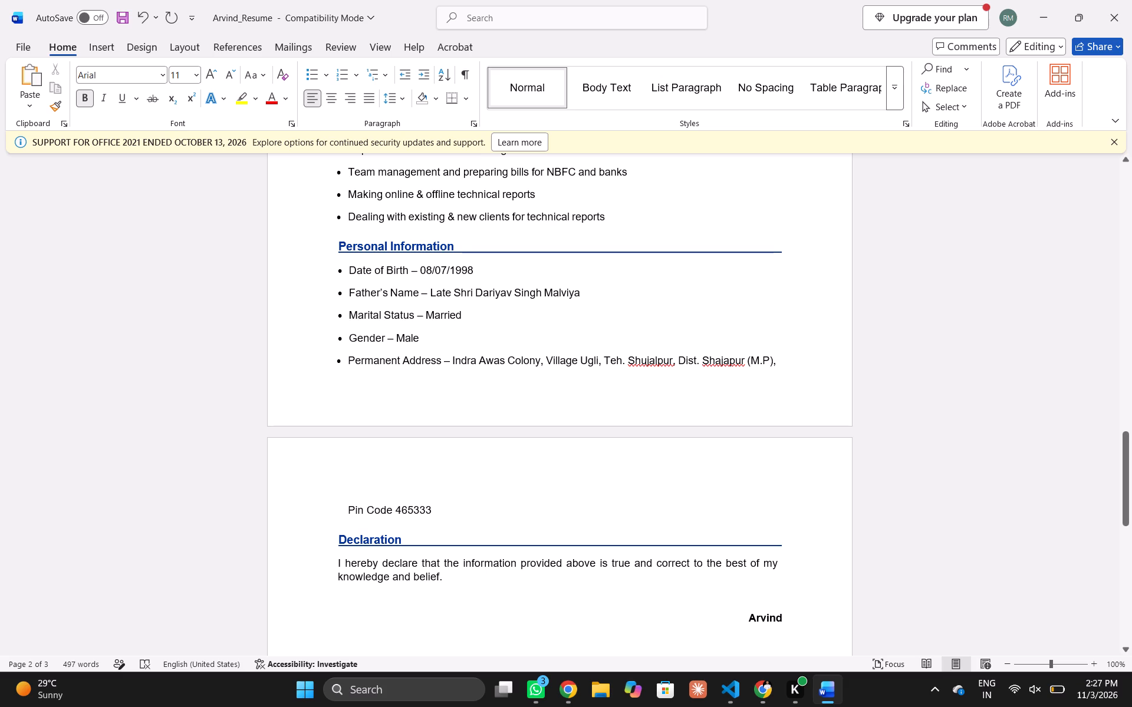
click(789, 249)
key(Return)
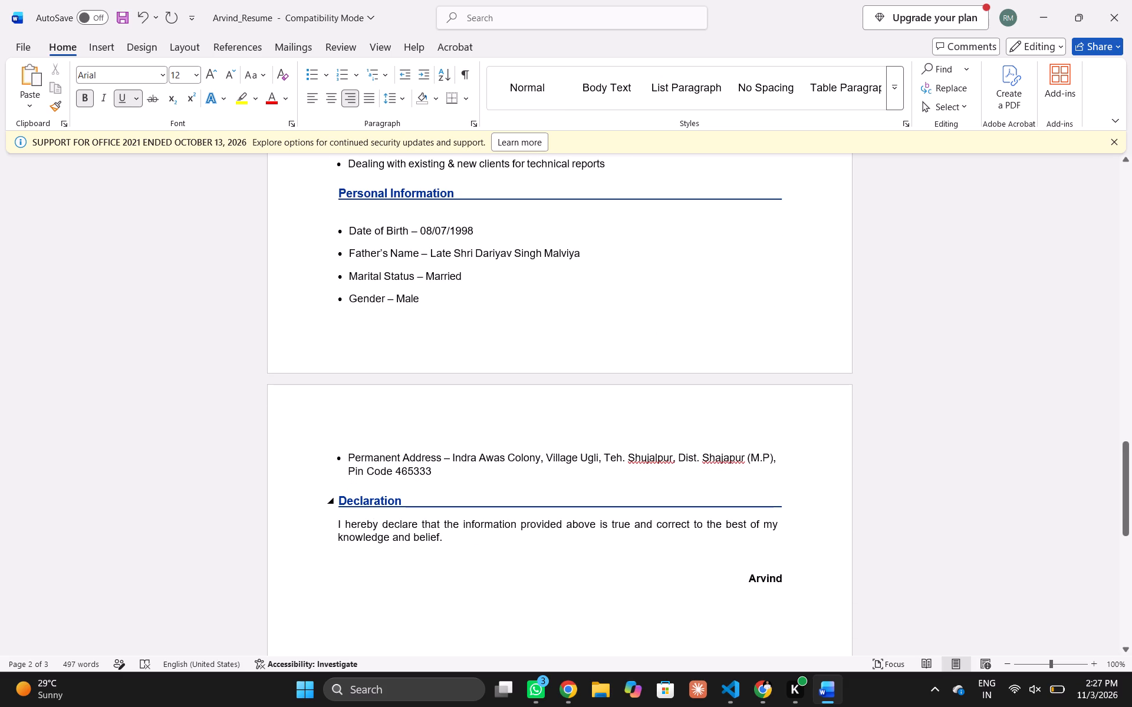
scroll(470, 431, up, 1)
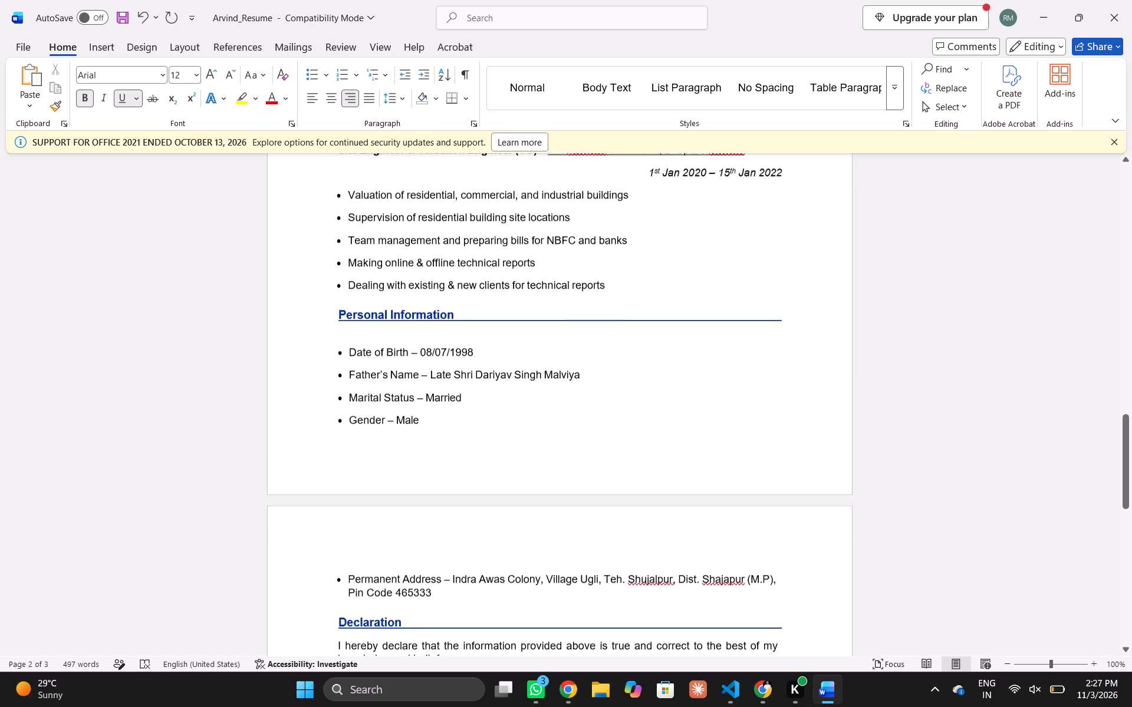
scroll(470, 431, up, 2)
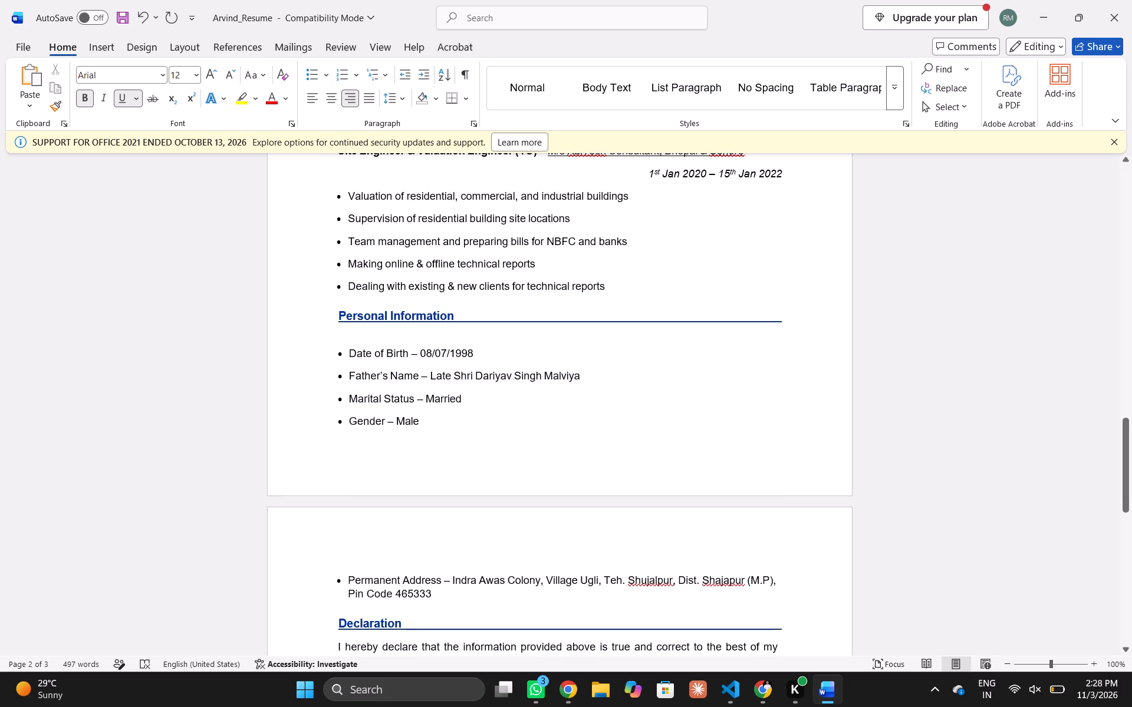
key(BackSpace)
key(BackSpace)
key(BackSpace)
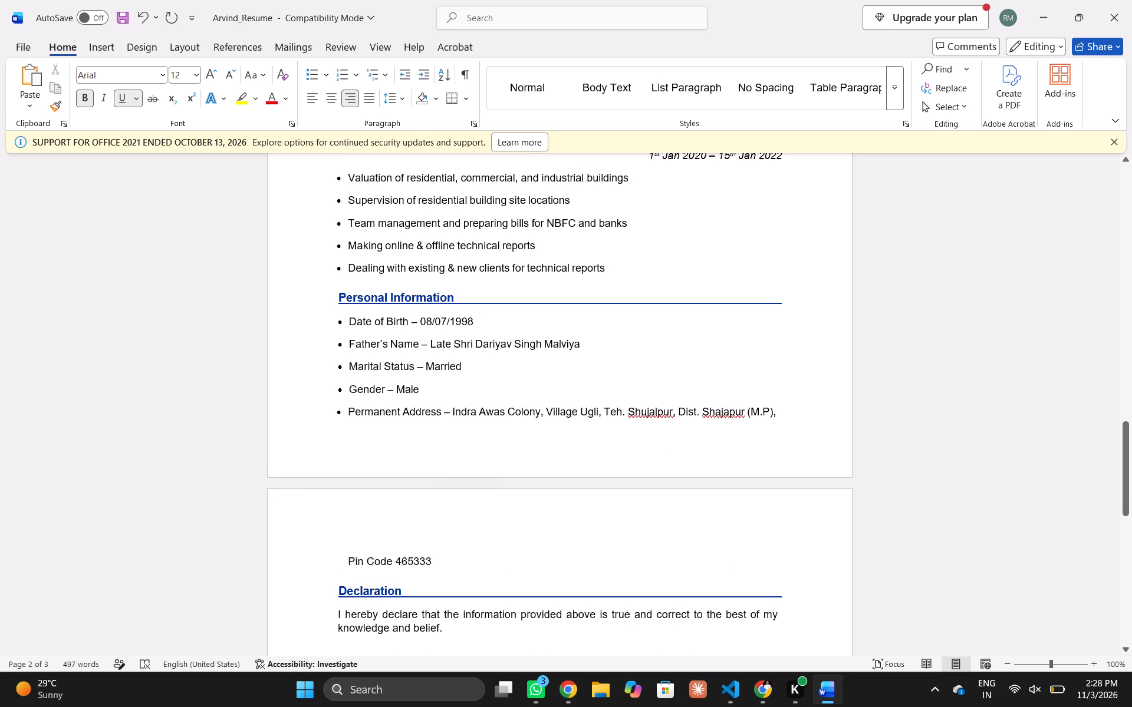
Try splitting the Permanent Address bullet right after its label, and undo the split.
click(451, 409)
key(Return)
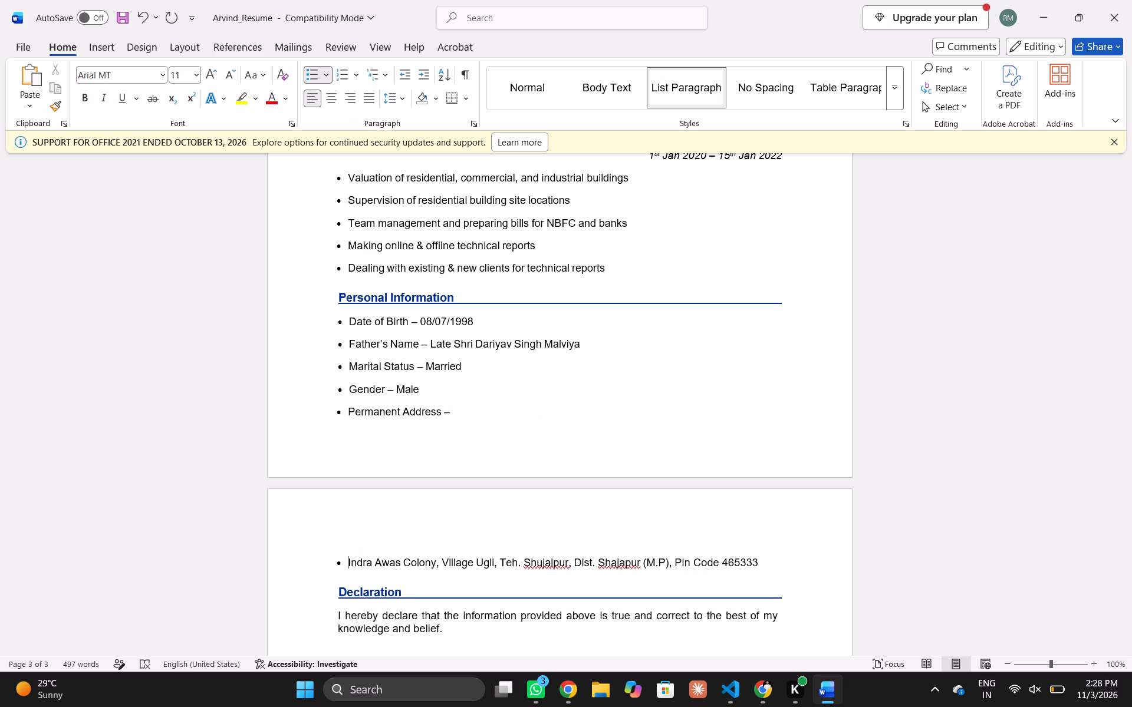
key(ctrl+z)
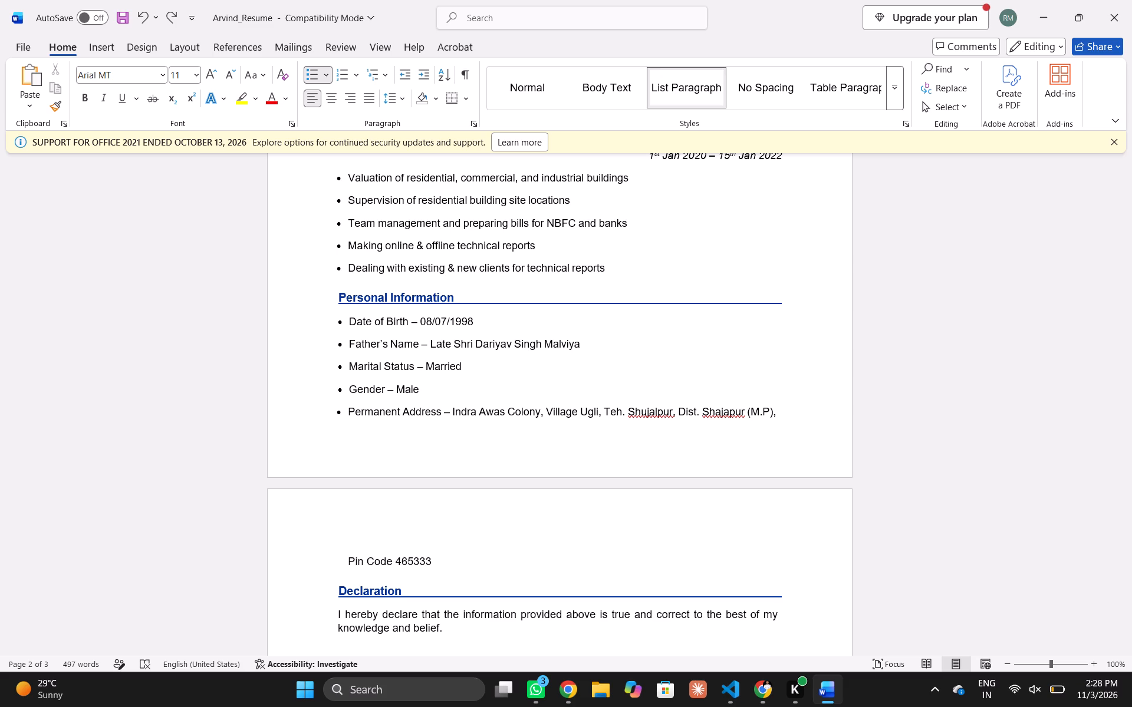
Review the layout and spacing from Personal Information back up through Work Experience to Skills.
scroll(467, 560, down, 1)
scroll(467, 560, up, 1)
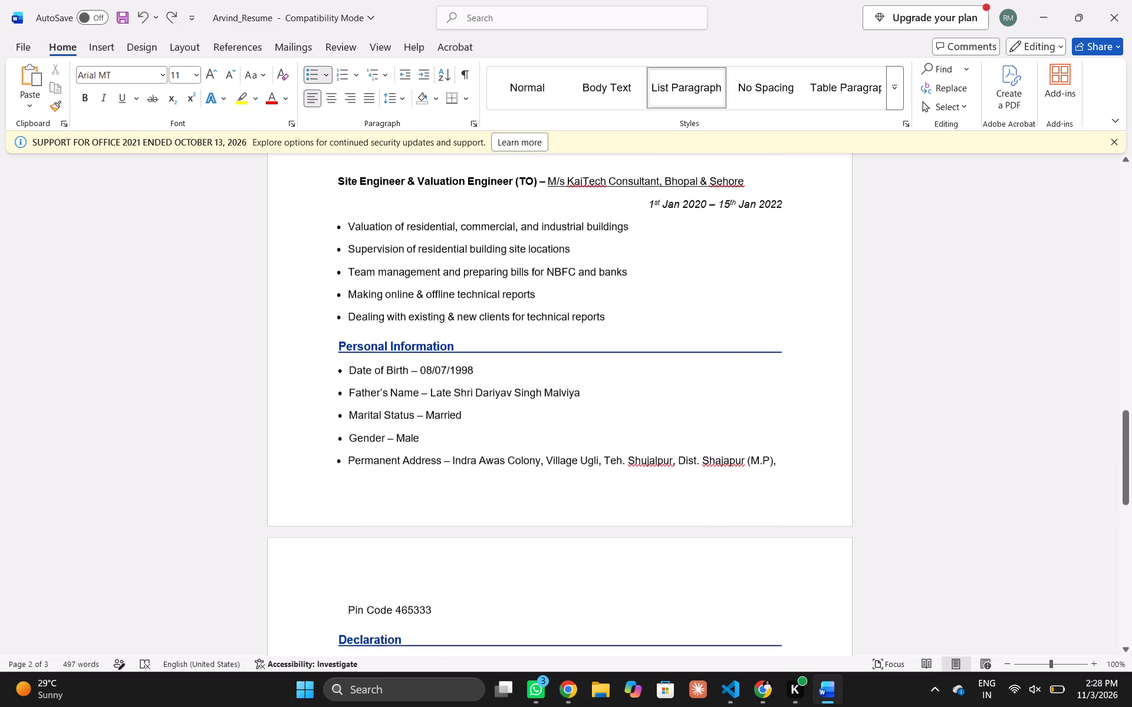
scroll(467, 560, up, 2)
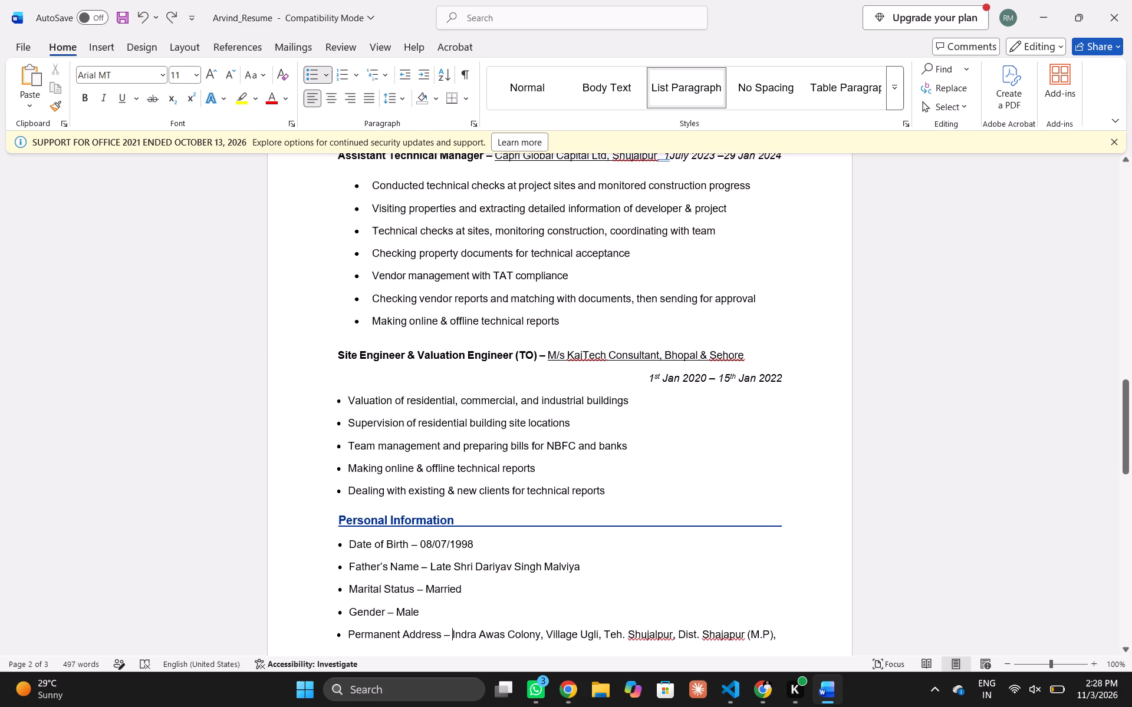
scroll(501, 379, up, 2)
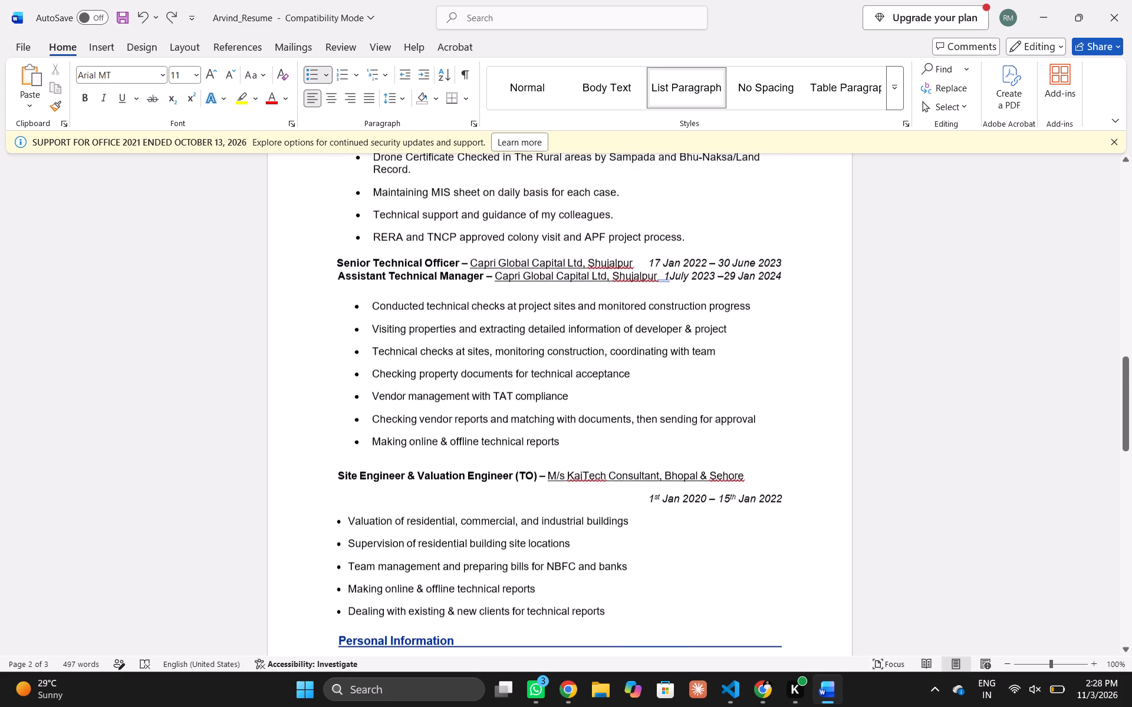
scroll(557, 435, up, 1)
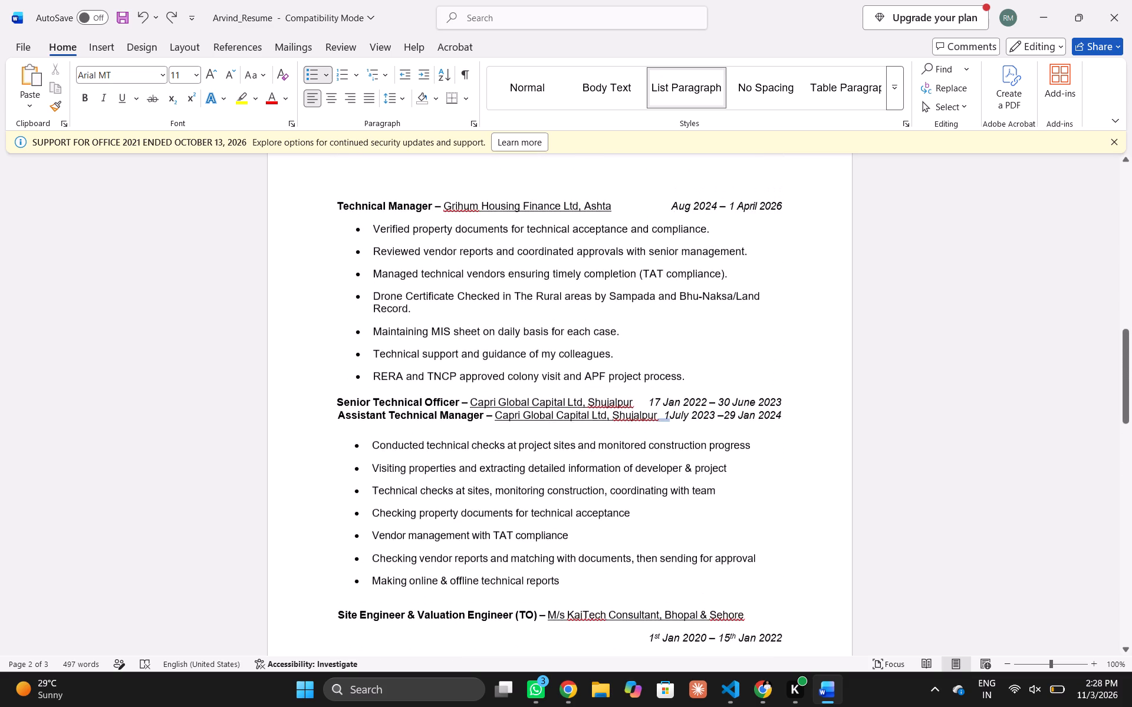
scroll(548, 332, up, 1)
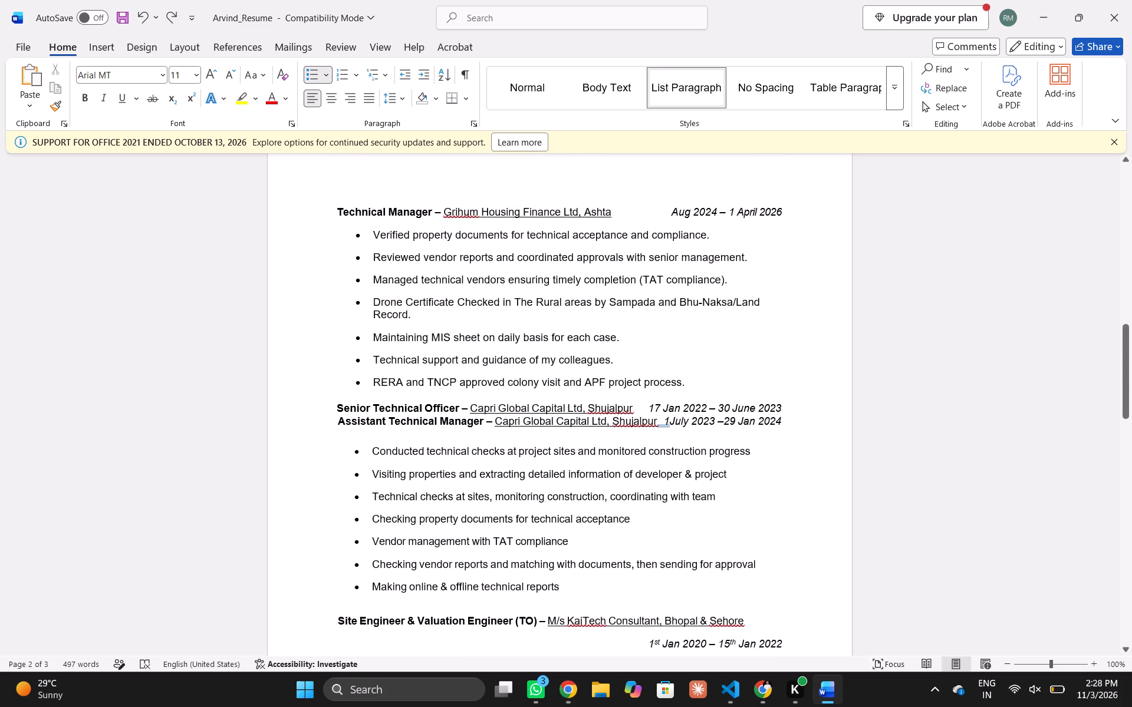
scroll(548, 332, up, 3)
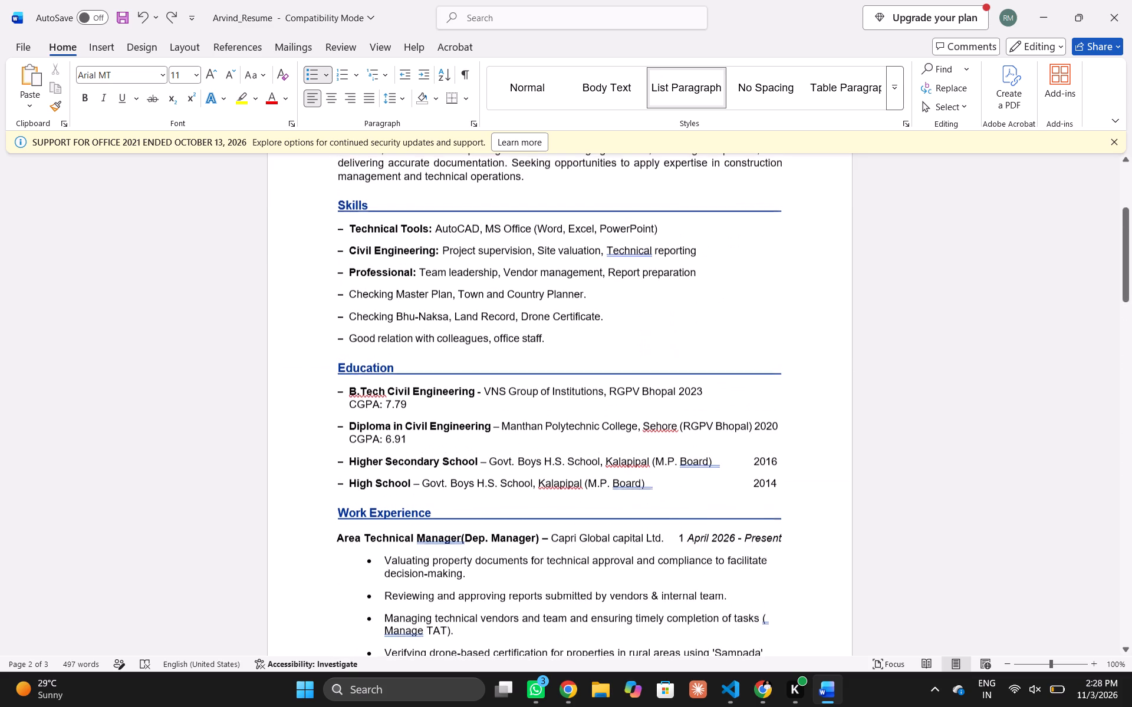
scroll(545, 378, up, 1)
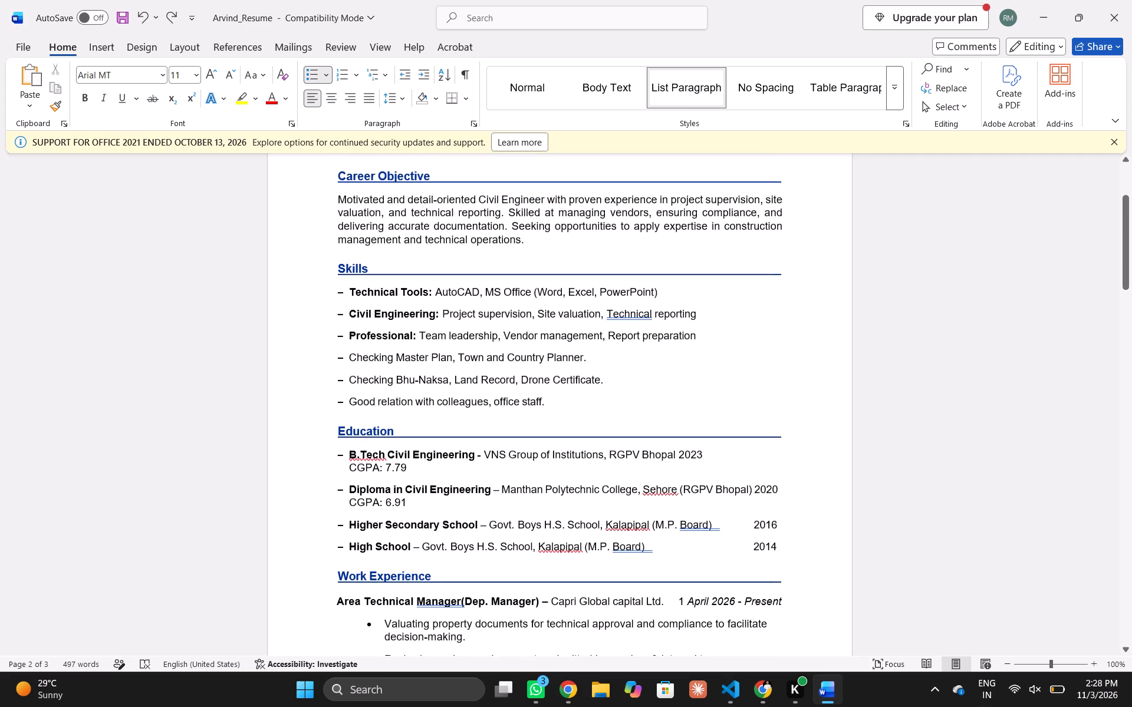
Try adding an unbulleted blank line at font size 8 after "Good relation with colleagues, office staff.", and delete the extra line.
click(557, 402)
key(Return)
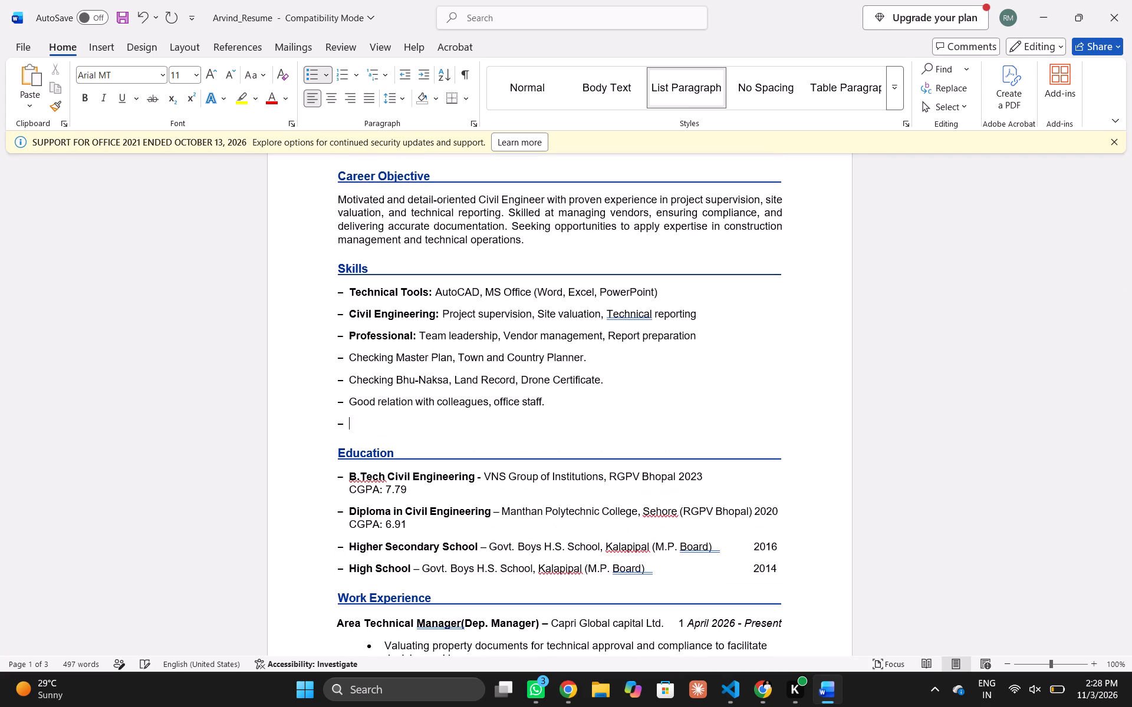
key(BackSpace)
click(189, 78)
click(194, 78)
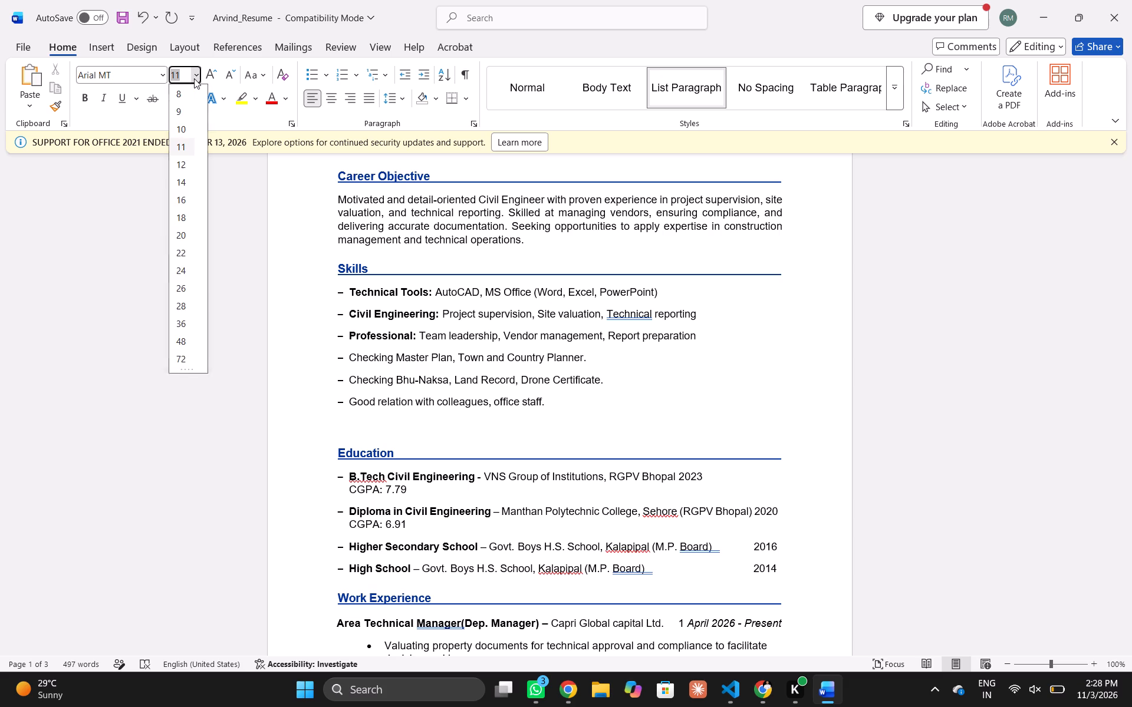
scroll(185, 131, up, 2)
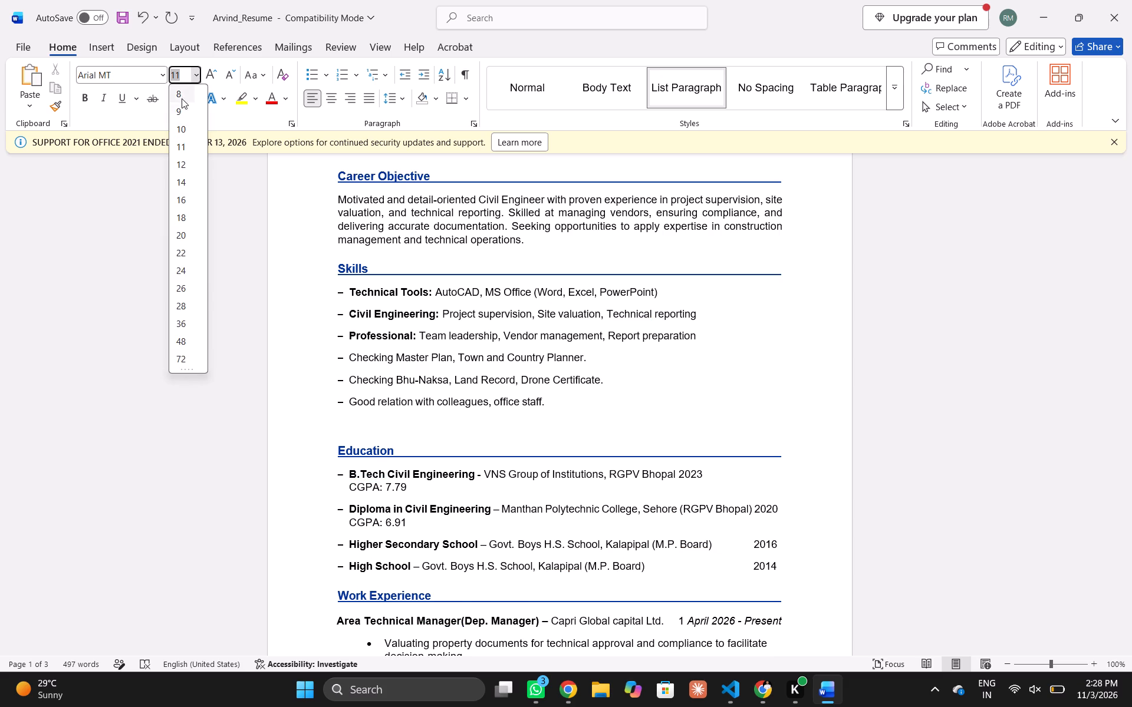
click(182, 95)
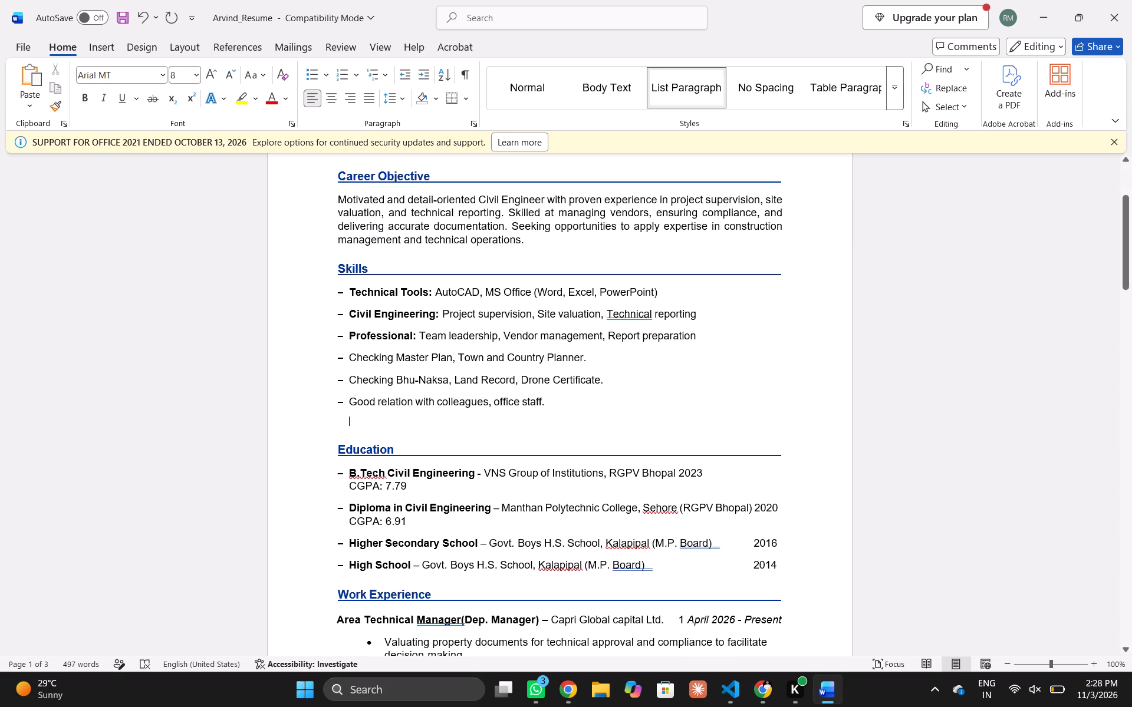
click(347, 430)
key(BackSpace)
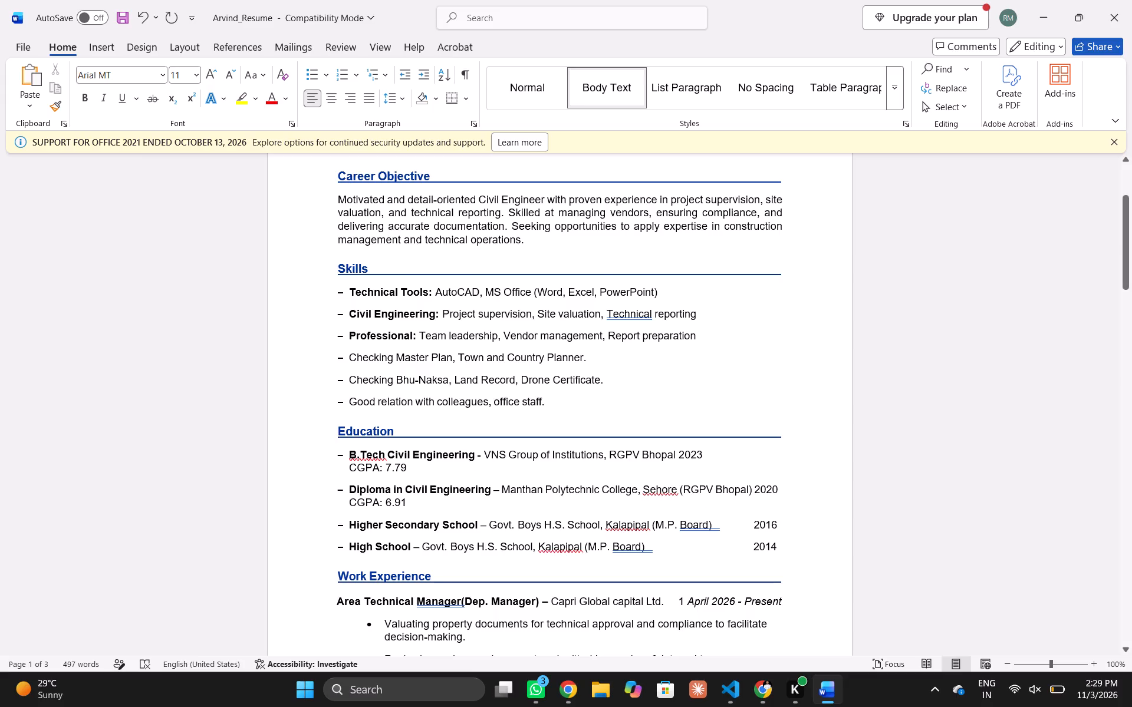
Check how the resume flows across its pages, from the Declaration at the end back to the first page.
scroll(347, 424, down, 5)
scroll(347, 424, right, 1)
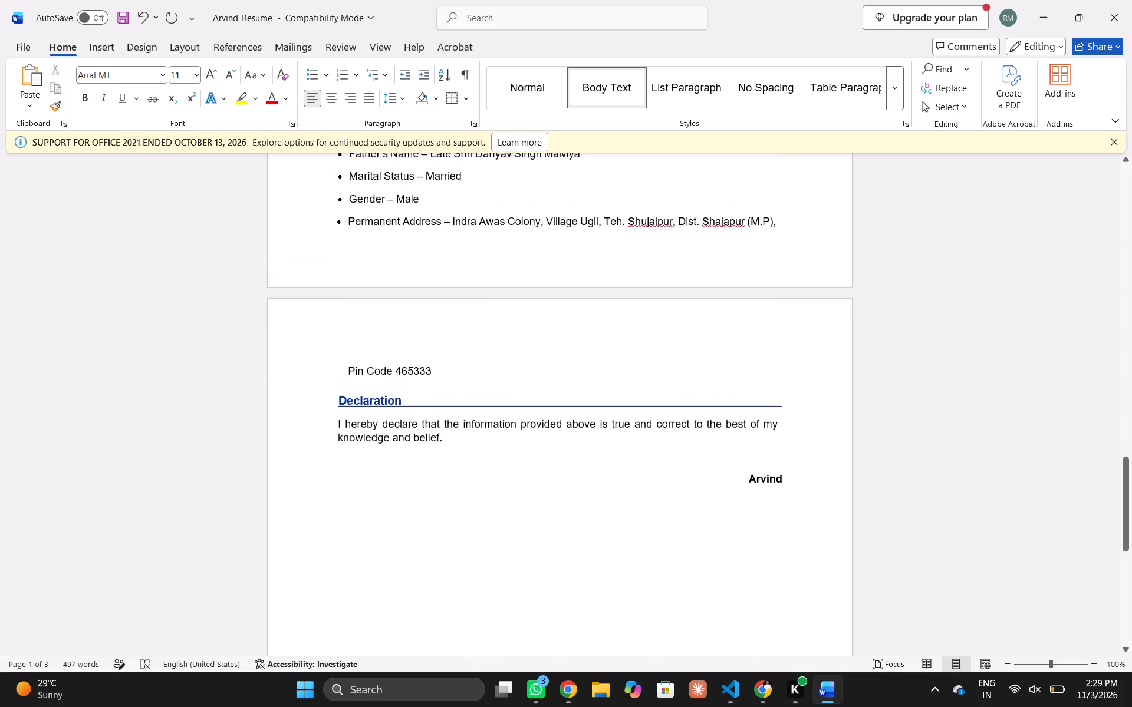
scroll(347, 424, right, 1)
scroll(347, 424, up, 3)
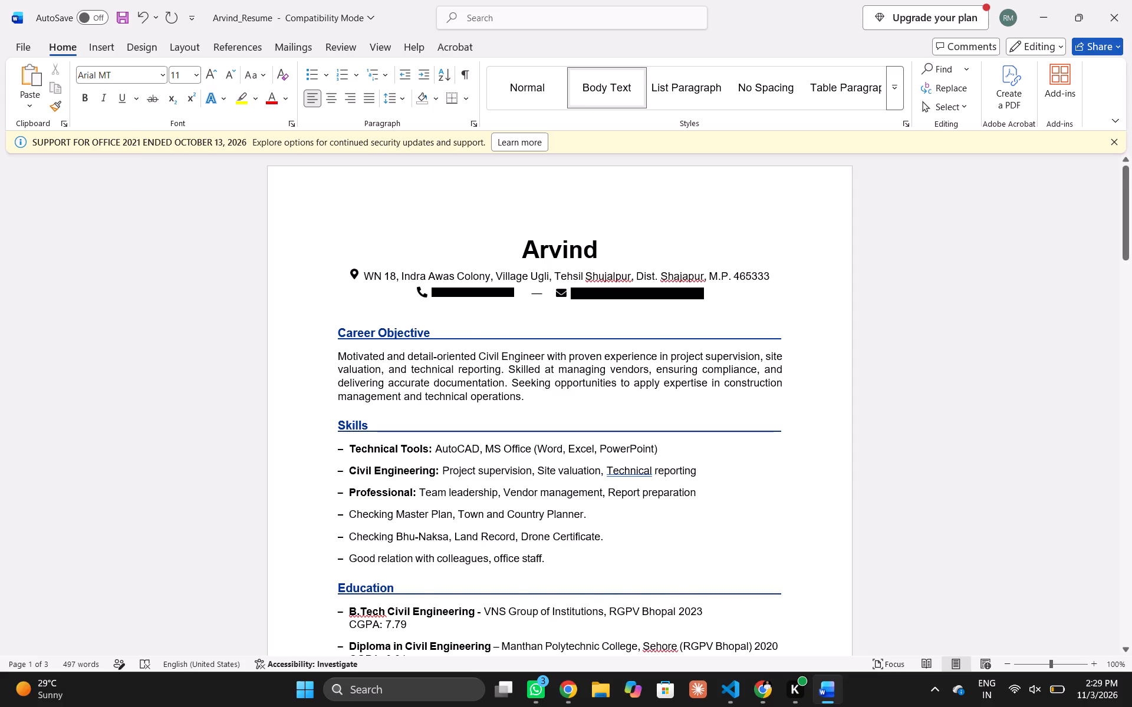
scroll(380, 573, down, 3)
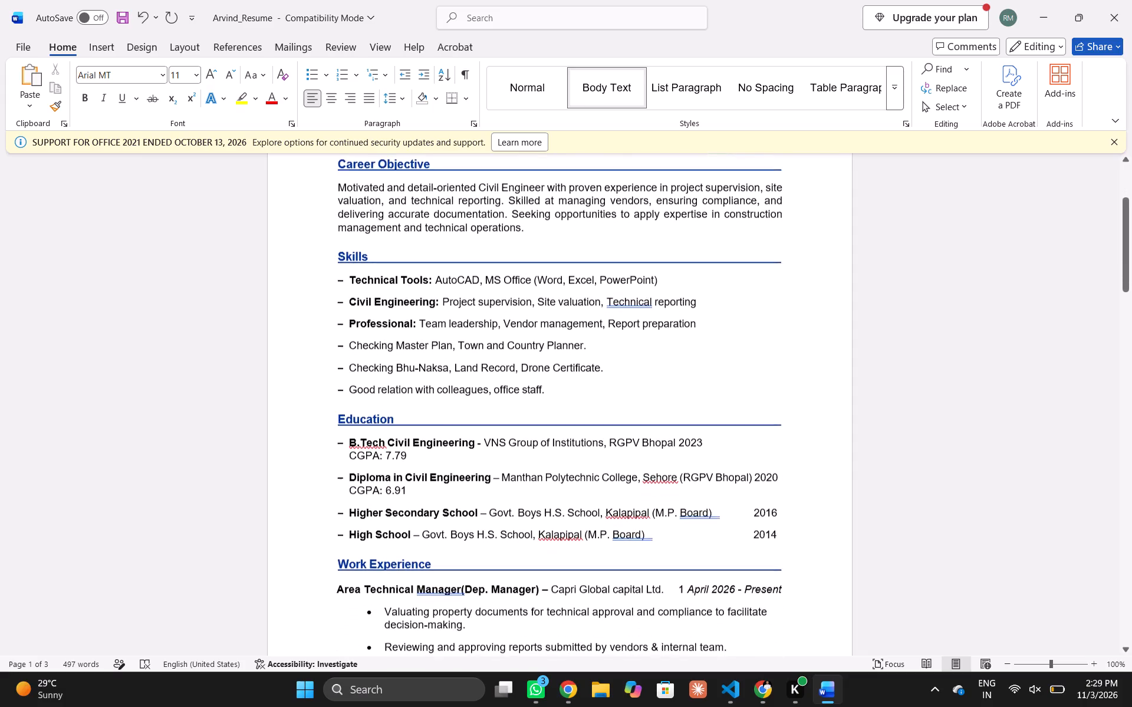
Set the font size of the blank line between the Career Objective text and the Skills heading to 10.
click(357, 240)
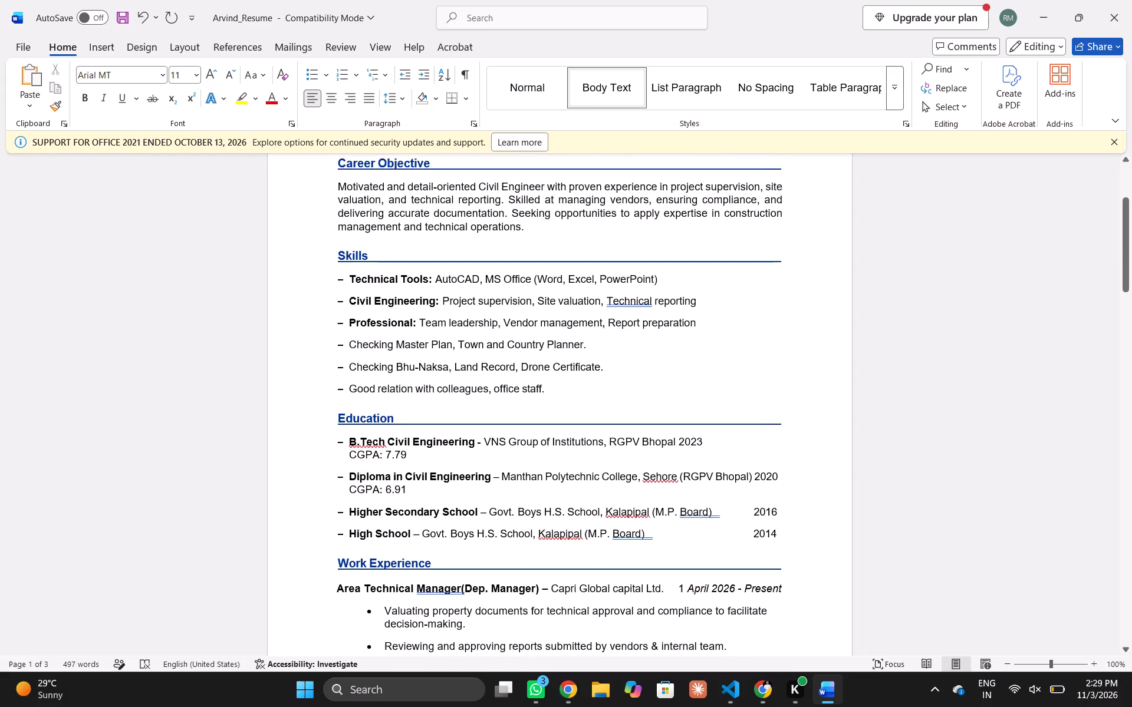
click(198, 72)
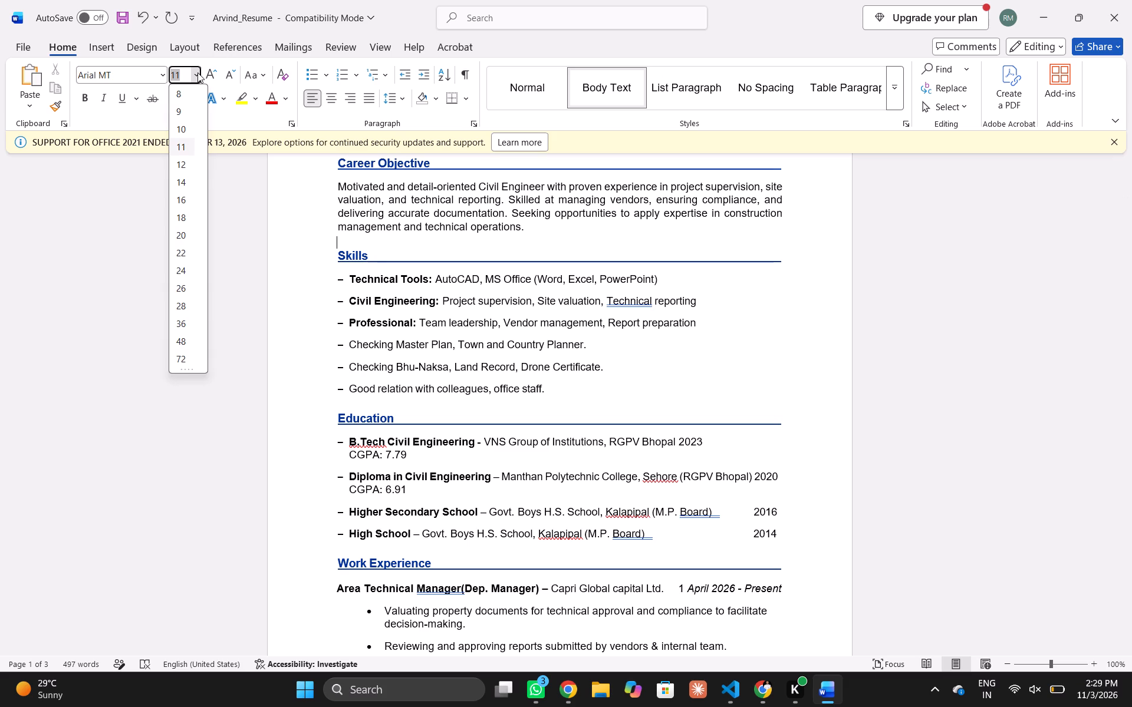
click(187, 126)
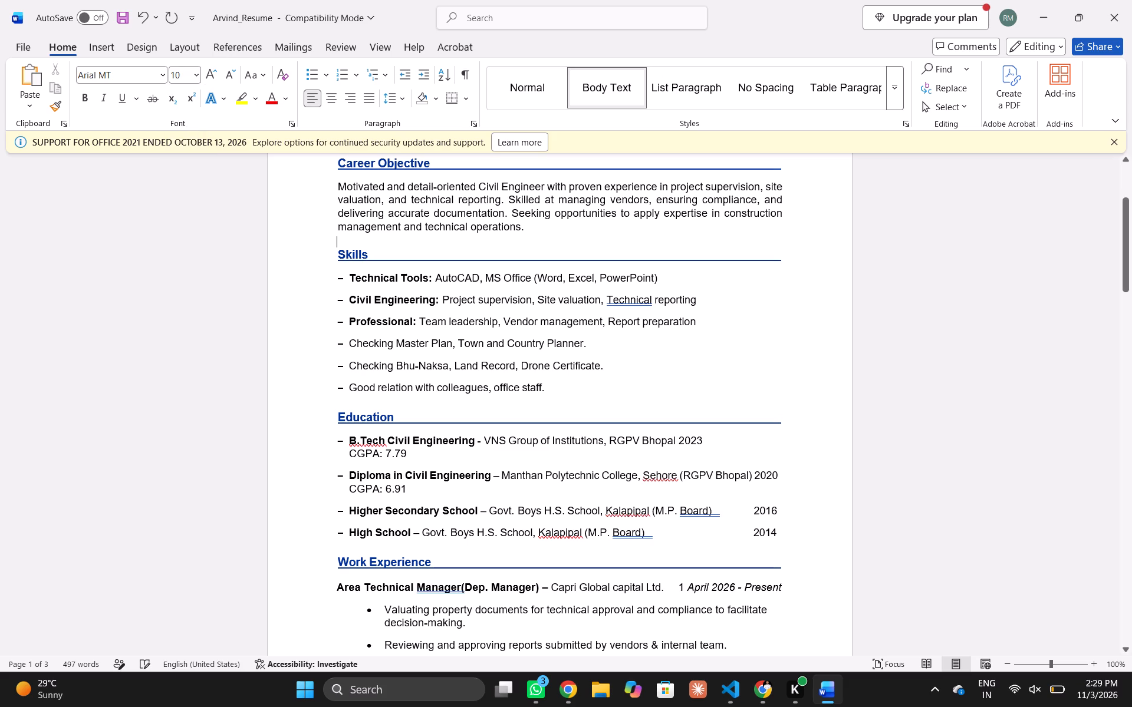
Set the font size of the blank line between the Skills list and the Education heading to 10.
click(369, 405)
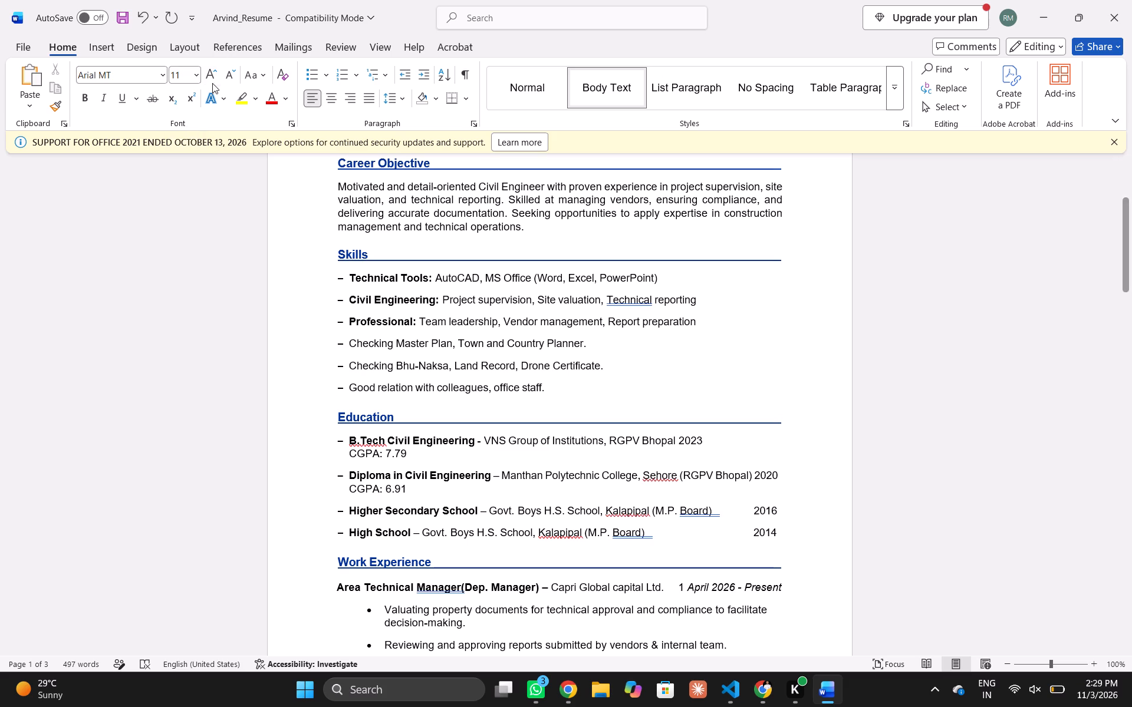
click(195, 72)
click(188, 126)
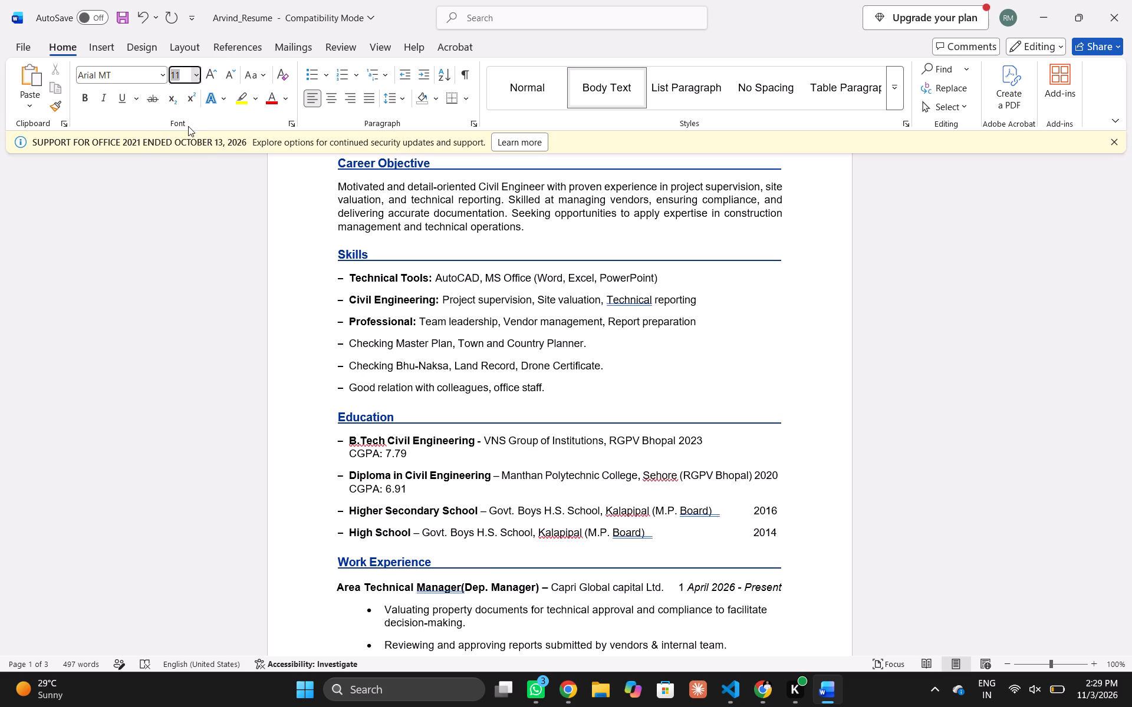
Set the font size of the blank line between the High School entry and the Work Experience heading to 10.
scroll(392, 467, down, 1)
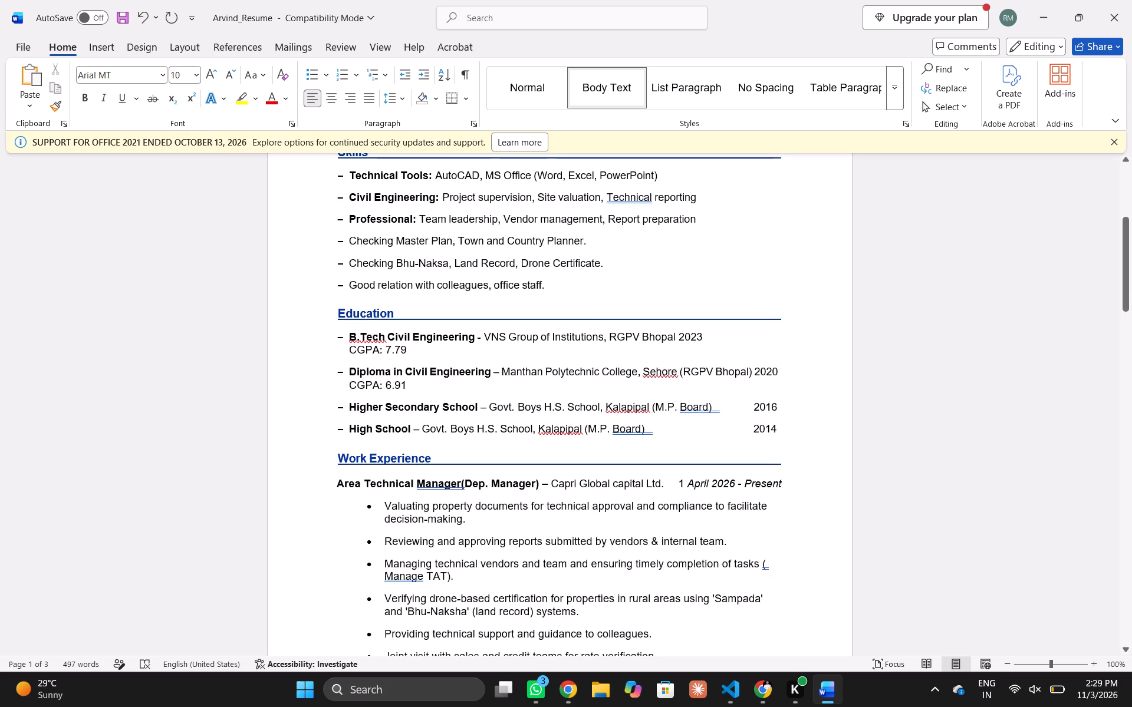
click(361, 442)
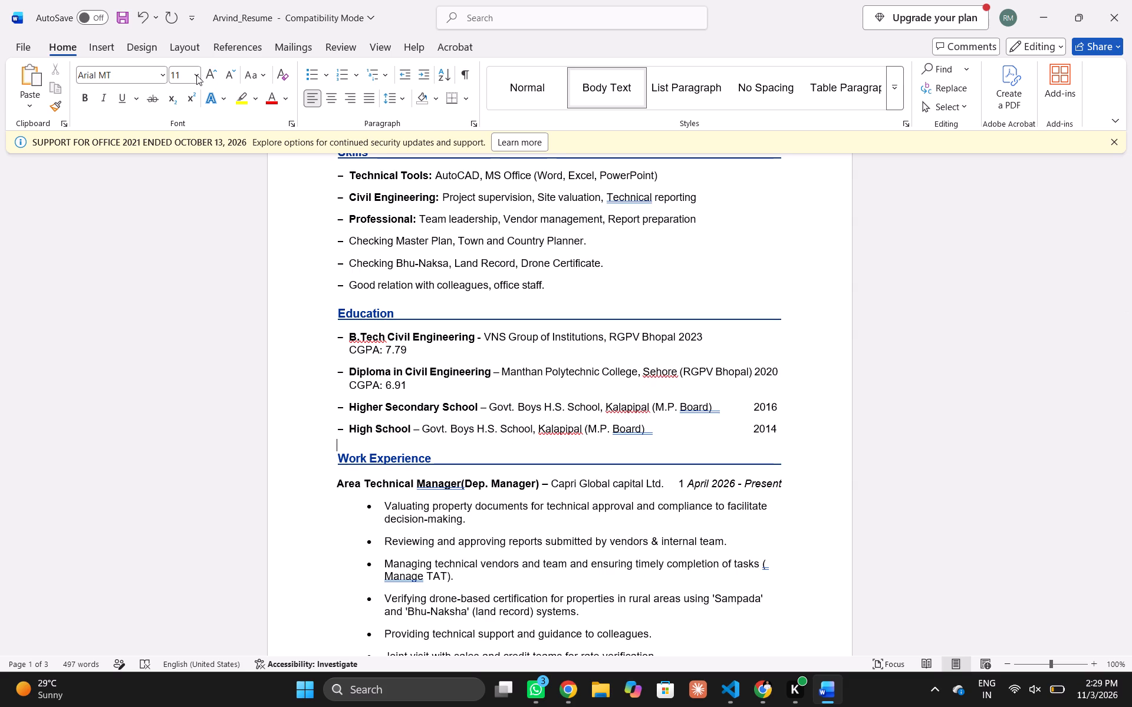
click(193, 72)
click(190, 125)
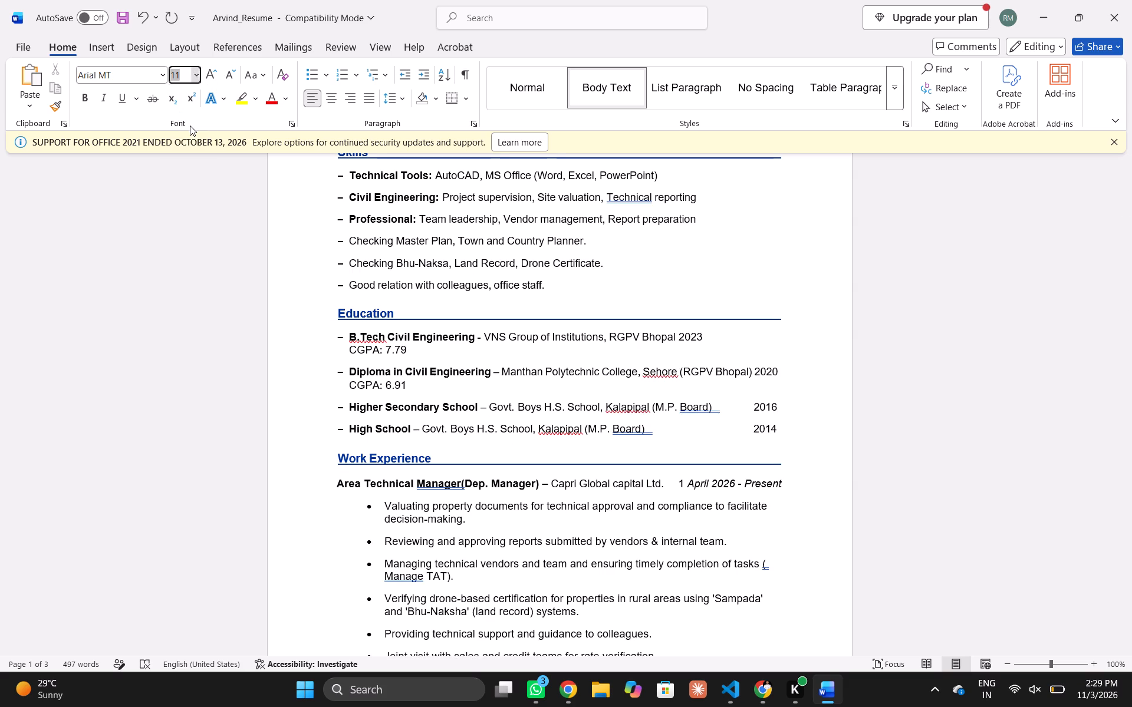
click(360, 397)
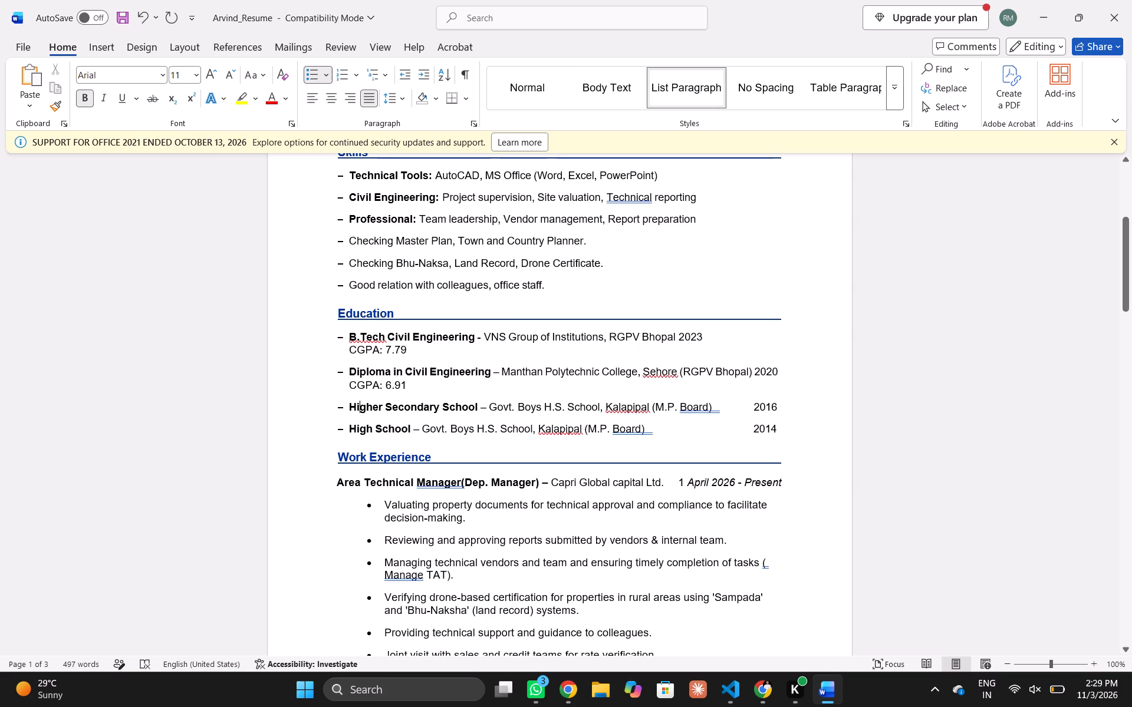
Set the font size of the blank line between the Work Experience heading and the Area Technical Manager entry to 8.
scroll(370, 491, down, 1)
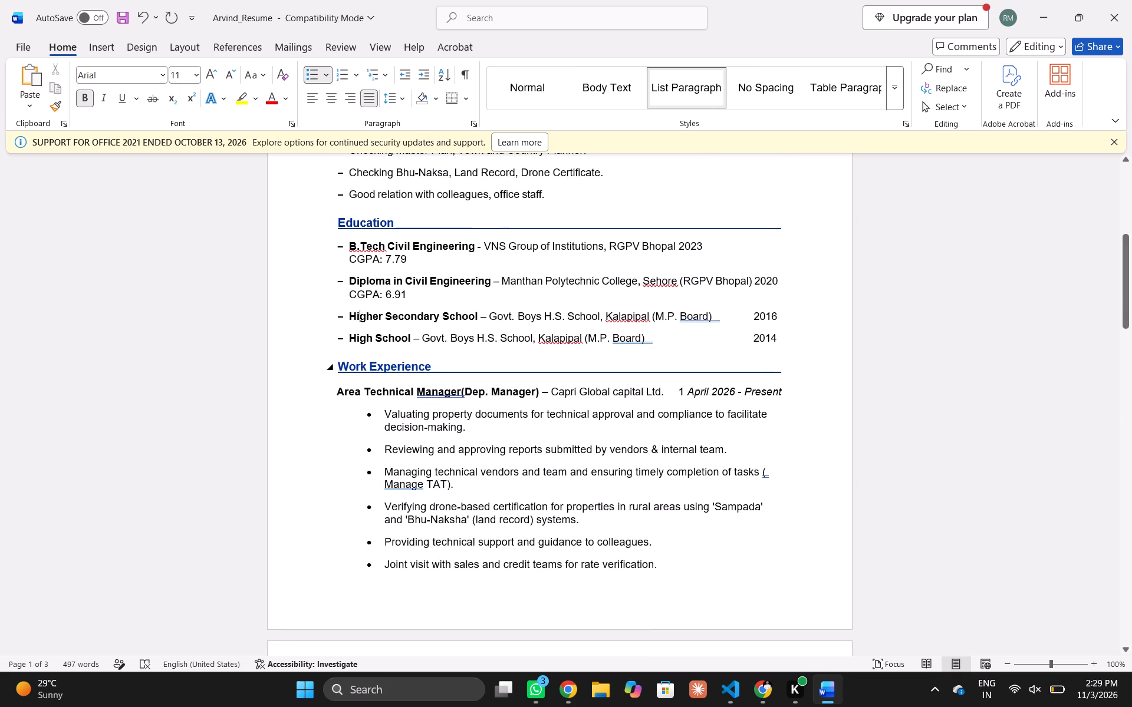
click(346, 379)
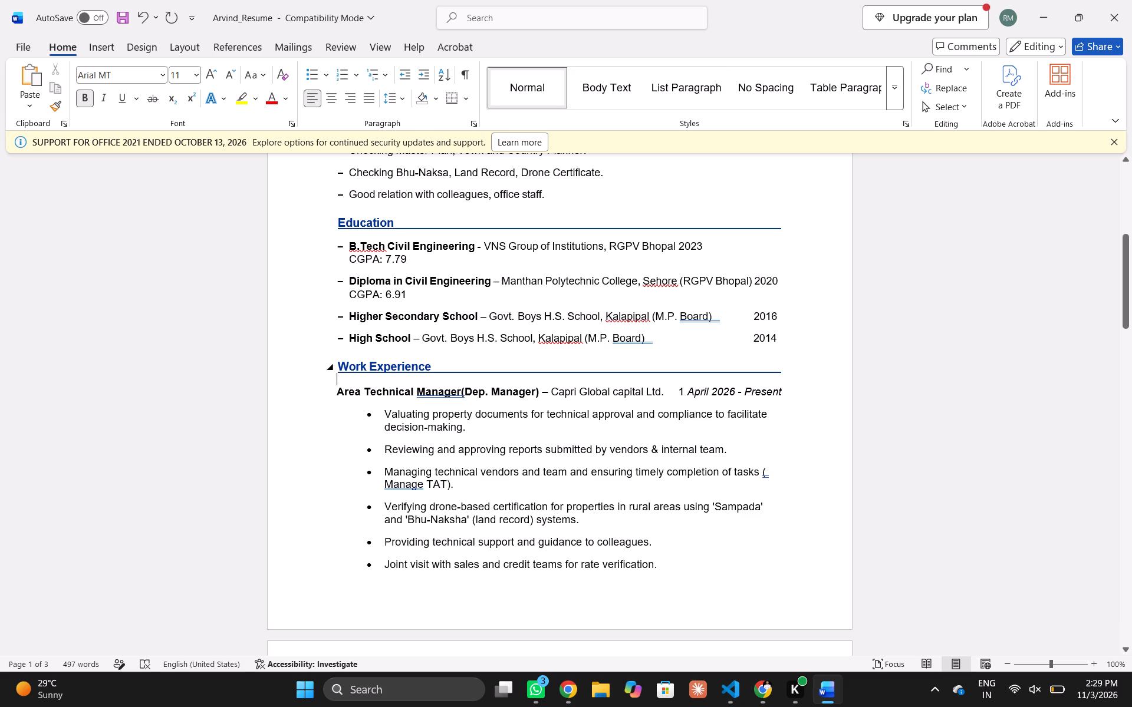
click(196, 73)
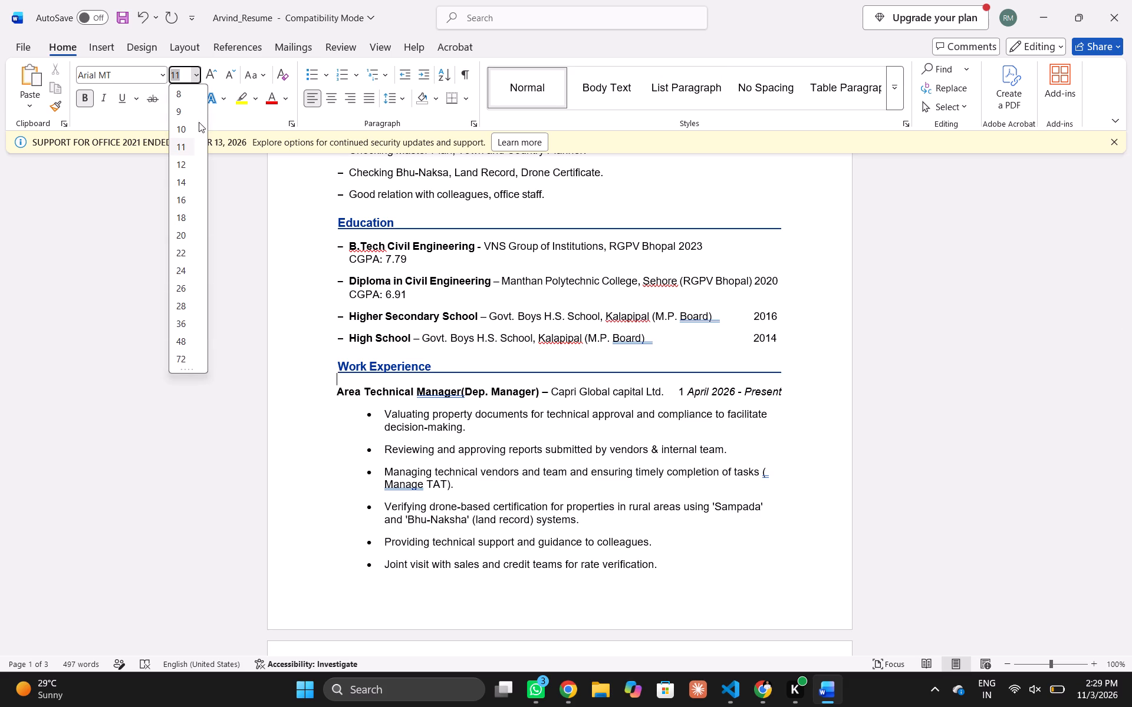
click(180, 99)
Check the page flow from Work Experience to the Declaration and look for blank lines in Personal Information that could be tightened.
scroll(285, 462, down, 1)
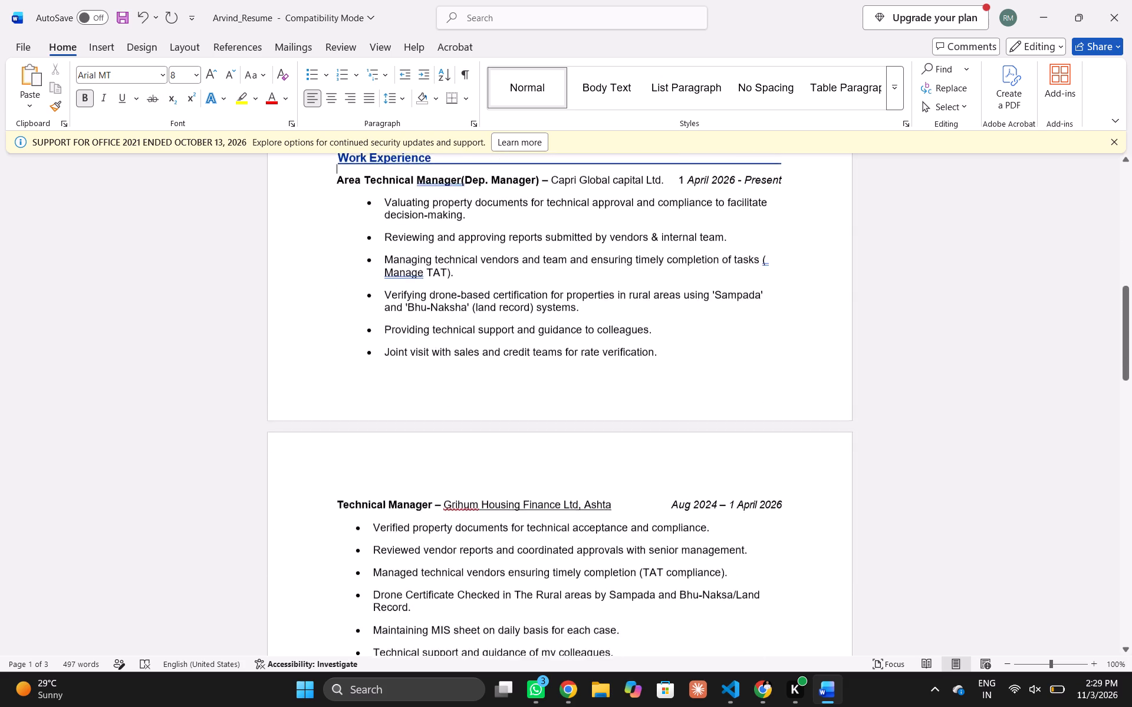
scroll(285, 462, down, 1)
scroll(332, 502, down, 1)
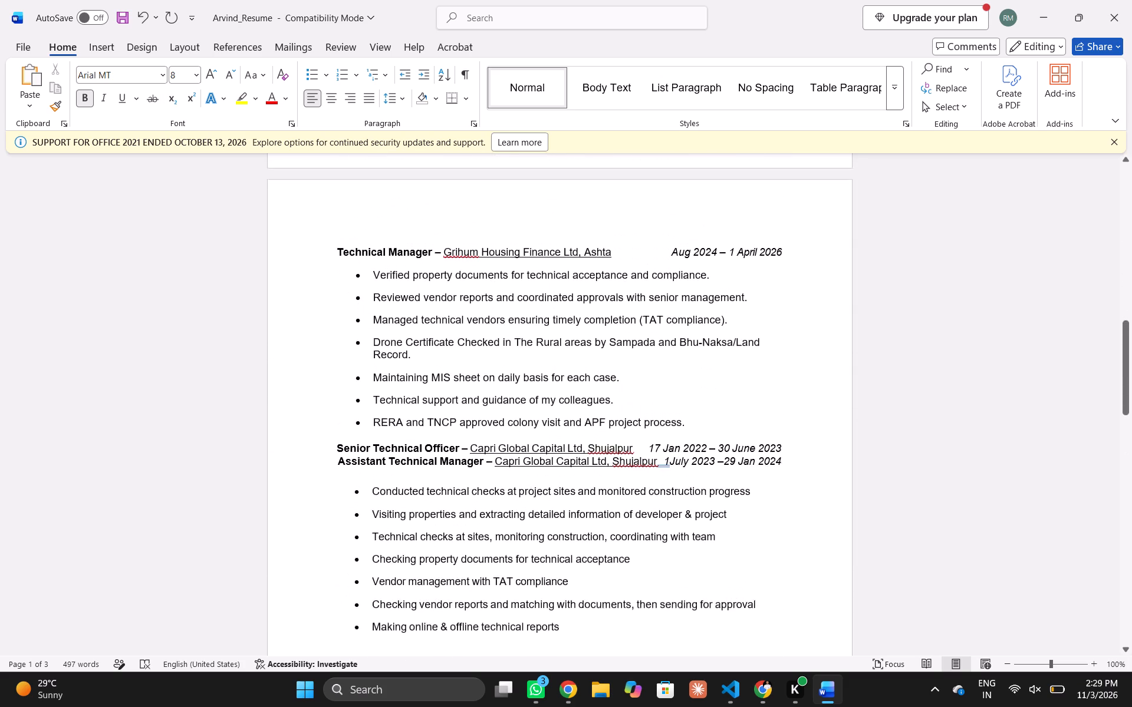
scroll(332, 502, down, 2)
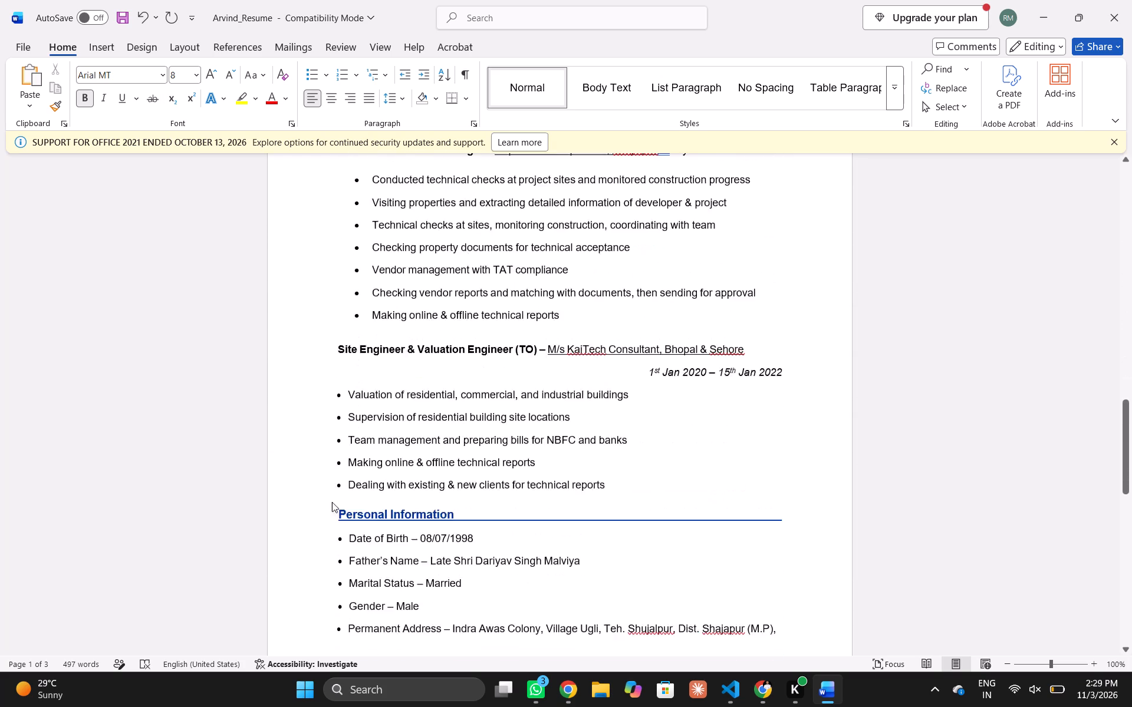
scroll(332, 502, down, 3)
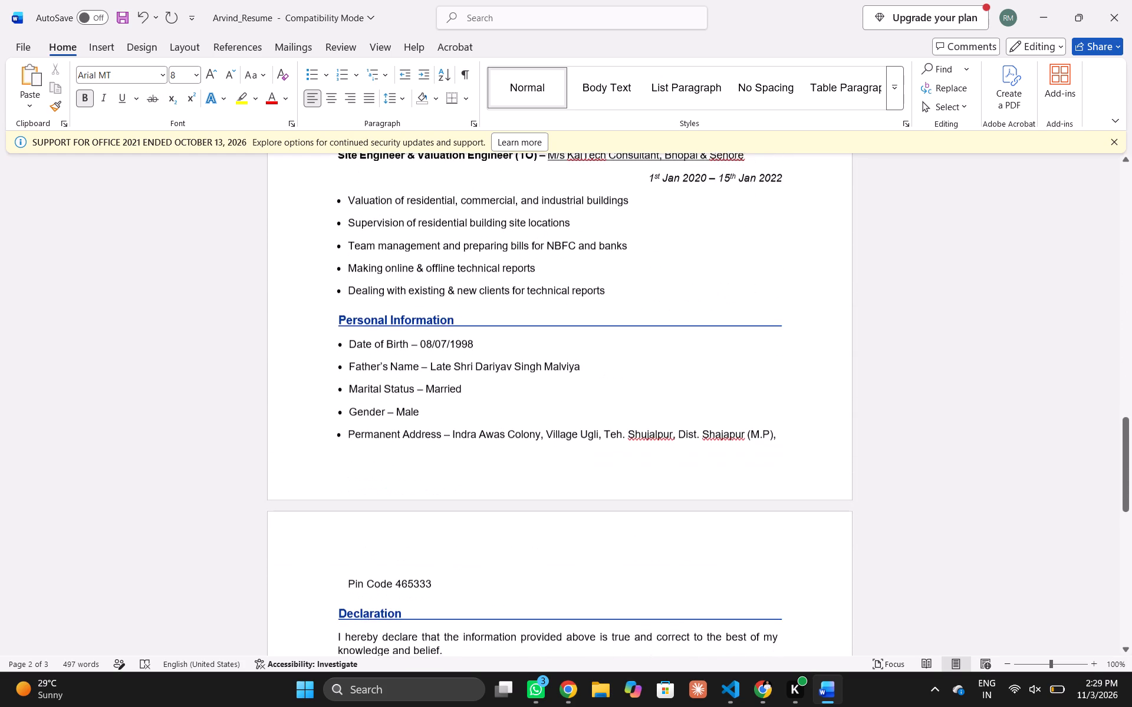
scroll(332, 502, down, 1)
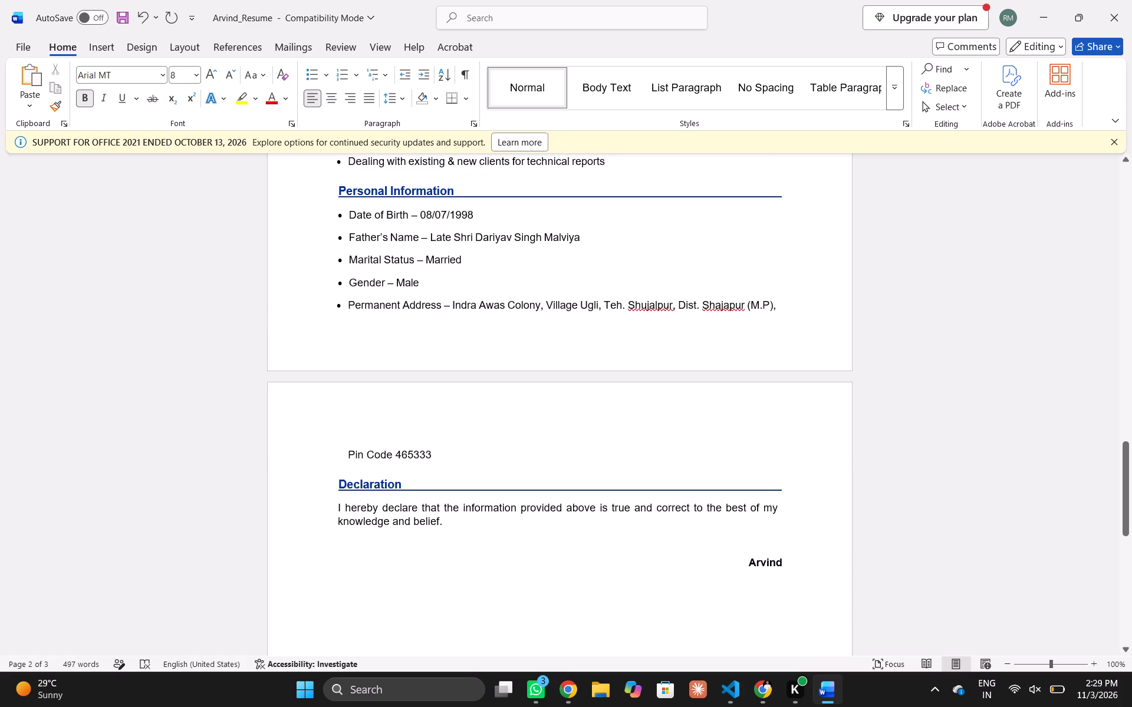
click(345, 293)
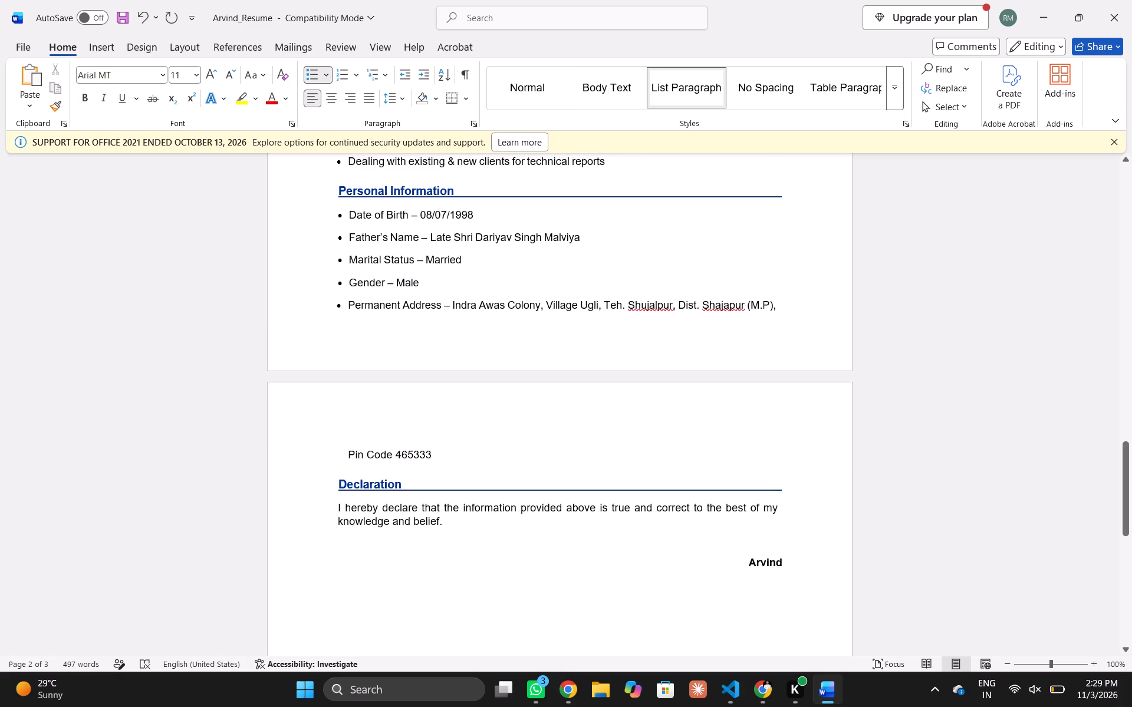
click(348, 201)
click(338, 202)
click(491, 200)
Set the font size of the blank line between the High School entry and the Work Experience heading to 8.
scroll(436, 192, up, 2)
scroll(369, 296, up, 1)
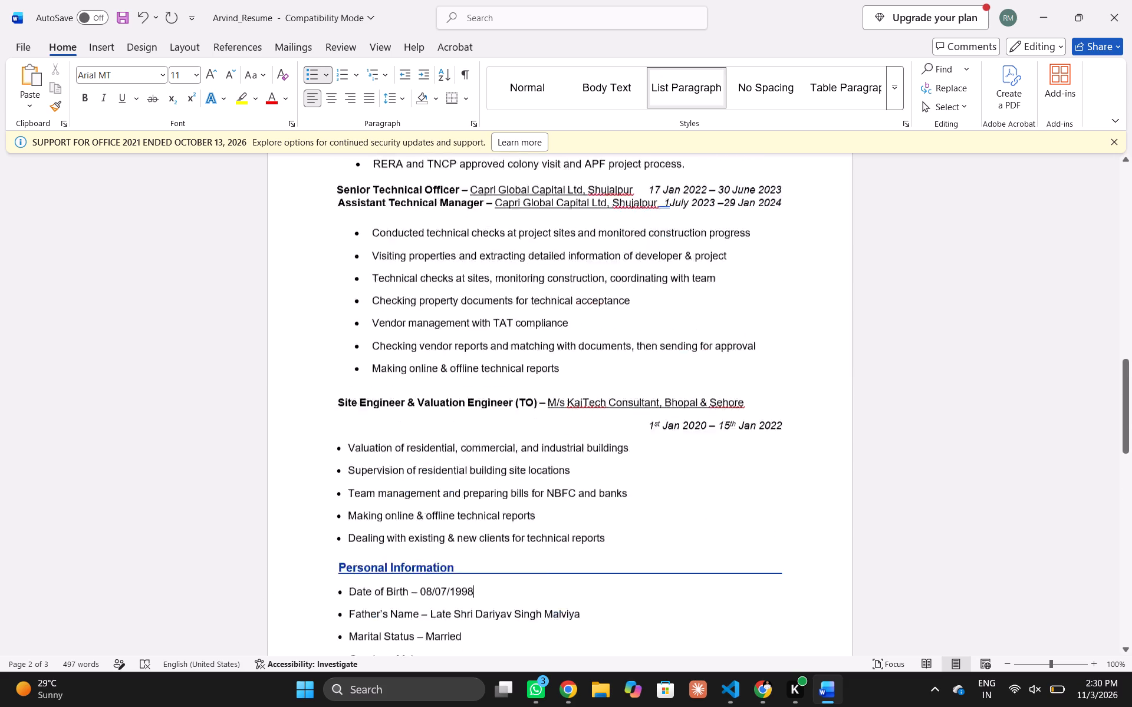
scroll(369, 296, up, 3)
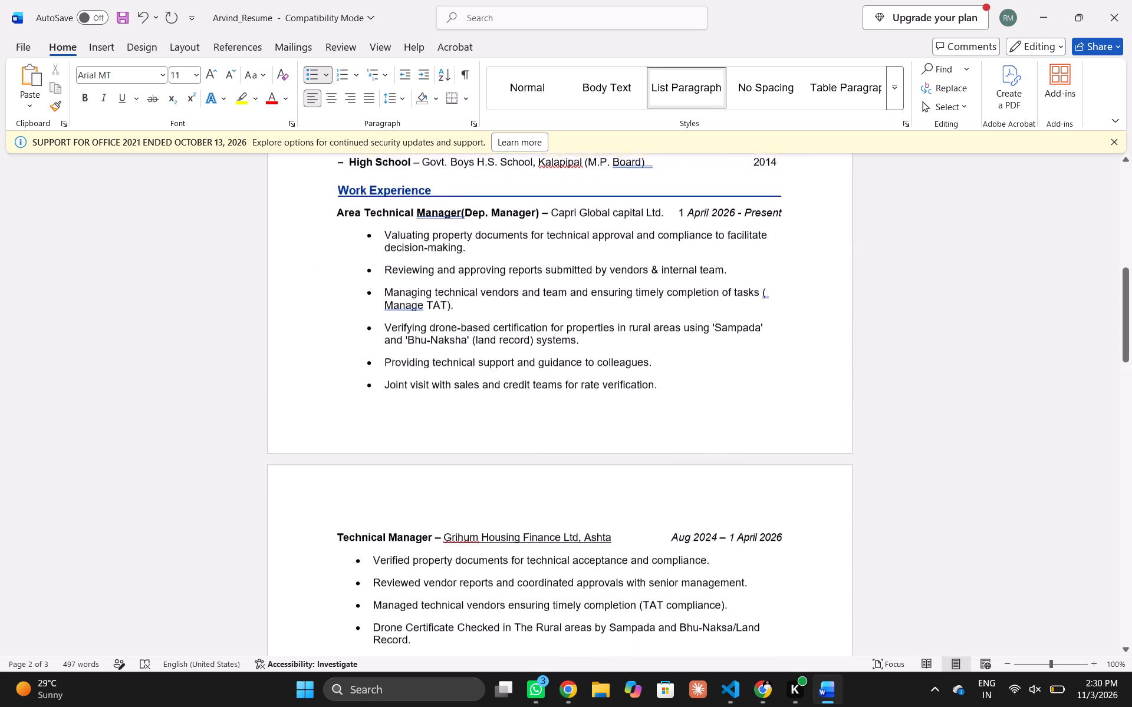
scroll(369, 296, up, 1)
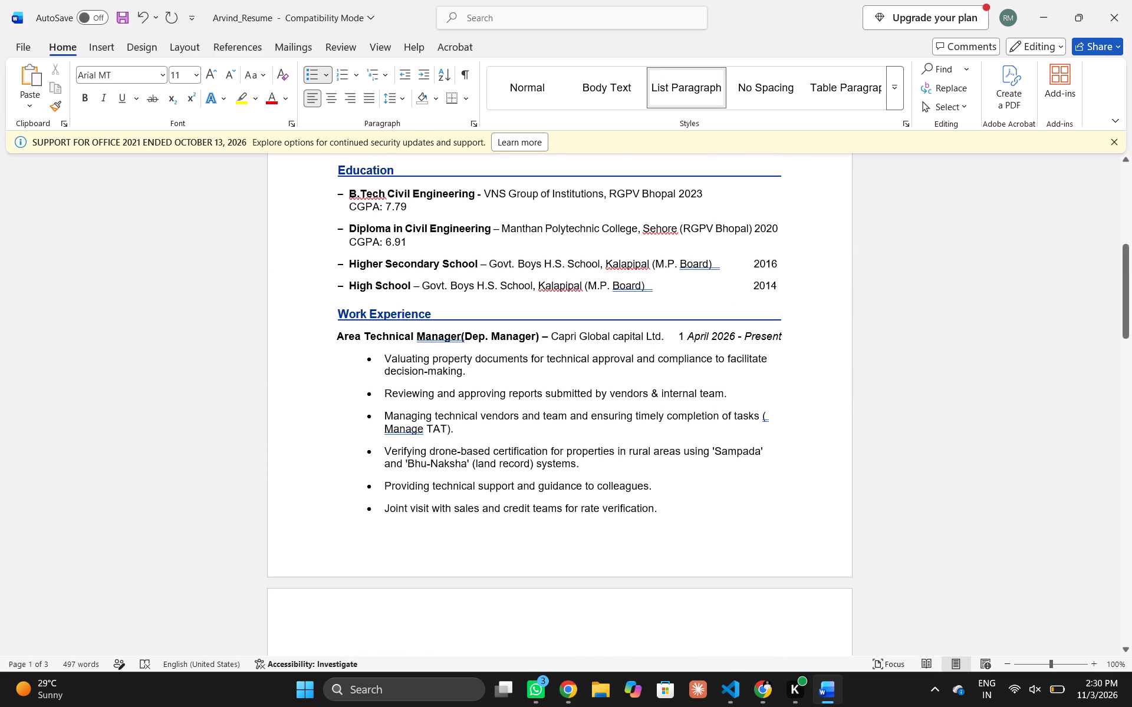
click(347, 296)
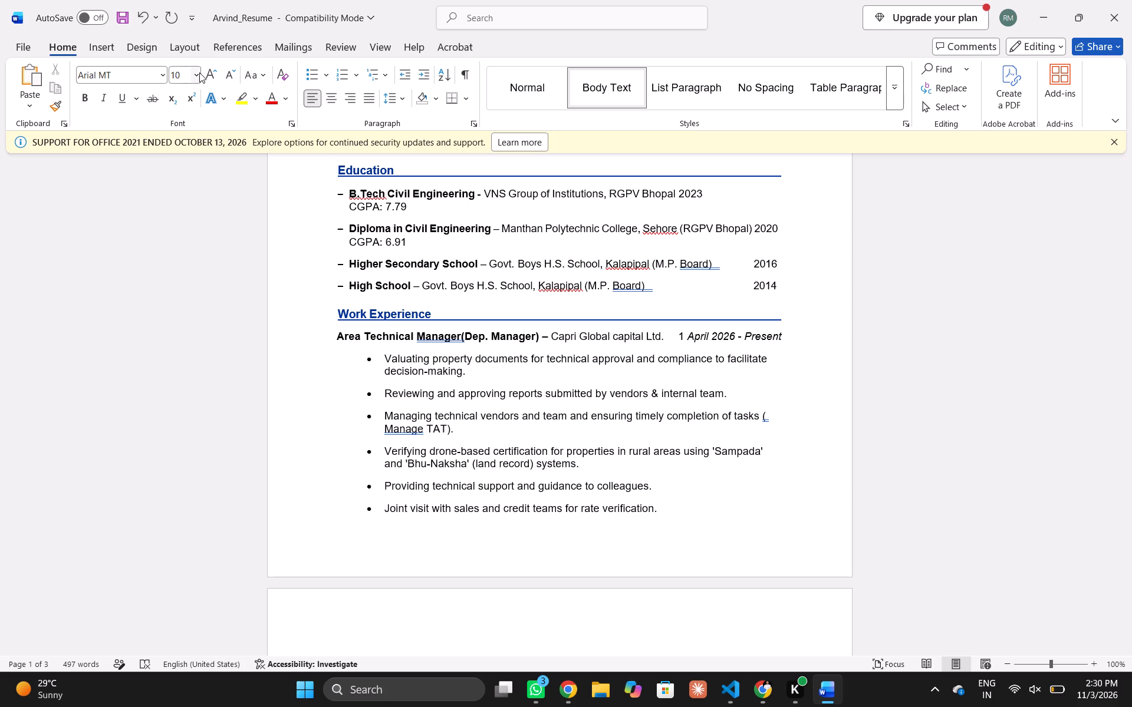
click(199, 72)
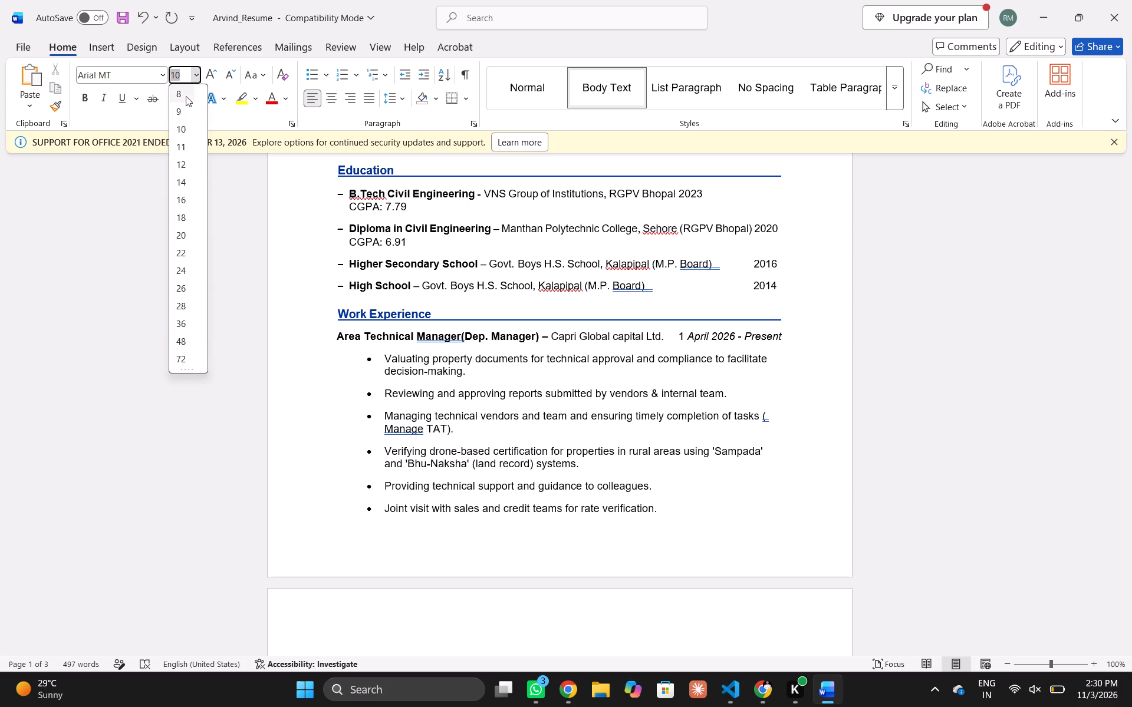
click(186, 96)
Set the font size of the blank line between the Skills list and the Education heading to 8.
scroll(320, 344, up, 1)
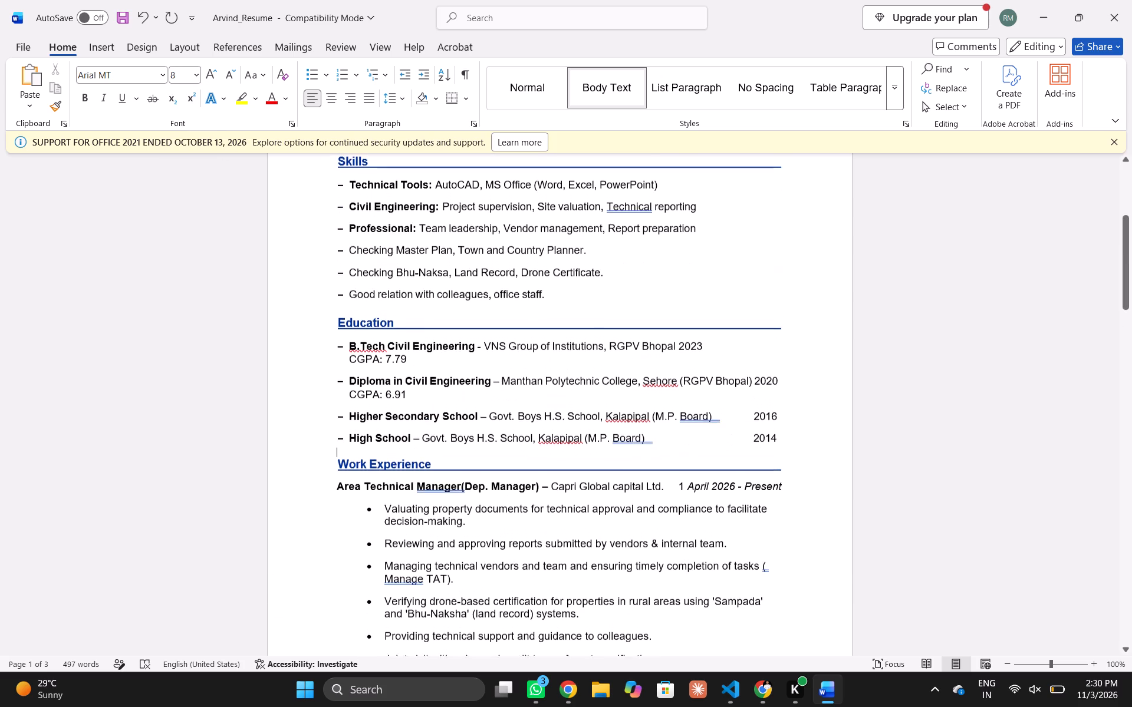
click(350, 310)
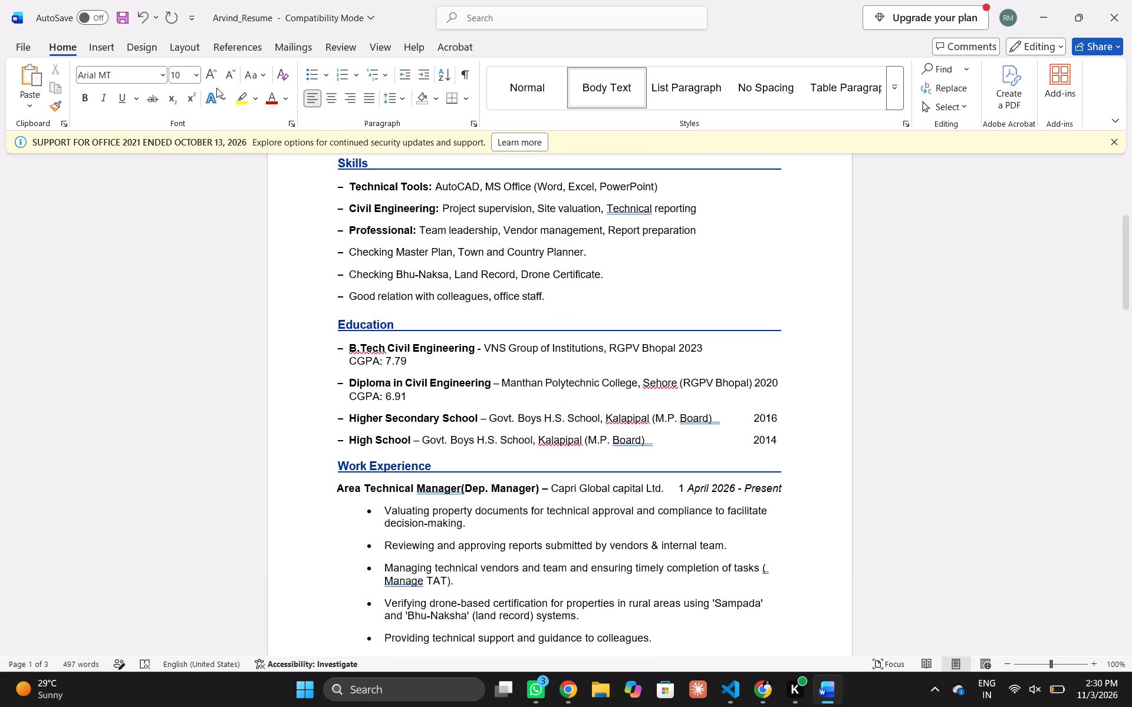
click(200, 72)
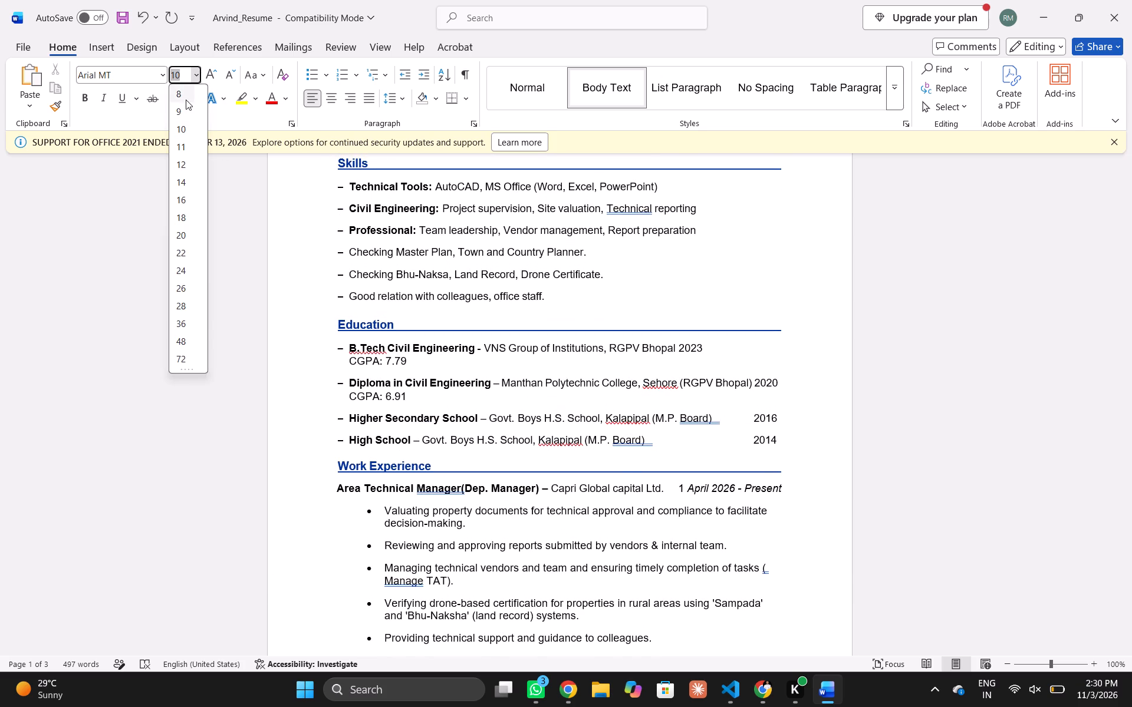
click(186, 98)
Set the font size of the blank line between the contact details and the Career Objective heading to 10.
scroll(256, 240, up, 1)
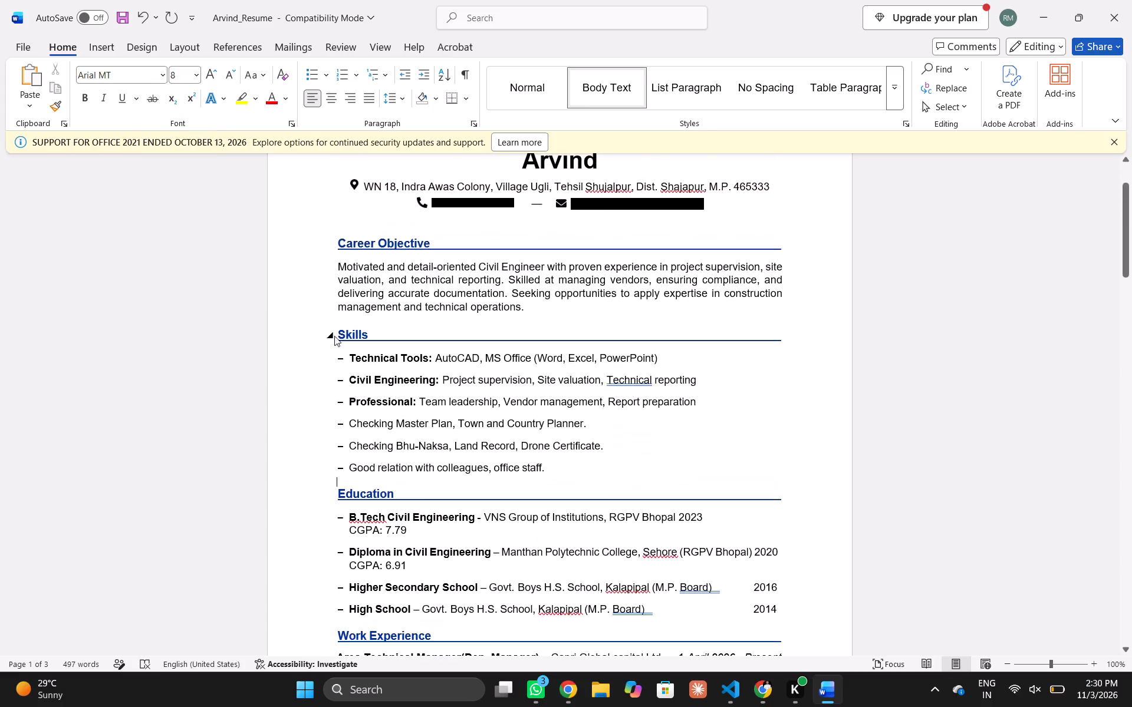
click(344, 348)
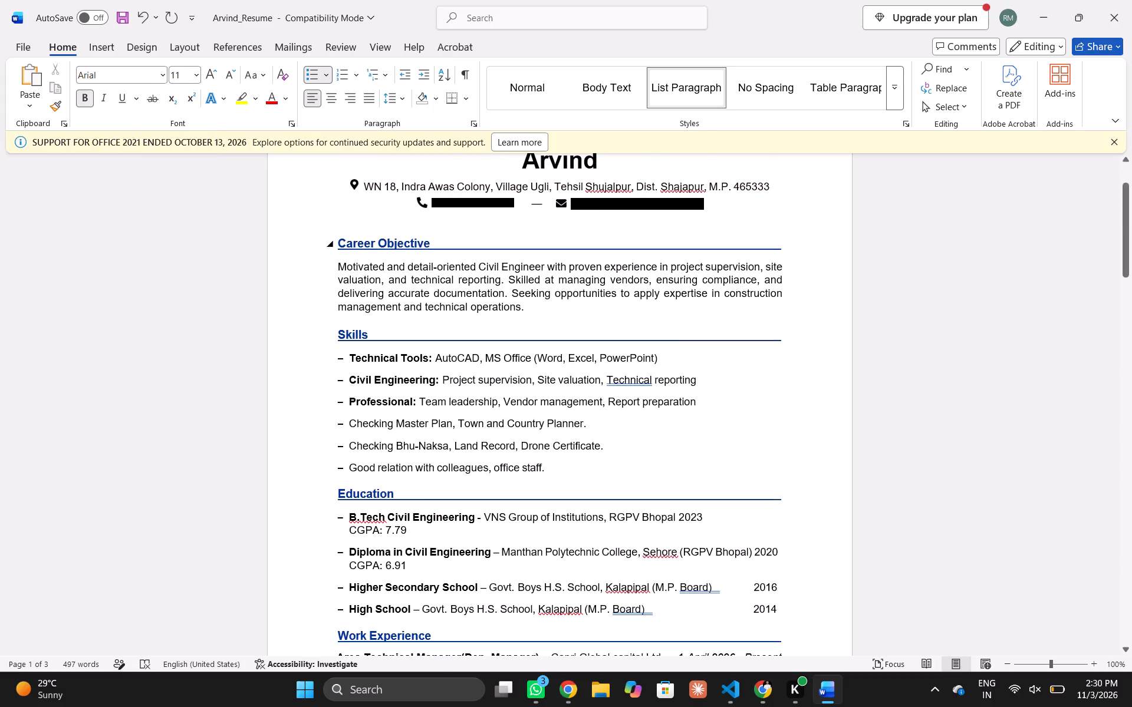
click(337, 255)
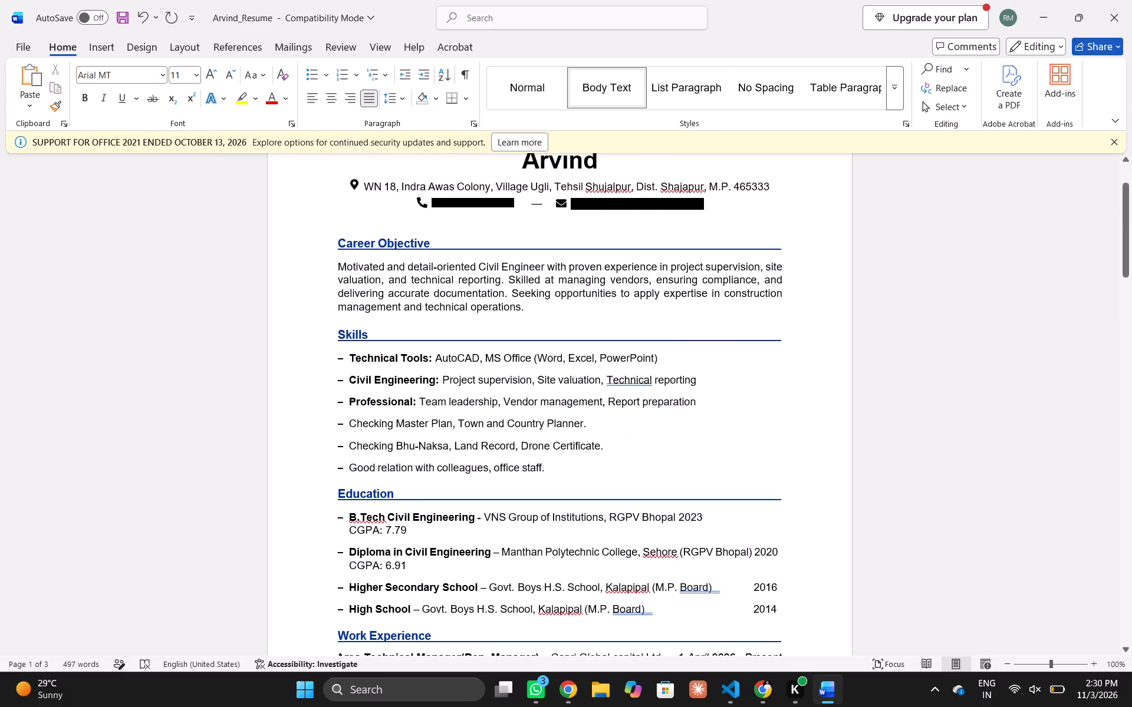
click(341, 228)
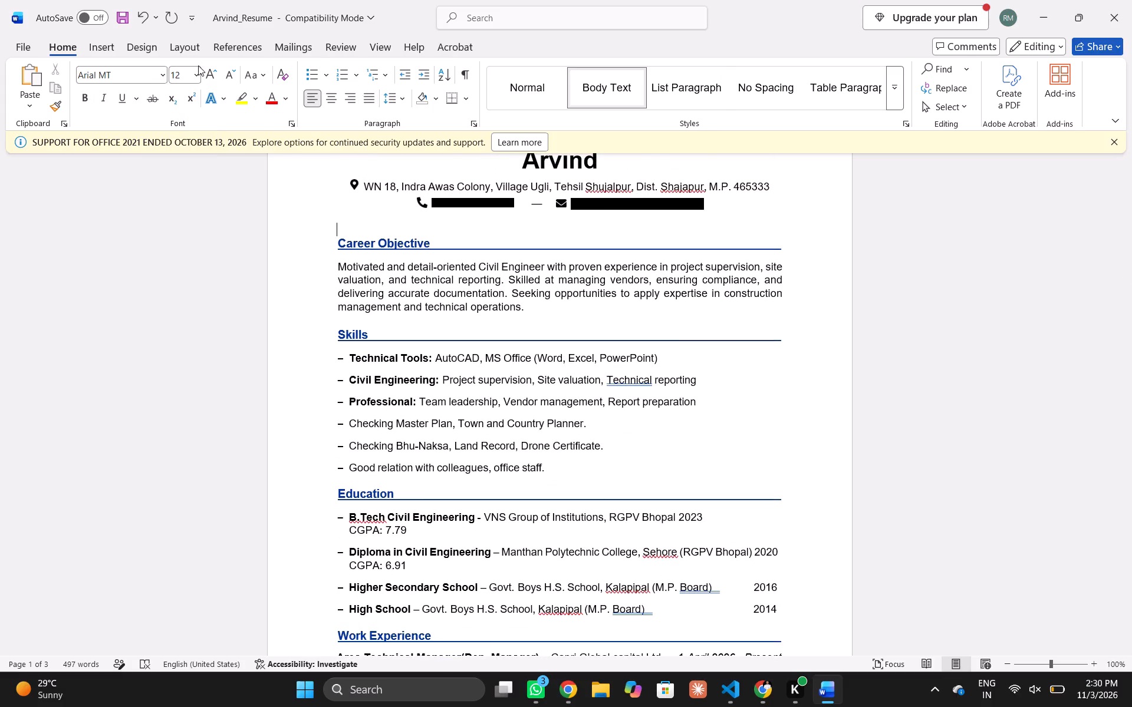
click(193, 72)
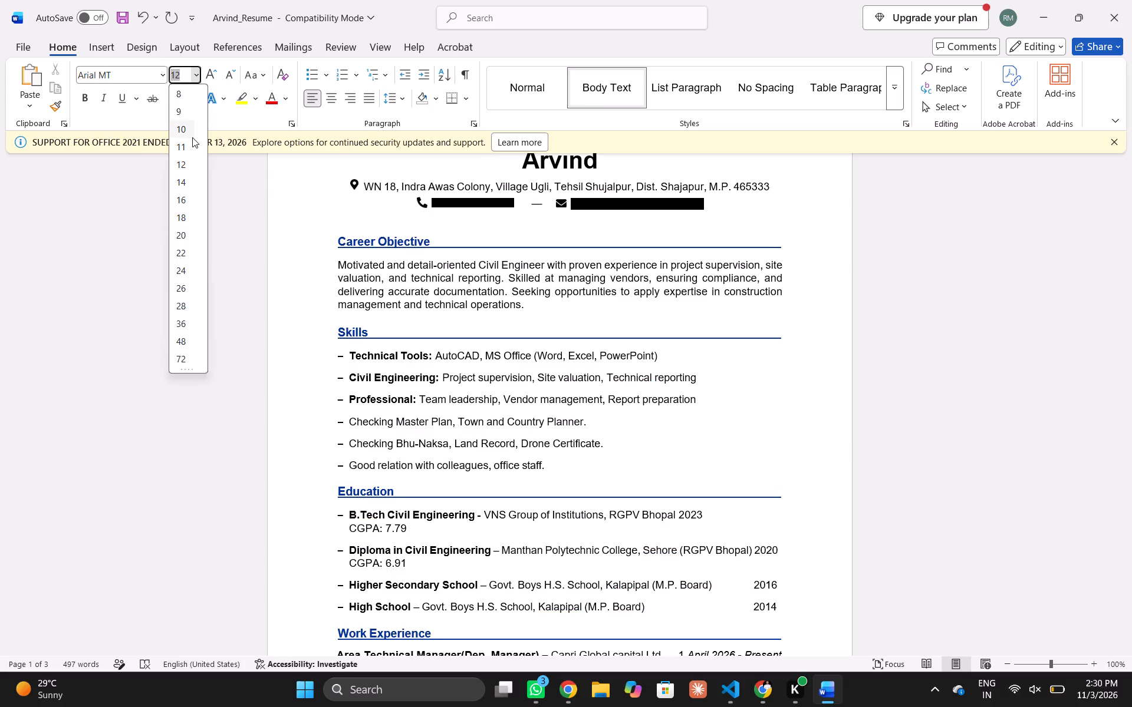
click(189, 133)
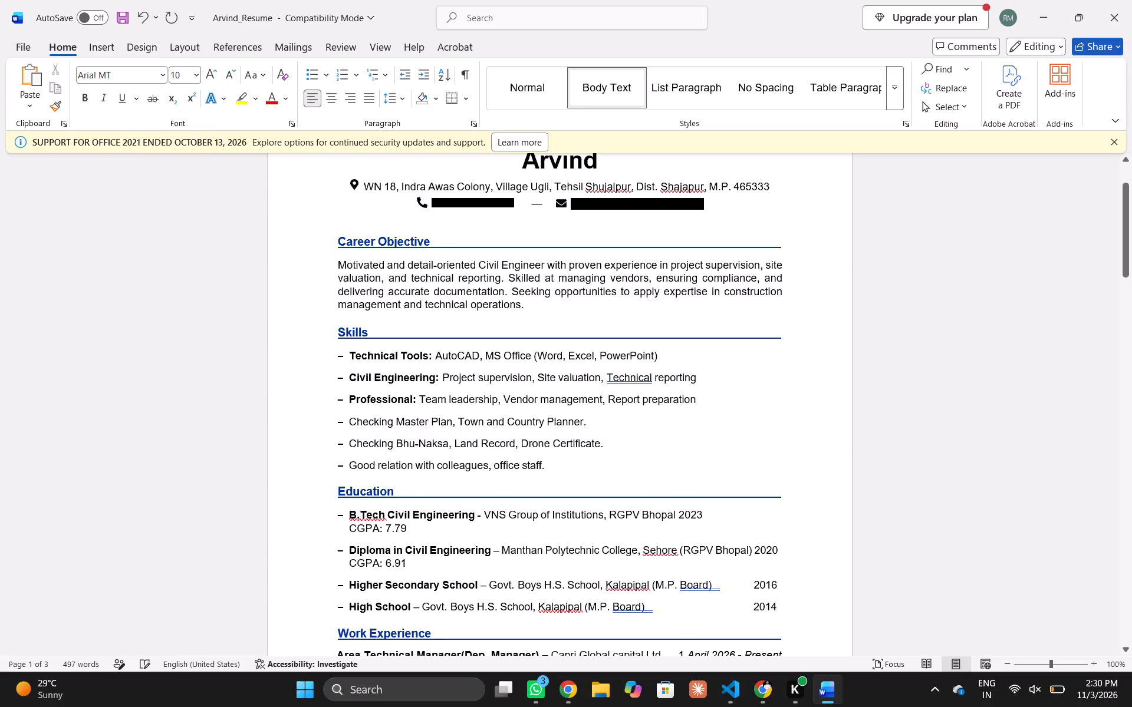
click(258, 431)
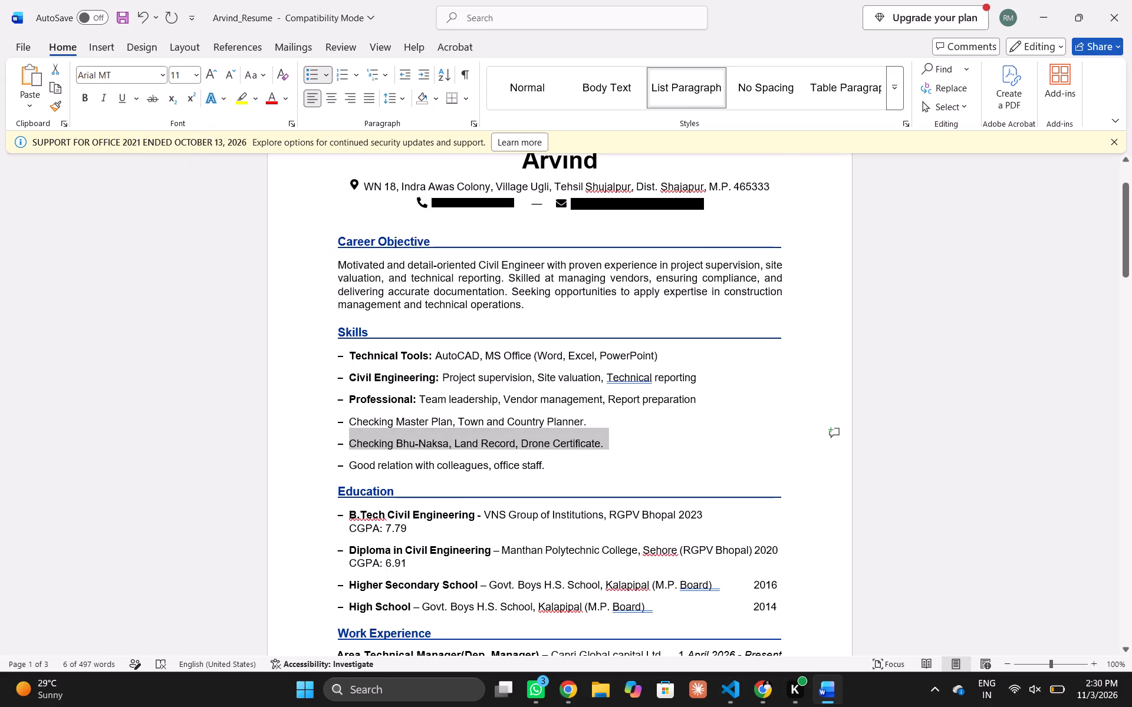
Set the font size of the blank line between the last Work Experience bullet and the Personal Information heading to 8.
scroll(439, 503, down, 9)
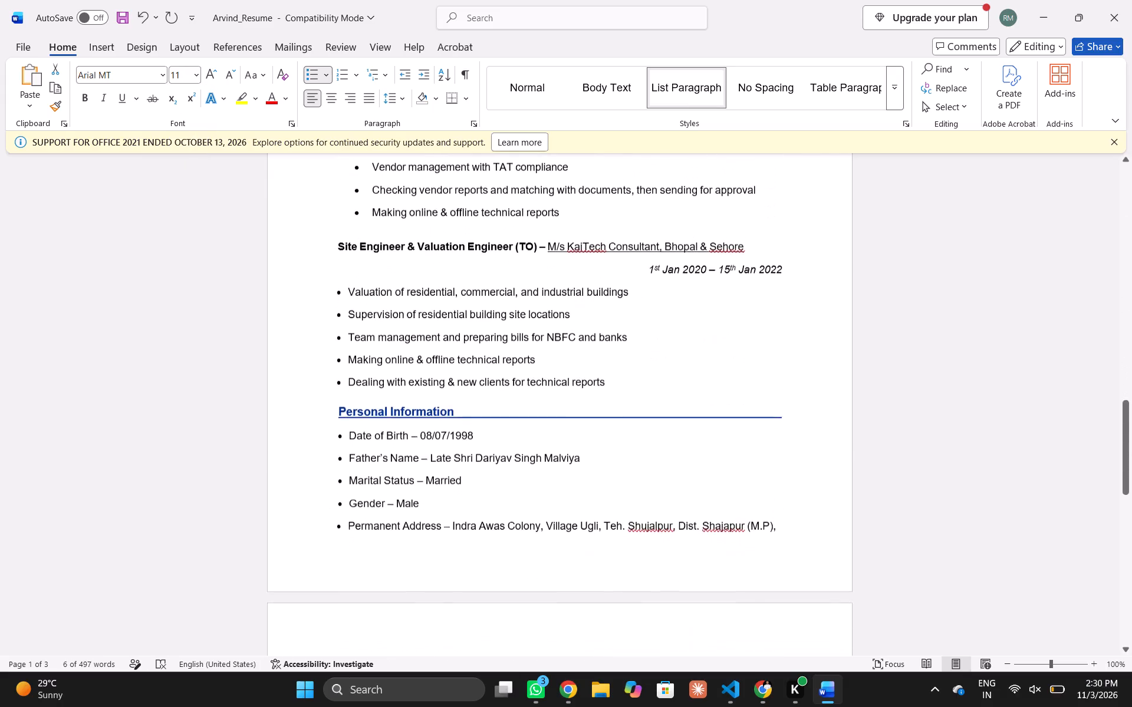
scroll(439, 503, down, 2)
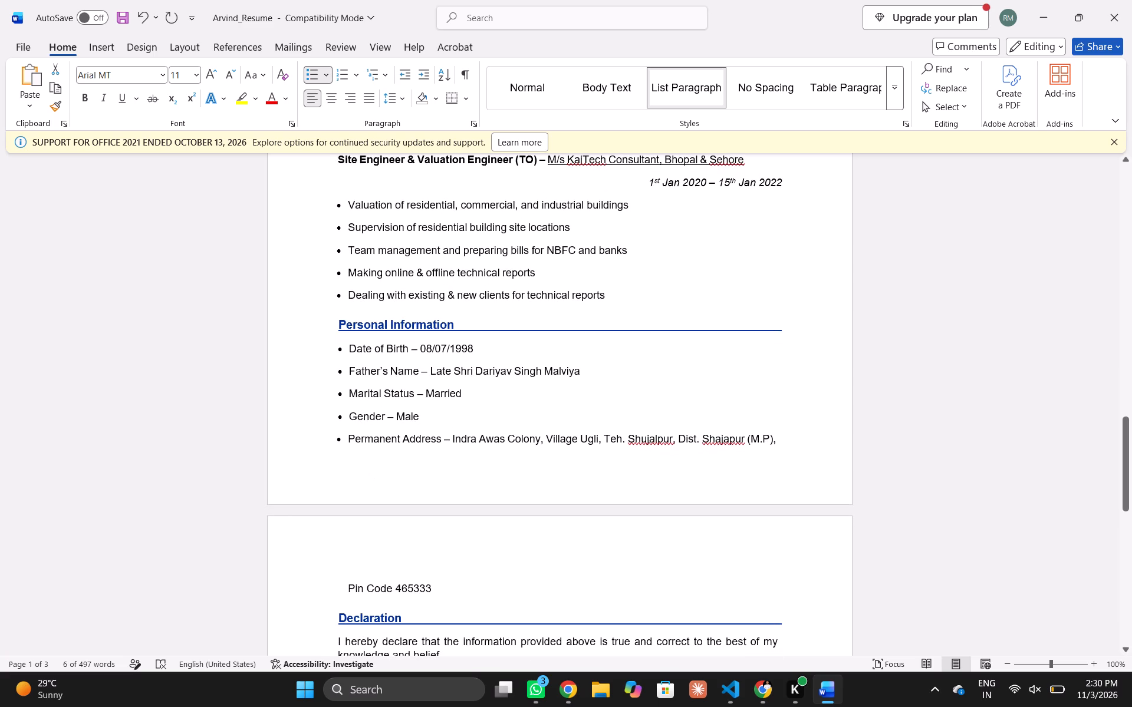
click(360, 453)
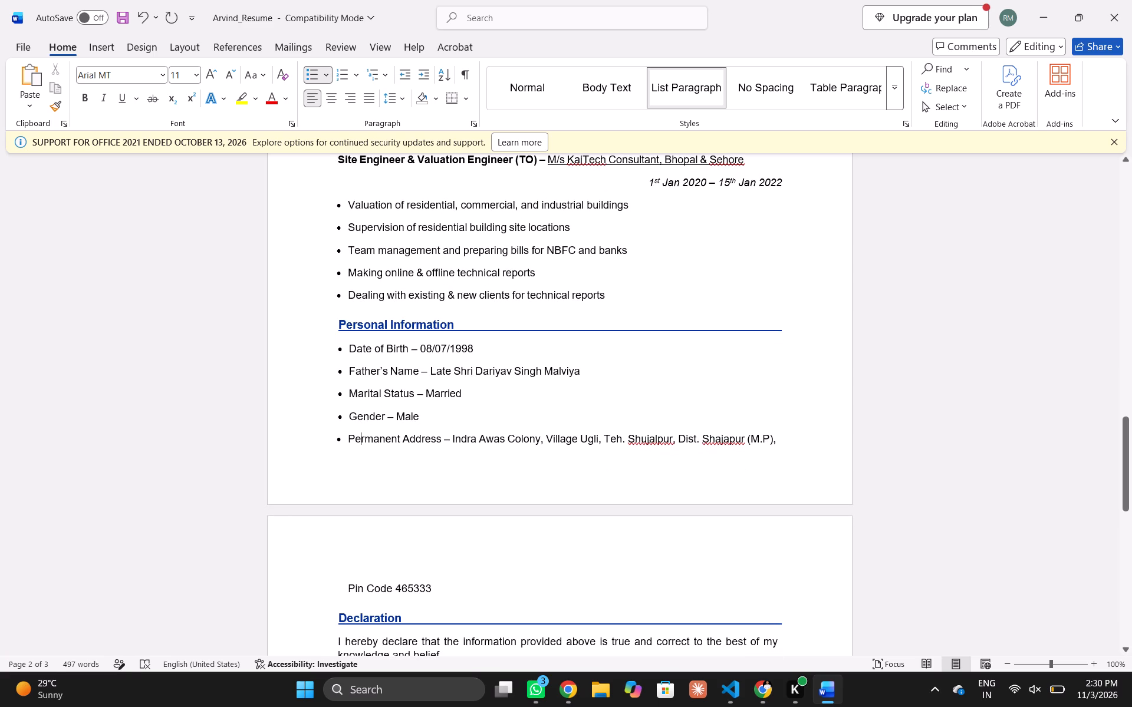
click(444, 423)
click(429, 417)
click(416, 312)
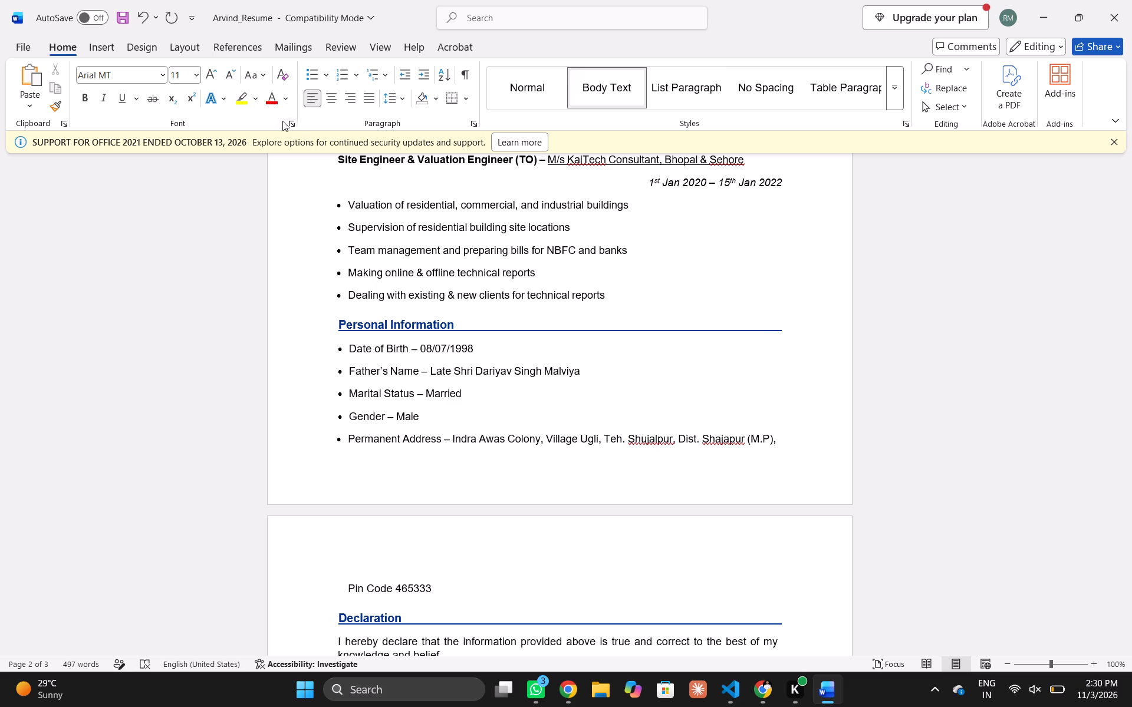
click(195, 67)
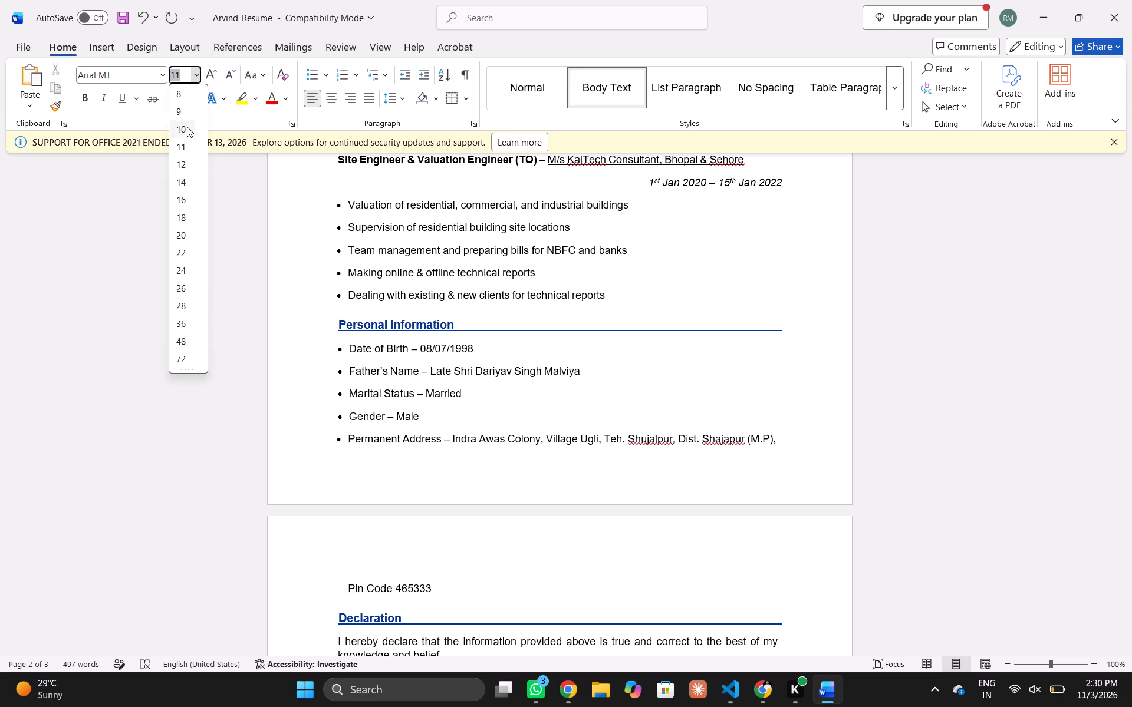
click(180, 95)
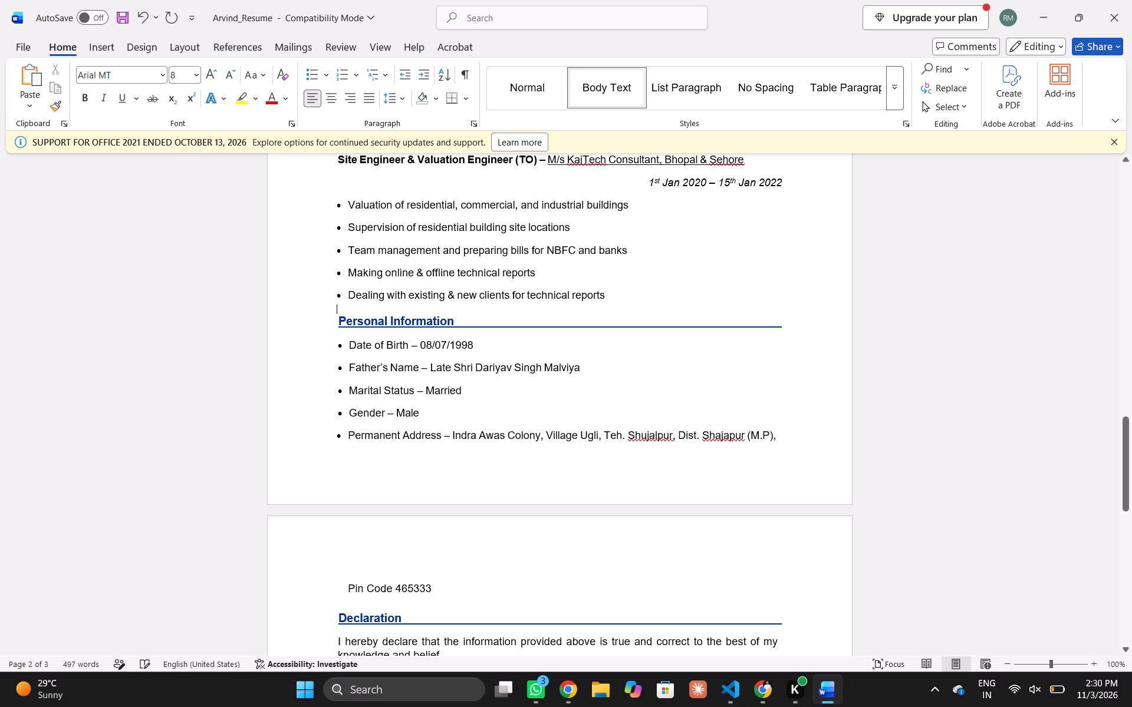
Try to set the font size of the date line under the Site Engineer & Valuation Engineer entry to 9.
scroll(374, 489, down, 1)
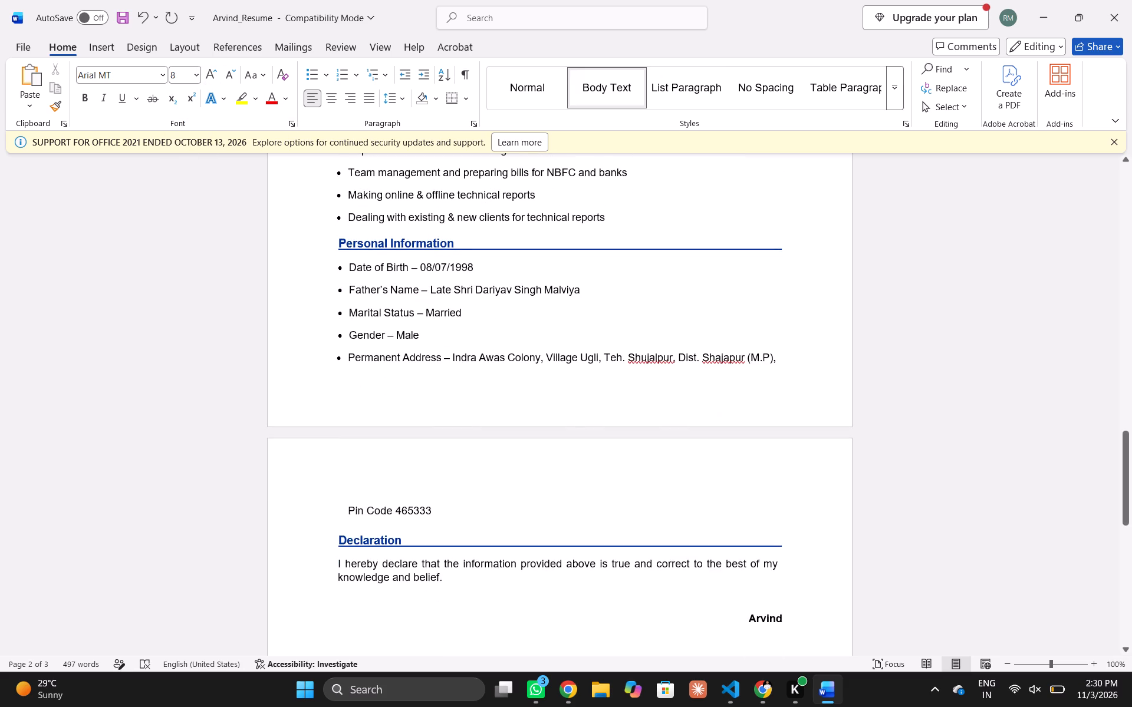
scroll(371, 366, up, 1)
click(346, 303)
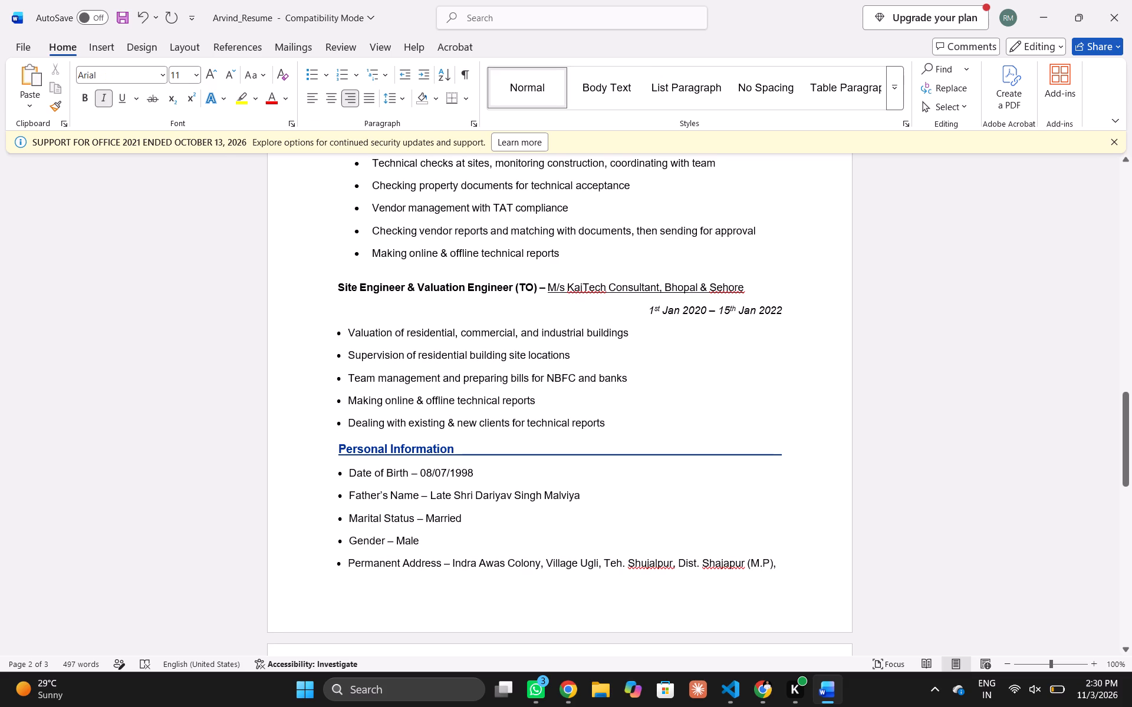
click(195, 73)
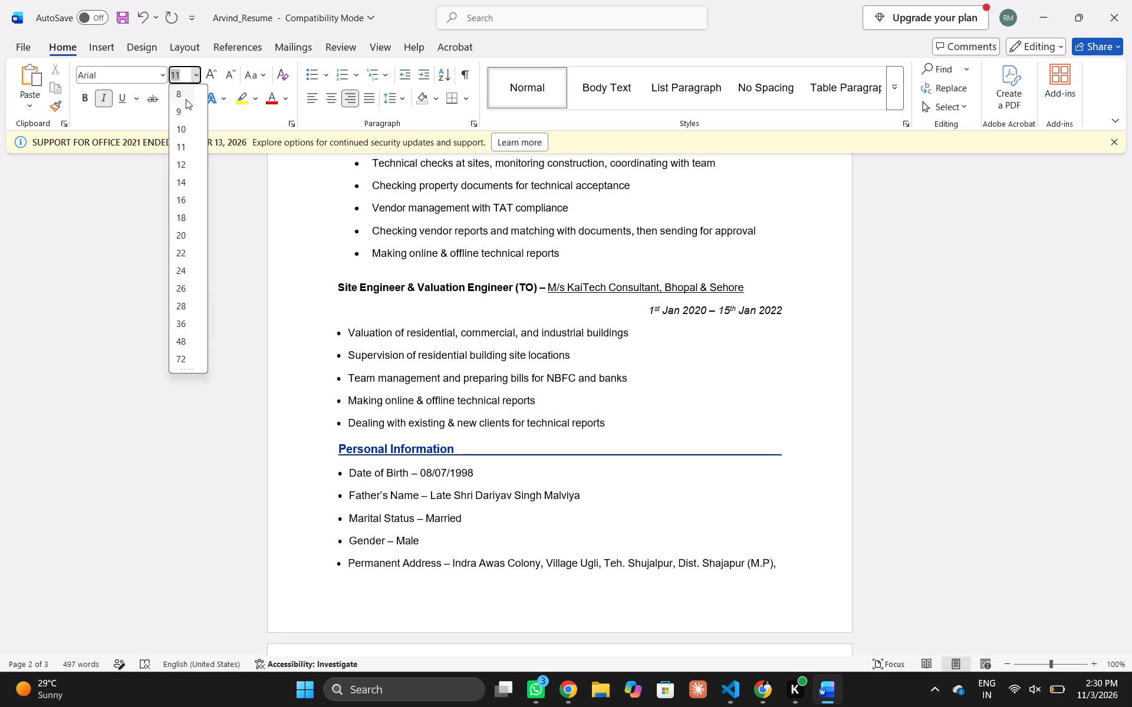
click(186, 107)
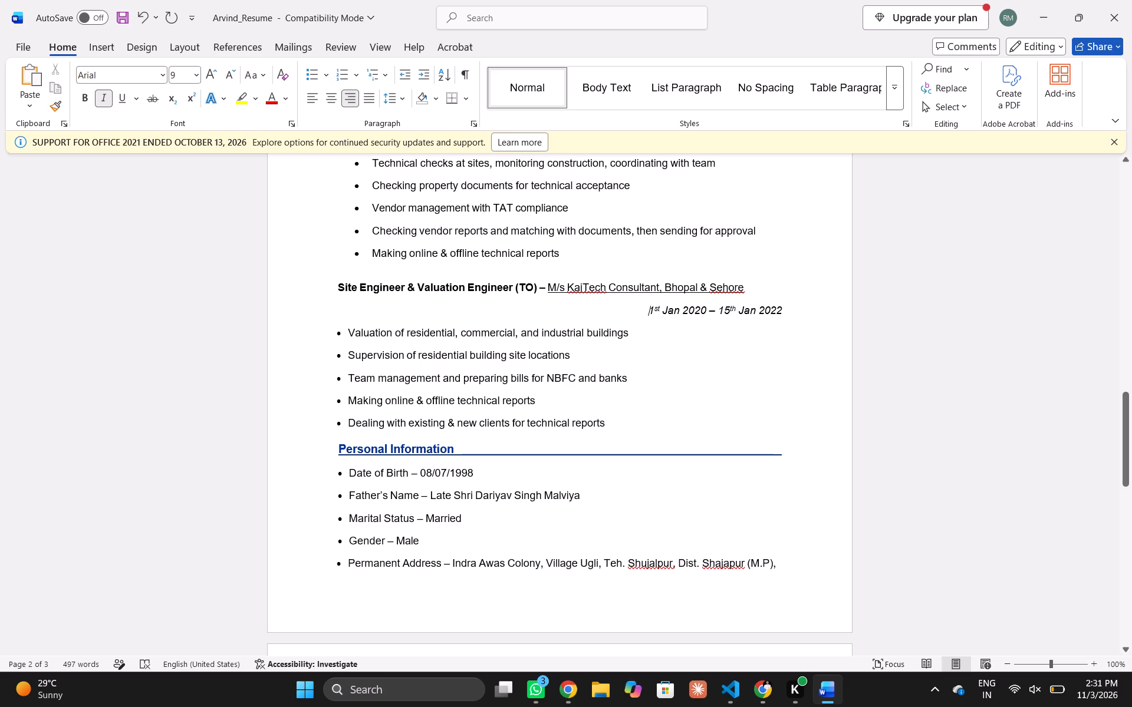
Set the font size of the whole date line under the Site Engineer & Valuation Engineer entry to 10.
drag(790, 311, 657, 309)
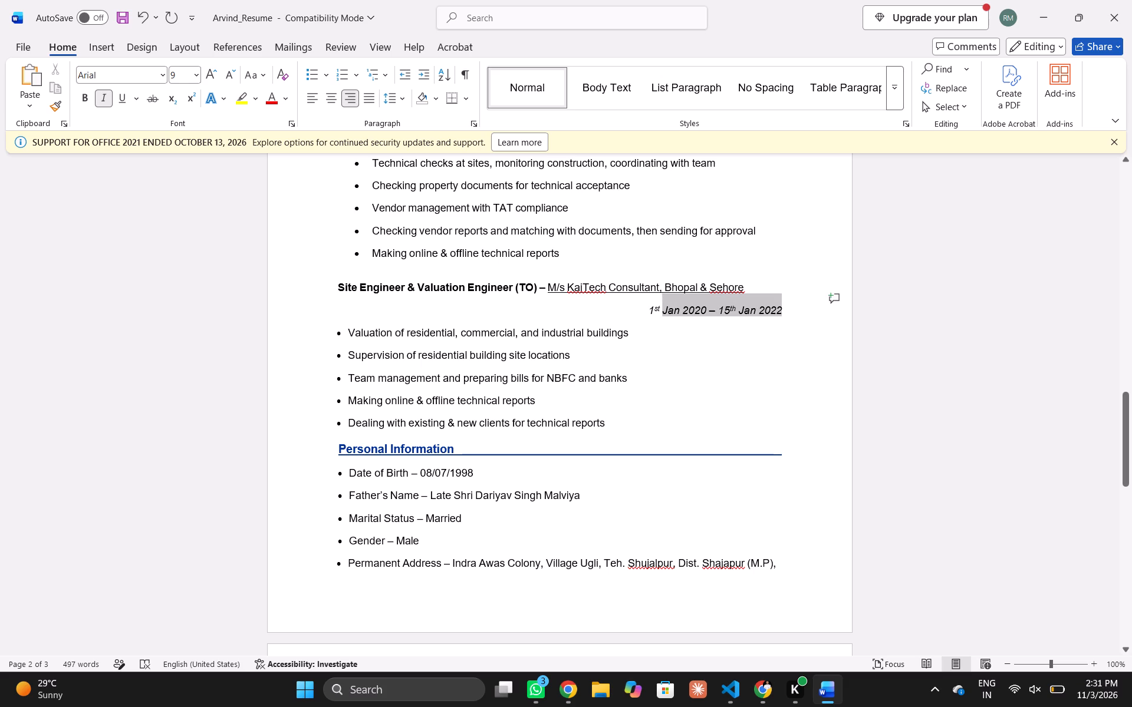
drag(657, 309, 651, 309)
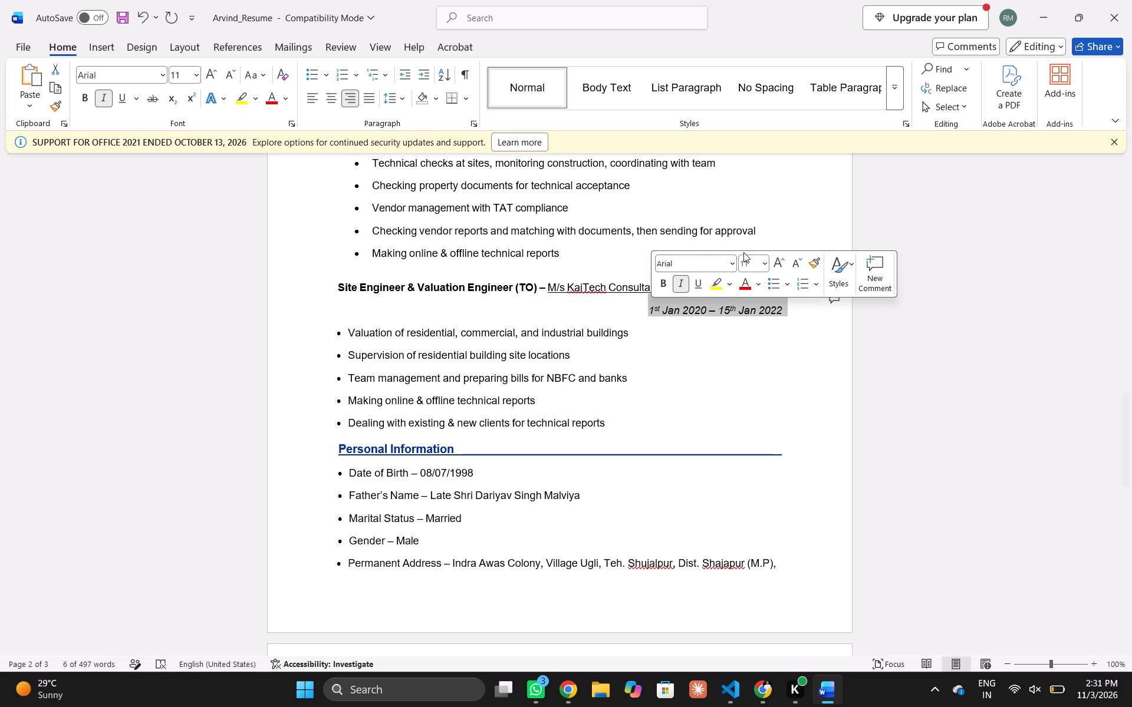
click(762, 262)
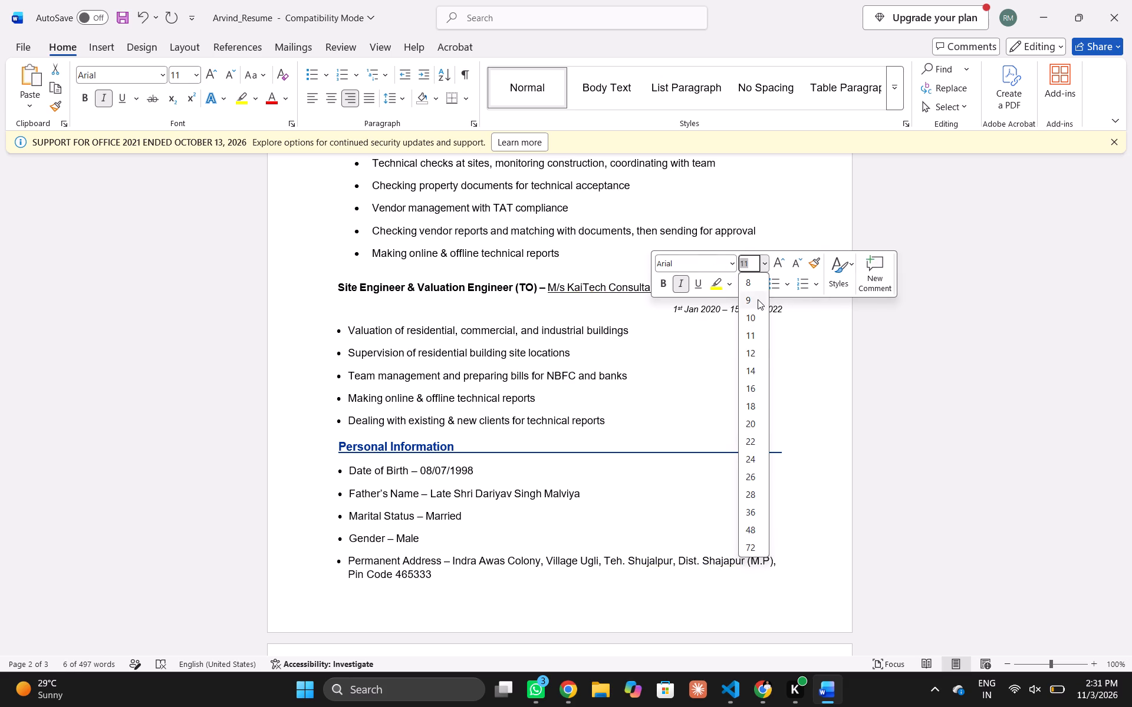
click(756, 314)
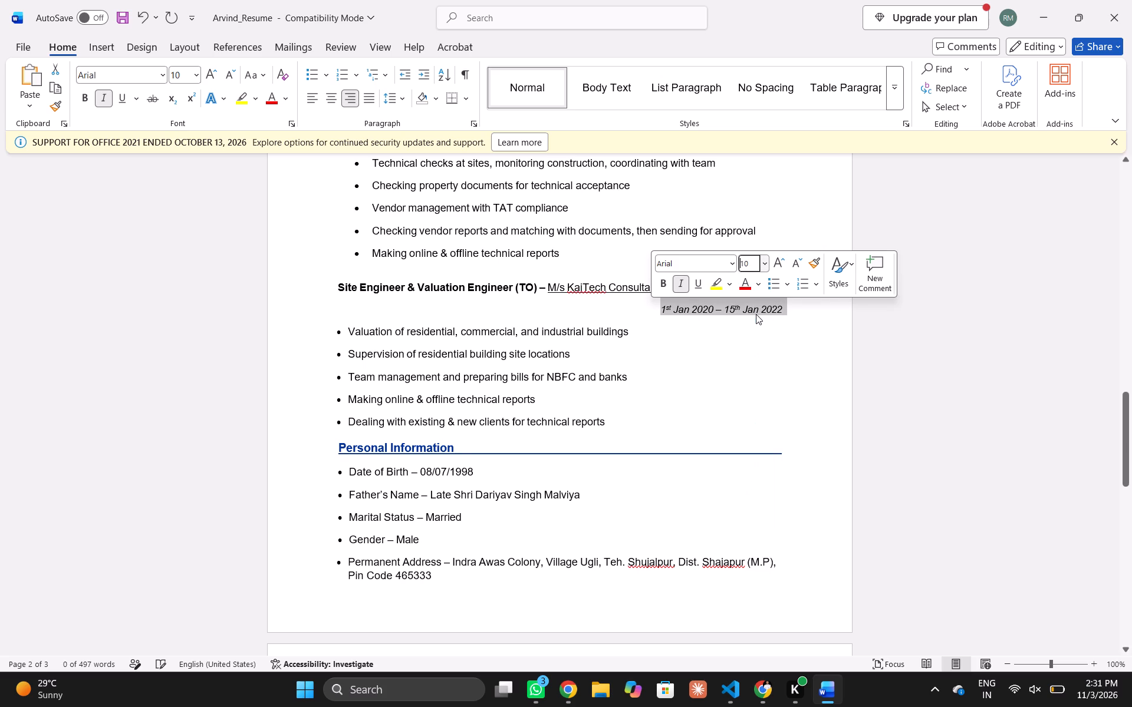
click(210, 595)
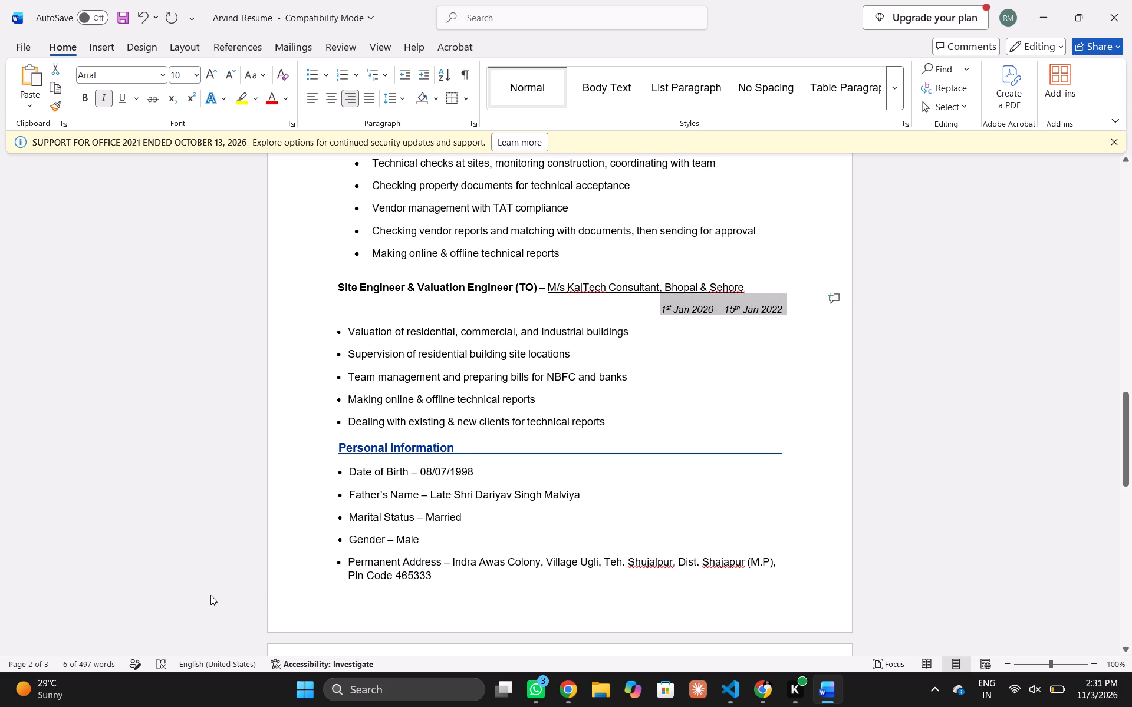
Add a period at the end of the Permanent Address entry in Personal Information.
scroll(769, 422, down, 1)
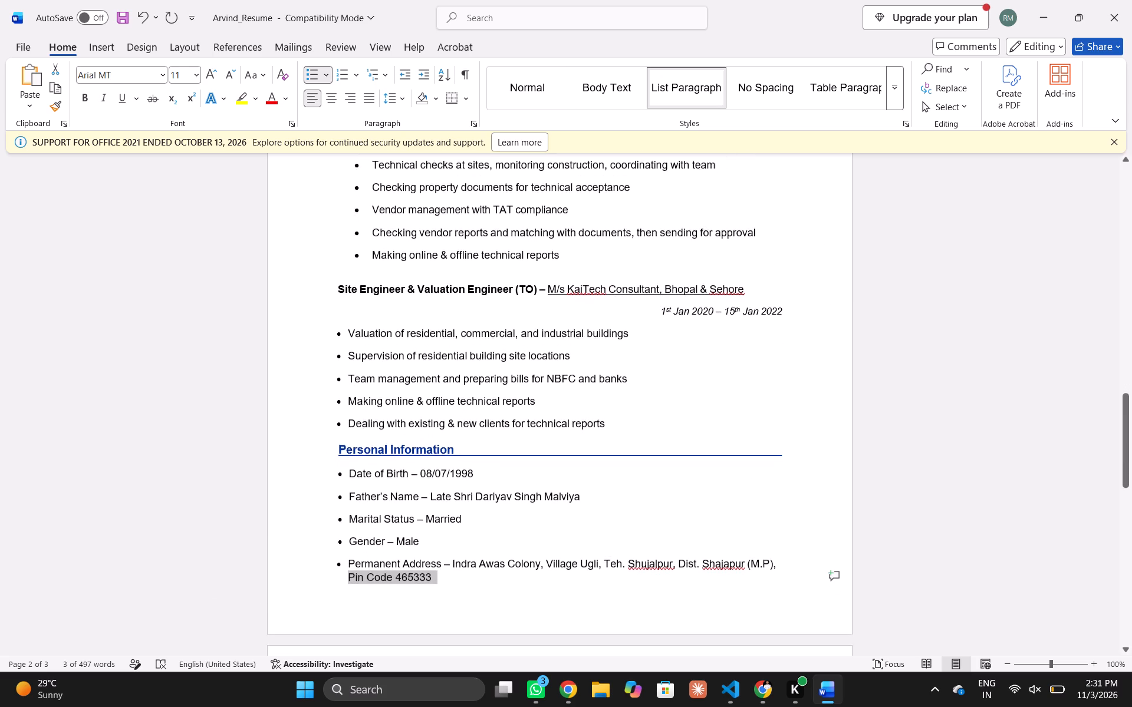
scroll(769, 422, down, 1)
click(542, 582)
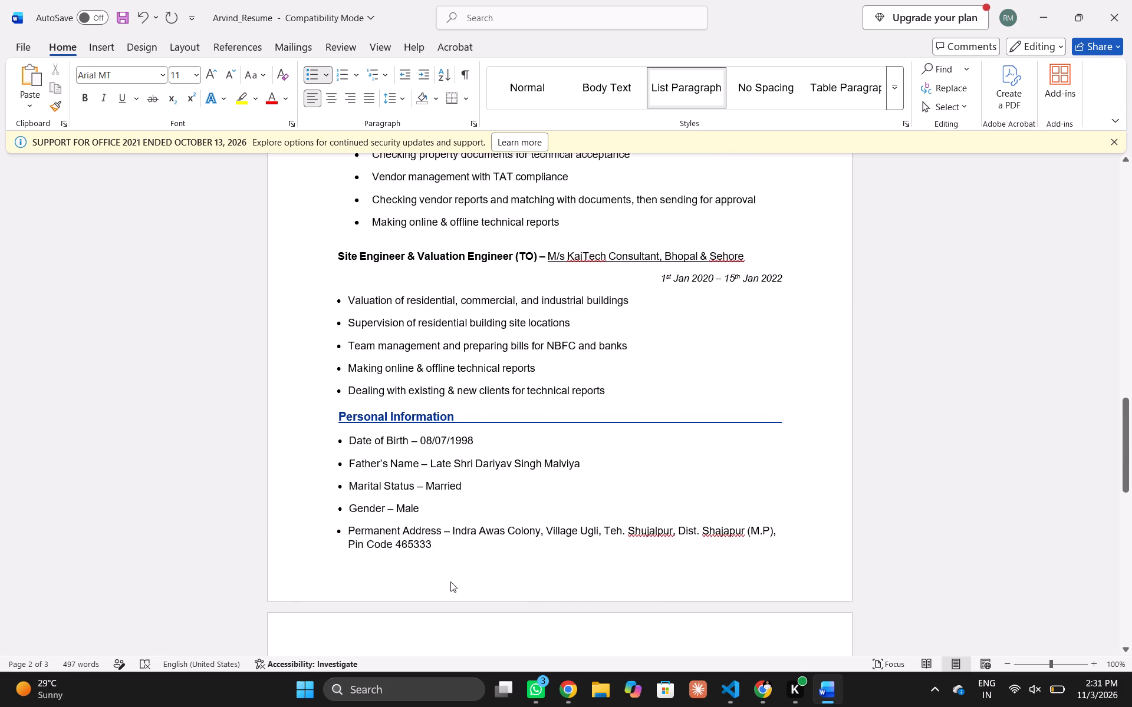
scroll(450, 582, down, 1)
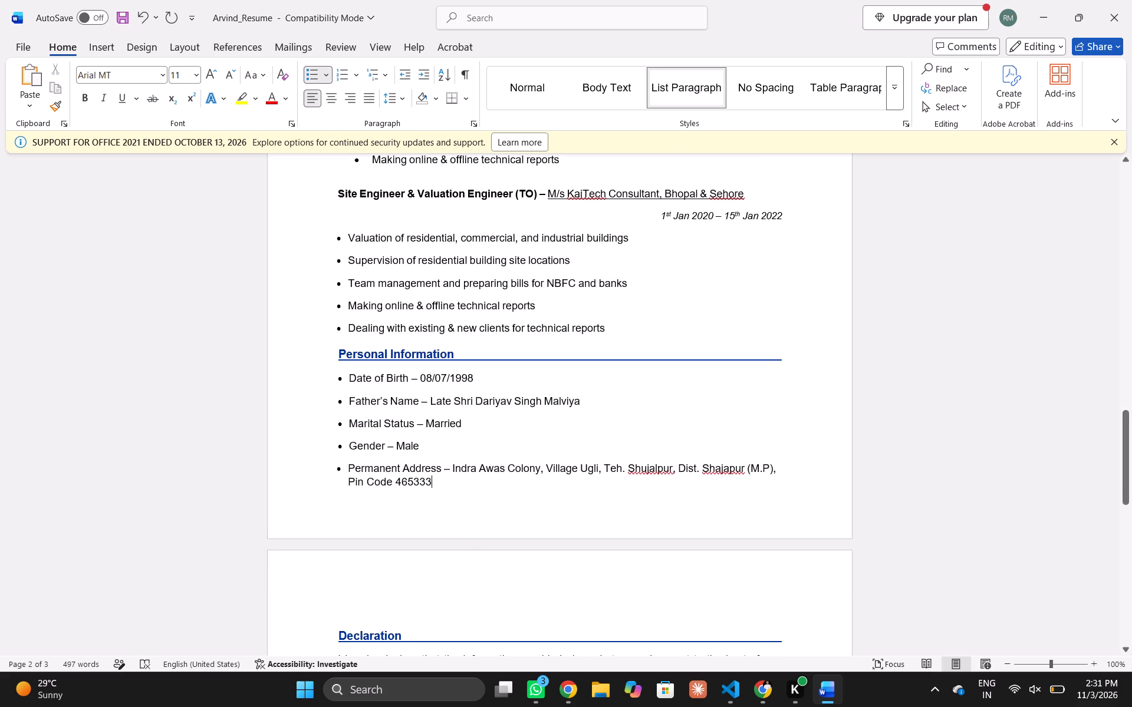
key(period)
Delete the blank line above the Declaration heading, keeping the period that ends the Permanent Address entry.
scroll(457, 494, down, 1)
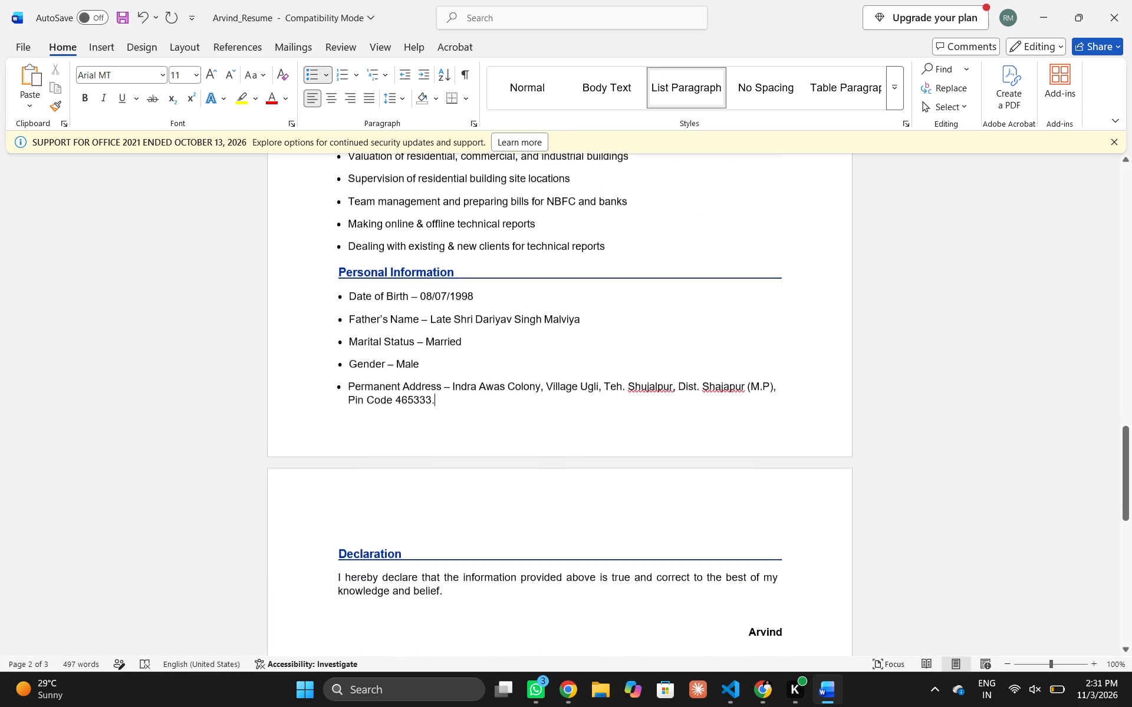
click(350, 518)
key(BackSpace)
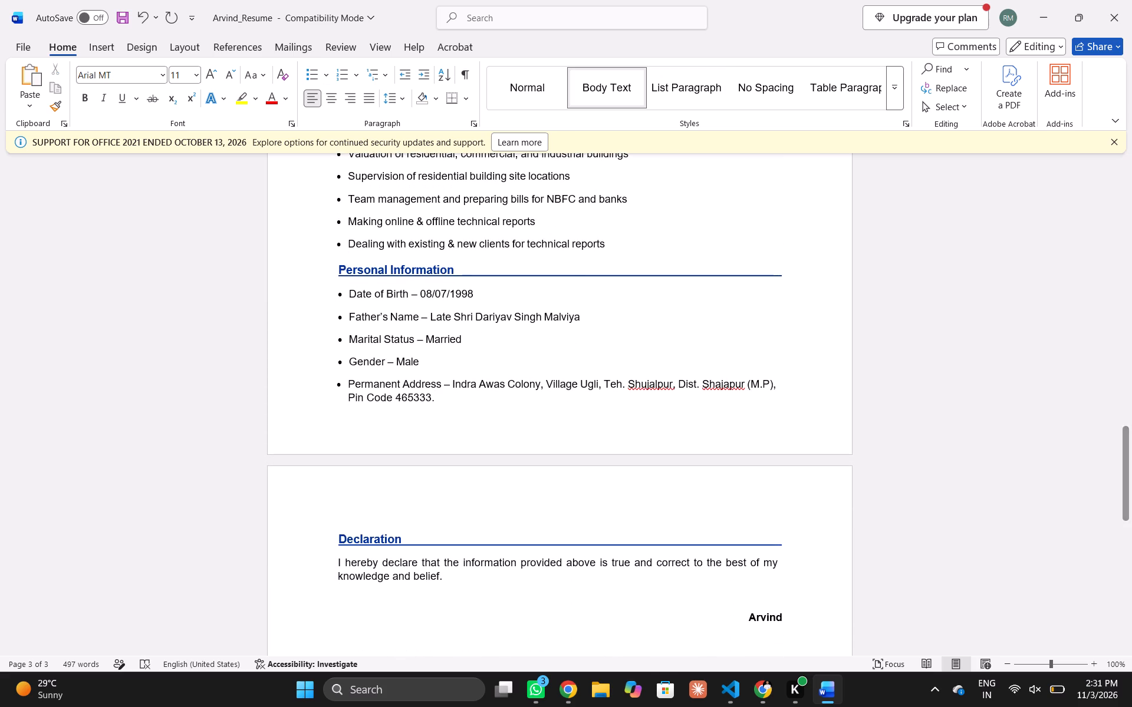
key(BackSpace)
key(period)
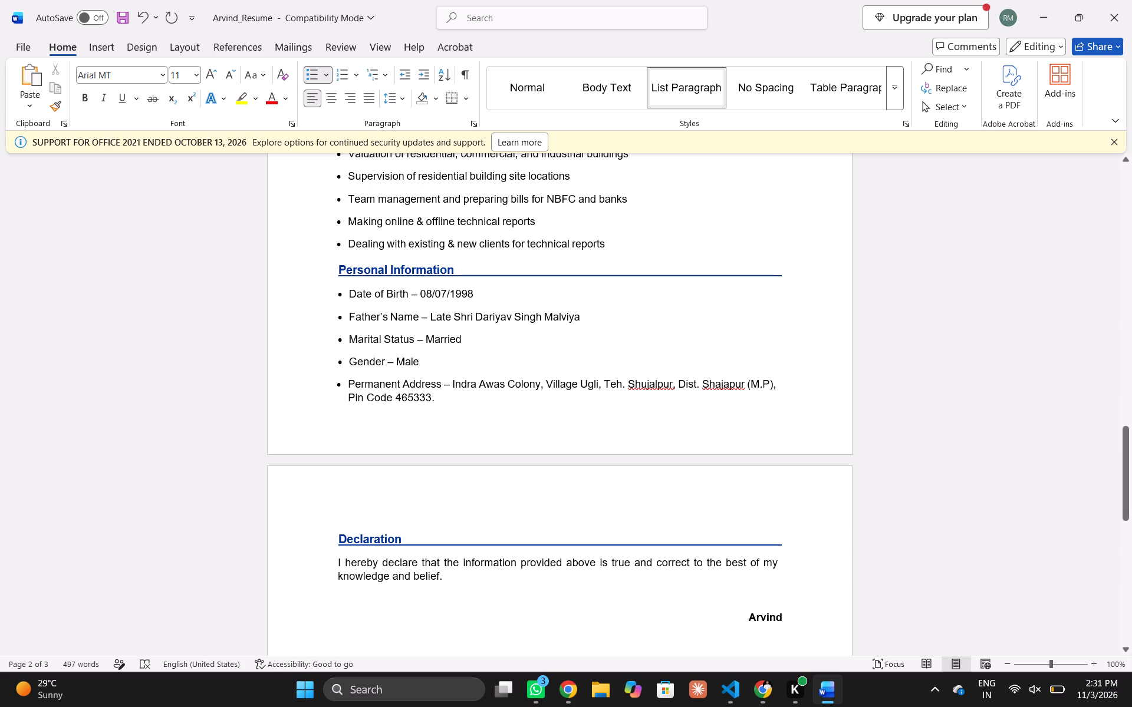
Review the spacing and page flow from Personal Information back up to the resume's header.
scroll(472, 517, up, 2)
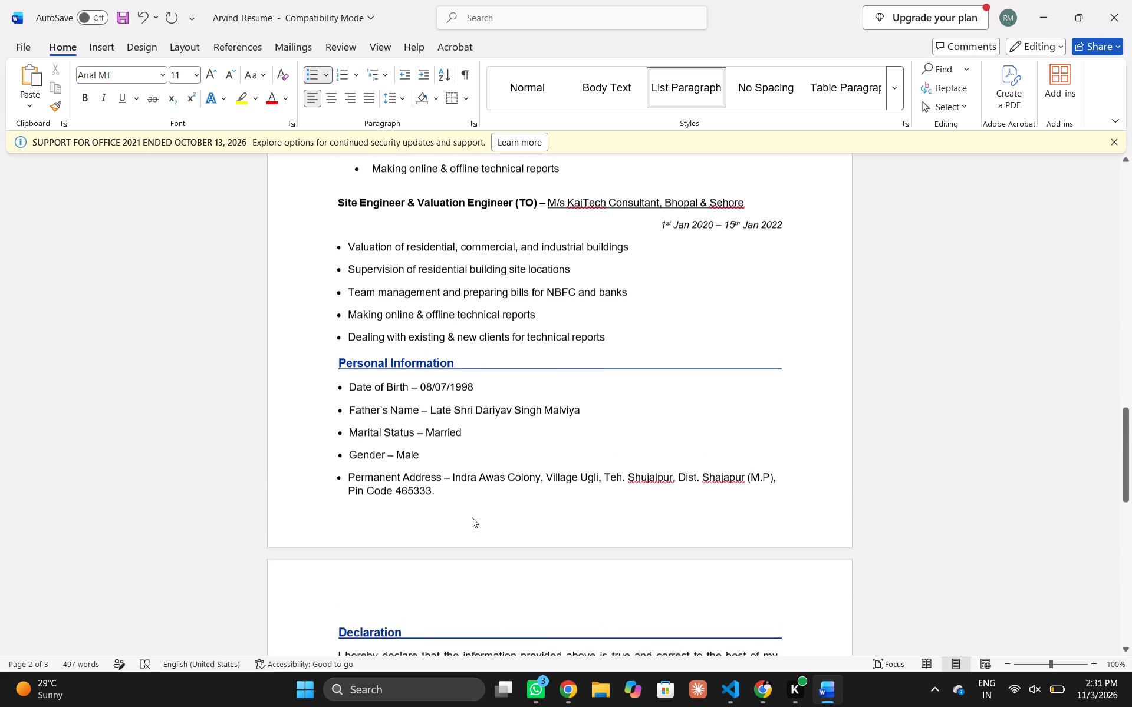
scroll(472, 517, up, 1)
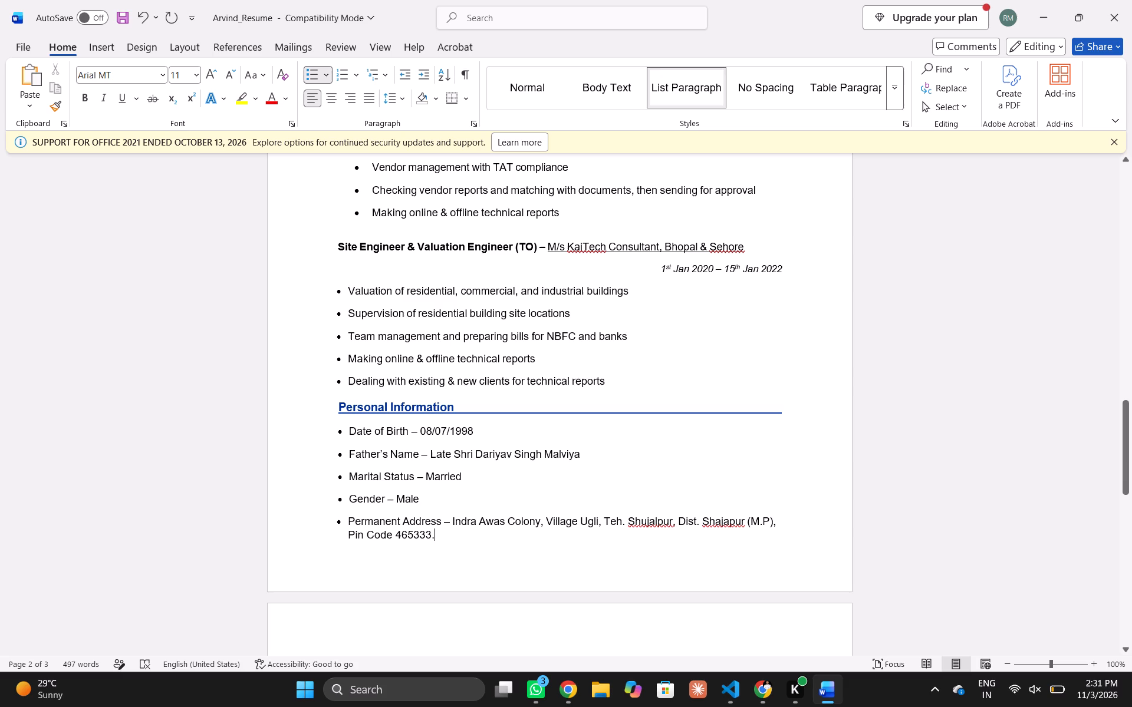
scroll(588, 464, up, 2)
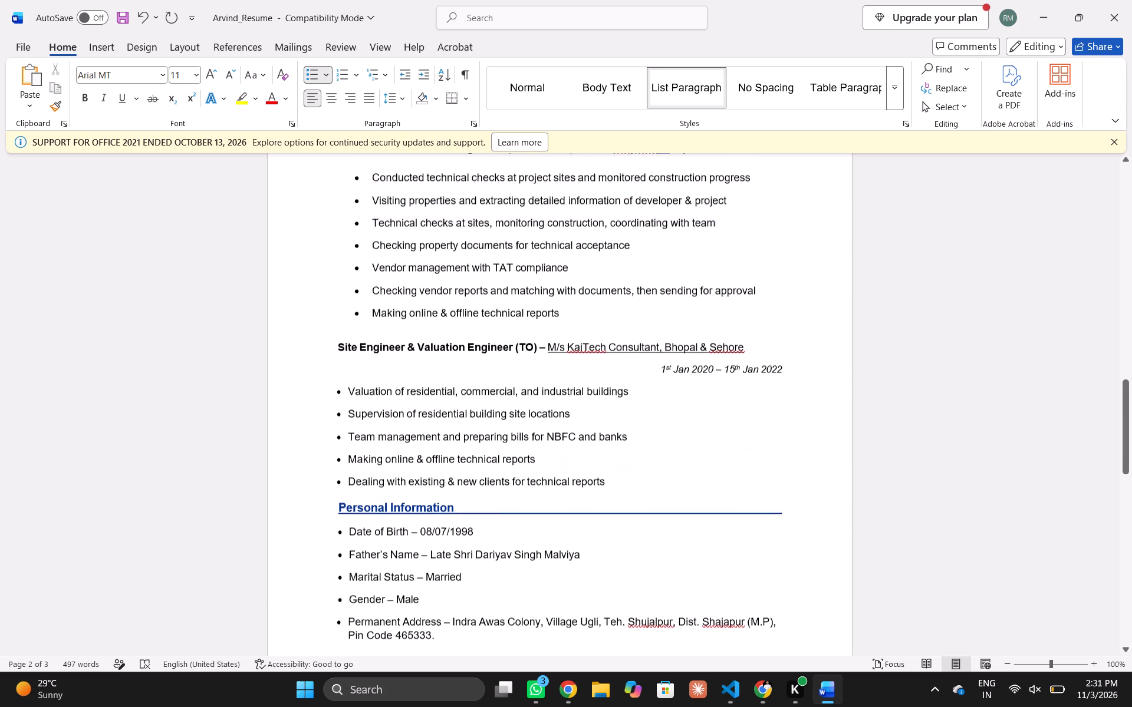
scroll(588, 464, up, 4)
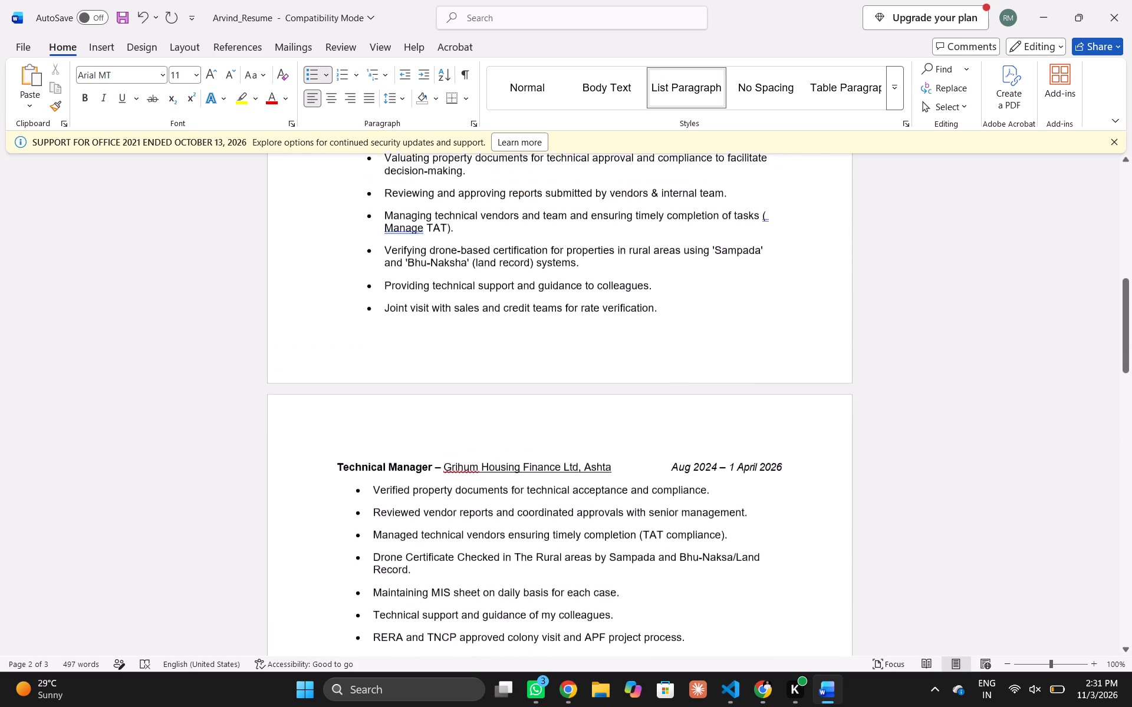
scroll(588, 464, up, 4)
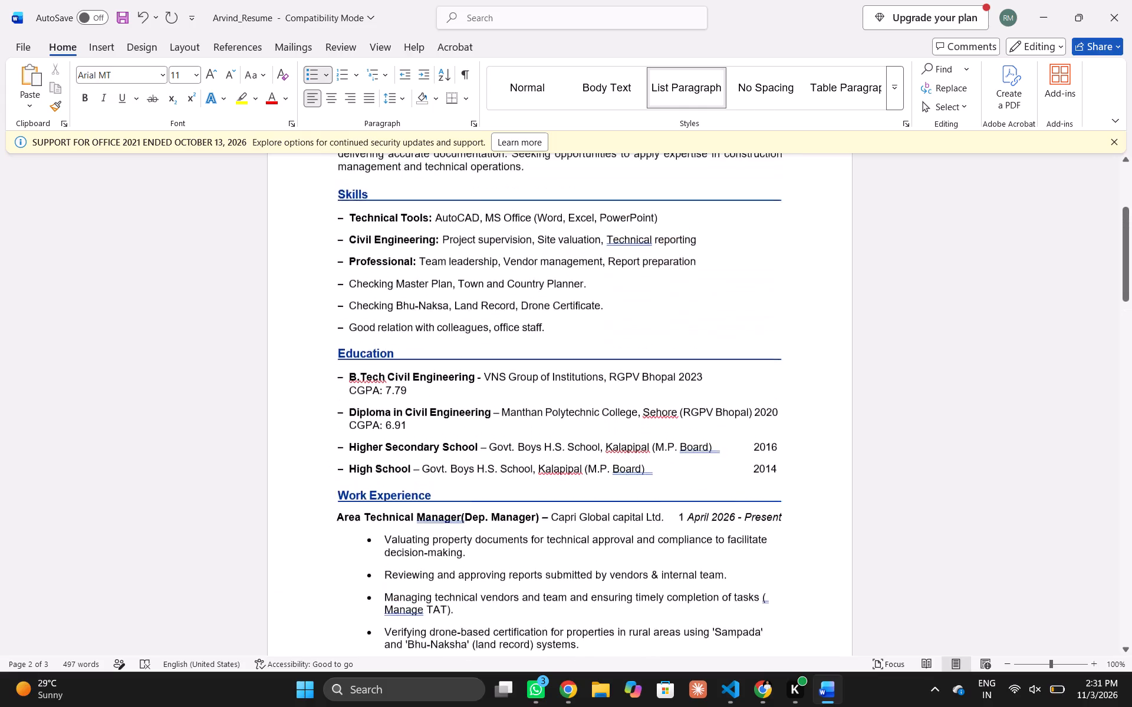
scroll(588, 464, up, 1)
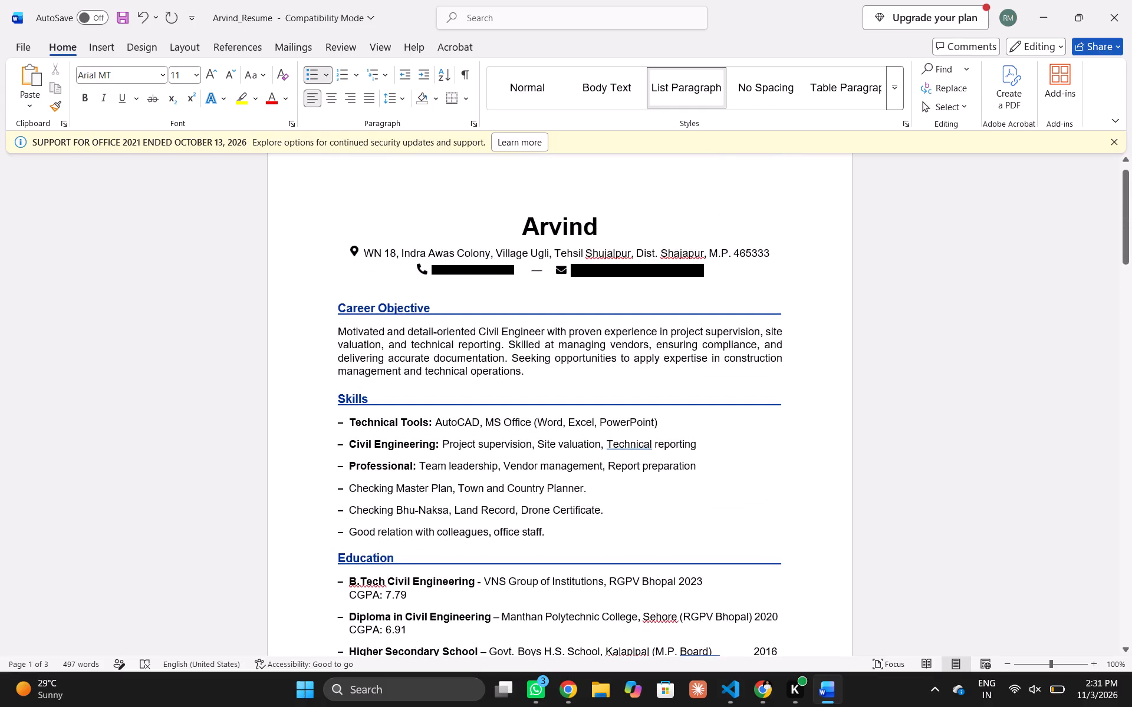
Save the resume as a PDF in the Downloads folder, replacing the underscore in its file name with the candidate's surname.
click(22, 45)
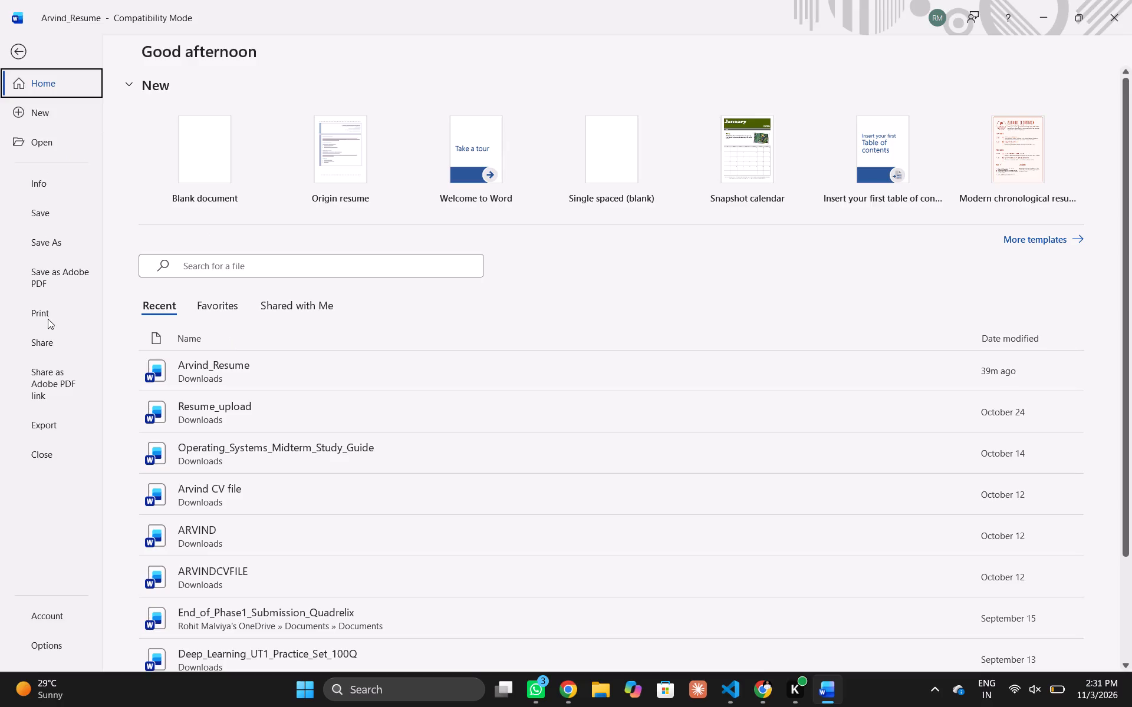
click(59, 239)
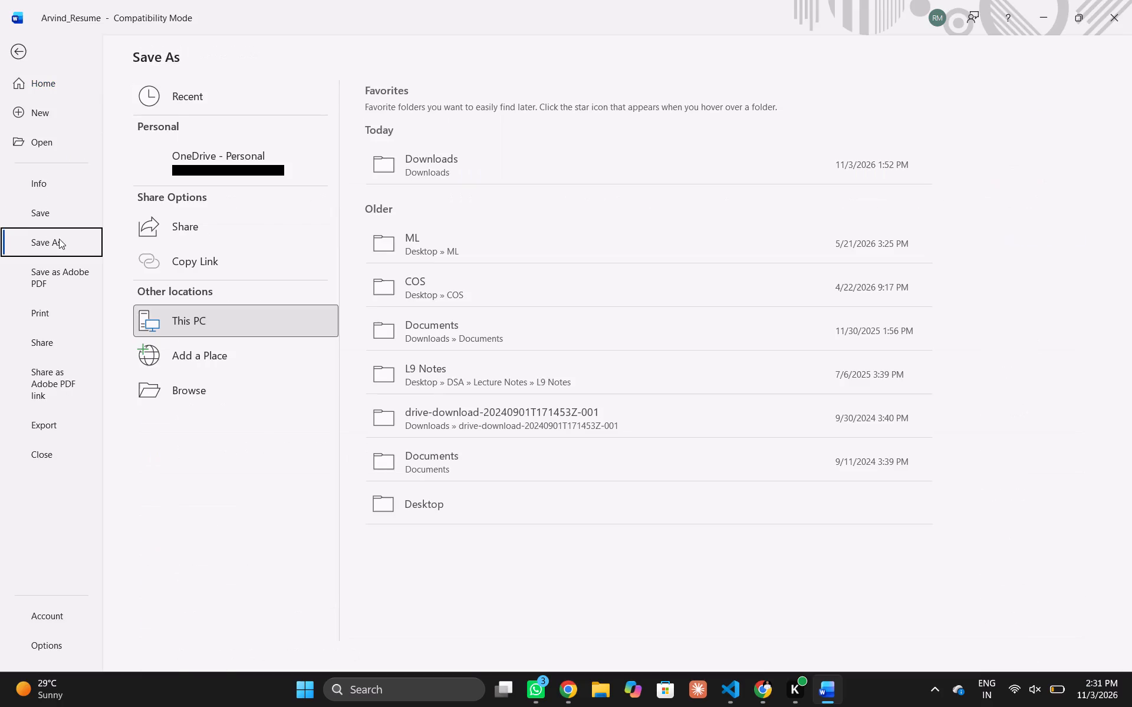
click(492, 174)
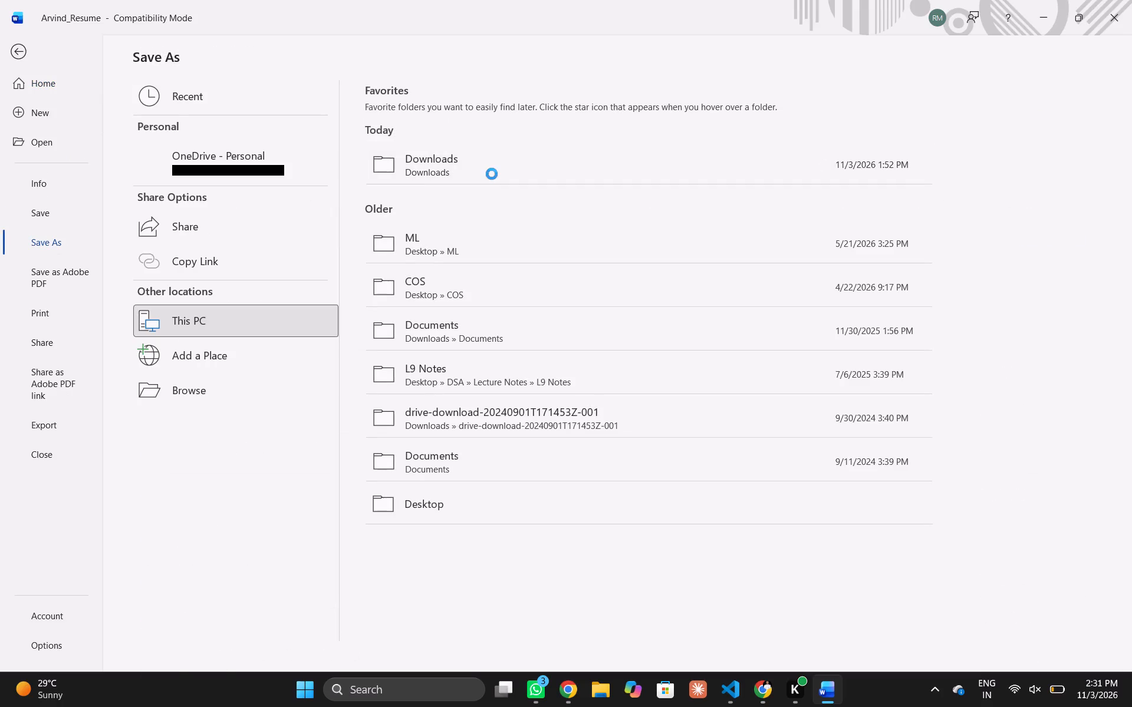
click(279, 263)
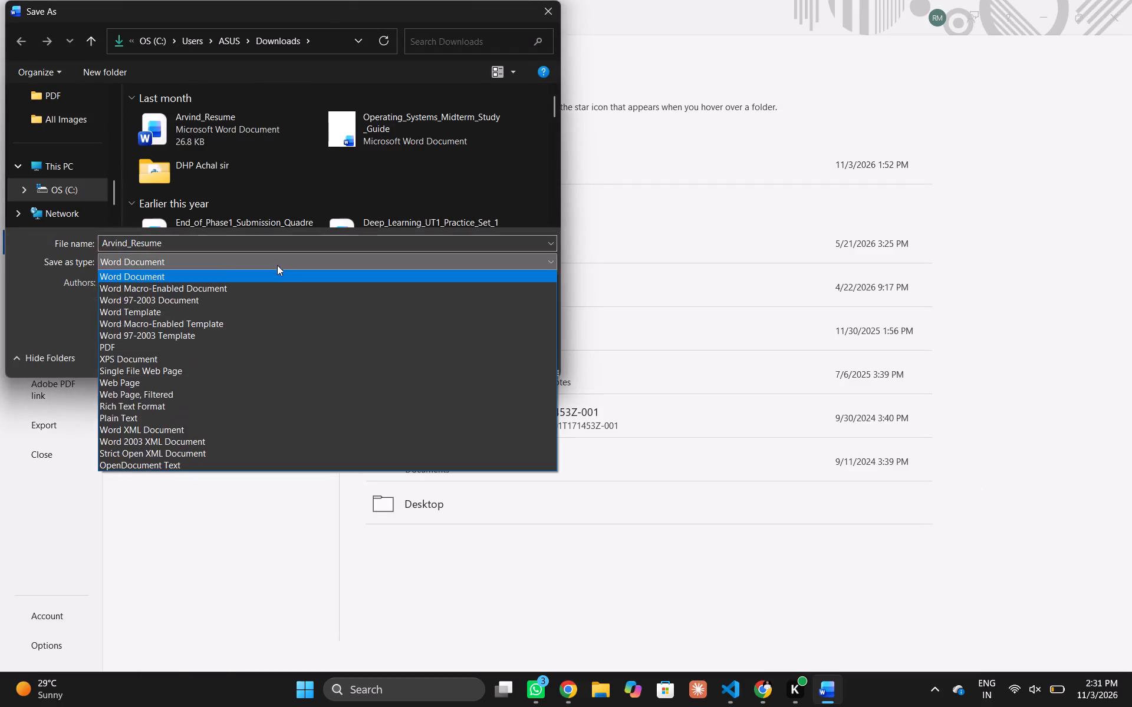
click(212, 345)
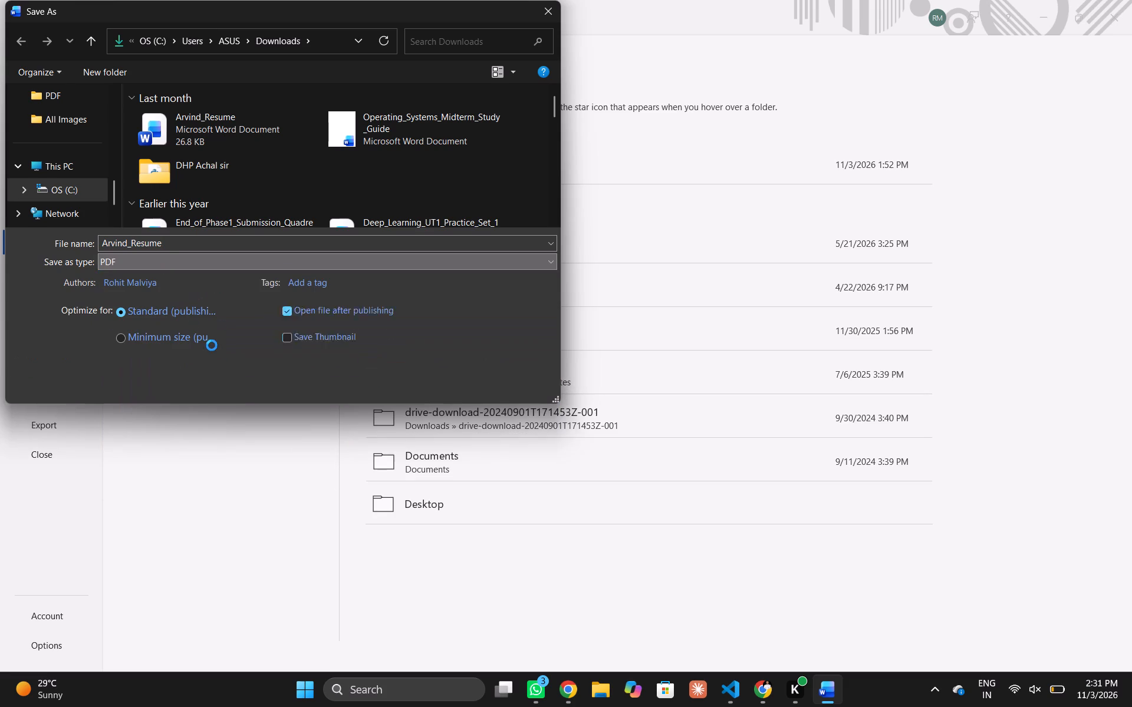
click(197, 247)
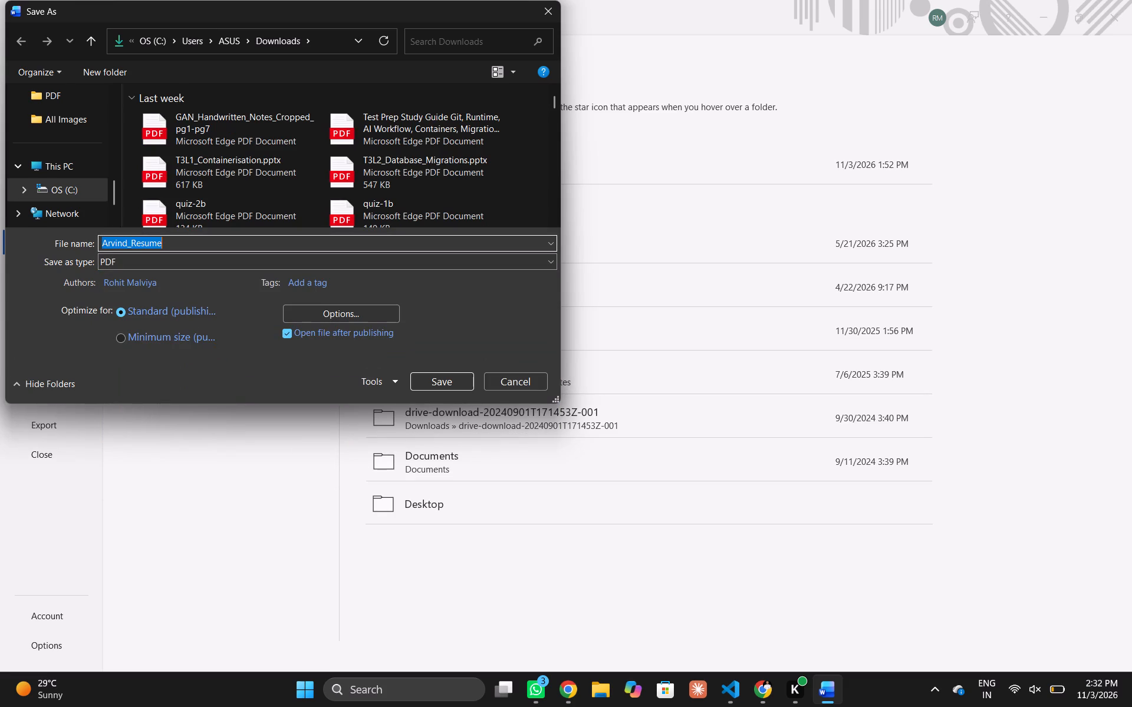
click(197, 247)
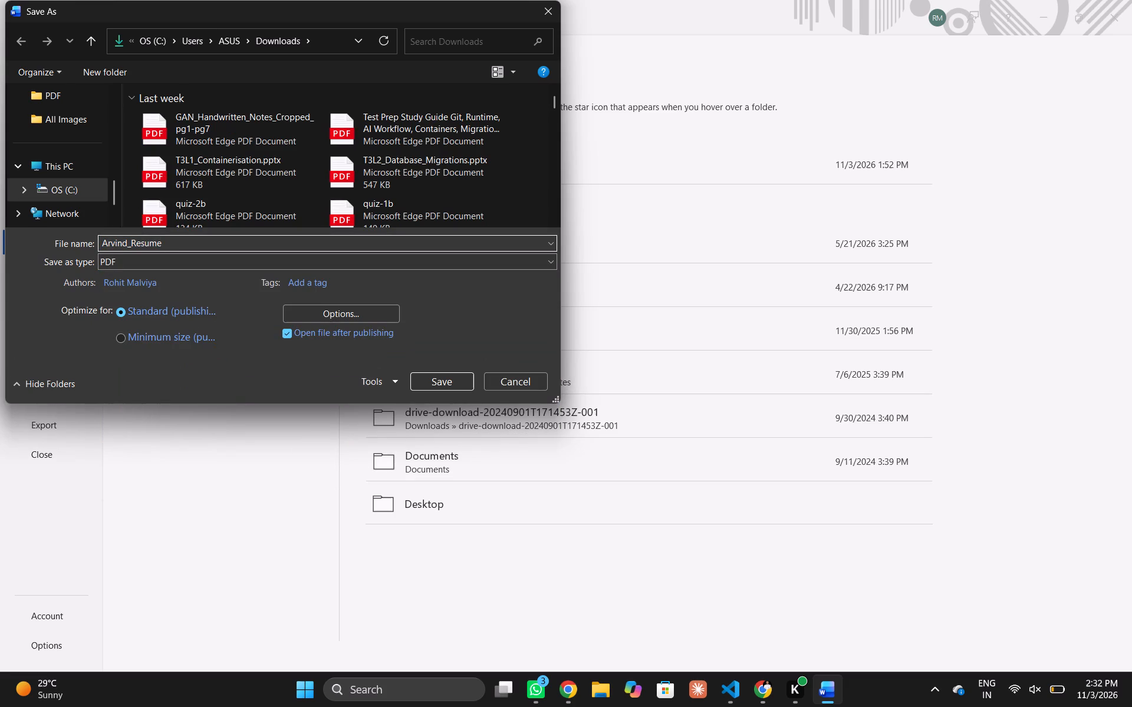
key(Left)
key(Left)
key(Left)
key(Left)
key(Left)
key(Left)
key(BackSpace)
text(Melasiya)
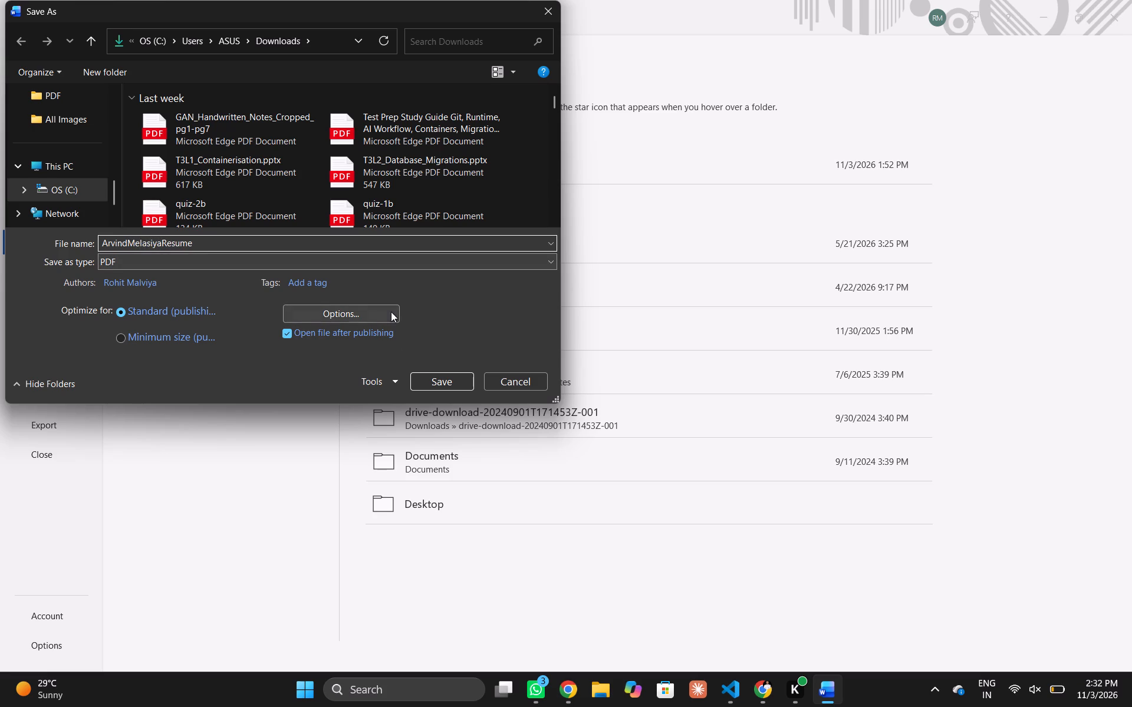
click(445, 381)
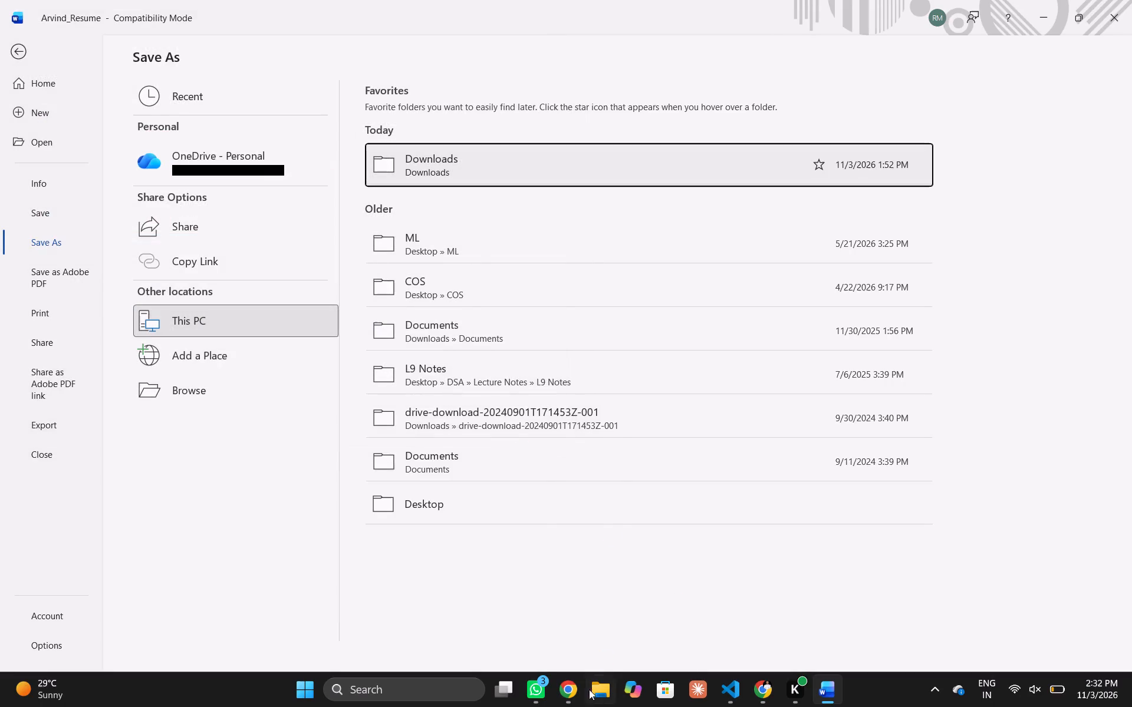
Review the exported PDF in Edge from the header to the Declaration on page 3, closing the duplicate Acrobat window.
scroll(658, 436, down, 2)
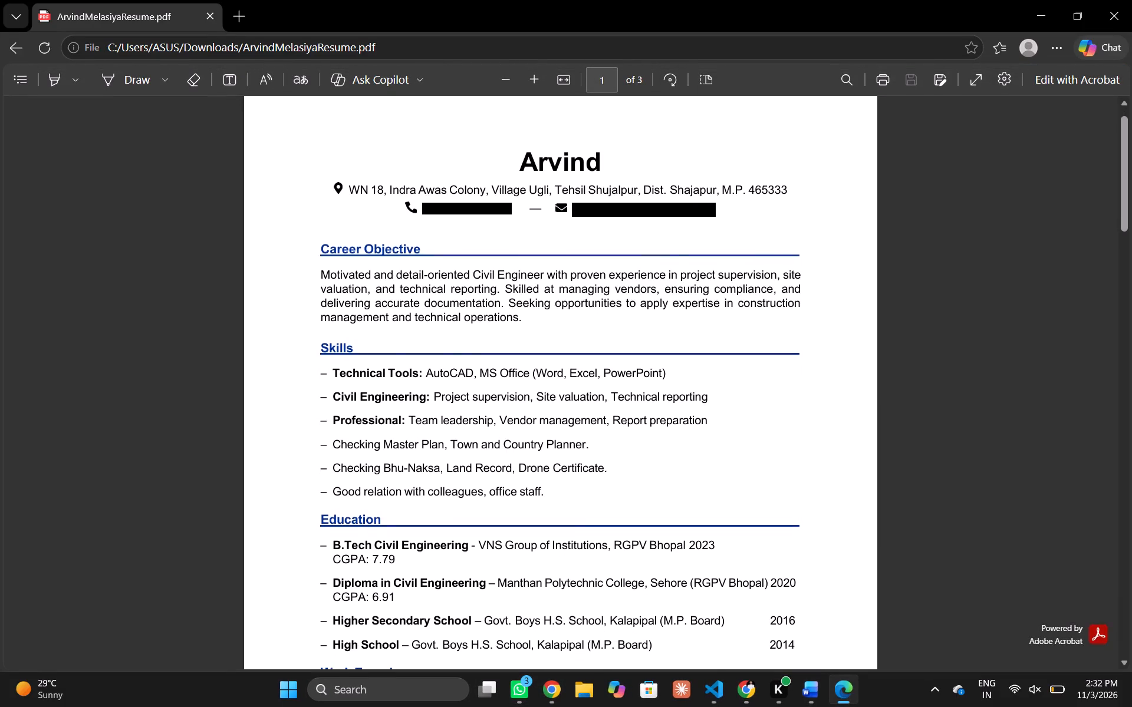
scroll(658, 436, down, 1)
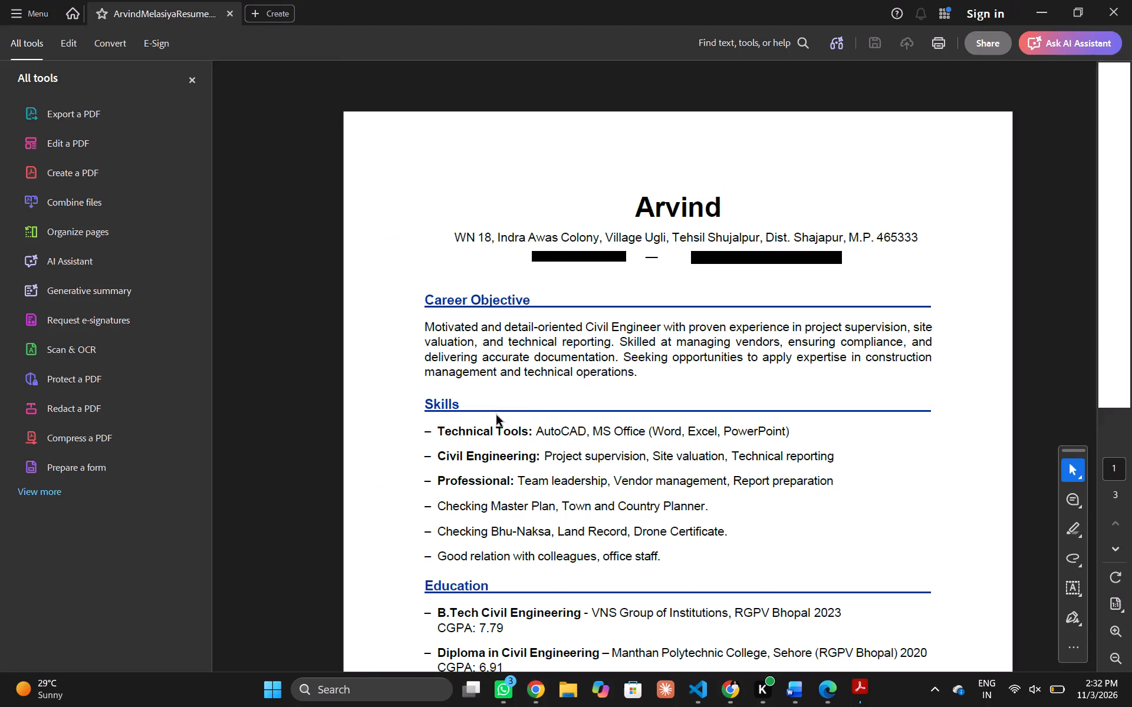
click(1120, 12)
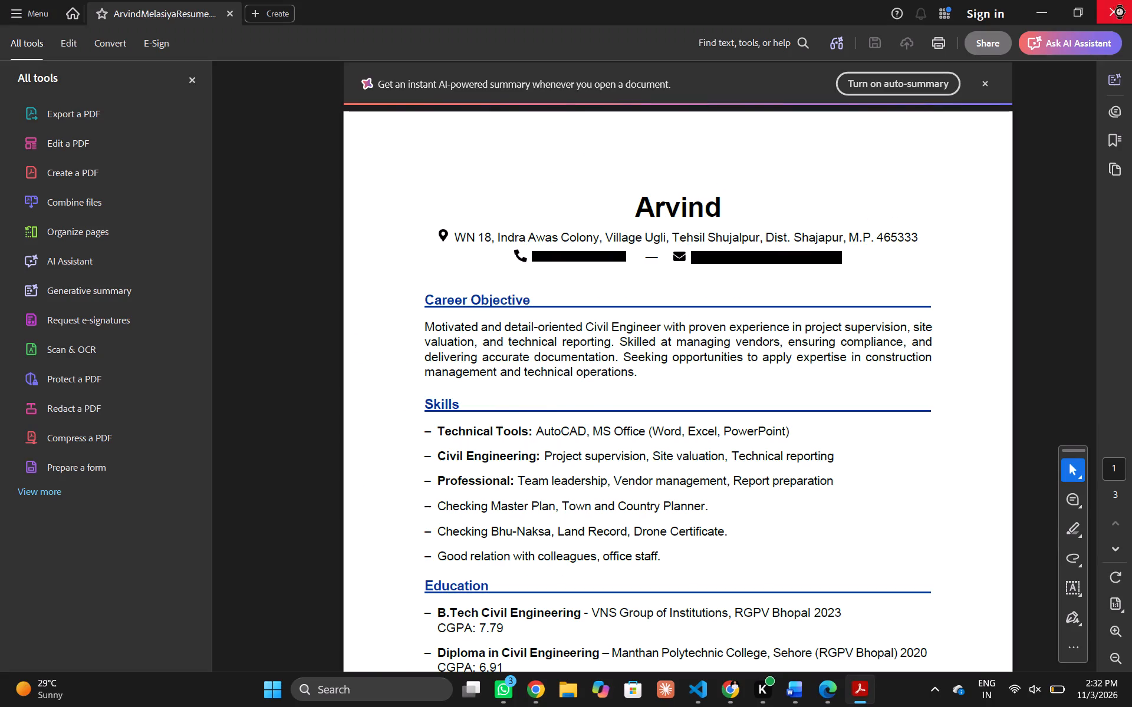
scroll(621, 441, down, 1)
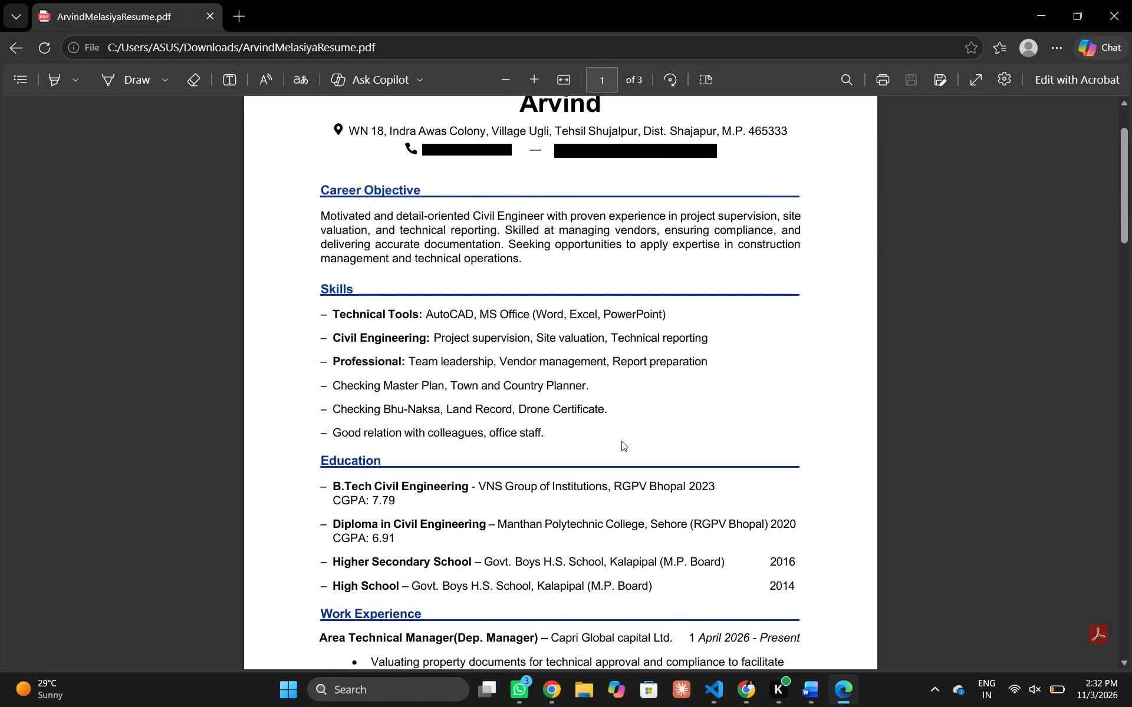
scroll(621, 441, down, 1)
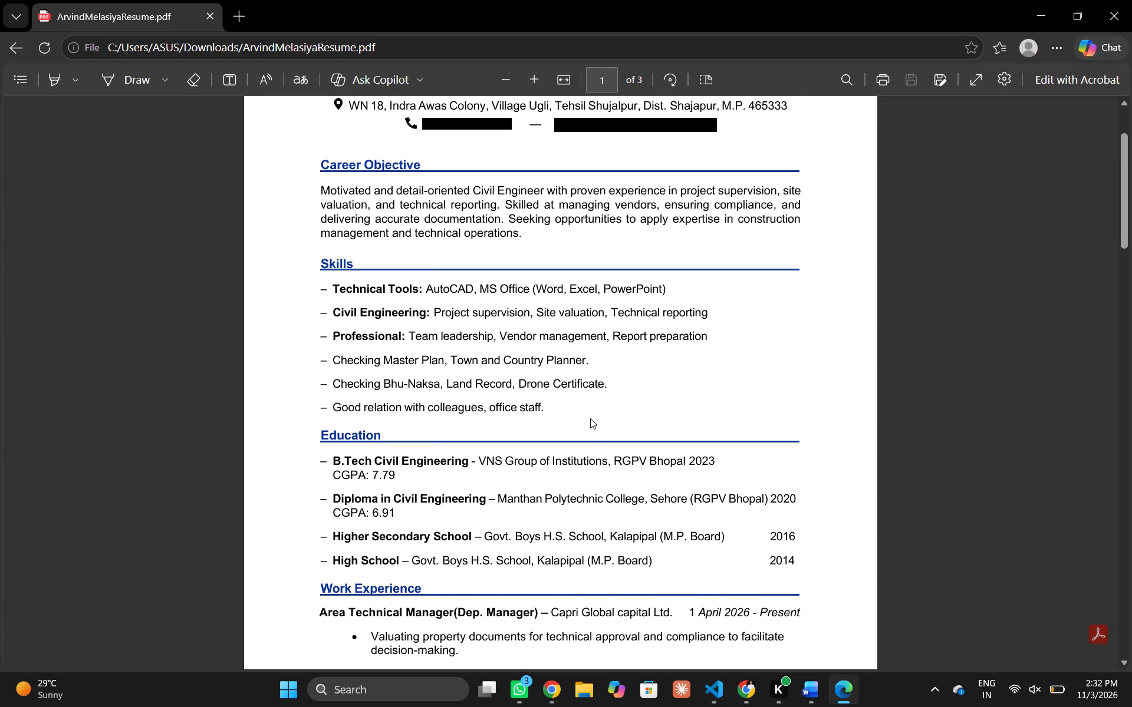
scroll(590, 418, down, 3)
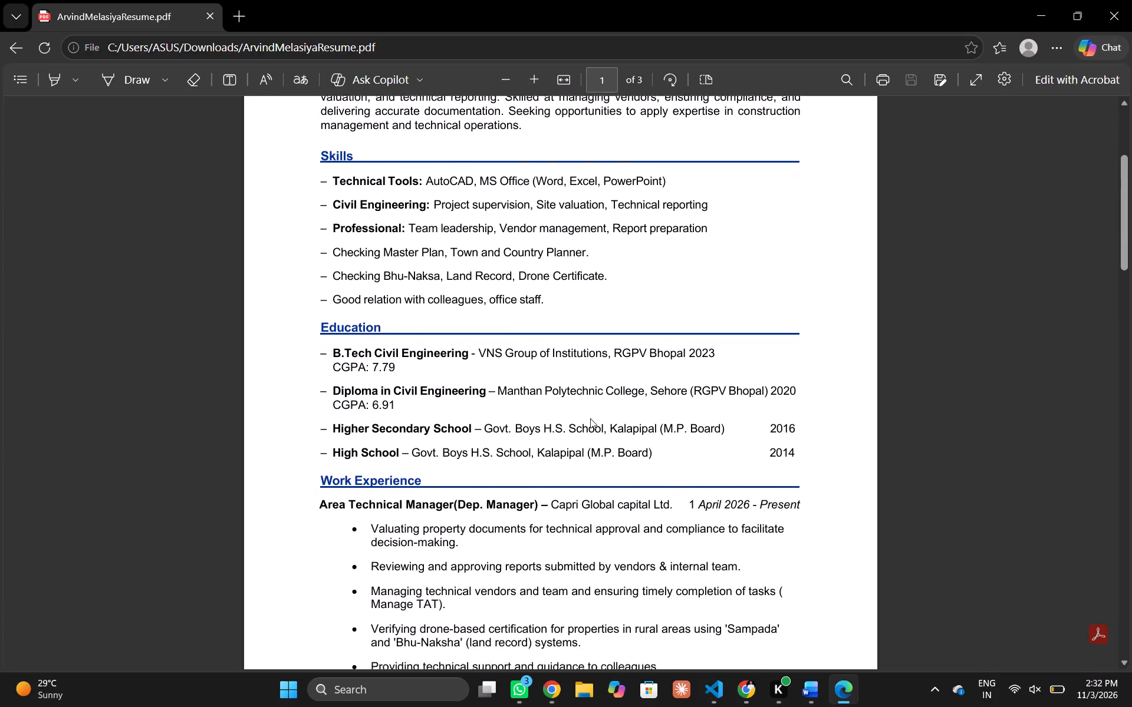
scroll(590, 418, down, 4)
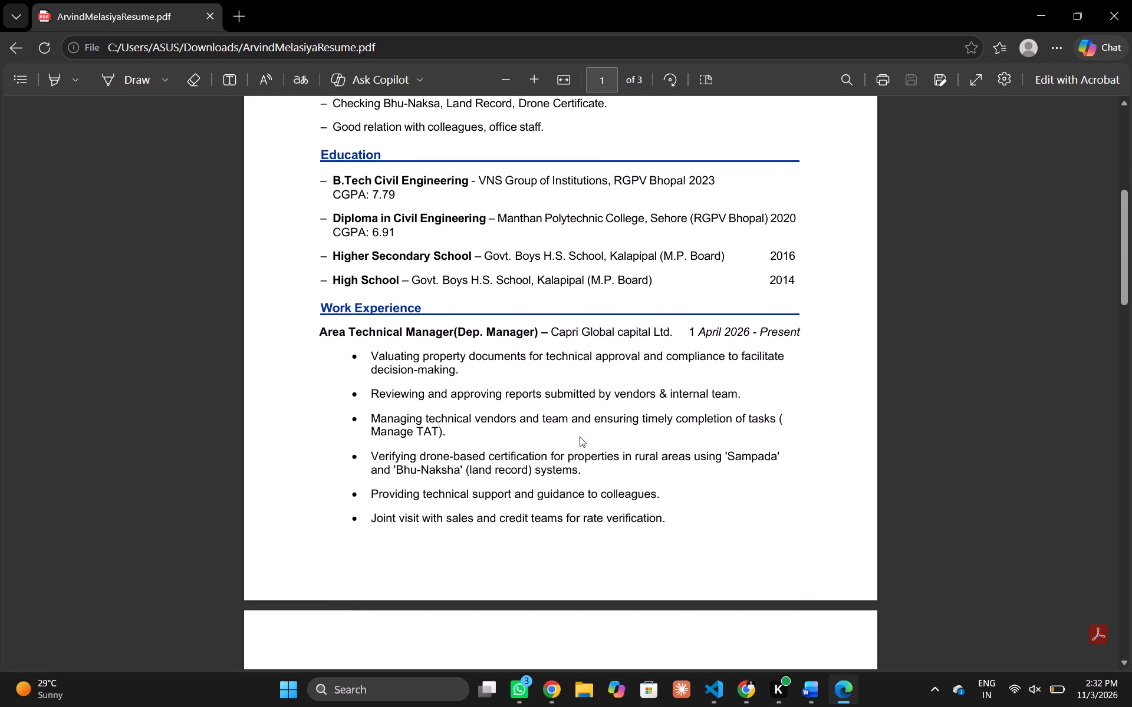
scroll(607, 497, down, 1)
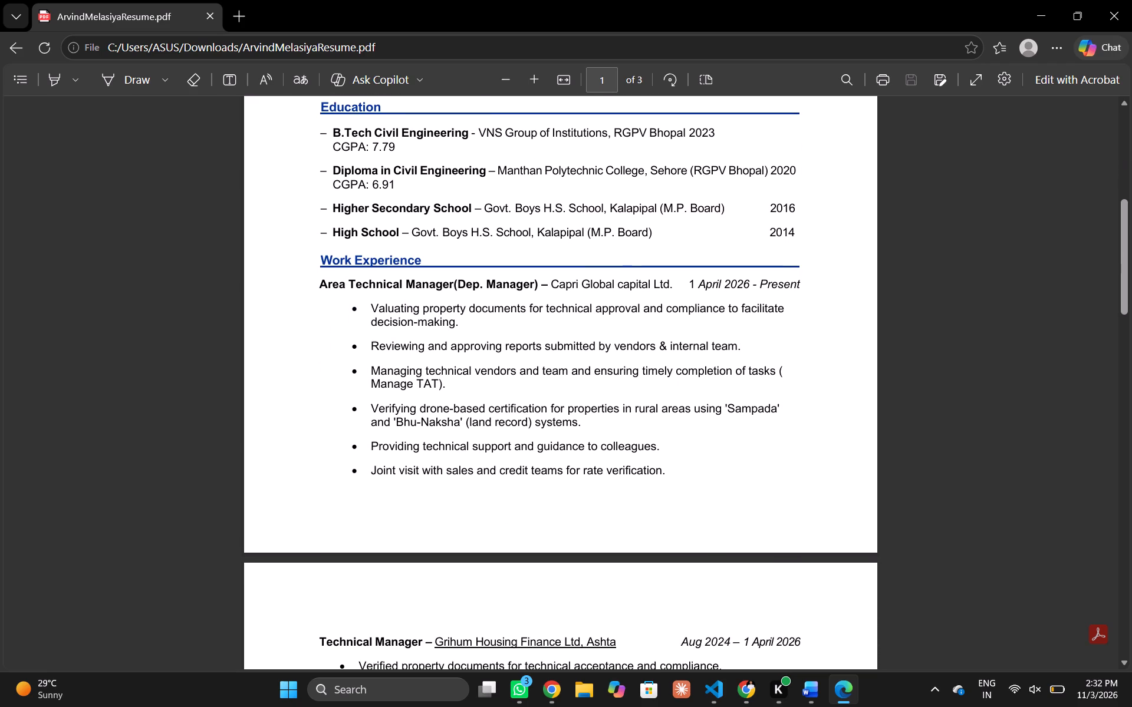
scroll(672, 484, down, 4)
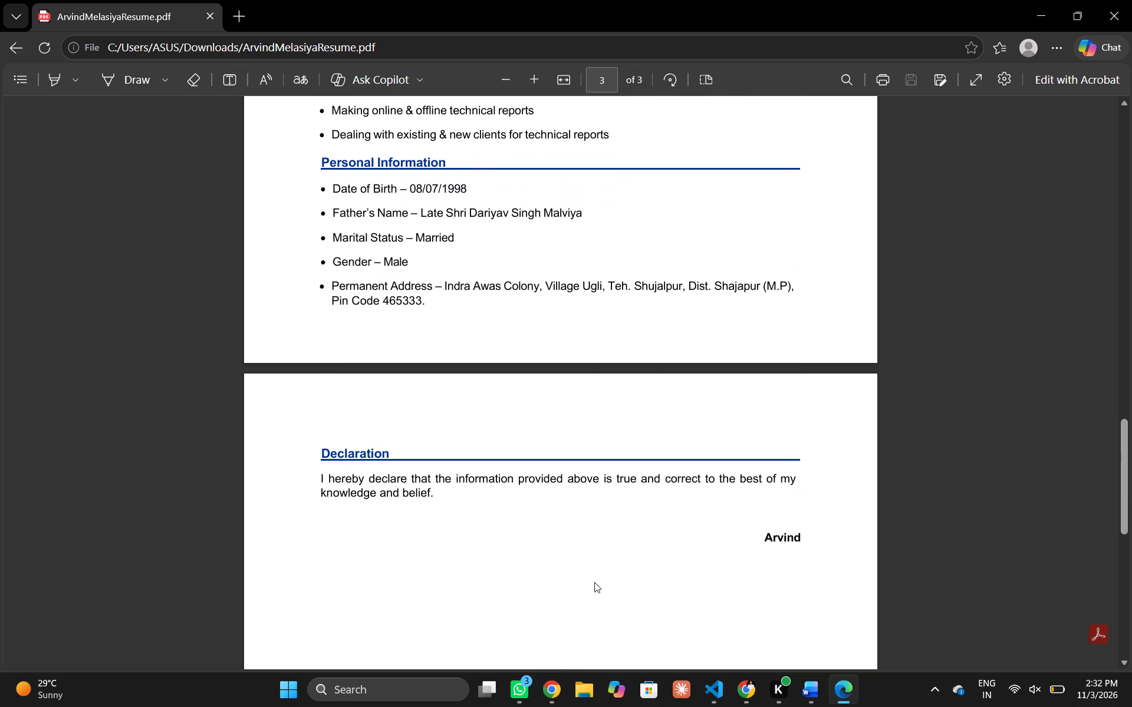
Recheck the PDF's page breaks and spacing from the Education section through the work experience entries to Personal Information.
scroll(602, 528, up, 5)
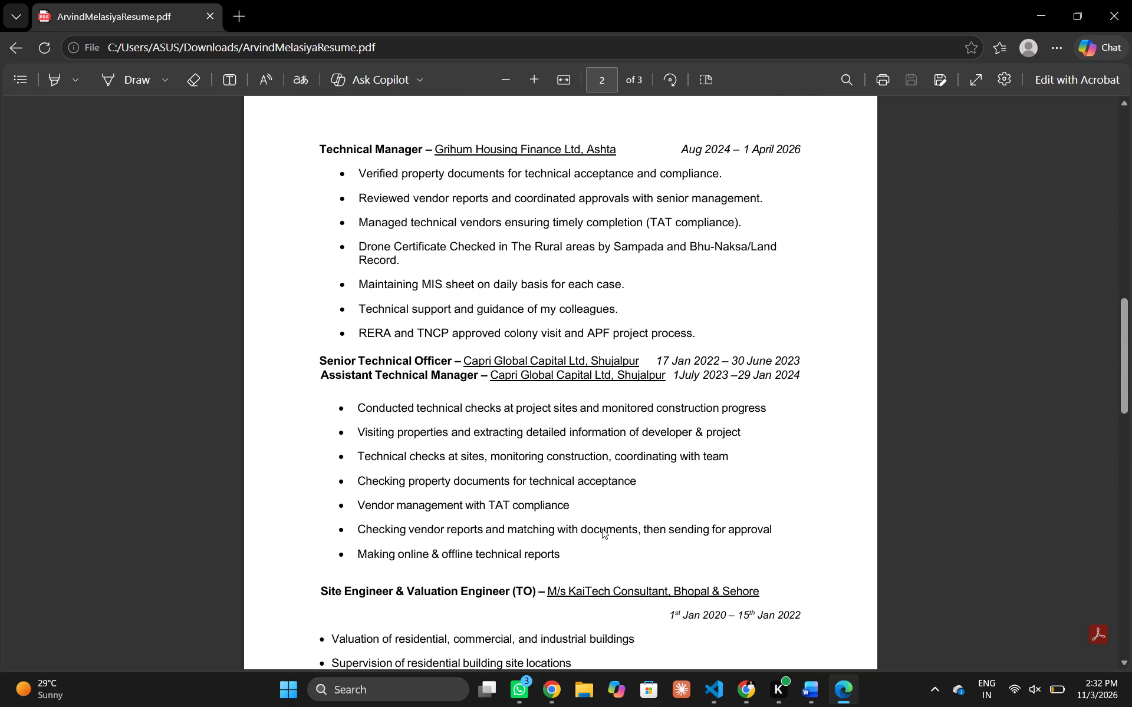
scroll(602, 528, up, 5)
scroll(602, 528, down, 2)
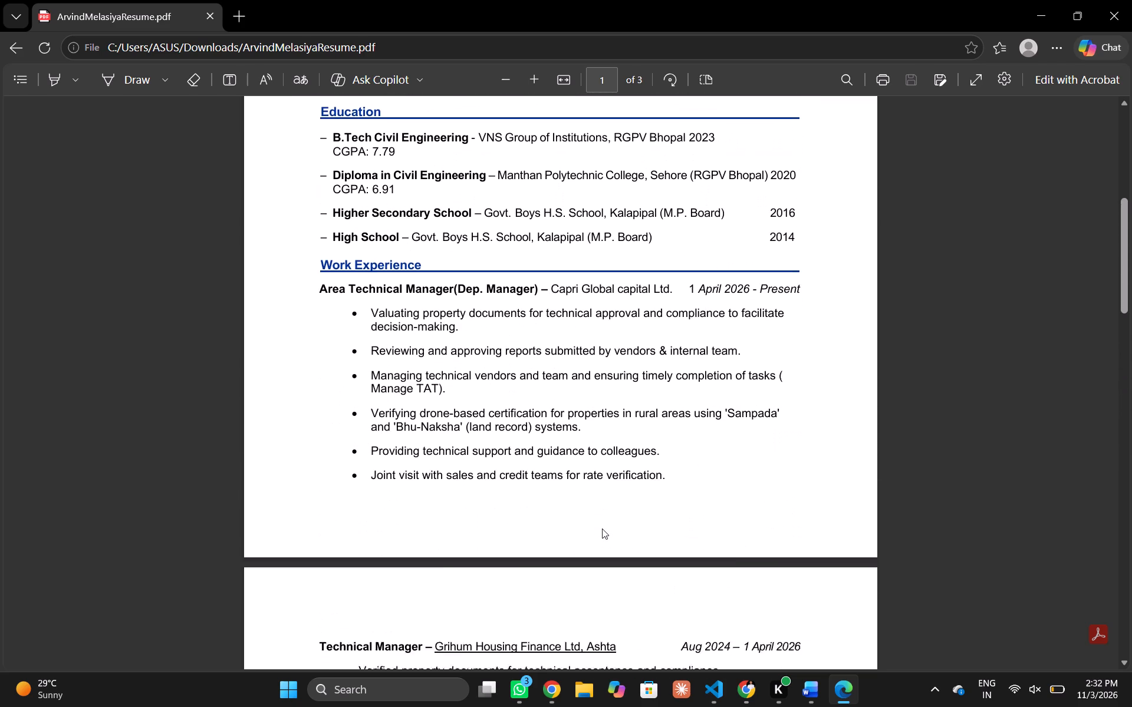
scroll(602, 528, down, 4)
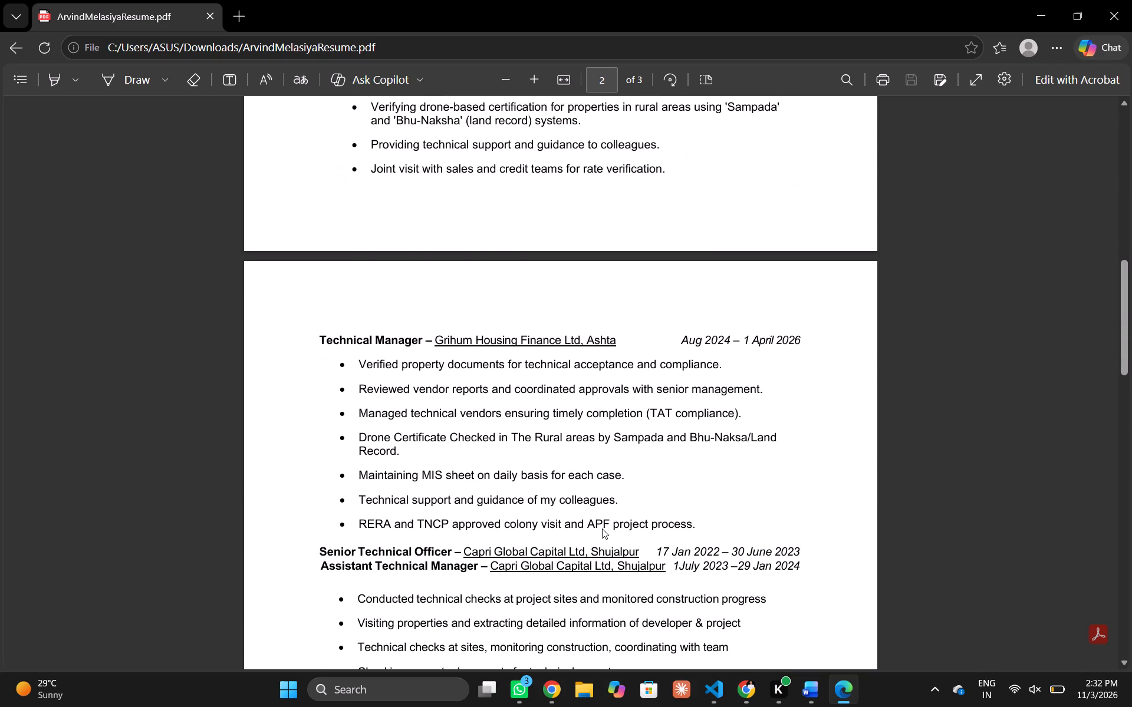
scroll(584, 570, down, 1)
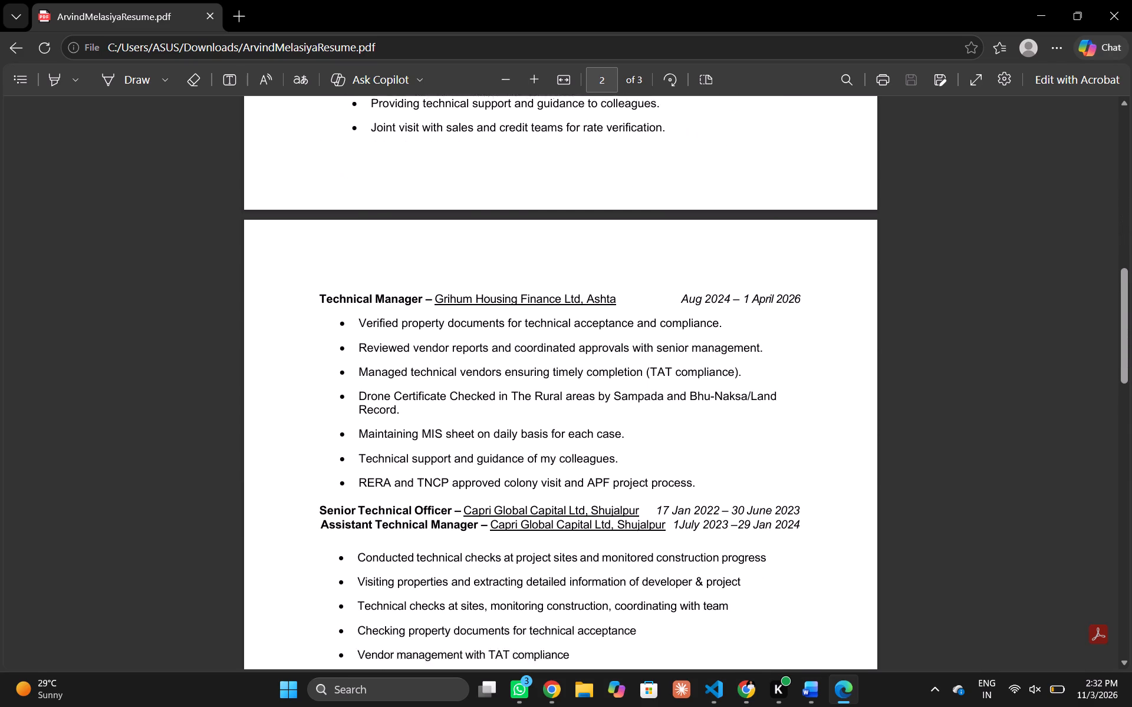
scroll(584, 570, down, 4)
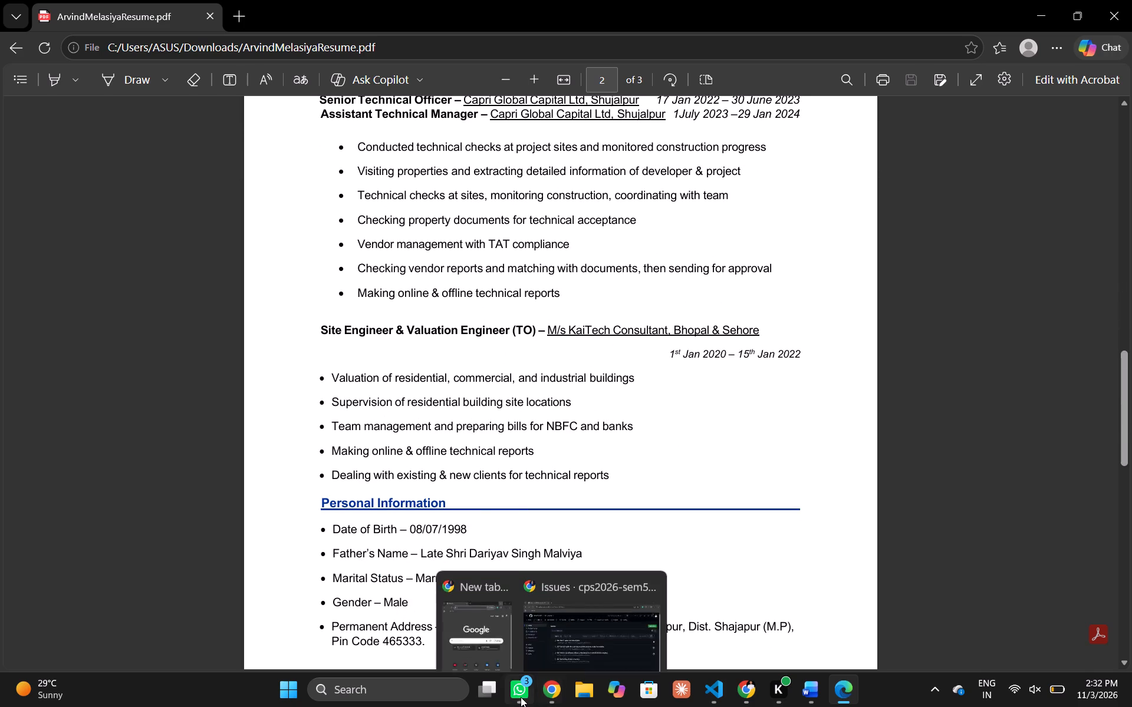
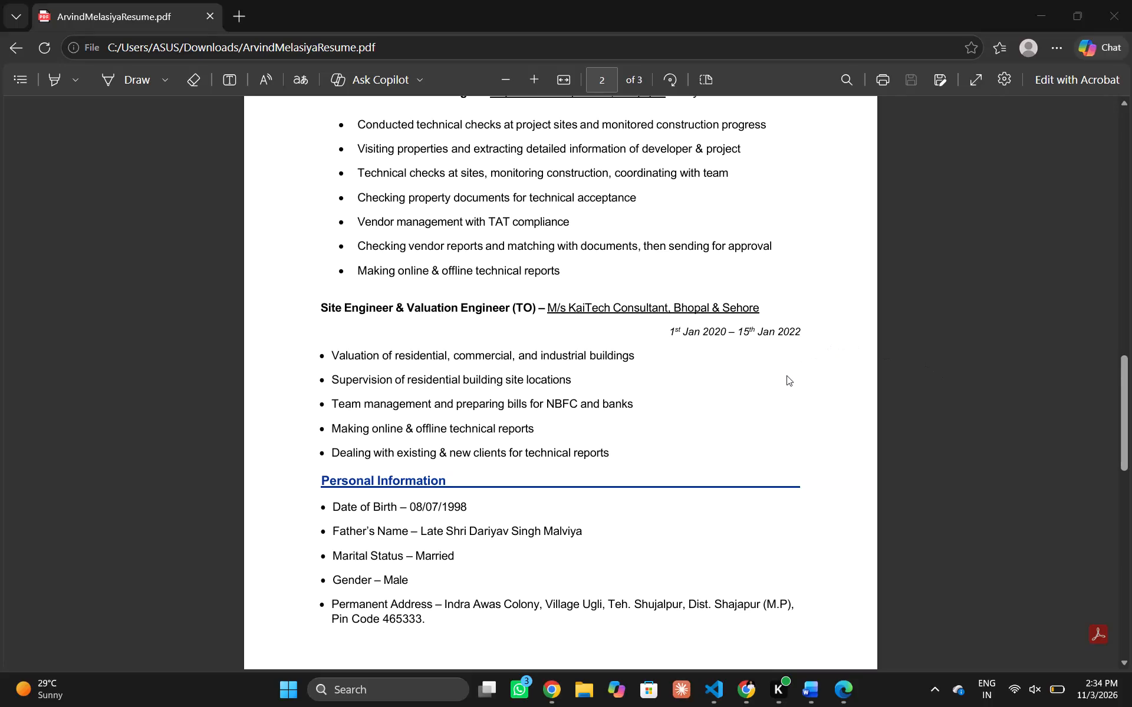
Check the end of the PDF's page 2 around Personal Information and close the PDF.
scroll(787, 375, down, 1)
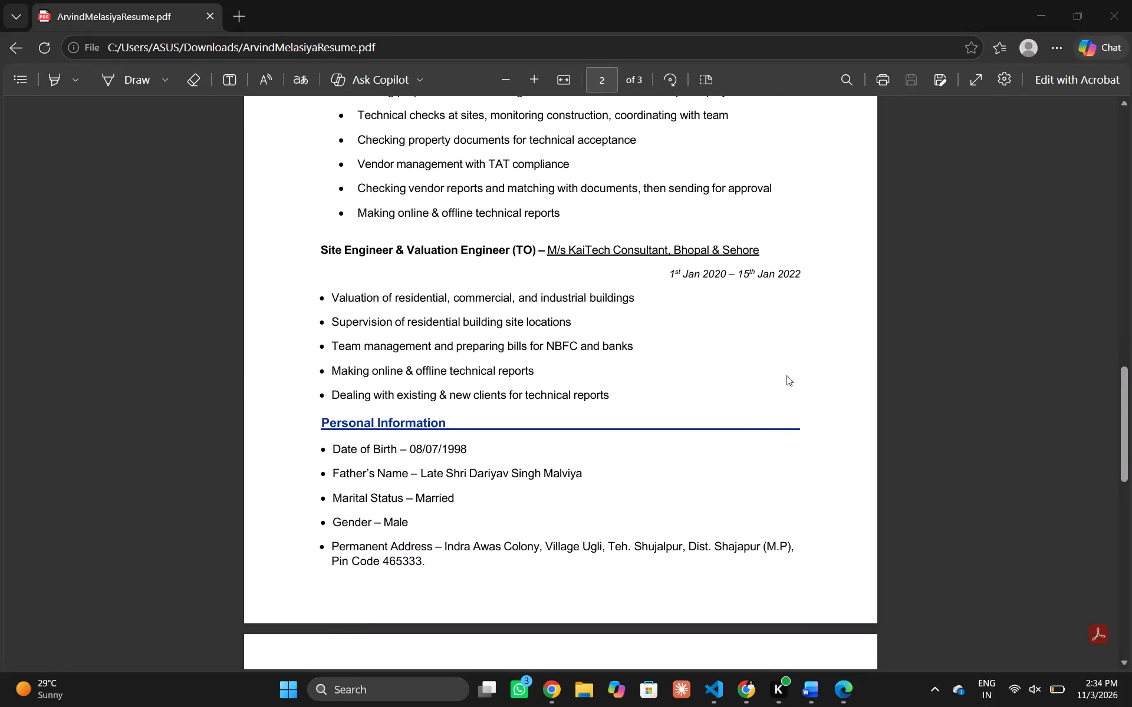
scroll(787, 375, down, 1)
scroll(756, 510, down, 1)
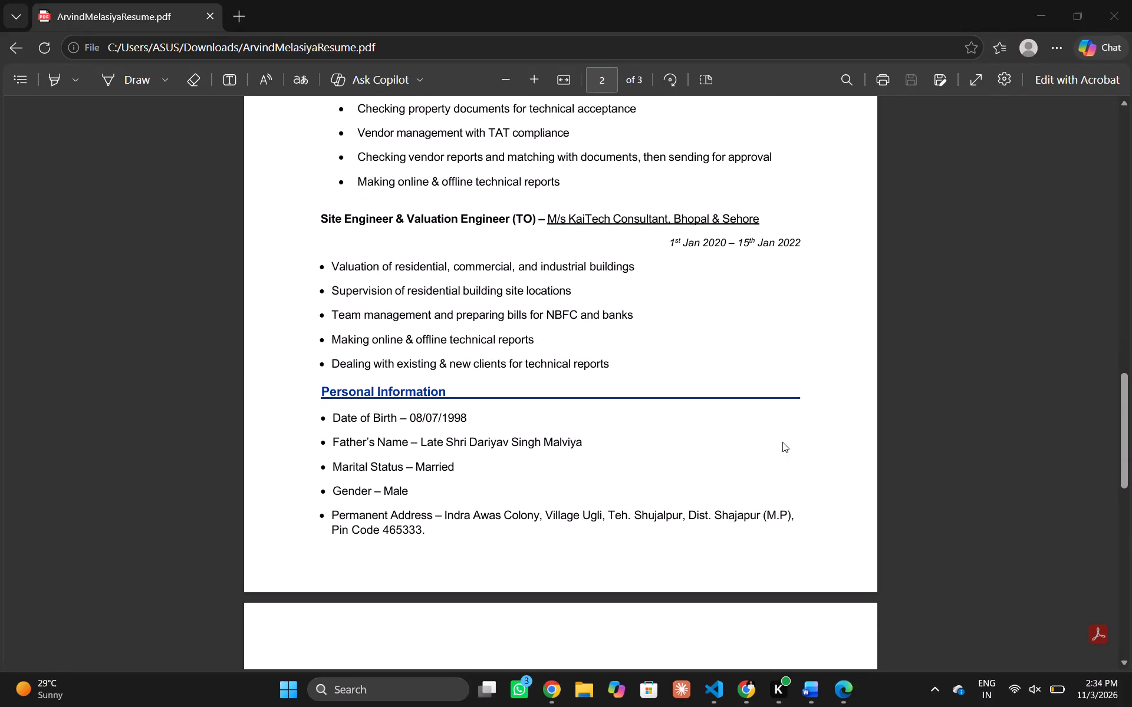
click(1131, 0)
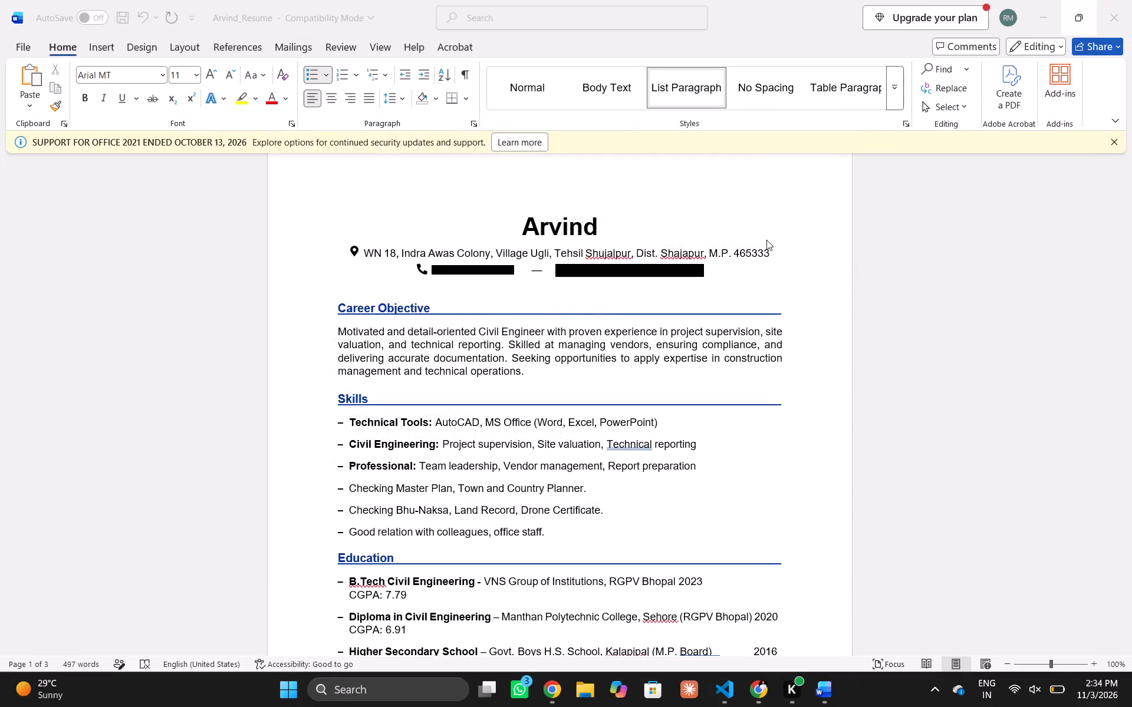
Close the resume document in Word, saving its changes in the Downloads folder.
click(1131, 0)
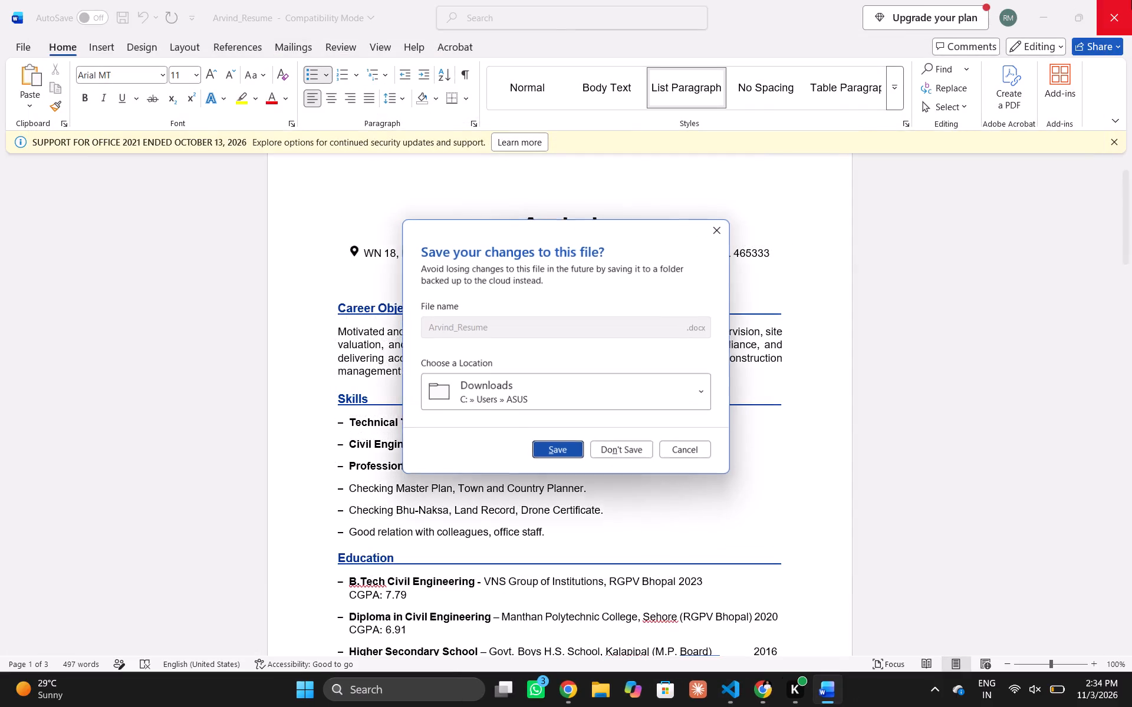
click(554, 452)
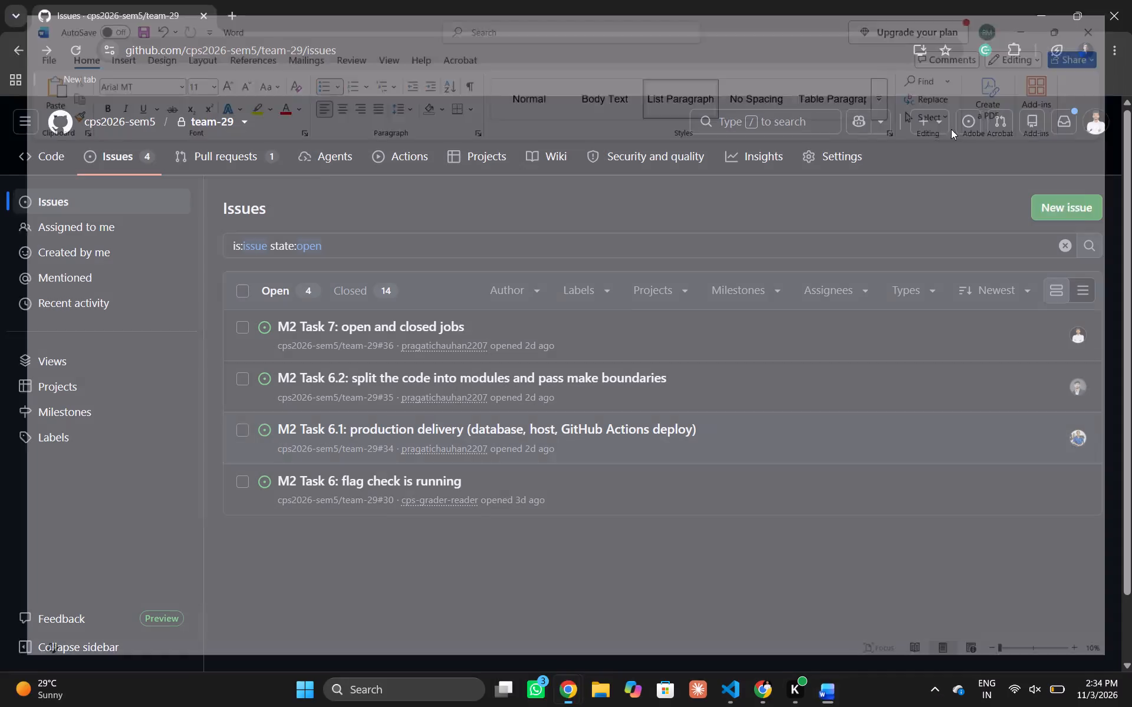
Minimize the Chrome window showing the team-29 GitHub issues.
click(1041, 12)
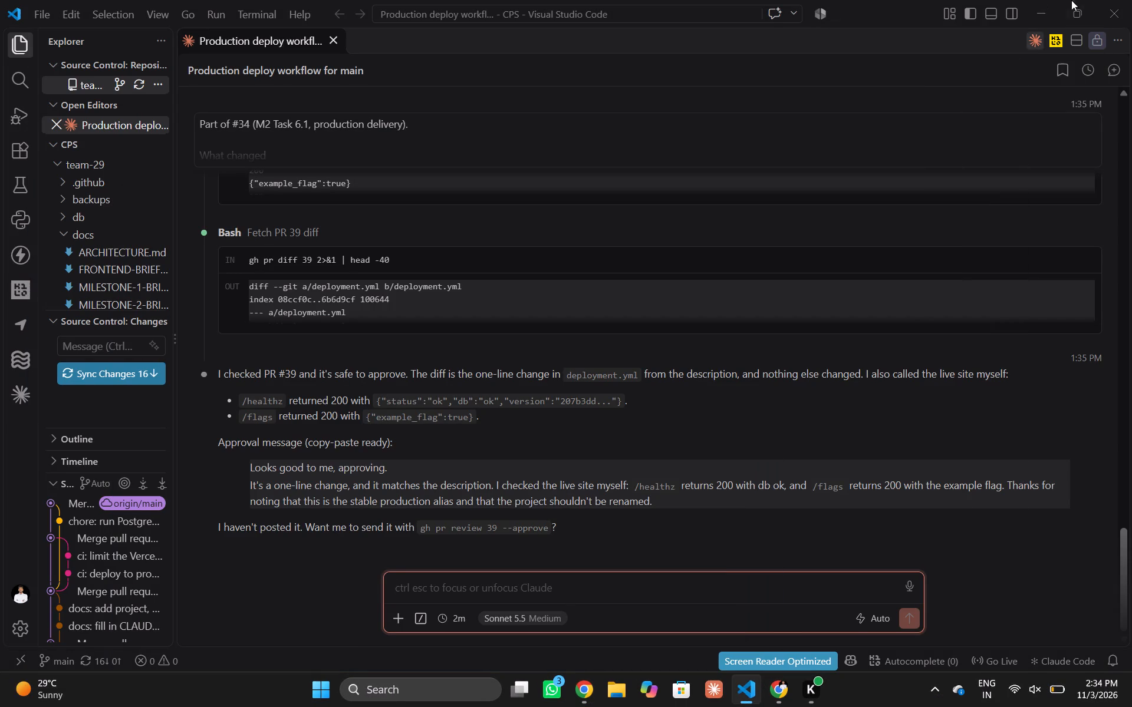
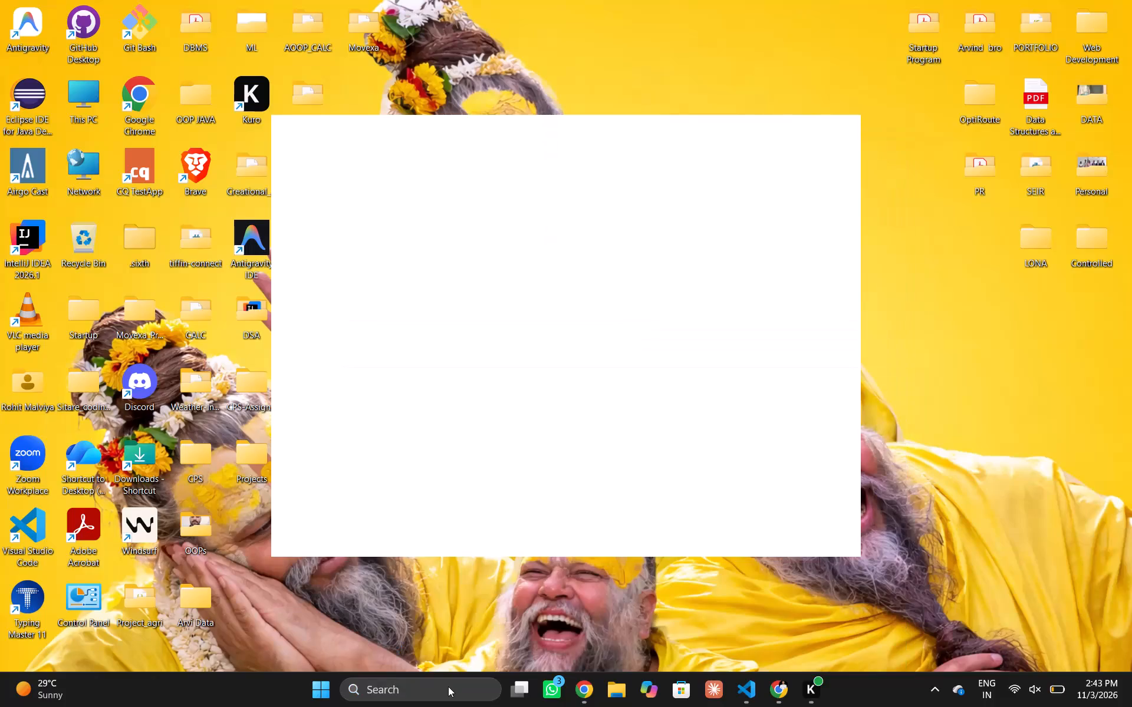
Review the resume's layout and page breaks from Career Objective through Work Experience to Personal Information.
click(330, 368)
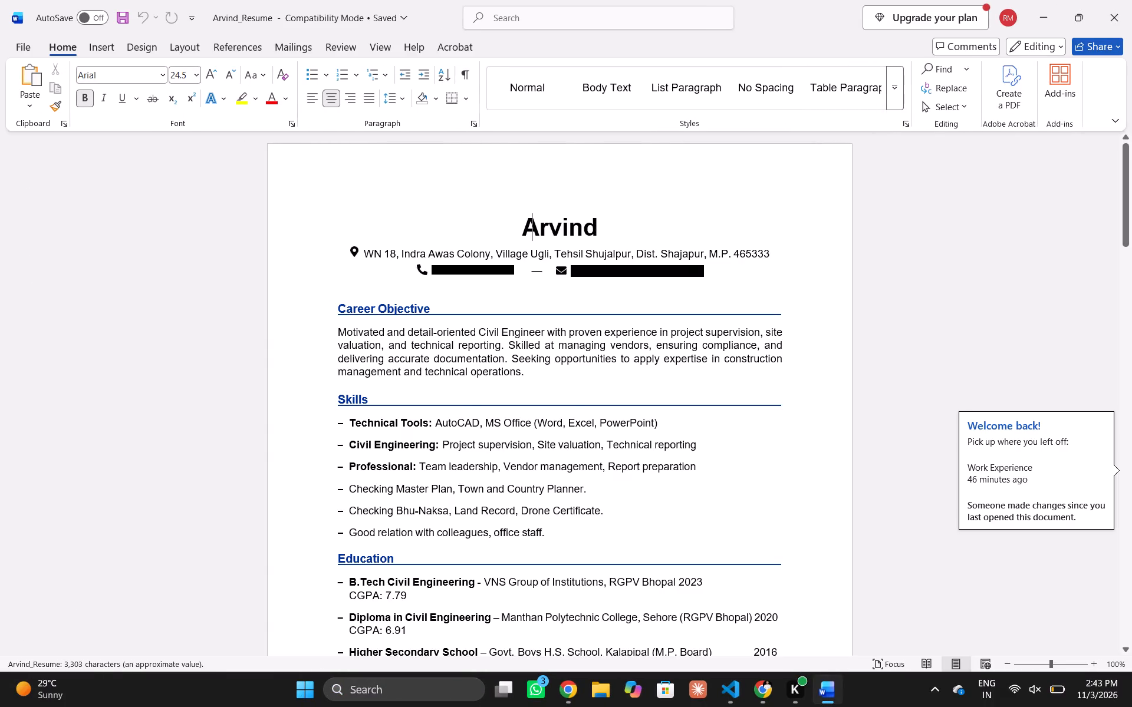
scroll(571, 366, down, 1)
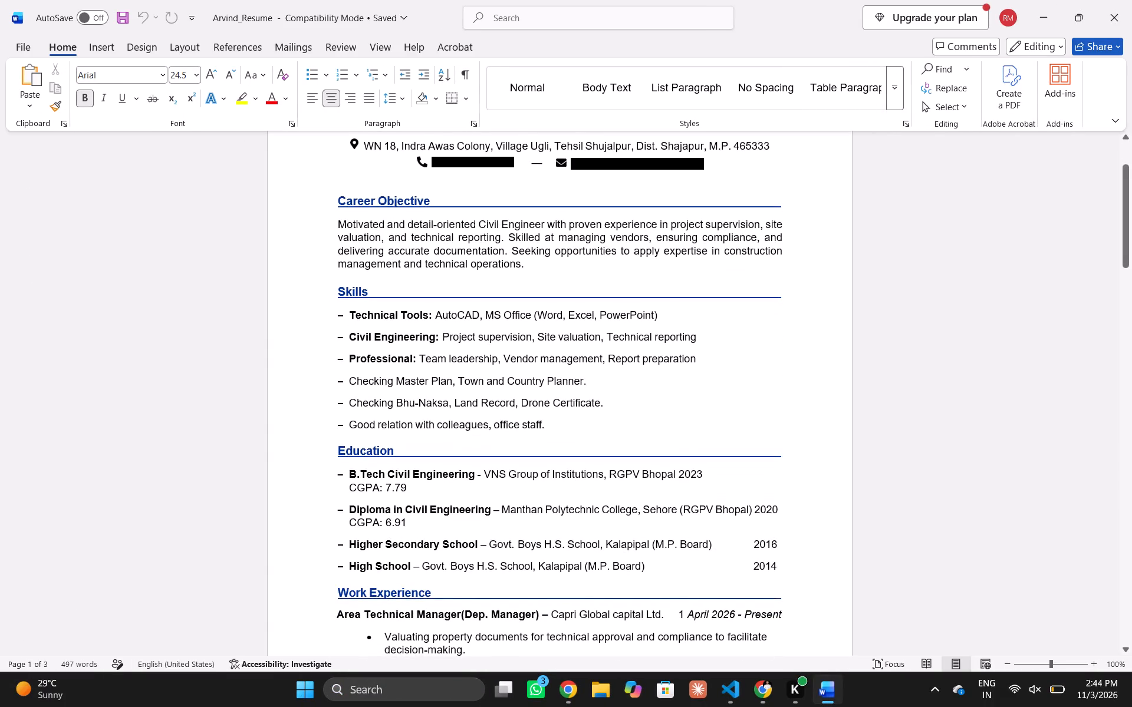
scroll(571, 366, down, 1)
scroll(561, 419, down, 1)
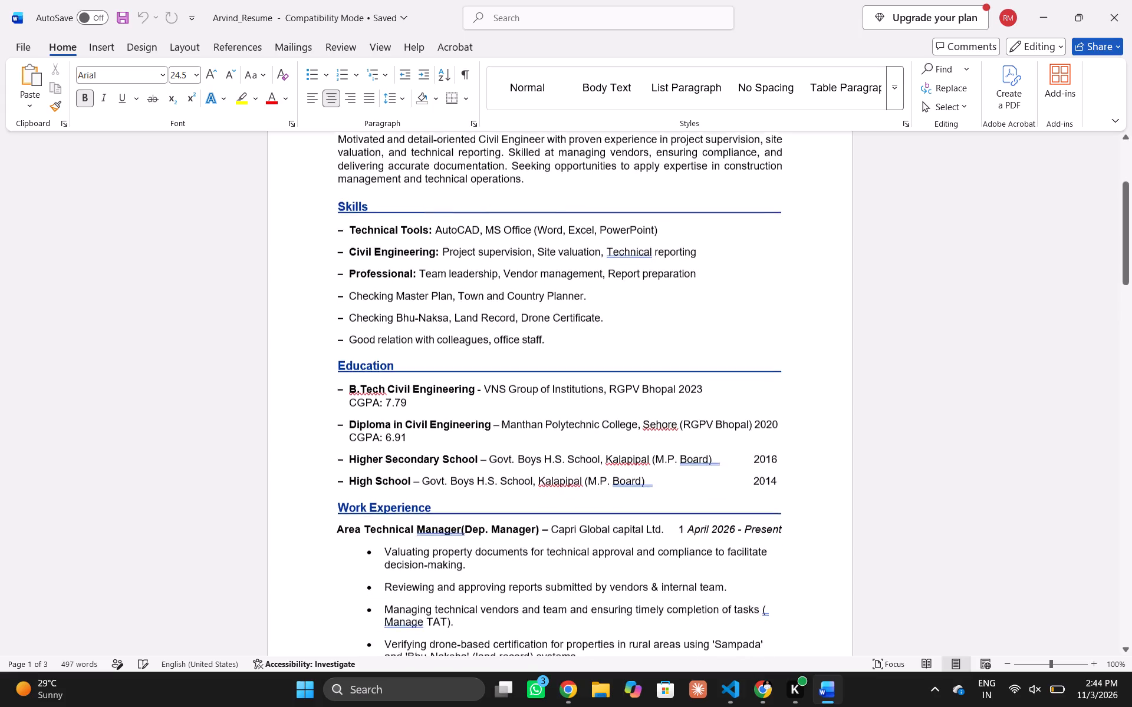
scroll(571, 445, down, 1)
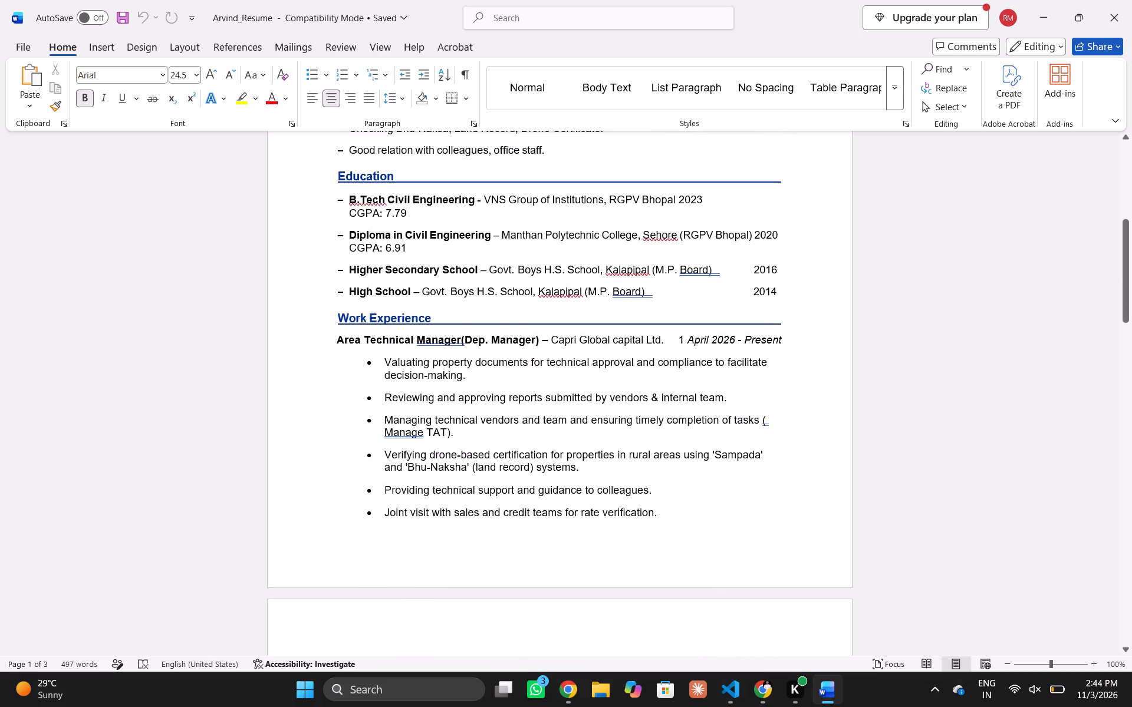
scroll(601, 470, down, 1)
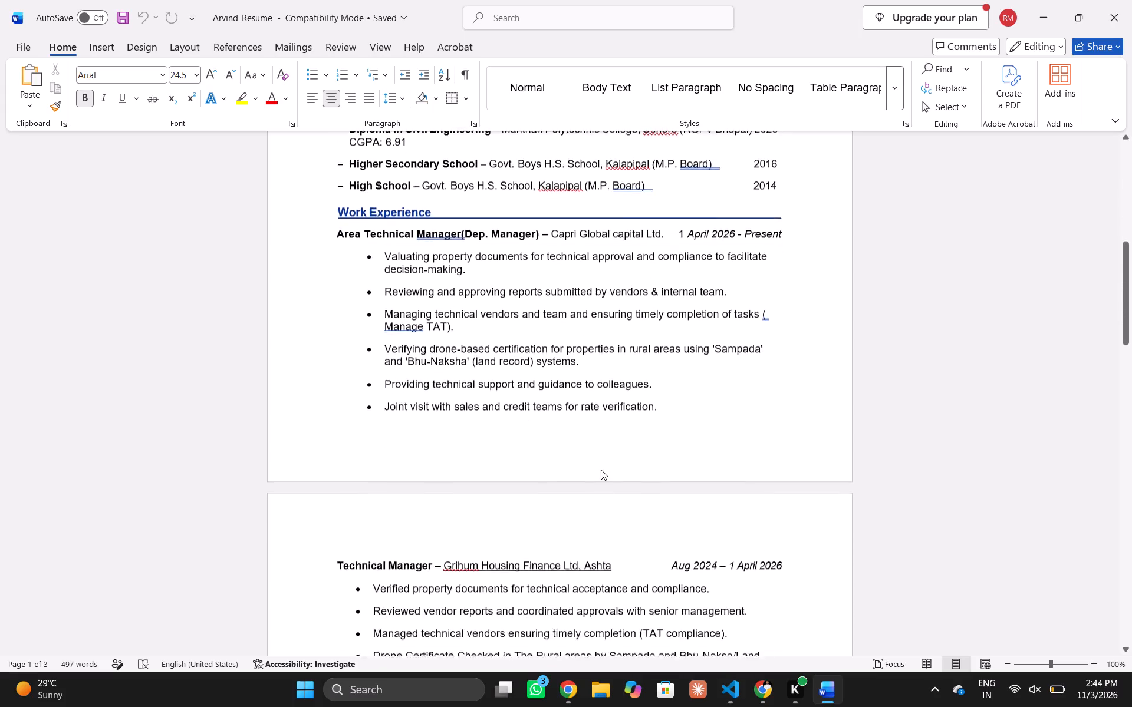
scroll(601, 470, down, 2)
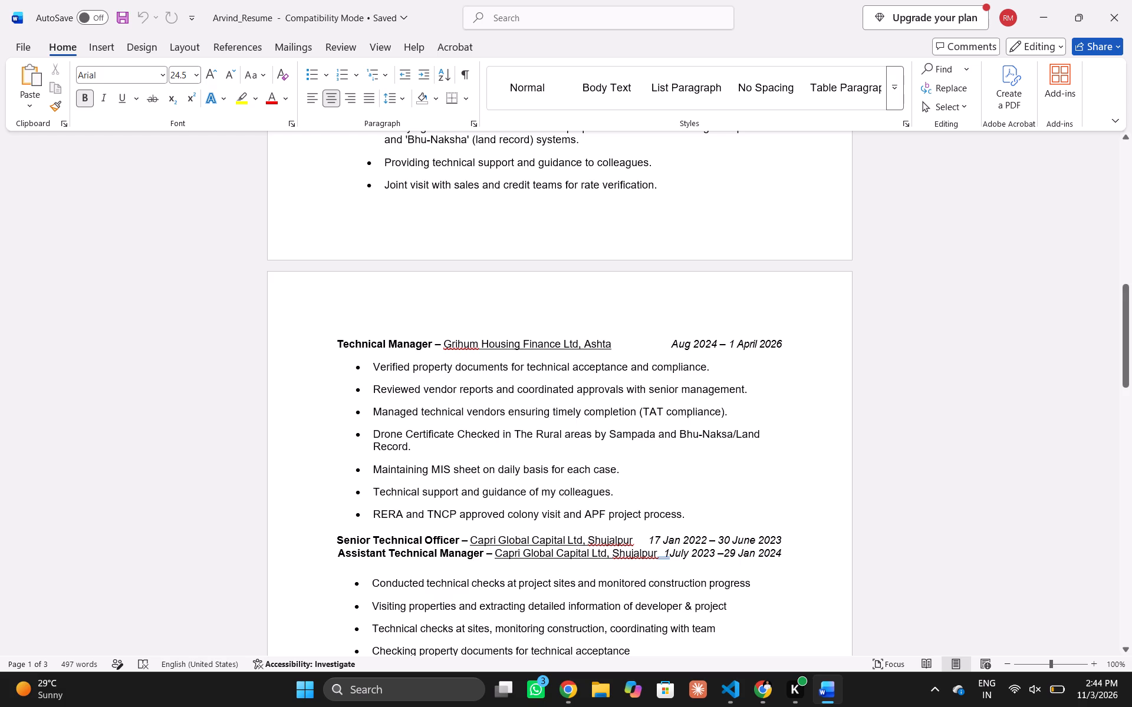
scroll(478, 464, down, 1)
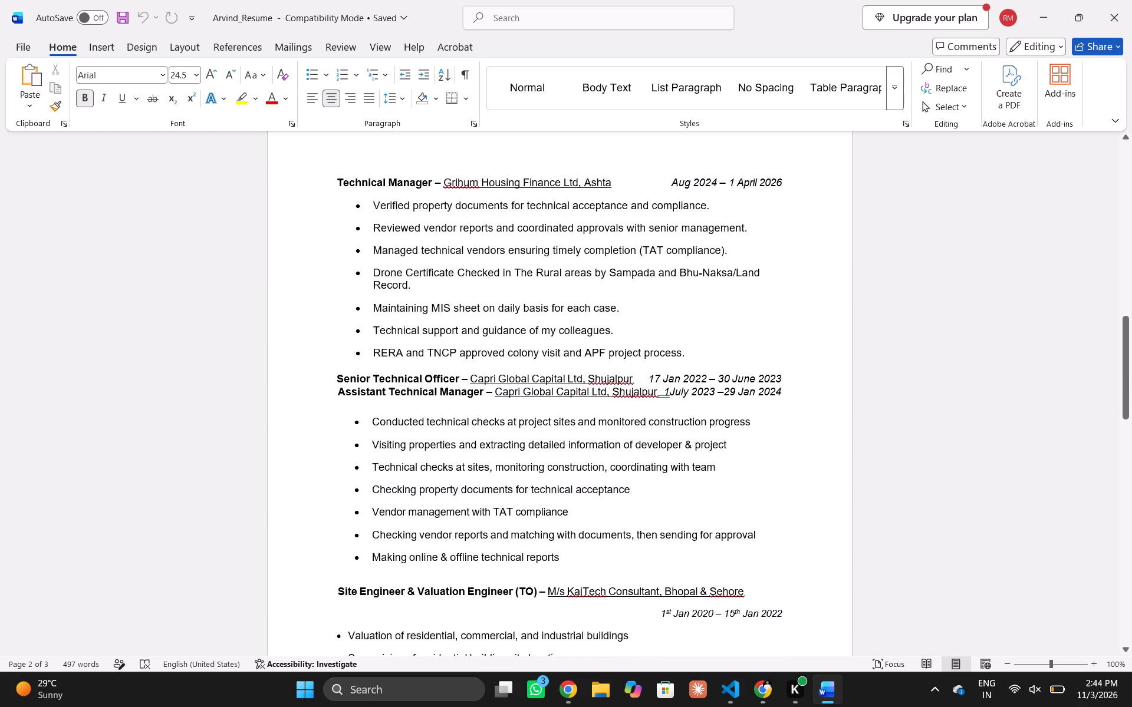
scroll(709, 343, down, 3)
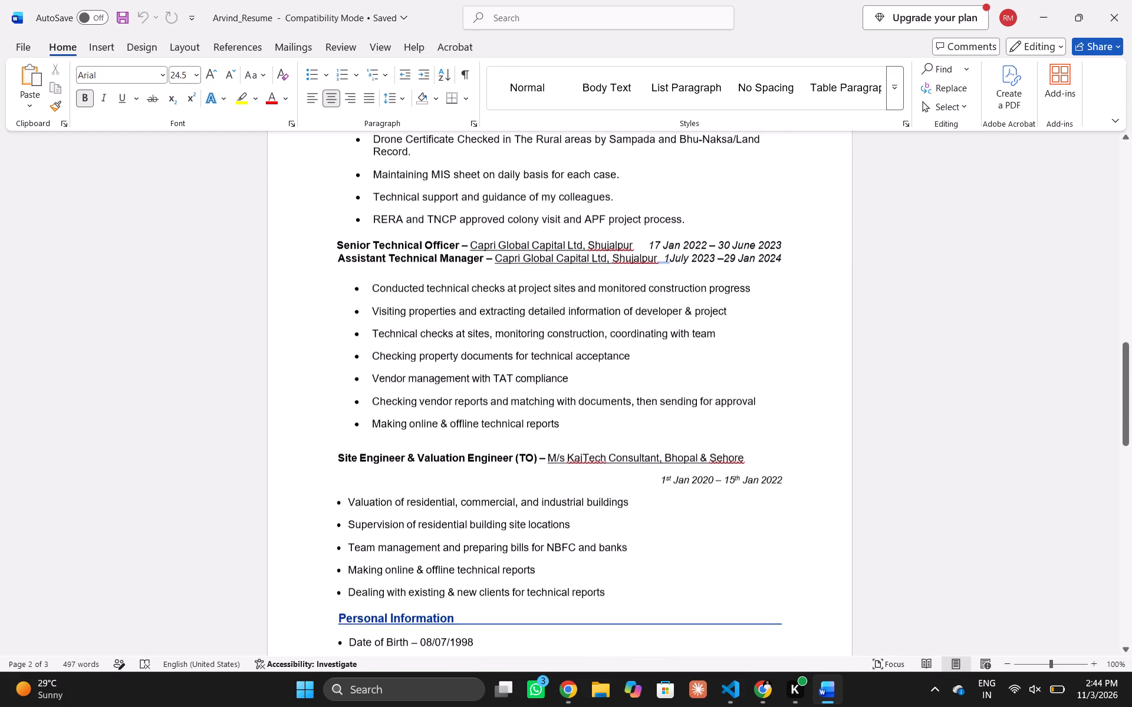
scroll(709, 343, down, 1)
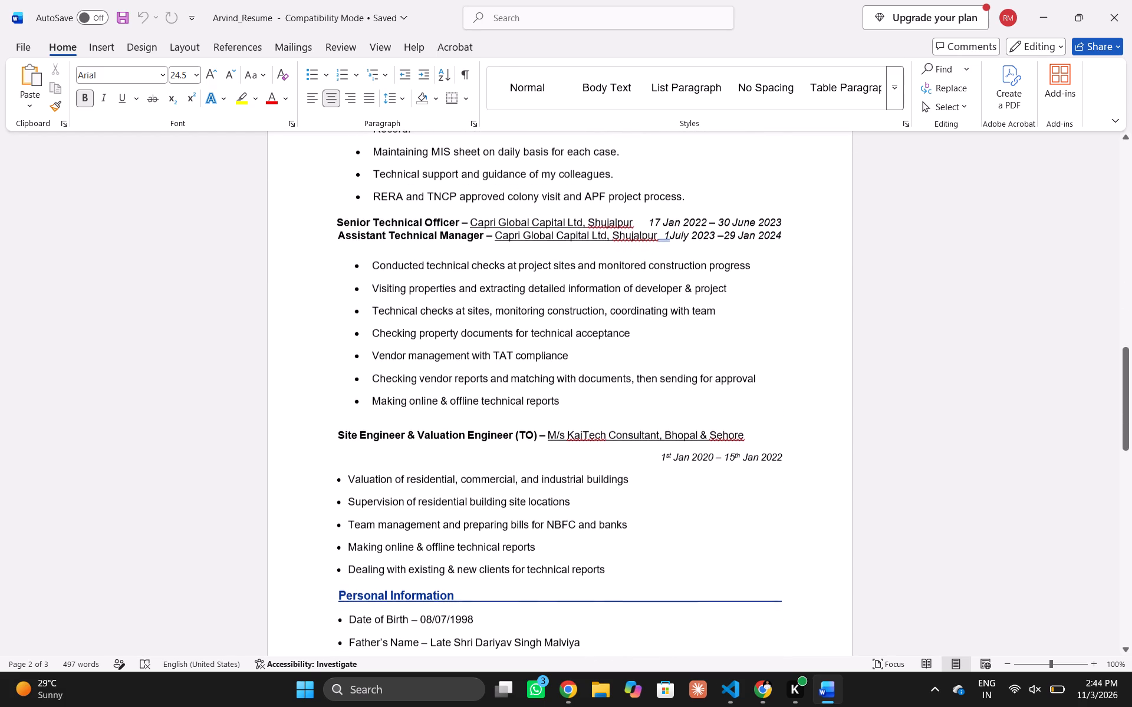
scroll(670, 364, down, 1)
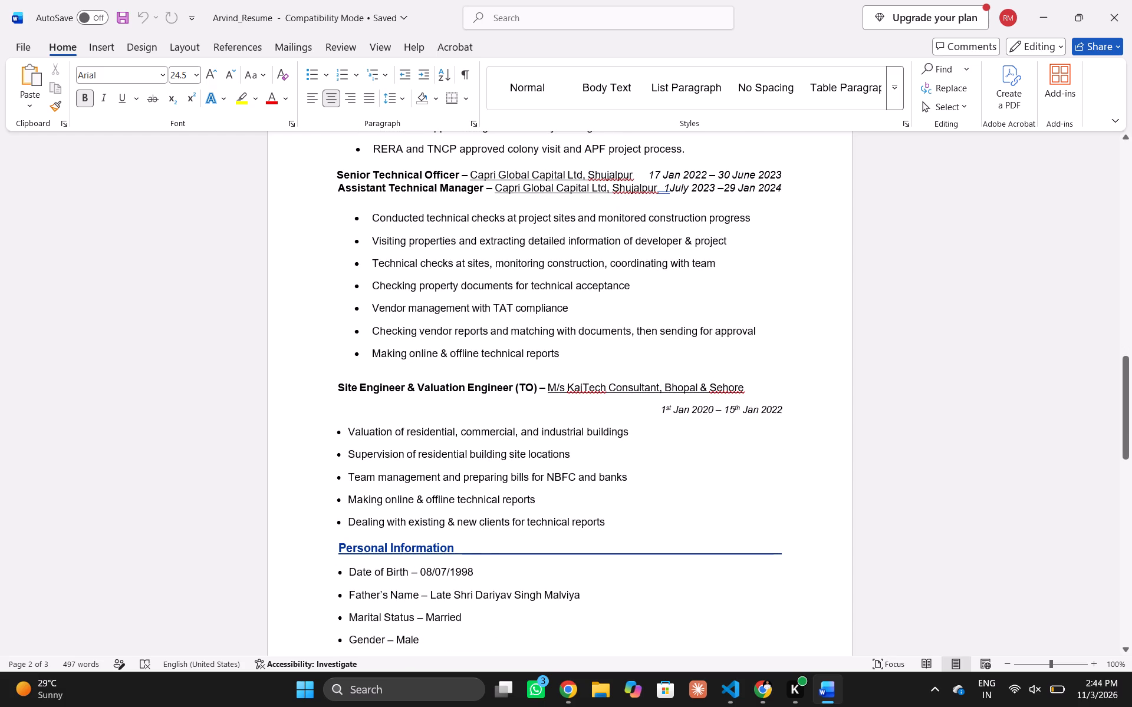
scroll(346, 237, up, 3)
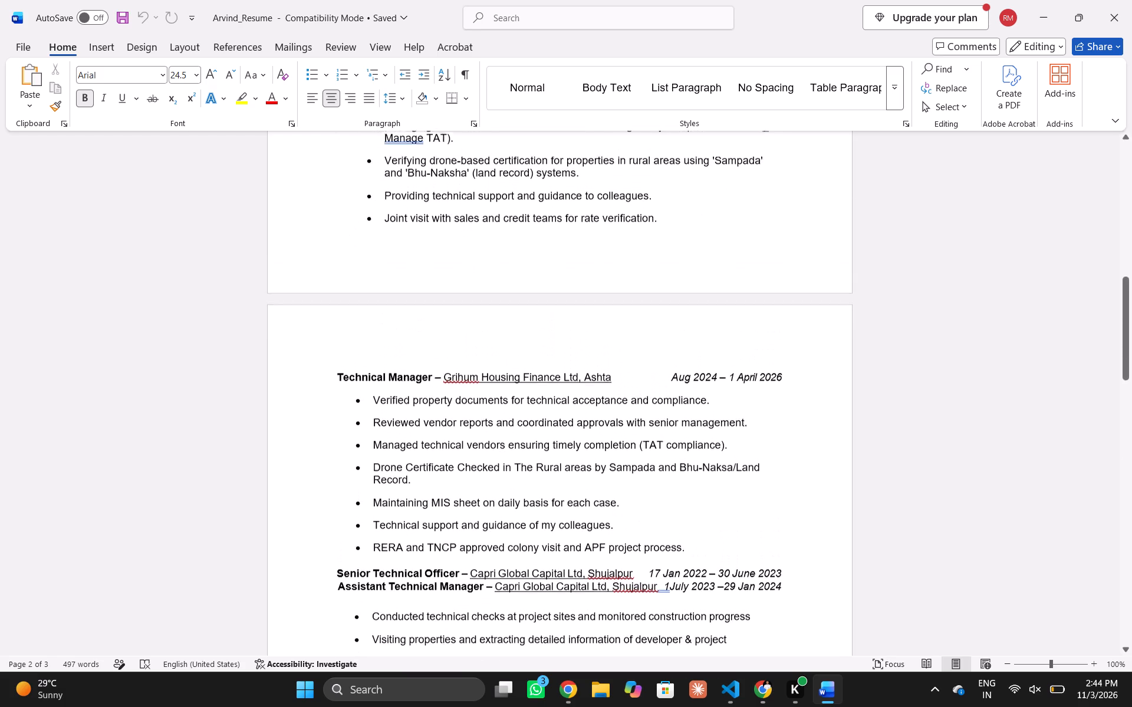
scroll(346, 237, right, 2)
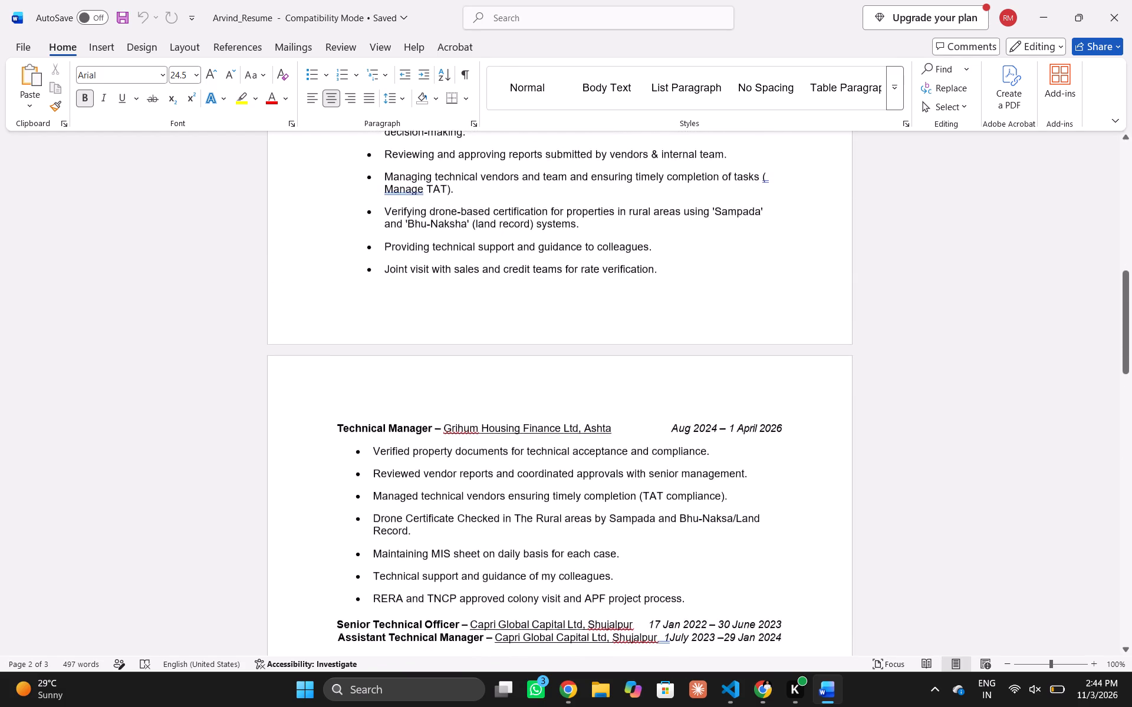
scroll(346, 237, right, 1)
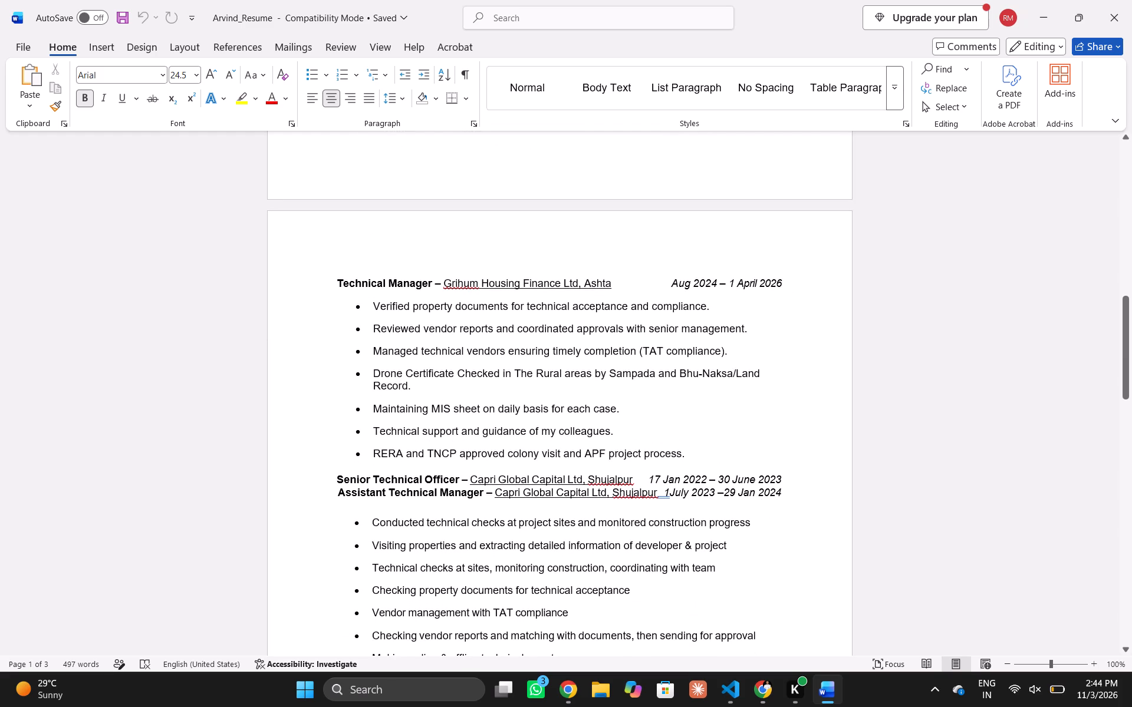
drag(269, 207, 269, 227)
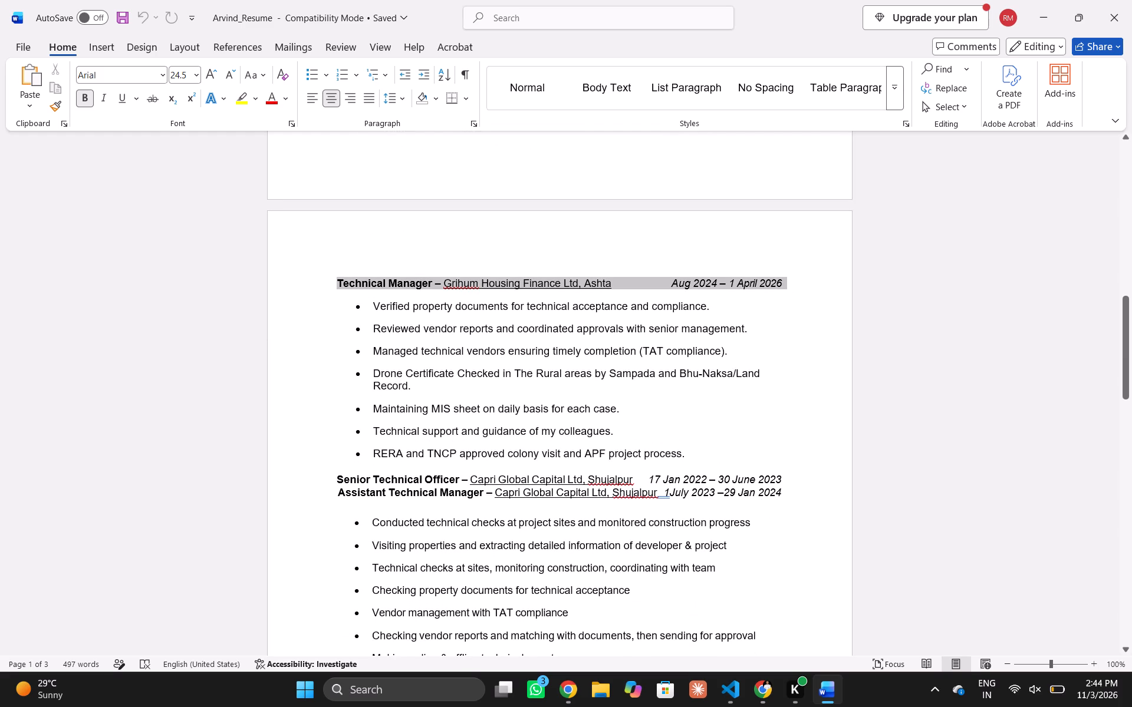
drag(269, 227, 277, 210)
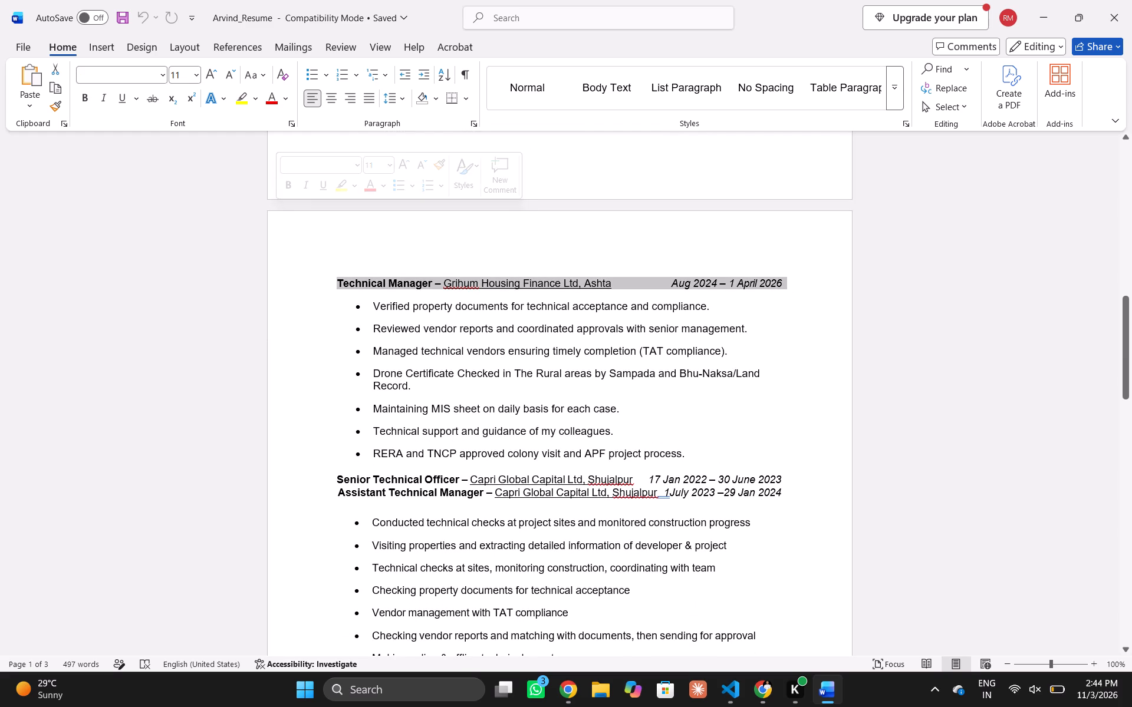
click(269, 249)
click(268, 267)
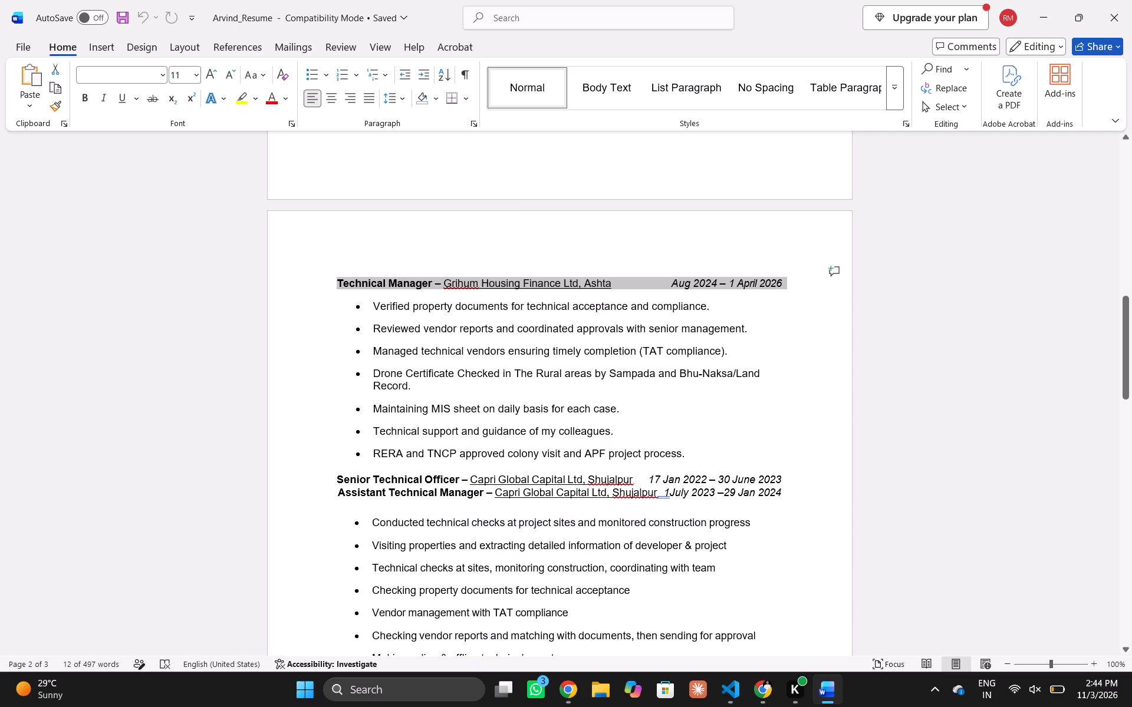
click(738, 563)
Delete the start date and dash from the Assistant Technical Manager line, and cut its end date, 29 Jan 2024.
scroll(738, 563, down, 3)
scroll(738, 563, up, 1)
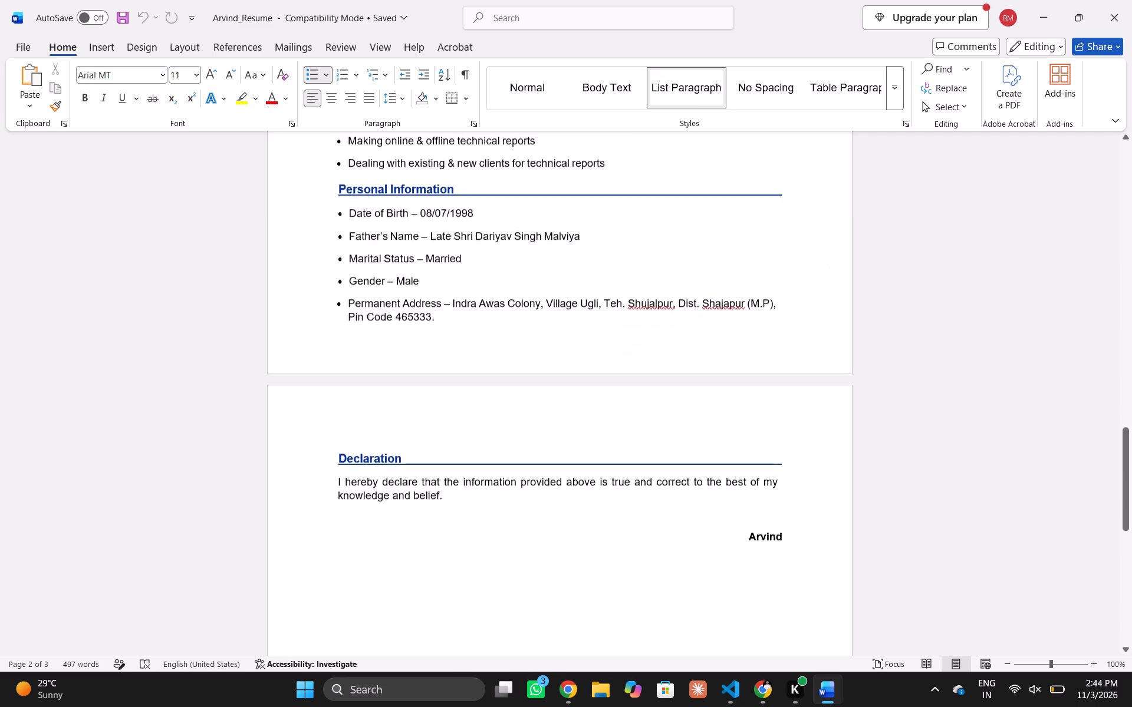
scroll(738, 563, up, 1)
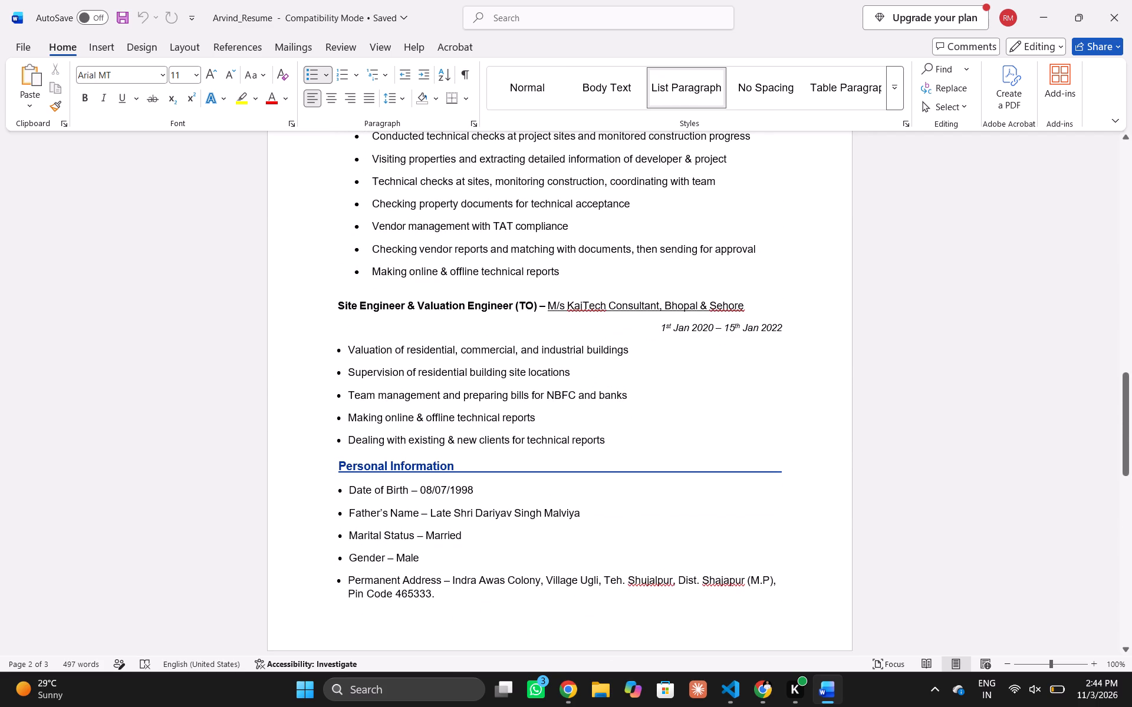
scroll(742, 356, up, 1)
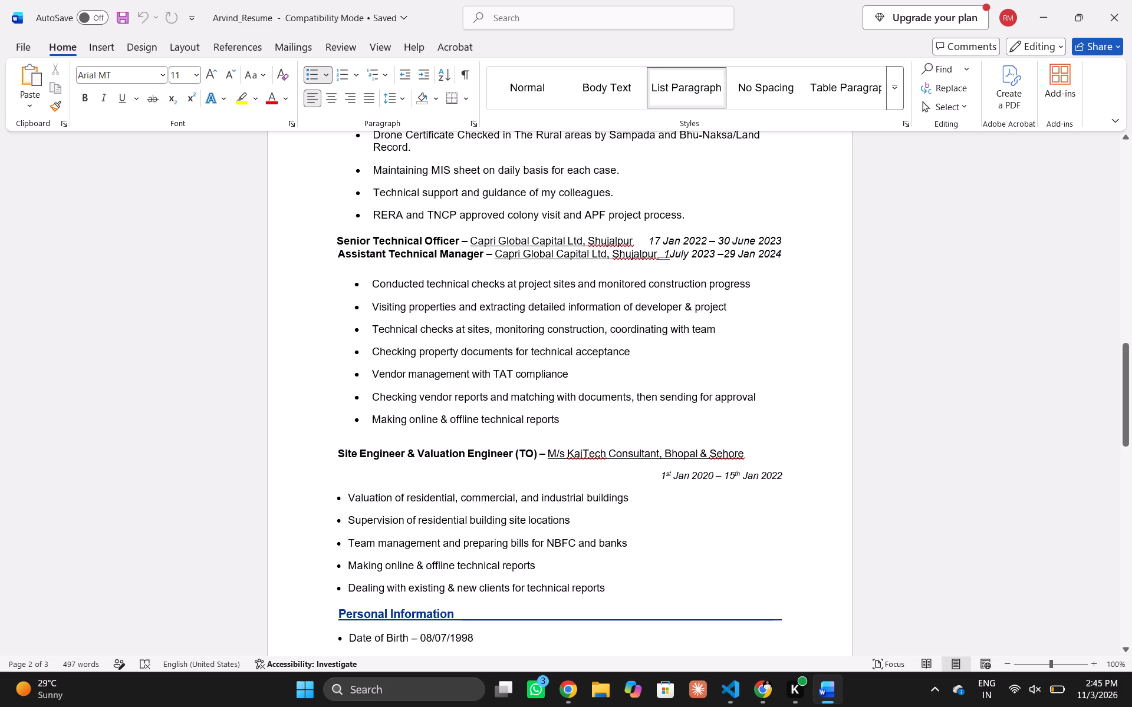
click(723, 253)
key(BackSpace)
key(BackSpace)
key(BackSpace)
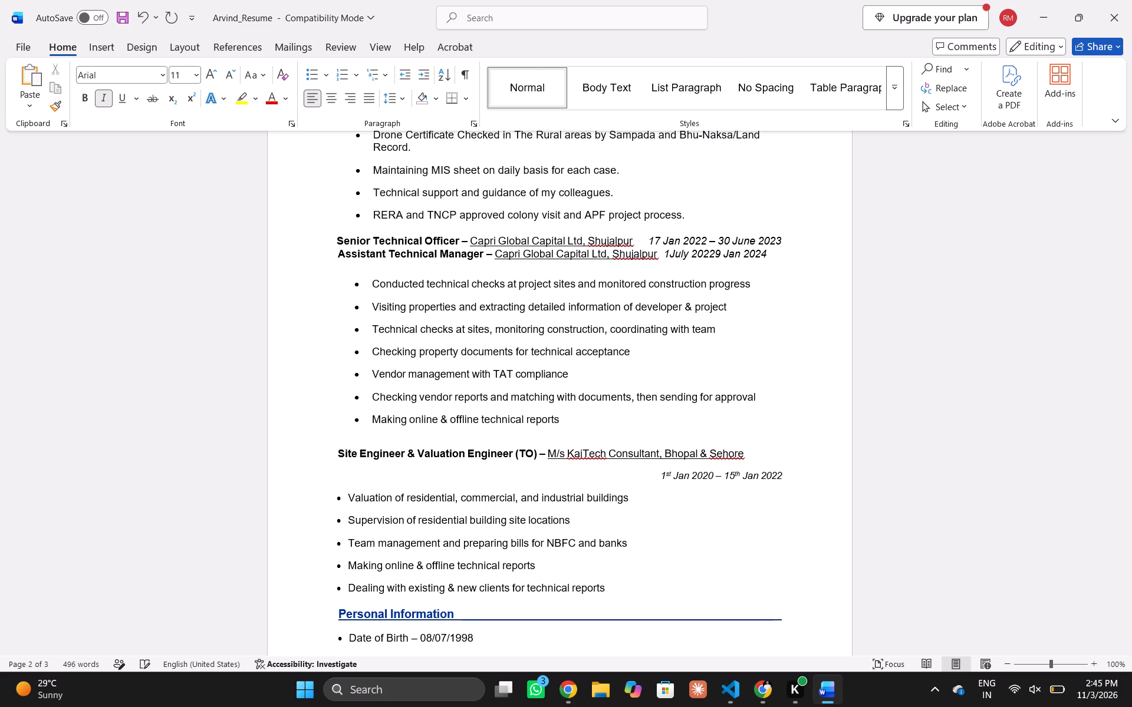
key(BackSpace)
key(BackSpace)
key(BackSpace)
key(BackSpace)
key(BackSpace)
key(BackSpace)
key(BackSpace)
key(BackSpace)
key(BackSpace)
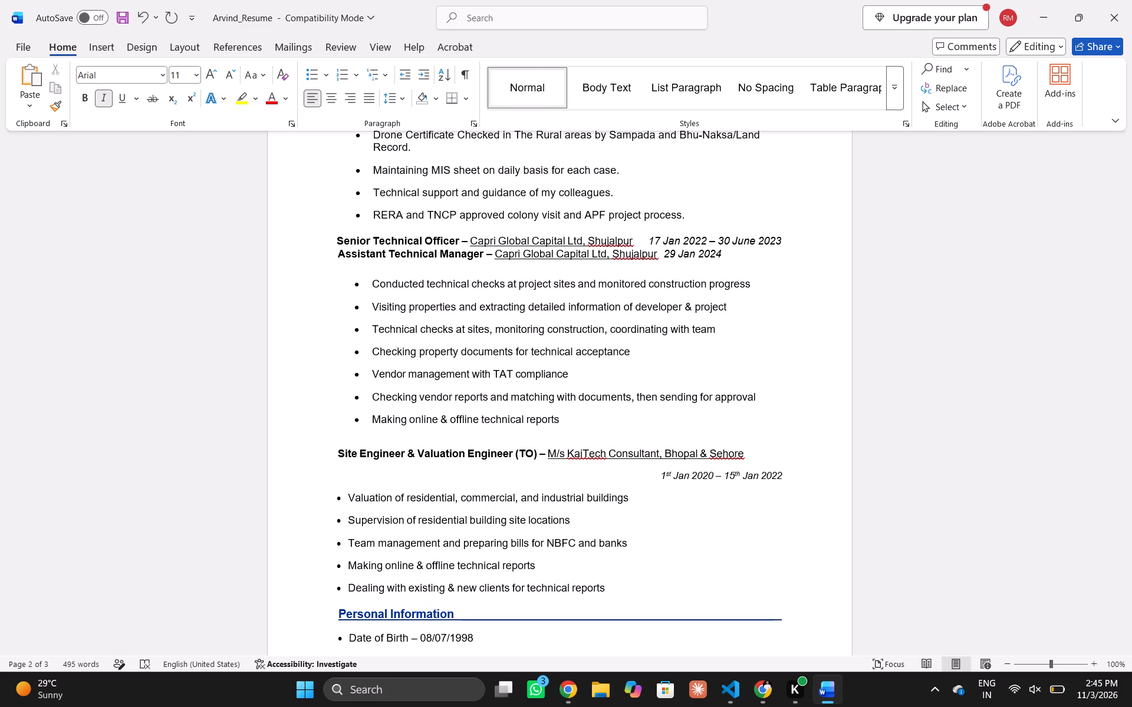
drag(725, 254, 663, 253)
key(ctrl+x)
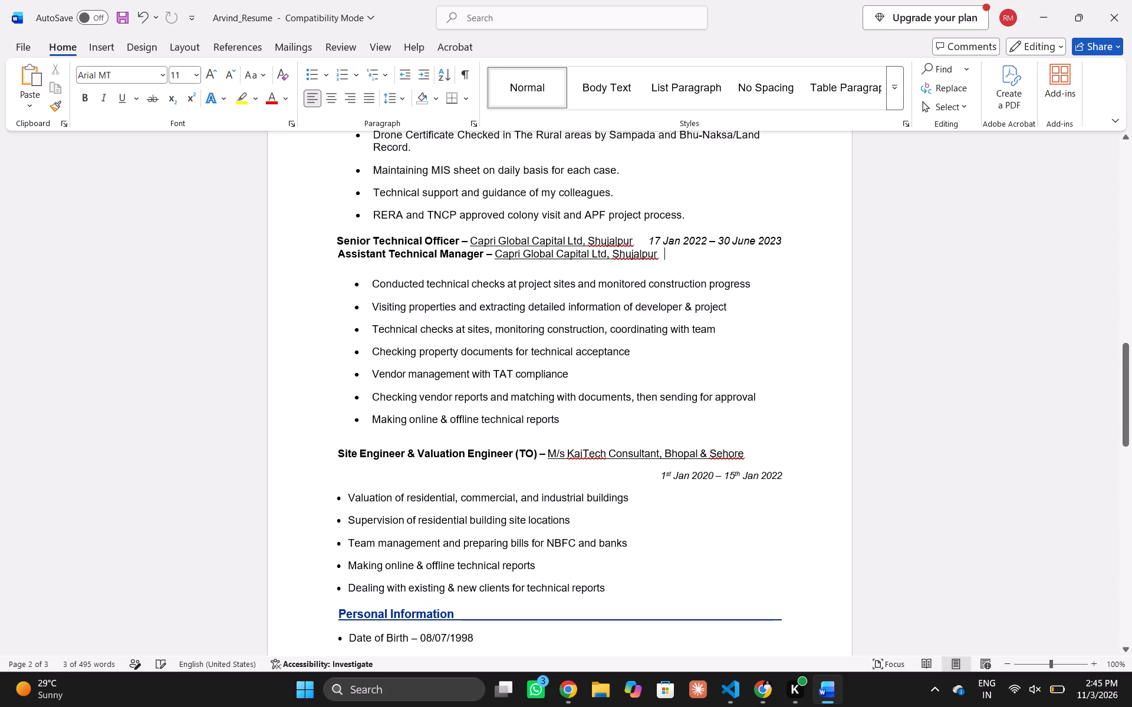
Replace the end date on the Senior Technical Officer line with the cut date, 29 Jan 2024.
click(792, 242)
key(BackSpace)
key(BackSpace)
key(BackSpace)
key(BackSpace)
key(BackSpace)
key(BackSpace)
key(BackSpace)
key(BackSpace)
key(BackSpace)
key(BackSpace)
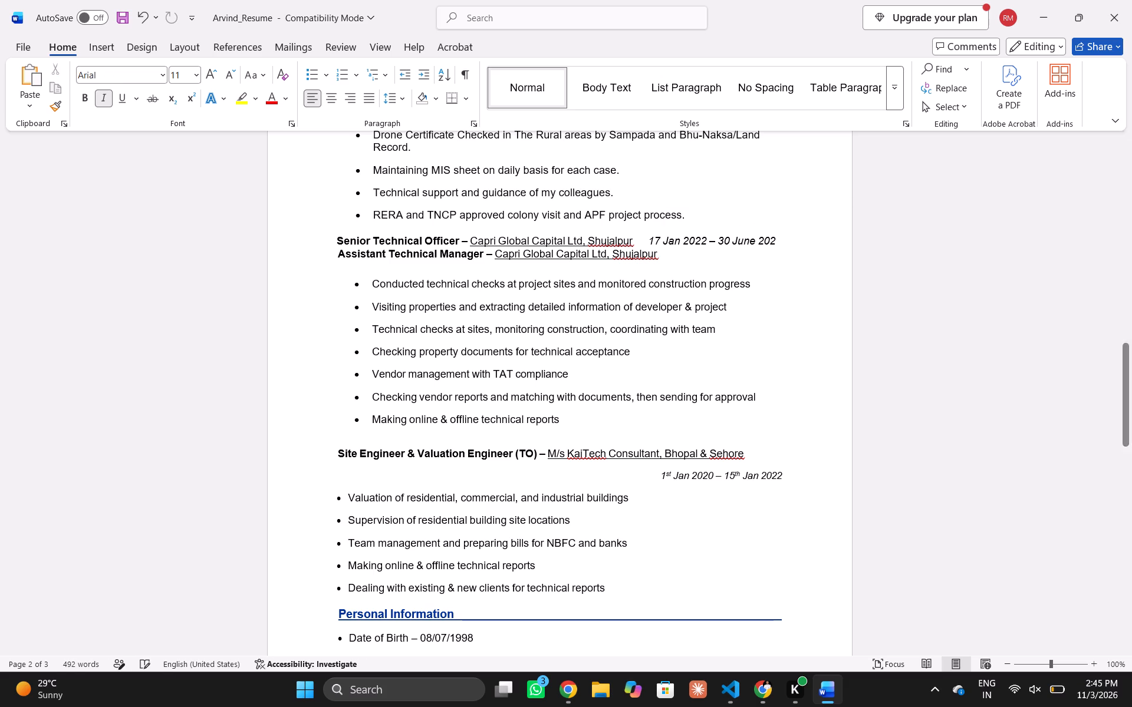
key(BackSpace)
key(BackSpace)
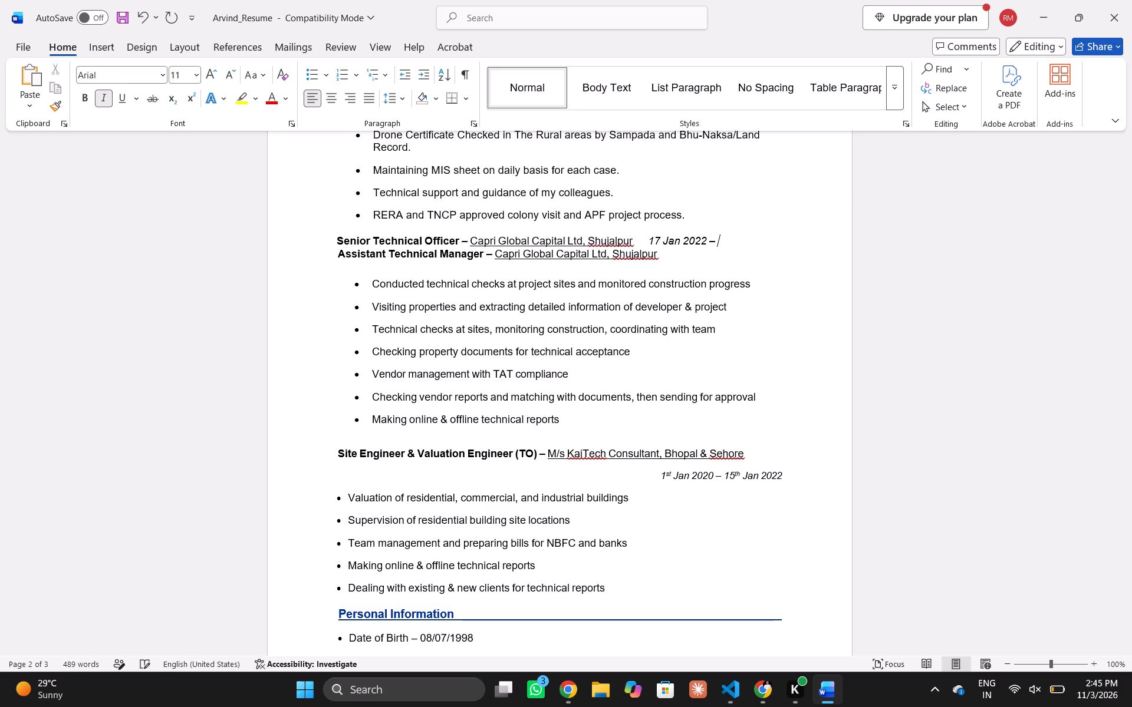
key(ctrl+v)
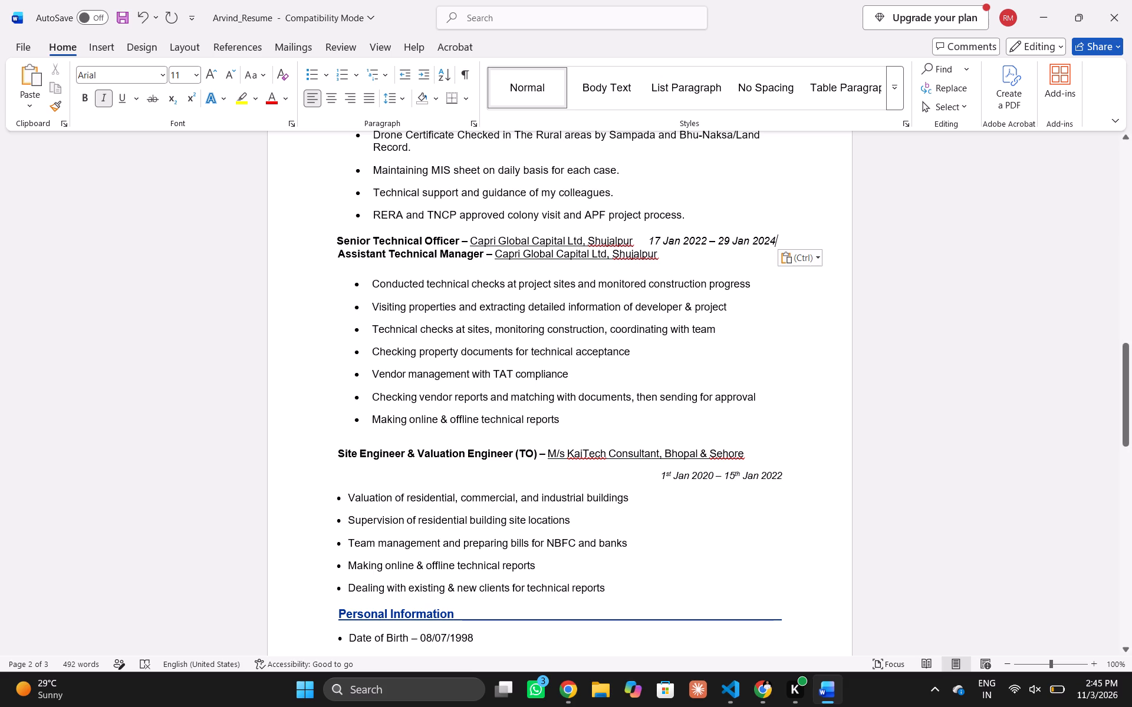
click(799, 352)
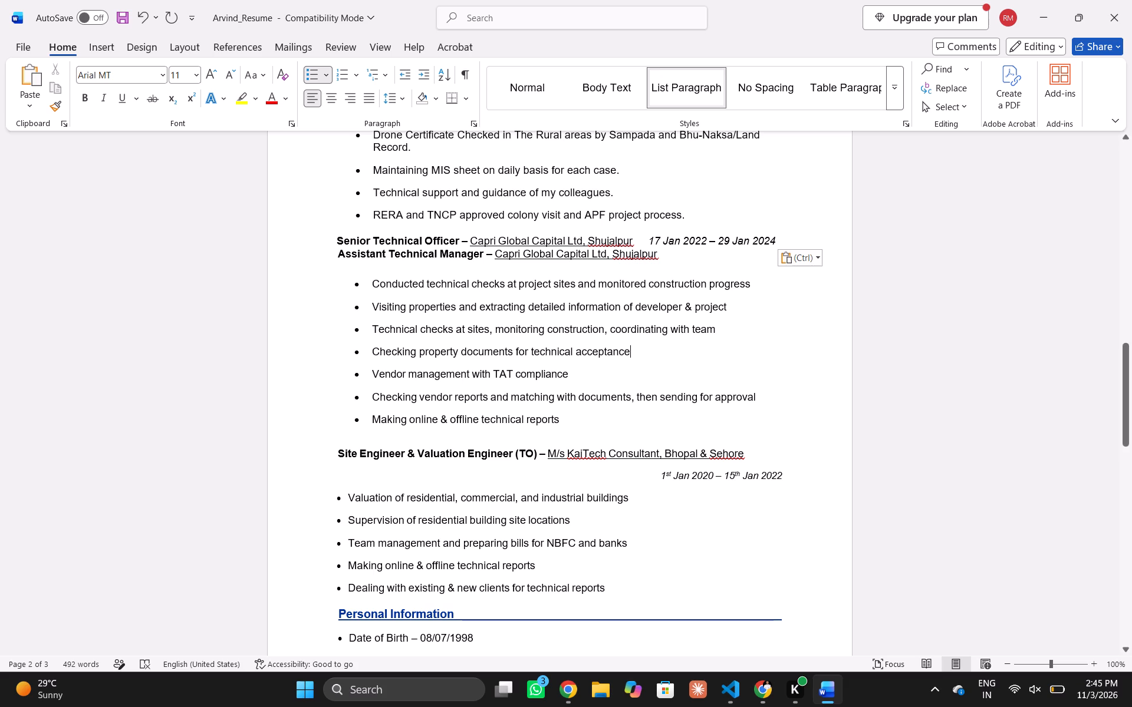
Insert two extra spaces before the Senior Technical Officer date range to line it up with the right margin.
click(649, 235)
key(space)
key(space)
key(space)
key(BackSpace)
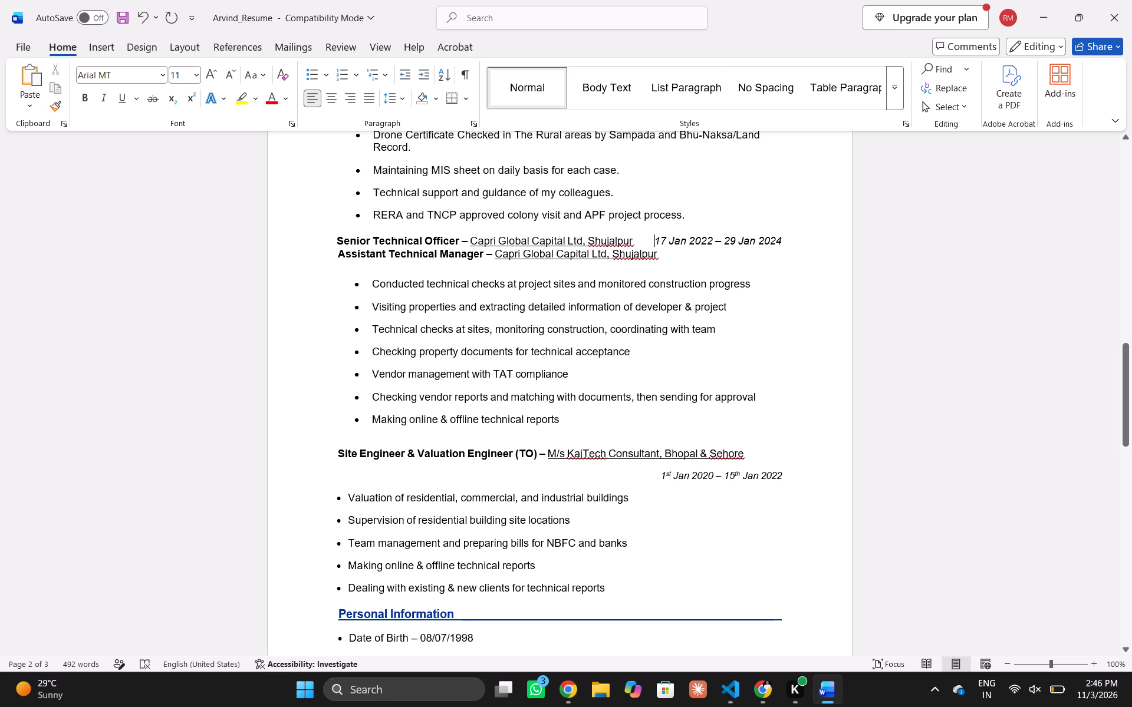
Set the font size of the blank line below Assistant Technical Manager to 2 to shrink the gap above the bullets.
click(360, 269)
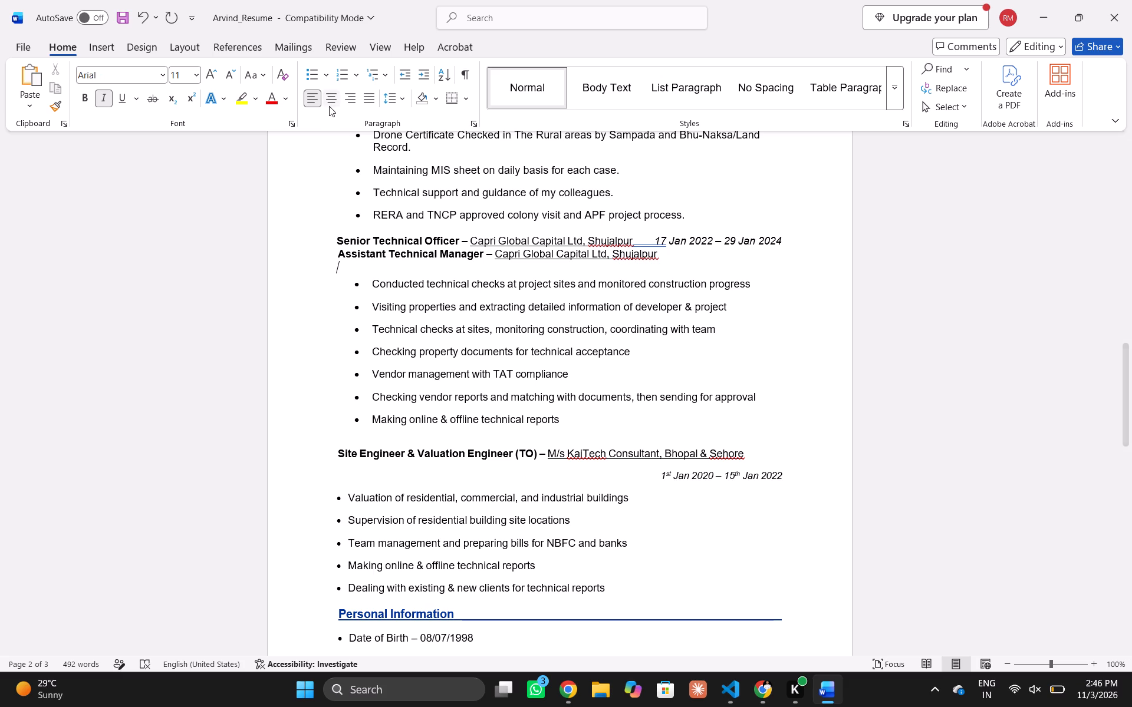
click(193, 76)
click(185, 95)
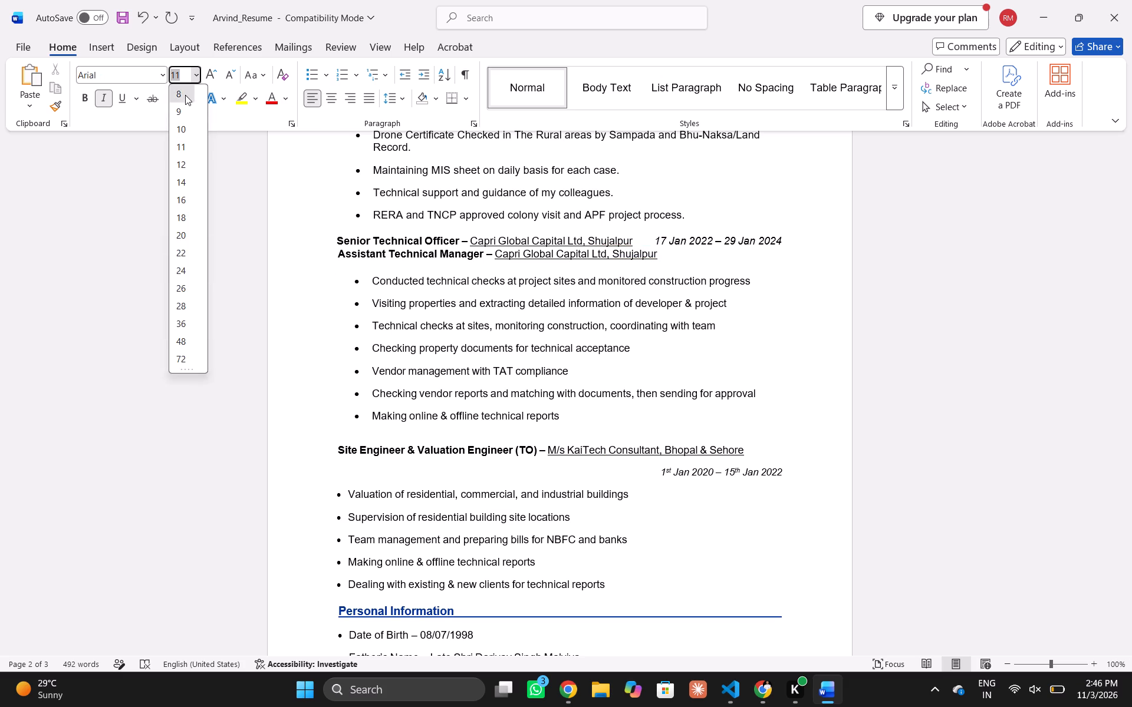
right_click(185, 95)
click(178, 74)
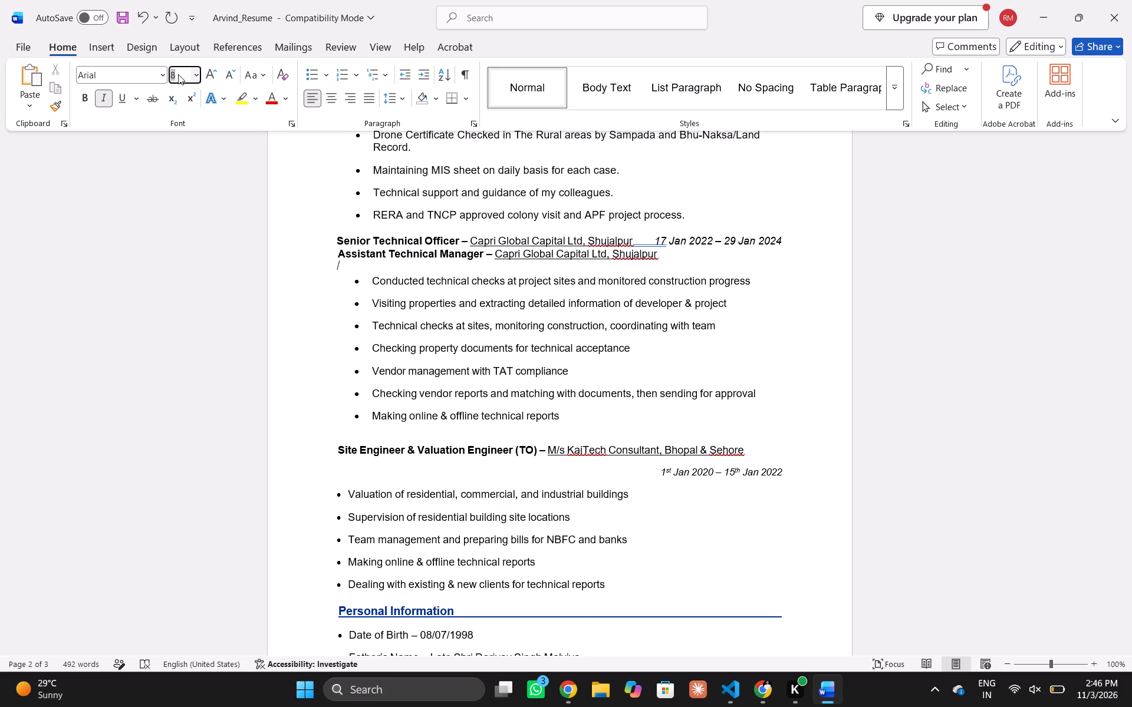
key(BackSpace)
key(2)
key(Return)
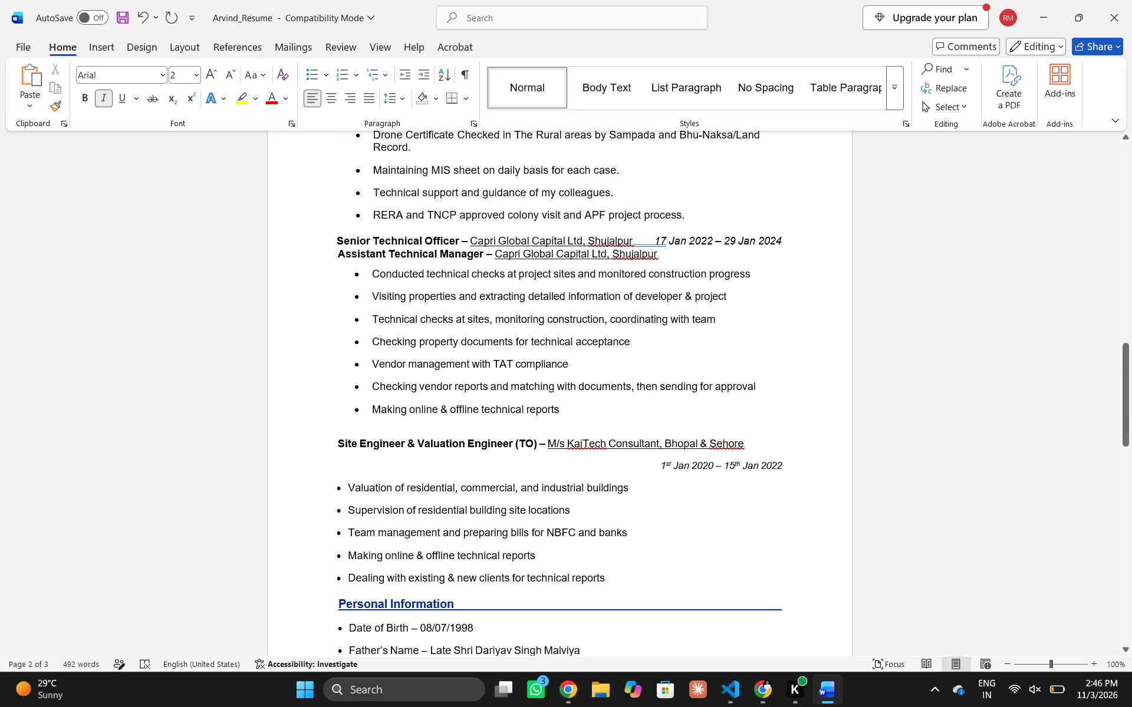
Delete the Senior Technical Officer title and its Capri Global Capital Ltd, Shujalpur text, keeping the date range.
drag(649, 240, 655, 240)
click(655, 240)
drag(655, 240, 342, 243)
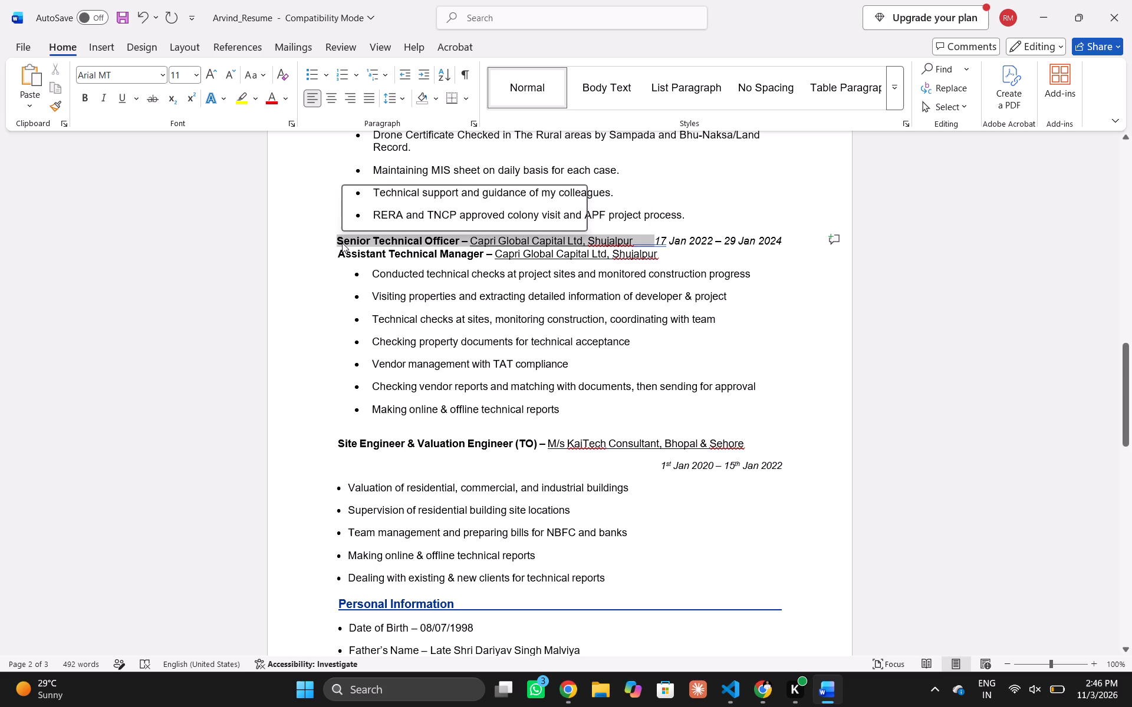
key(BackSpace)
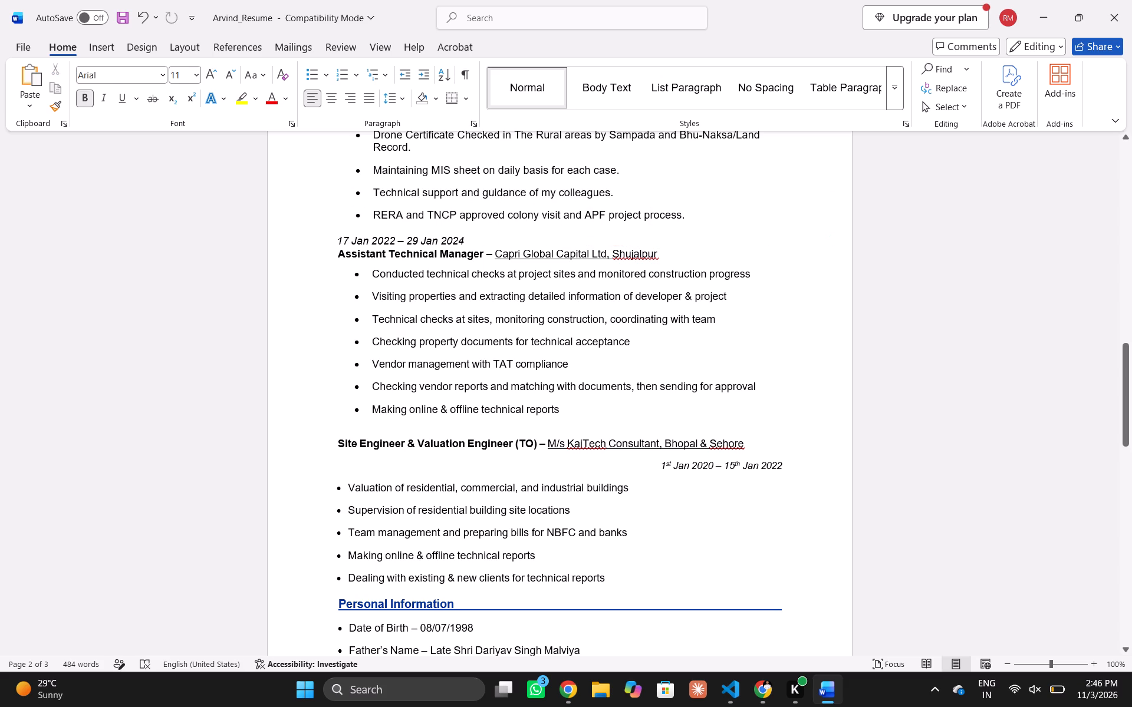
Move the date range 17 Jan 2022 – 29 Jan 2024 to the end of the Assistant Technical Manager line, removing its emptied line.
drag(481, 237, 341, 236)
key(ctrl+x)
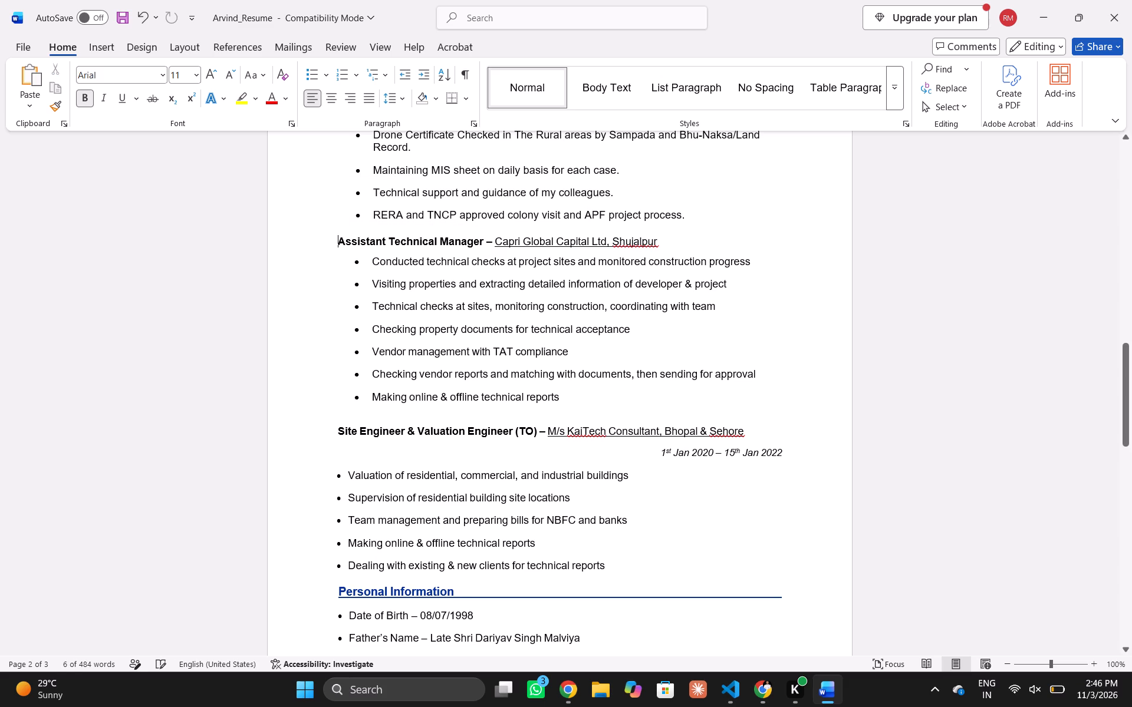
key(BackSpace)
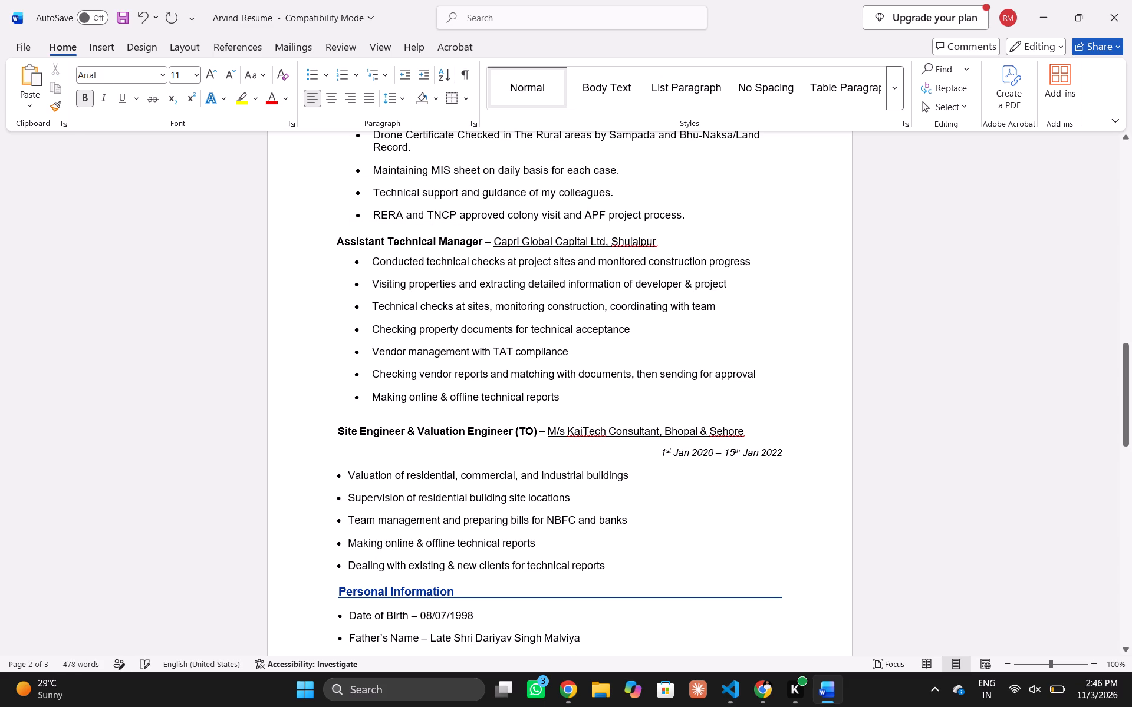
key(BackSpace)
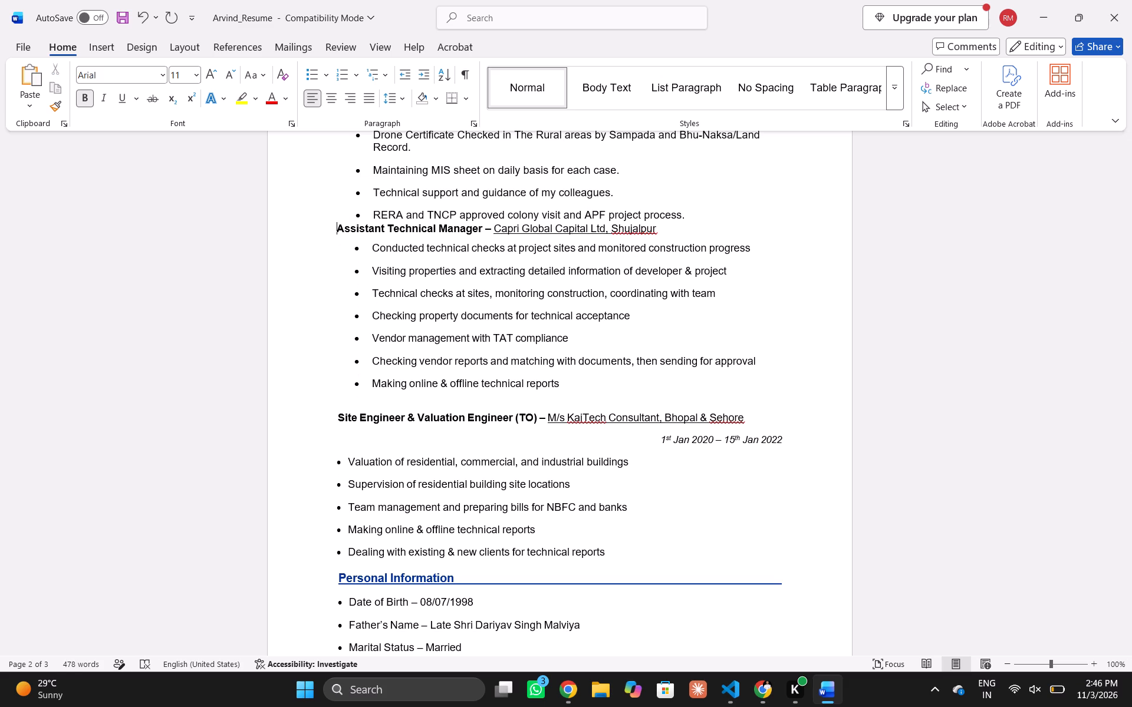
key(Return)
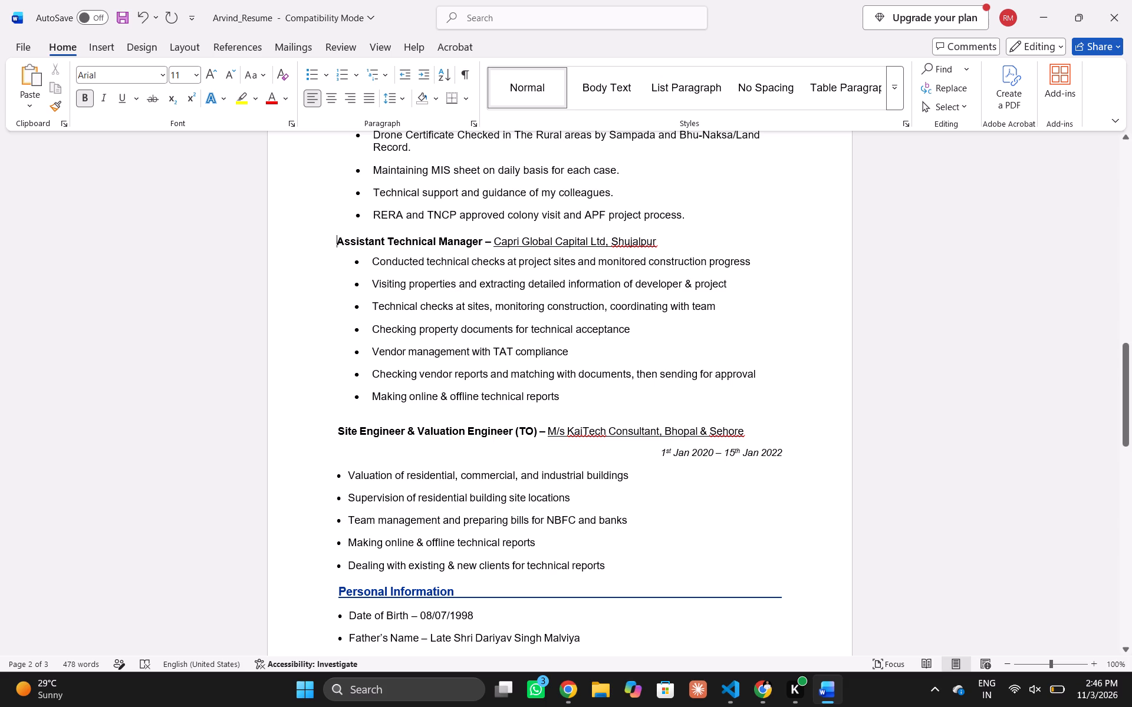
click(664, 242)
key(space)
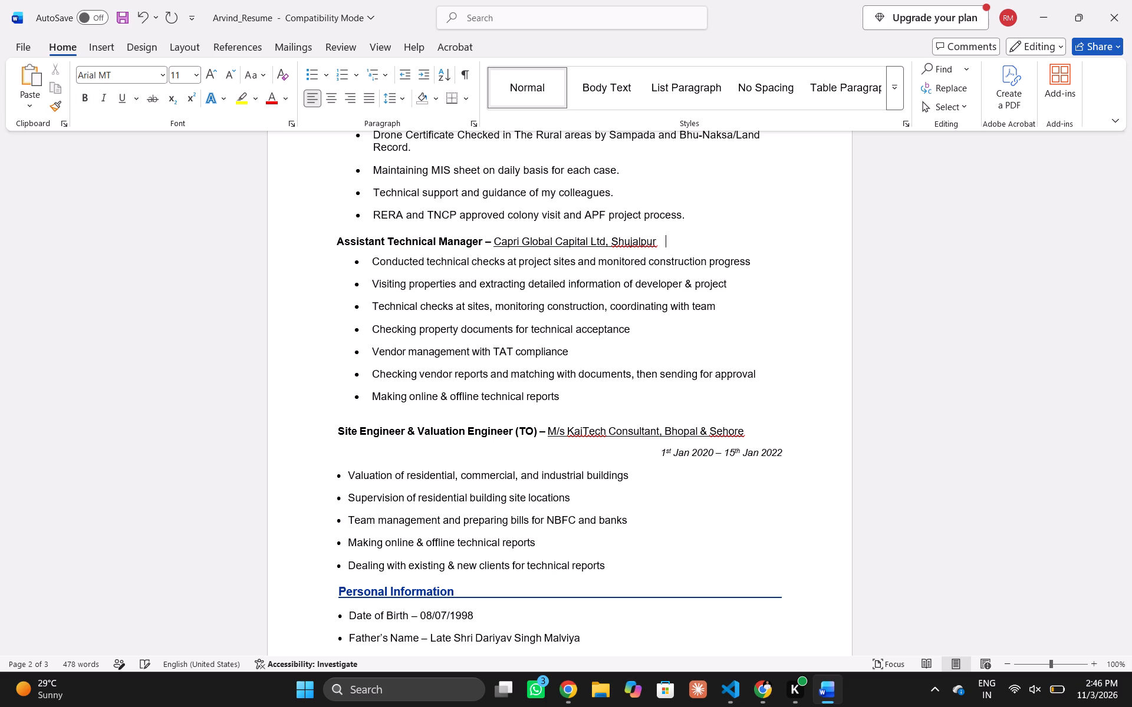
key(ctrl+v)
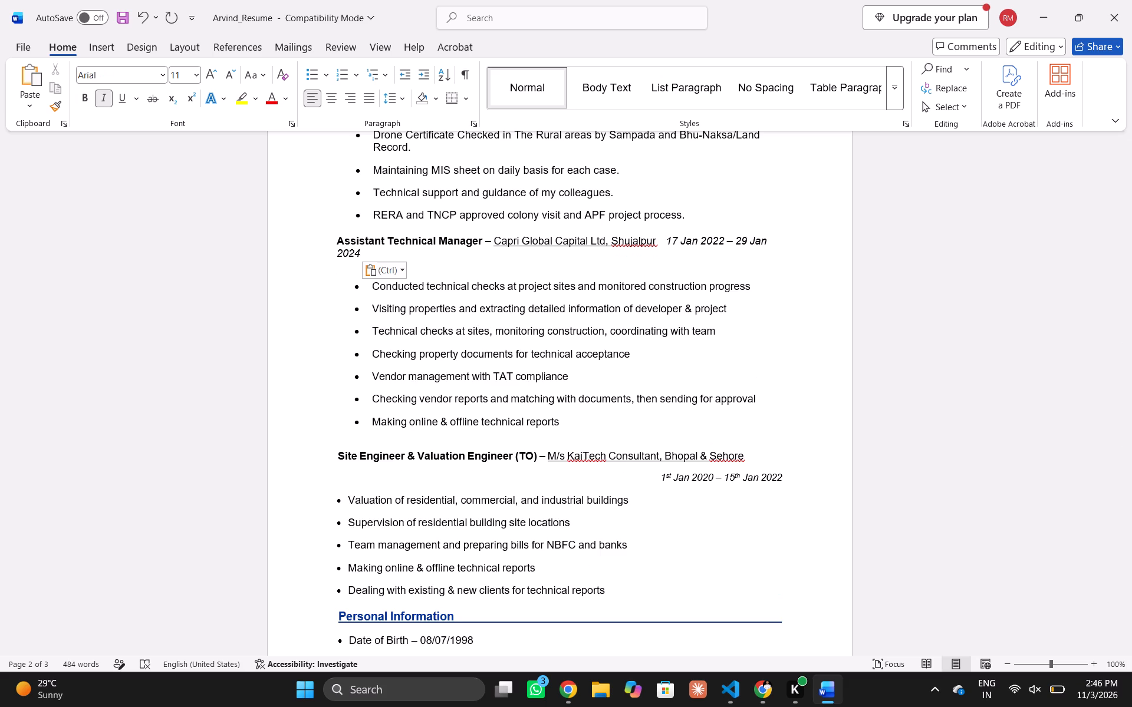
Delete the spaces before the moved date range and the space between 29 and Jan to fit the heading on one line.
click(665, 240)
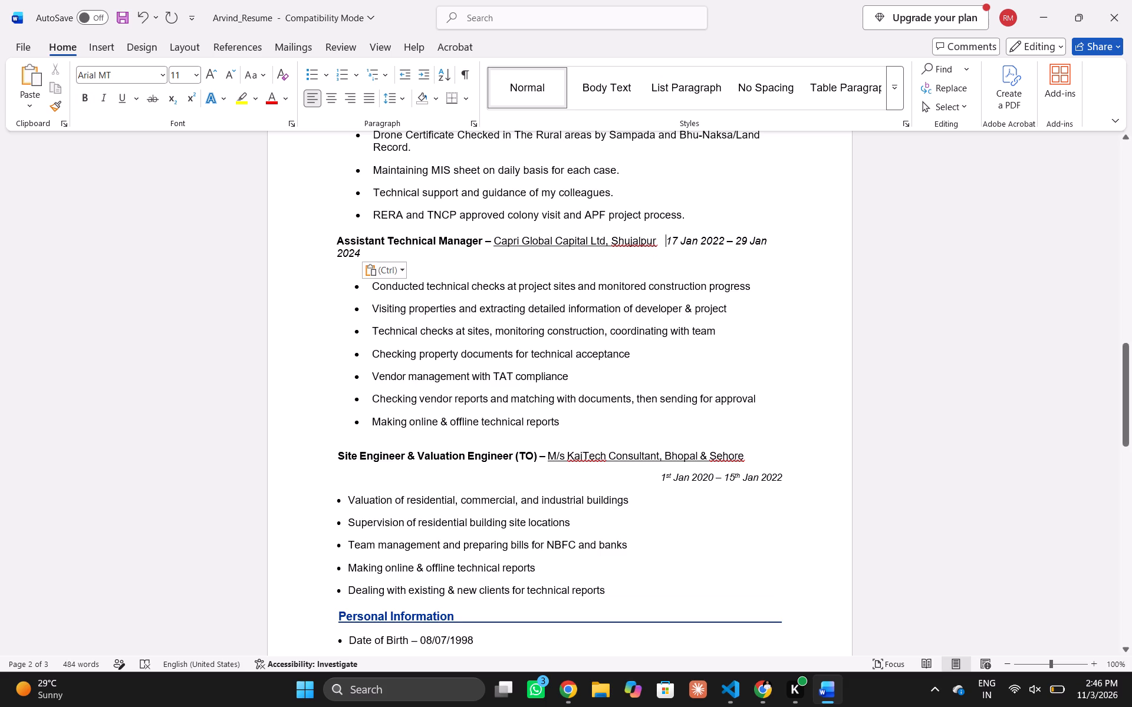
key(BackSpace)
key(BackSpace)
key(BackSpace)
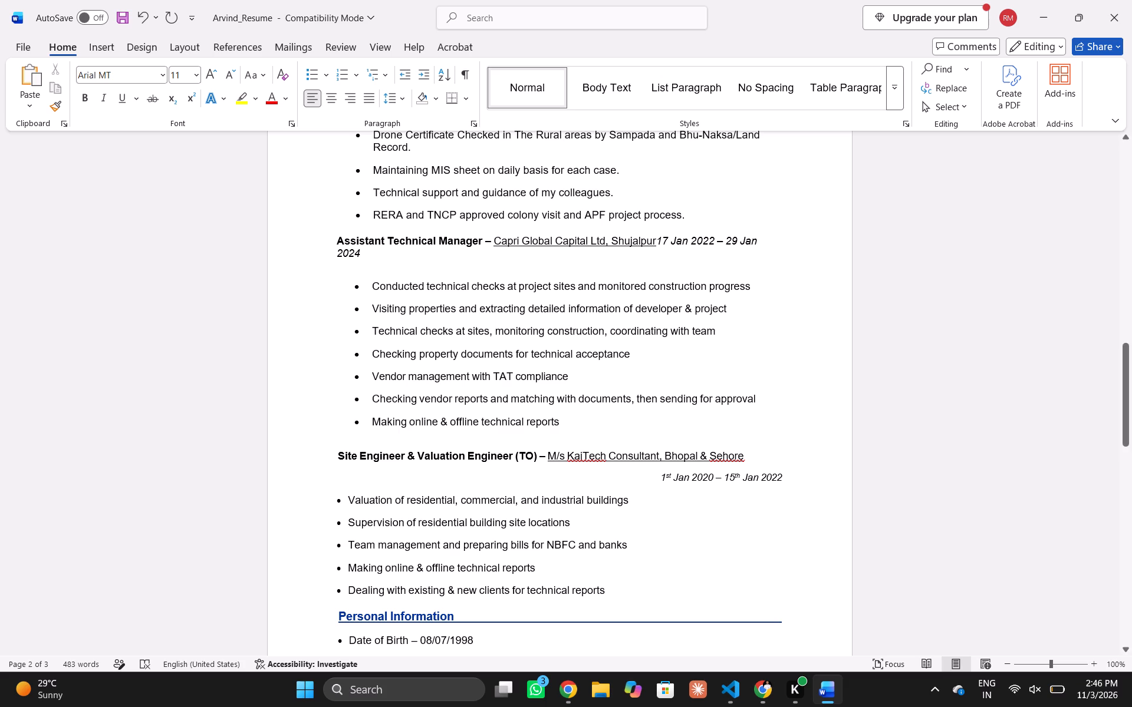
click(743, 240)
key(BackSpace)
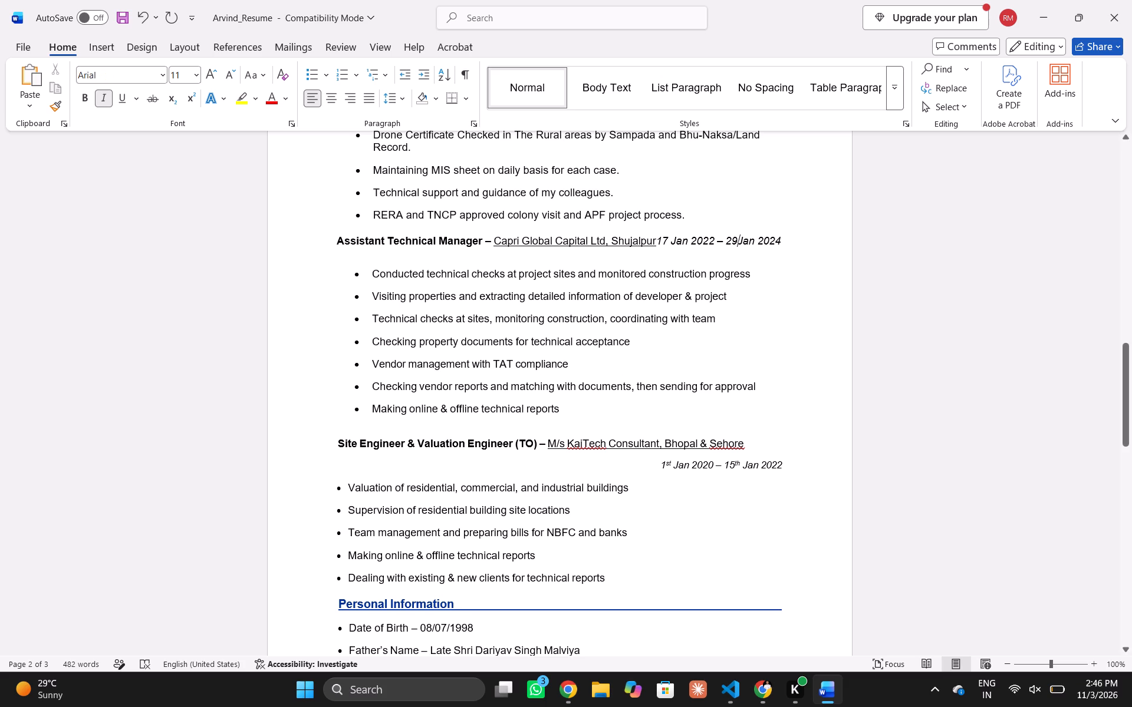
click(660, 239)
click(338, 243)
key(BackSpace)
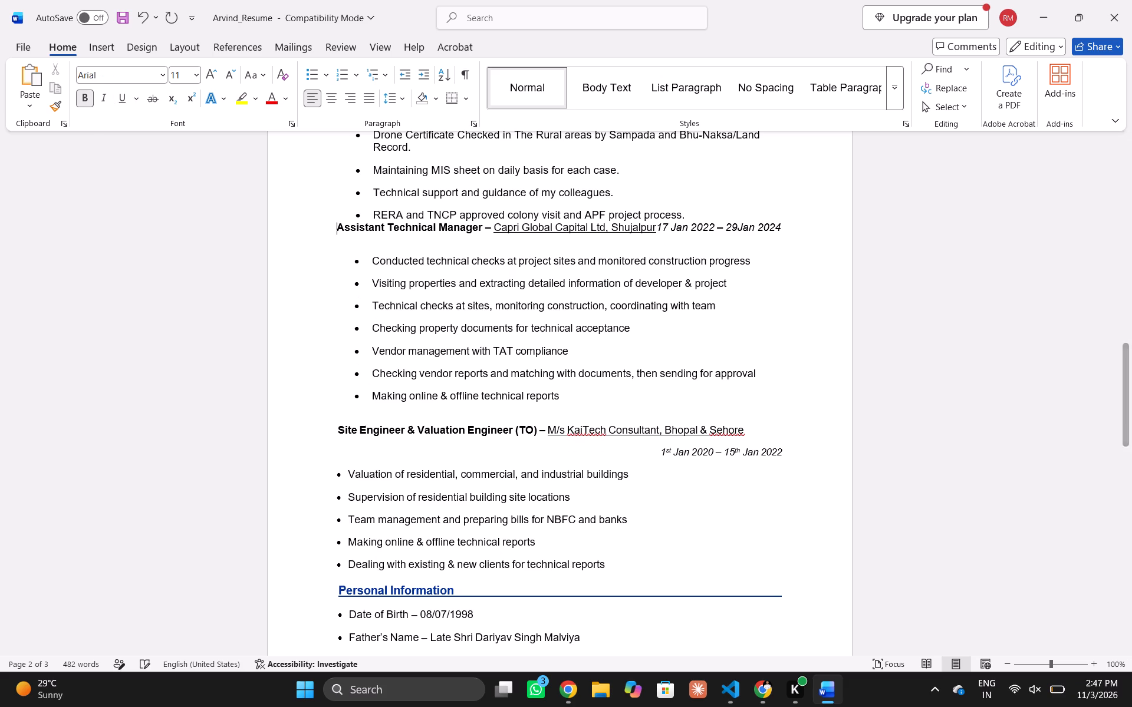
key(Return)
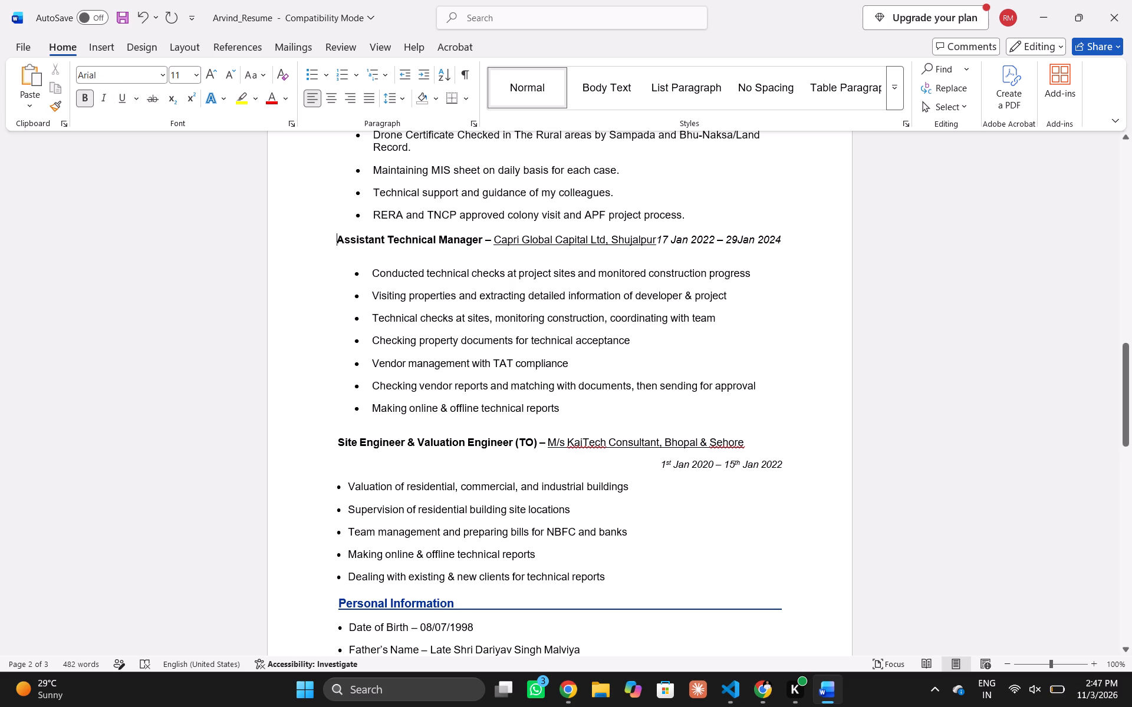
Insert a period after Shujalpur in the Assistant Technical Manager line.
click(659, 243)
key(m)
key(BackSpace)
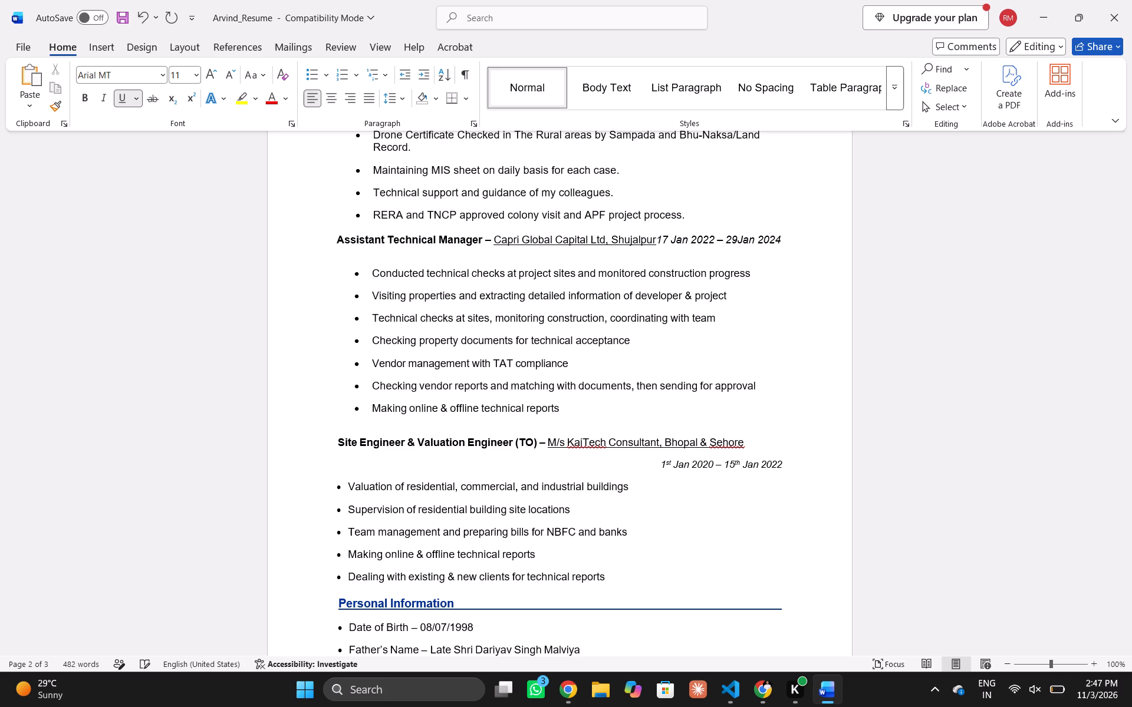
key(space)
key(BackSpace)
key(period)
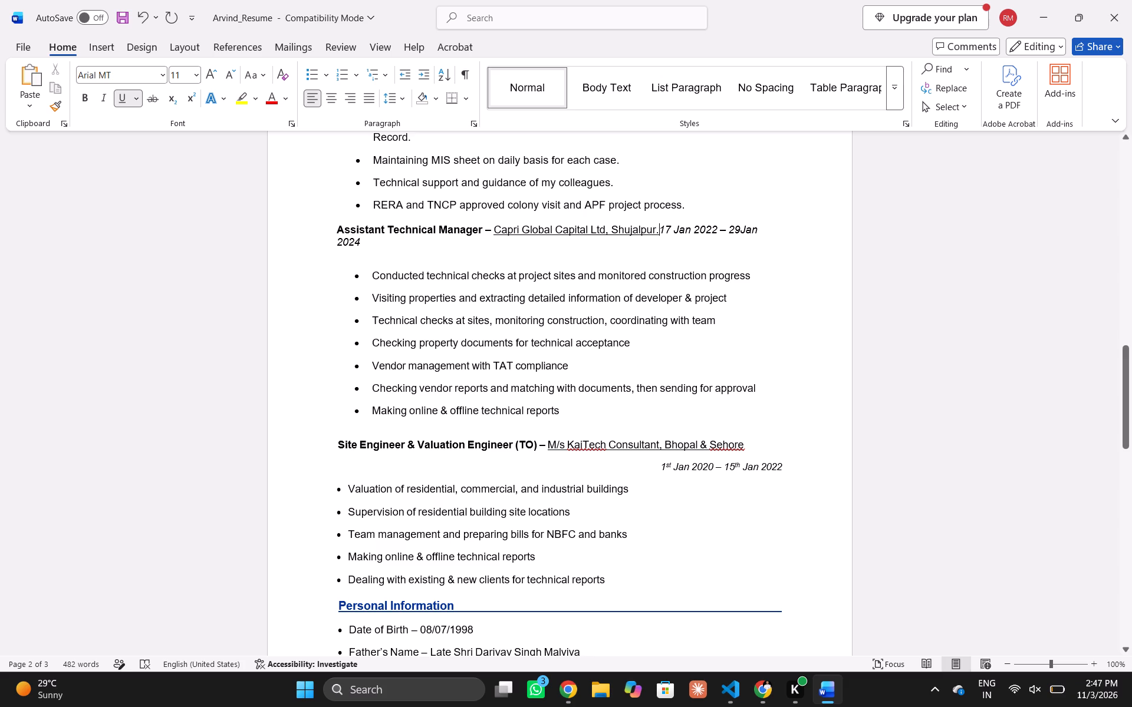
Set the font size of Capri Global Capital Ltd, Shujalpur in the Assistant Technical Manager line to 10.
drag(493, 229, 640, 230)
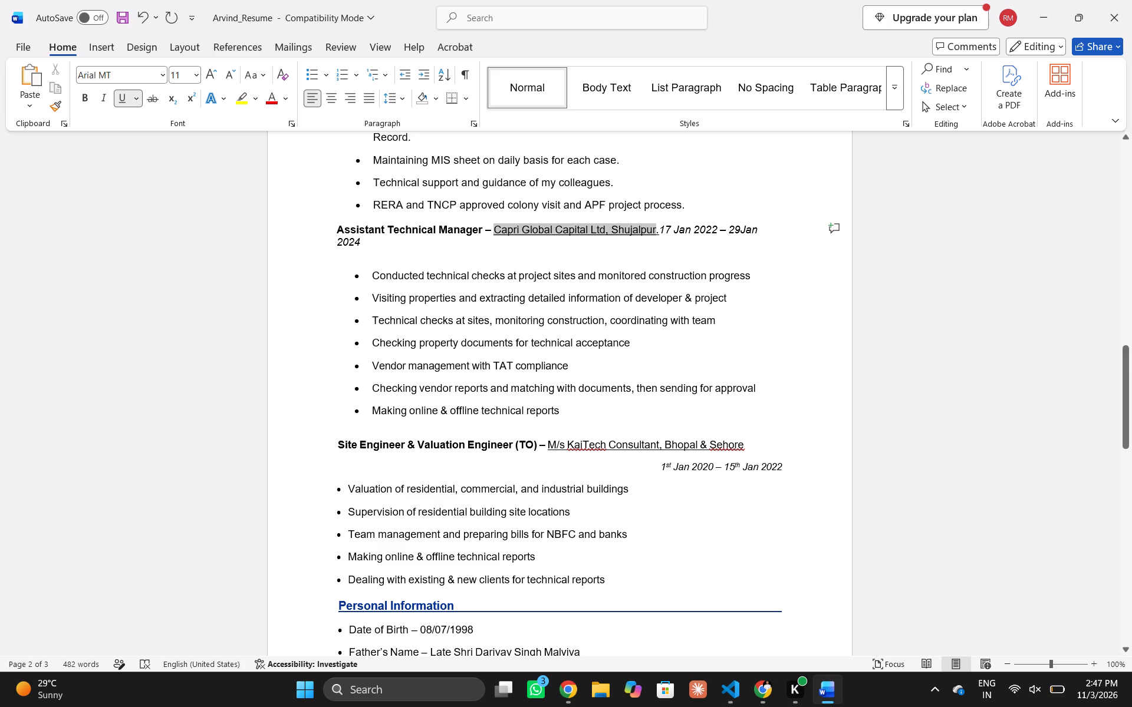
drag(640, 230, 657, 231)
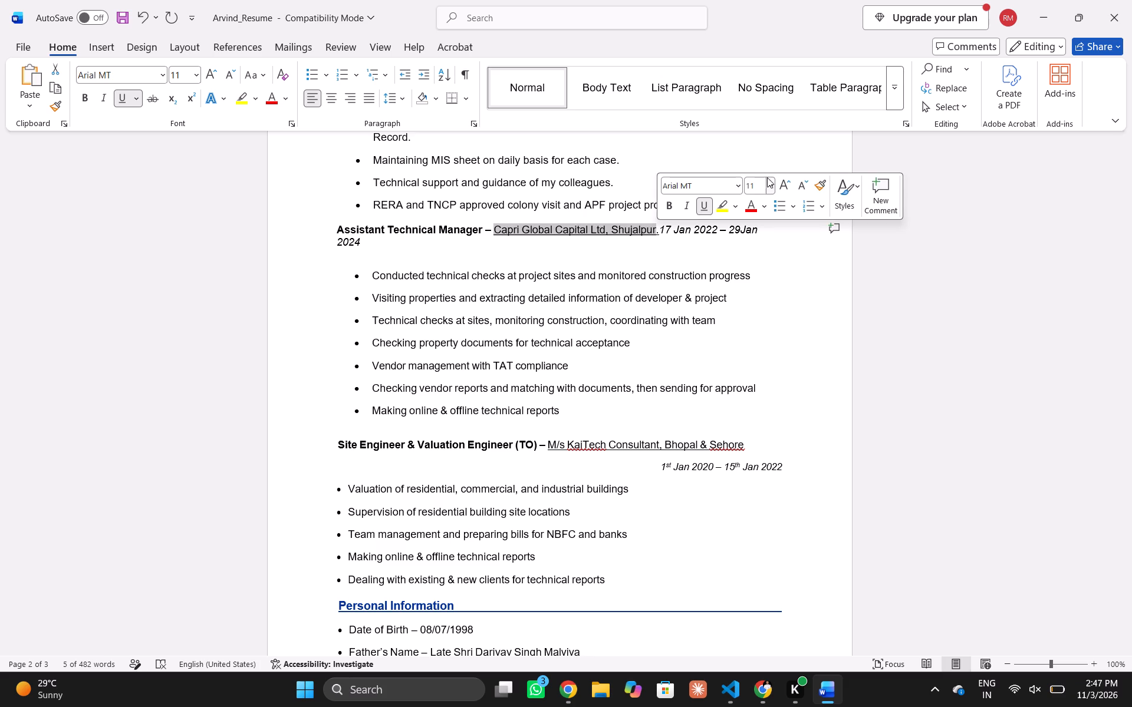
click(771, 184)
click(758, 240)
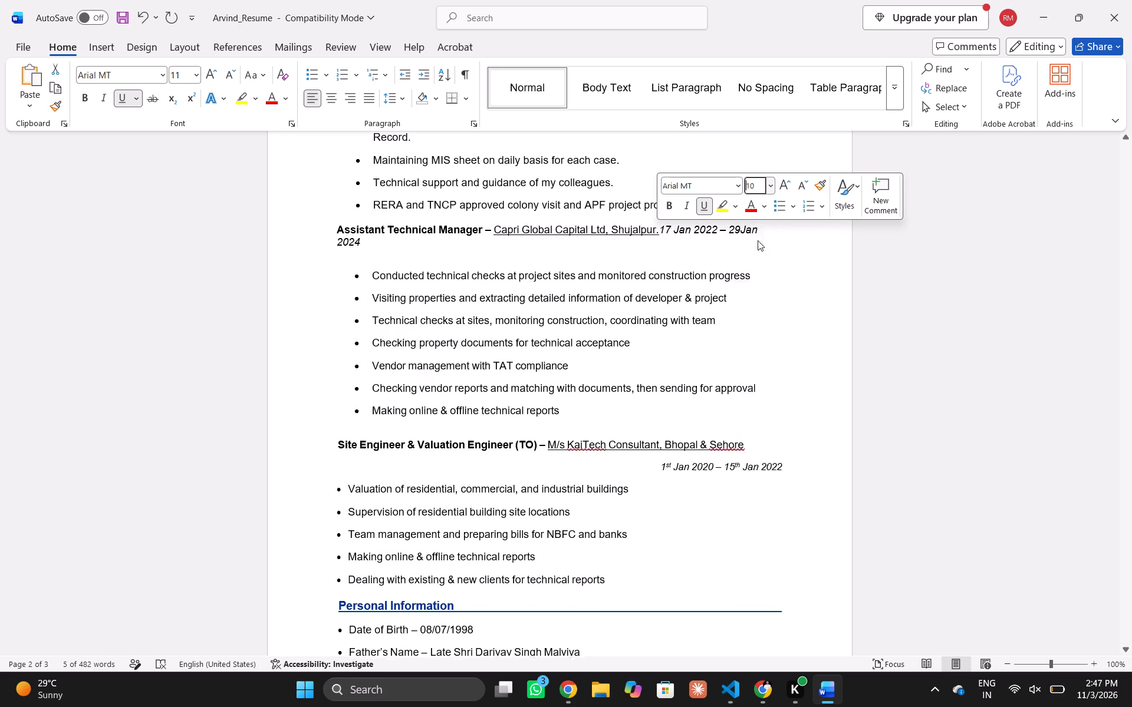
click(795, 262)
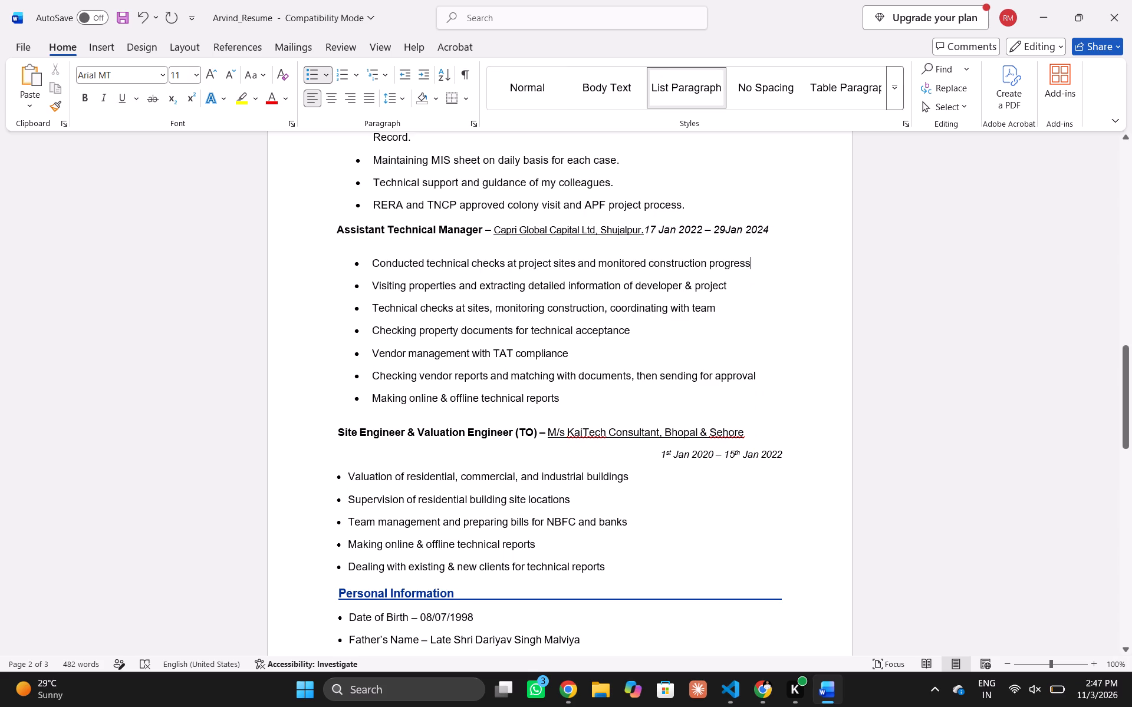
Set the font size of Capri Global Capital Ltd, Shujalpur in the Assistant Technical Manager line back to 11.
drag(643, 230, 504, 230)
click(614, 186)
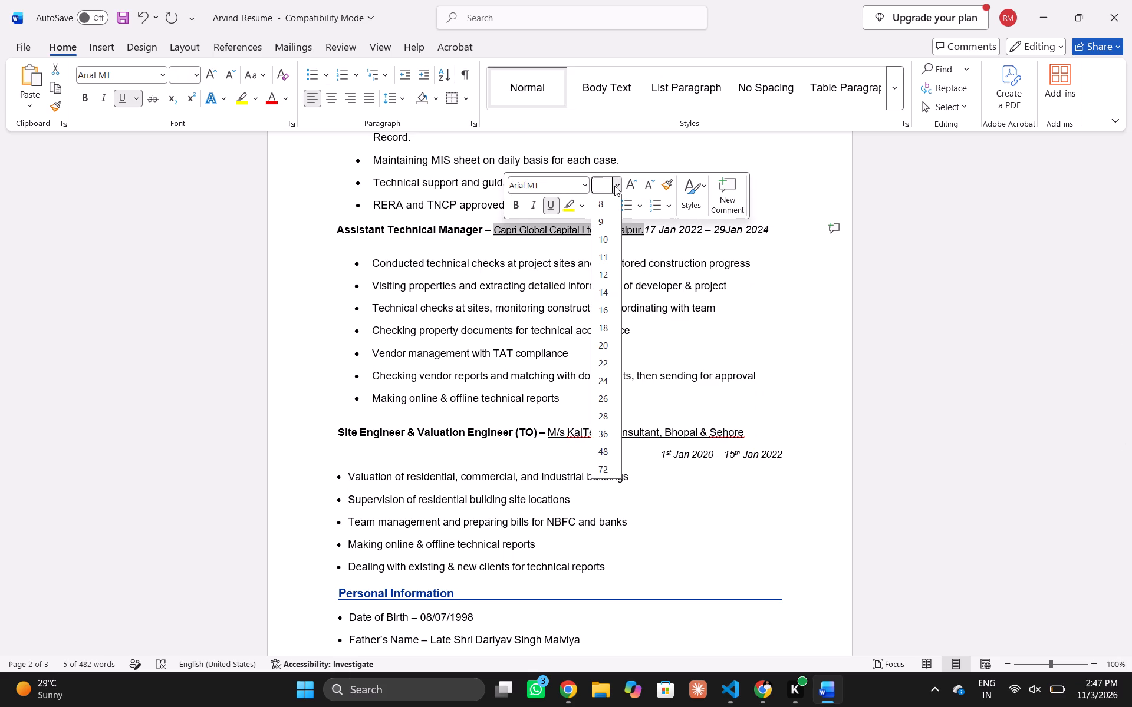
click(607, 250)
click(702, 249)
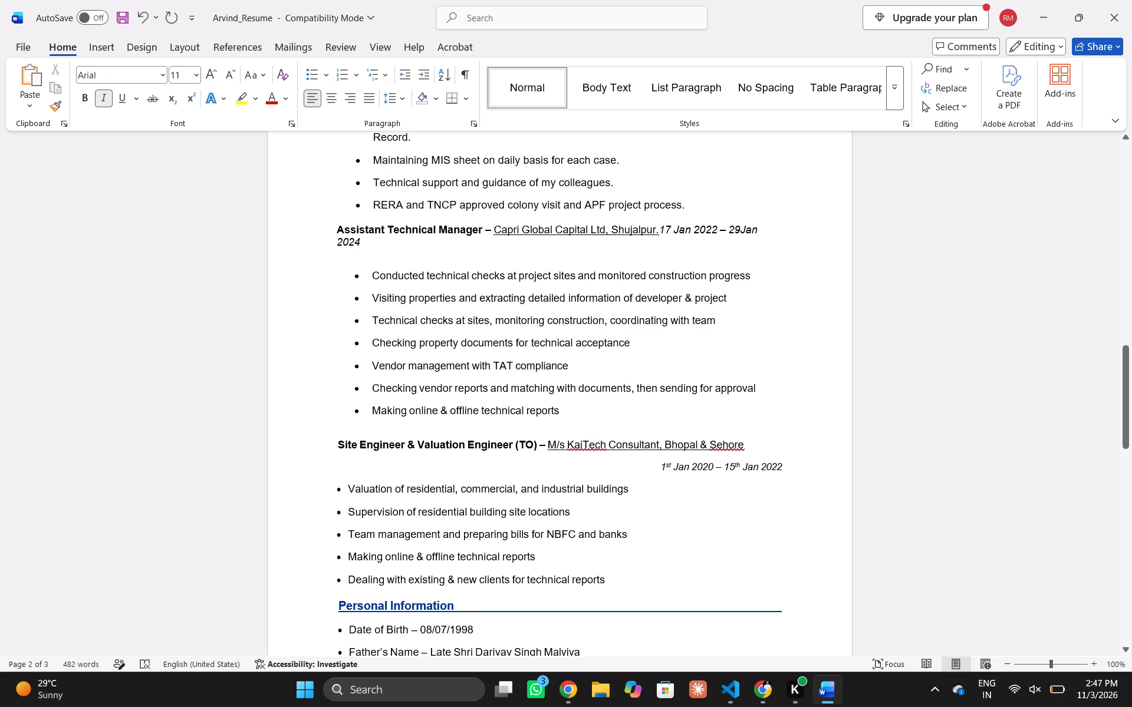
Replace the long dash after Assistant Technical Manager with a hyphen followed by a space.
click(494, 229)
key(BackSpace)
key(BackSpace)
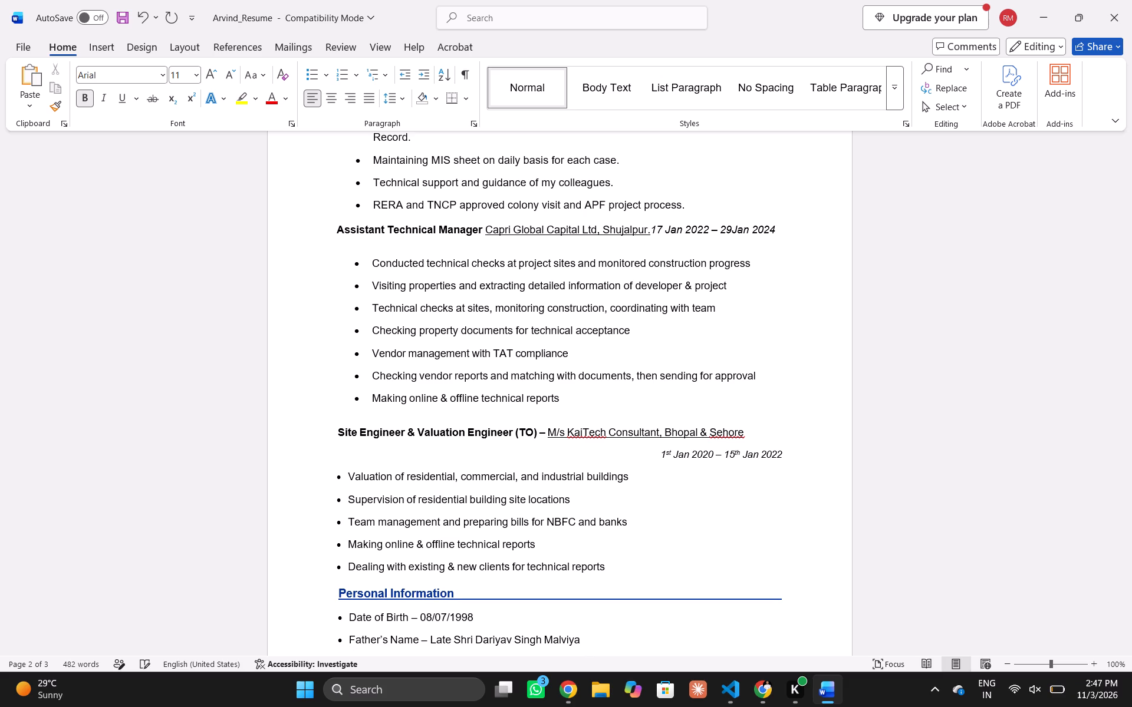
key(minus)
key(space)
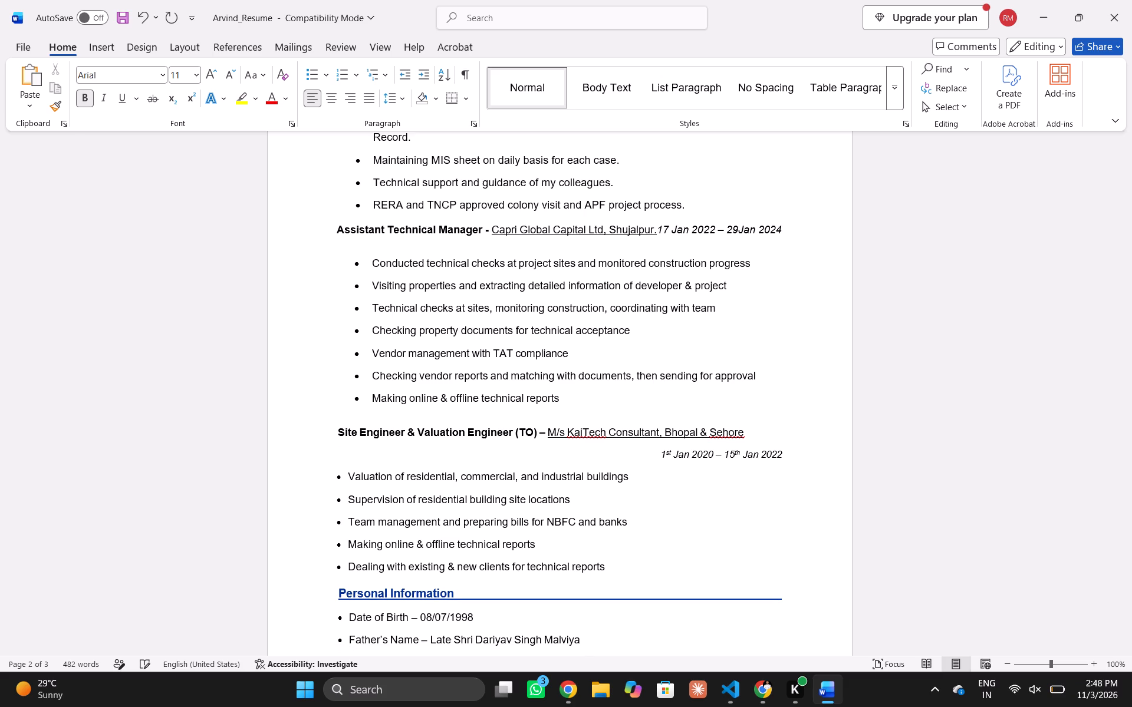
Insert a space before the Assistant Technical Manager date range and replace the long dash between its dates with a hyphen.
click(660, 230)
key(space)
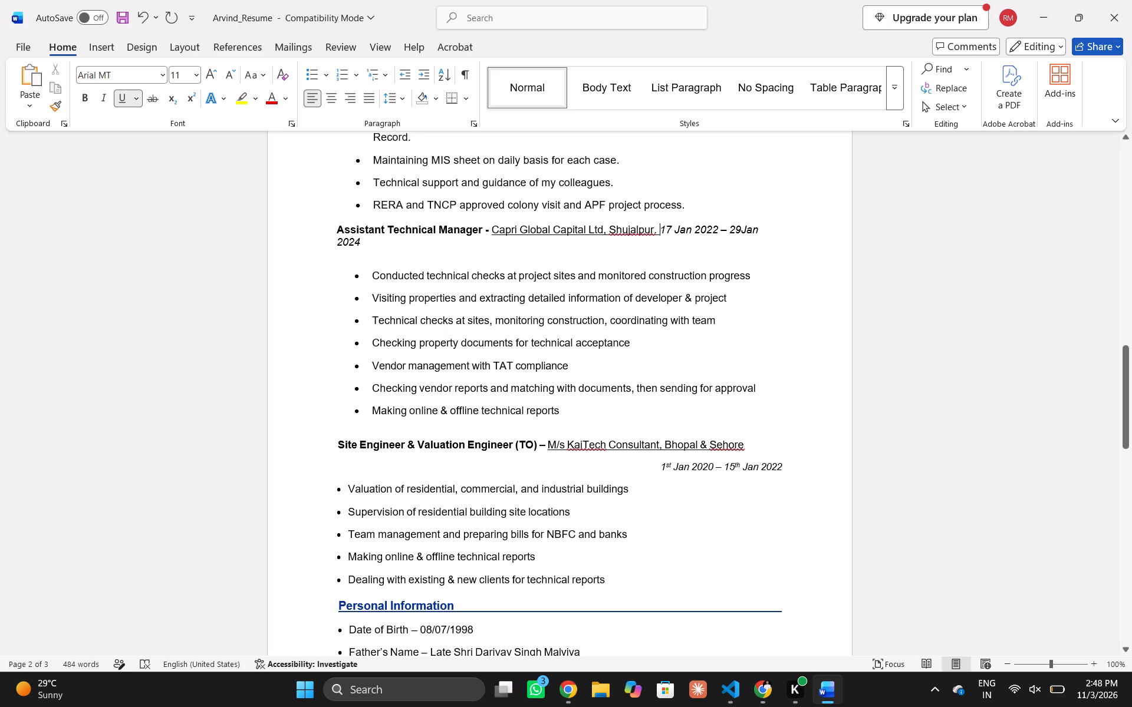
click(728, 228)
key(BackSpace)
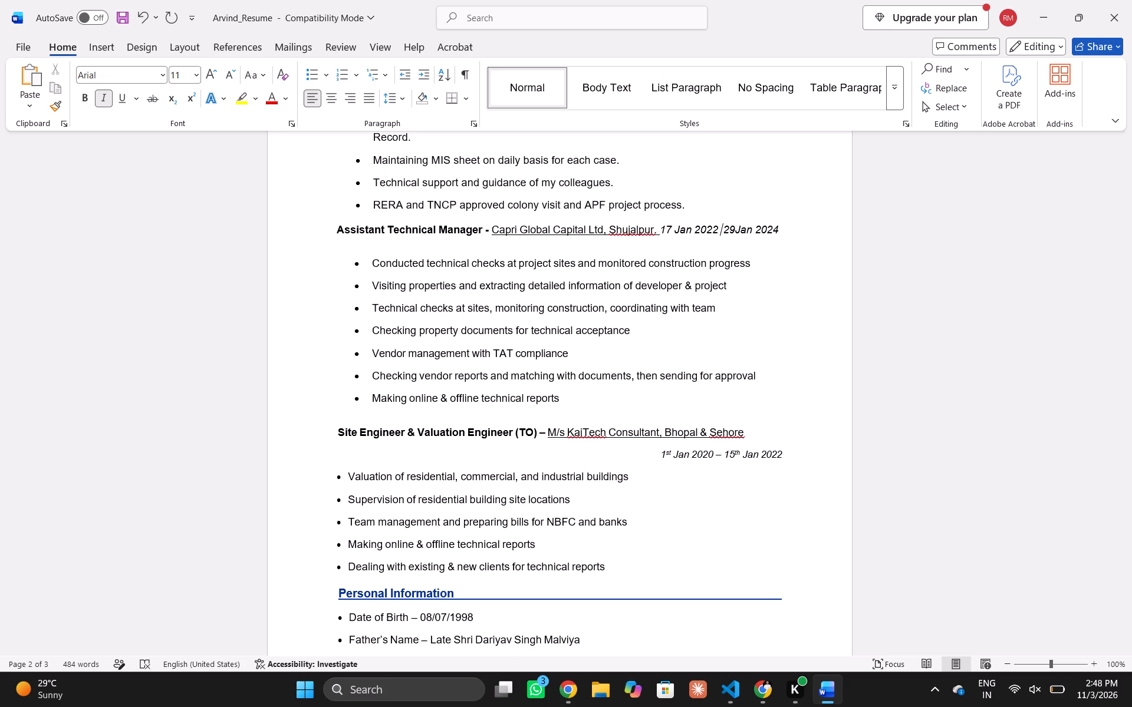
key(minus)
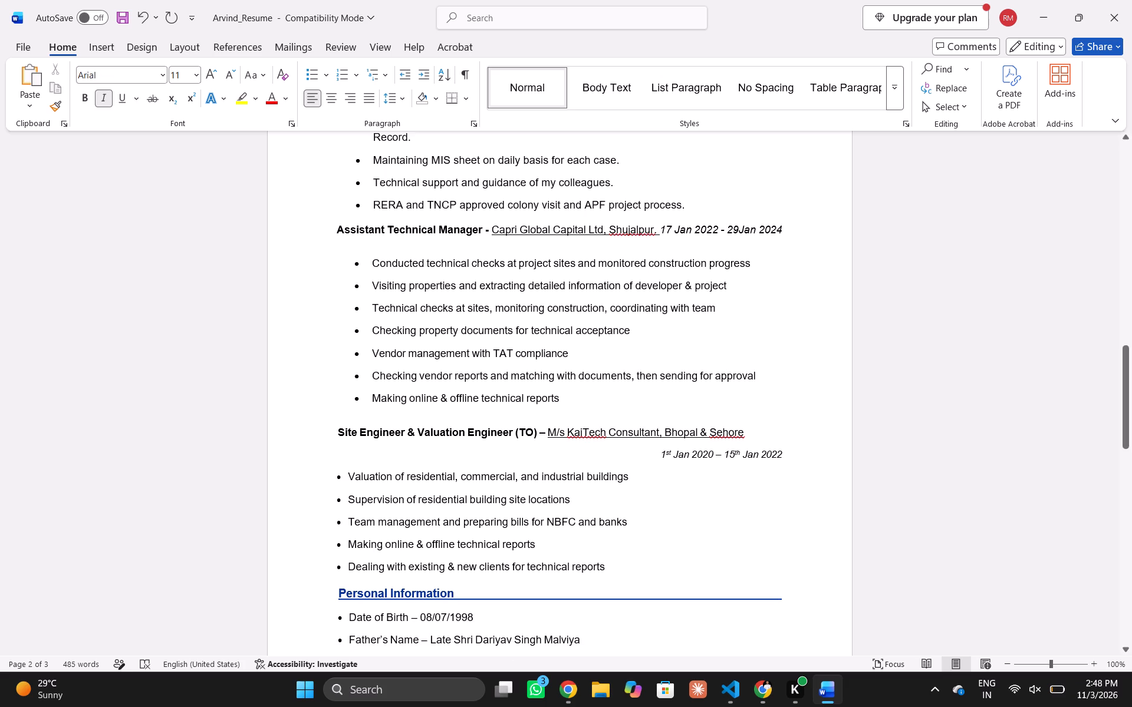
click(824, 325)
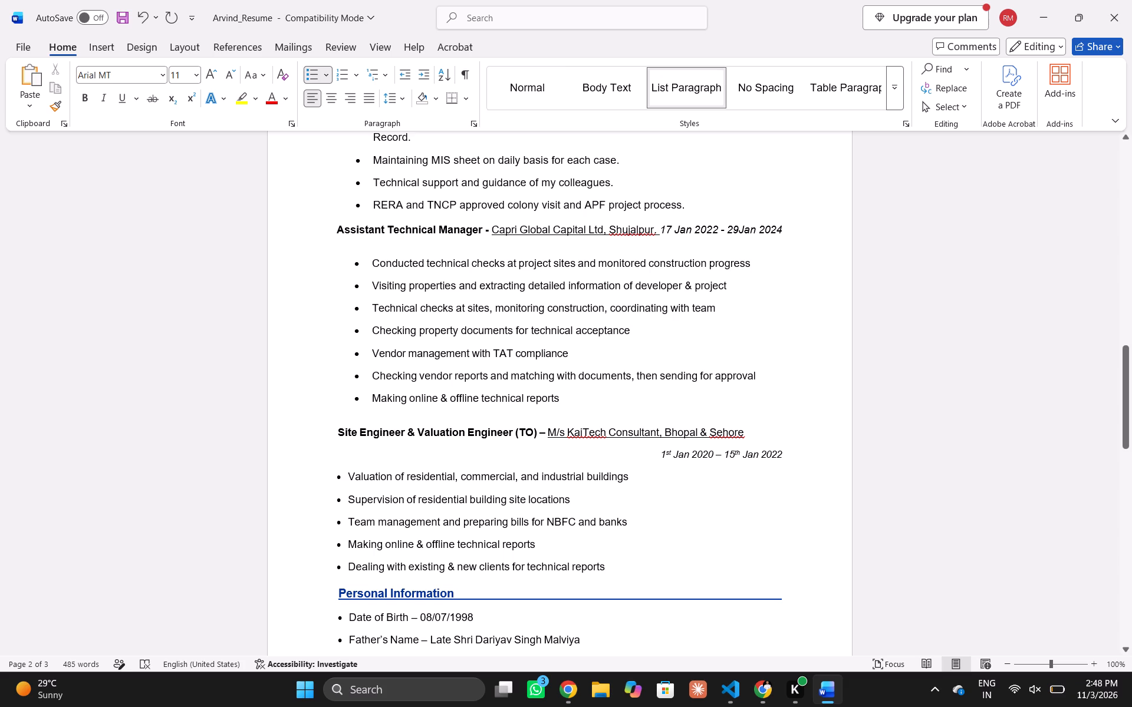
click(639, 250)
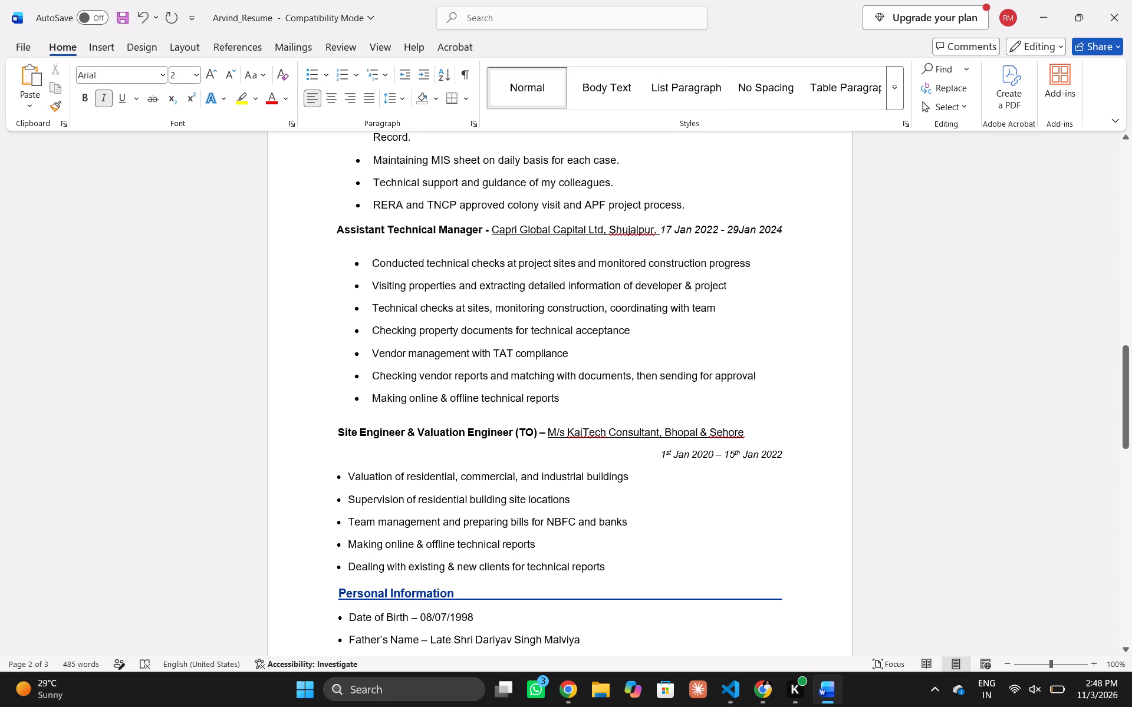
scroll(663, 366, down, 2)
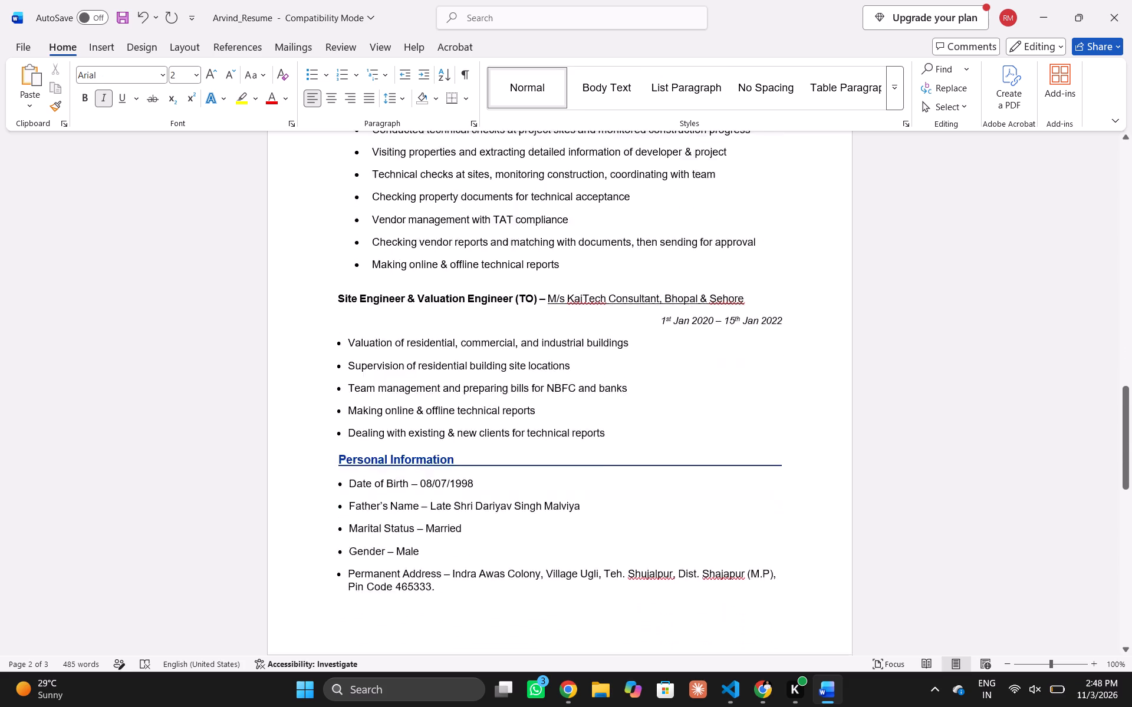
Review the resume's second page and the page break between the Personal Information and Declaration sections.
scroll(663, 366, down, 1)
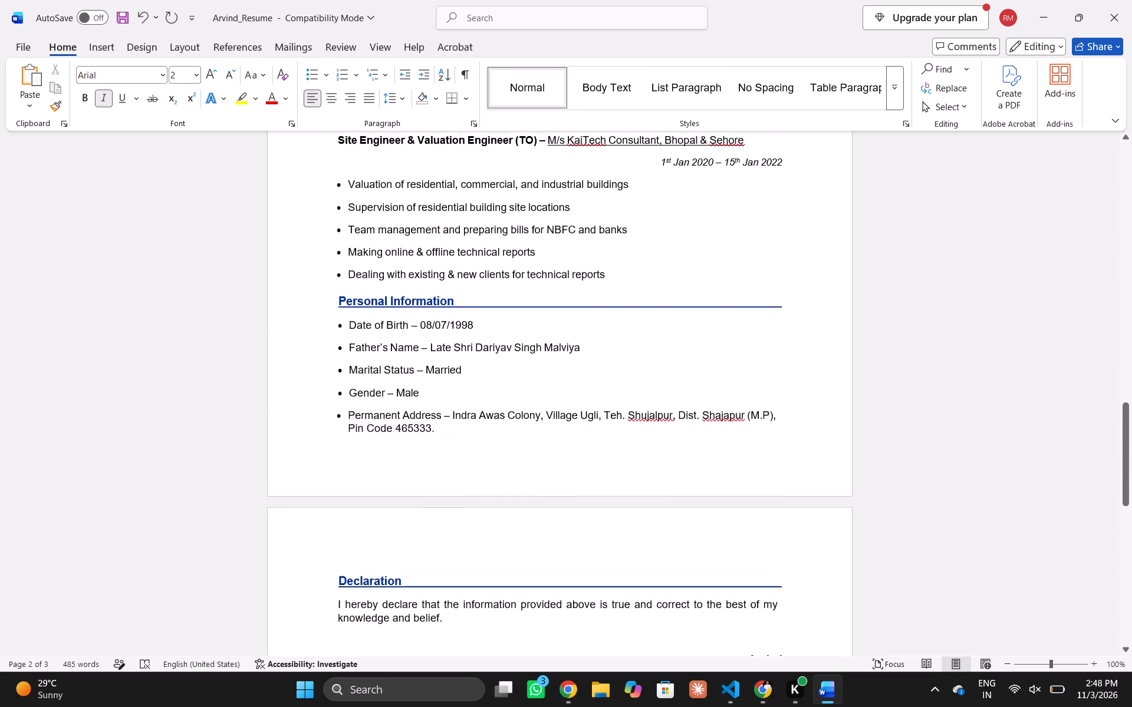
scroll(663, 366, up, 1)
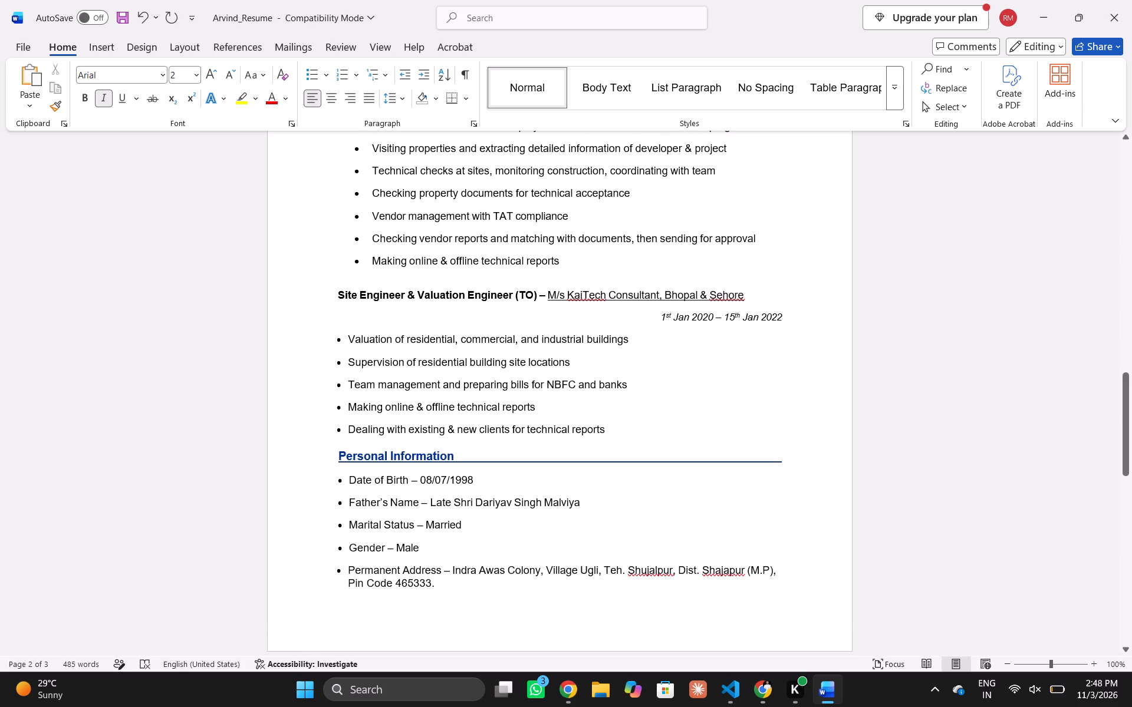
scroll(669, 352, down, 1)
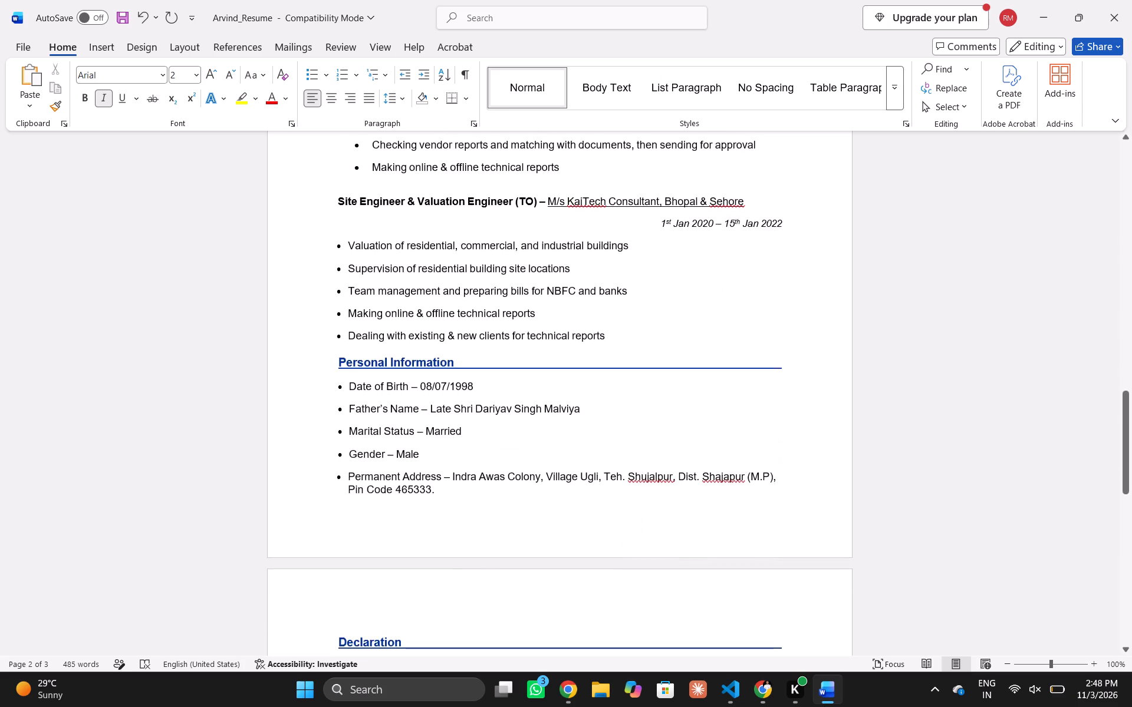
scroll(644, 407, down, 1)
scroll(644, 407, up, 1)
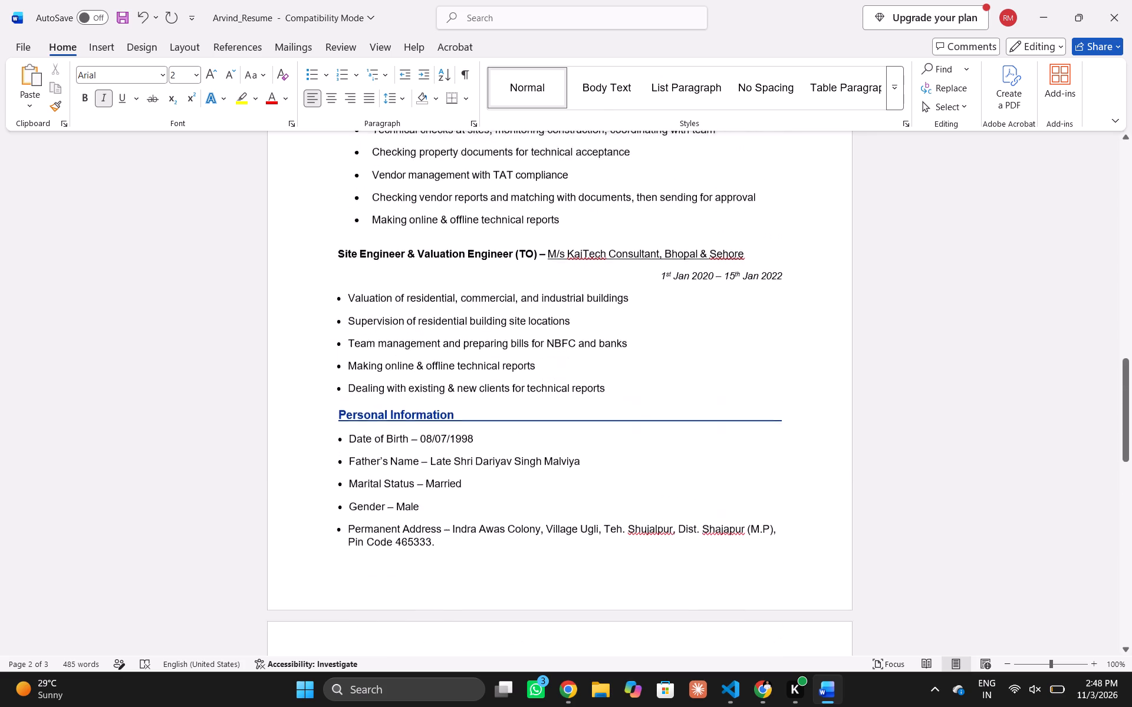
scroll(644, 407, up, 2)
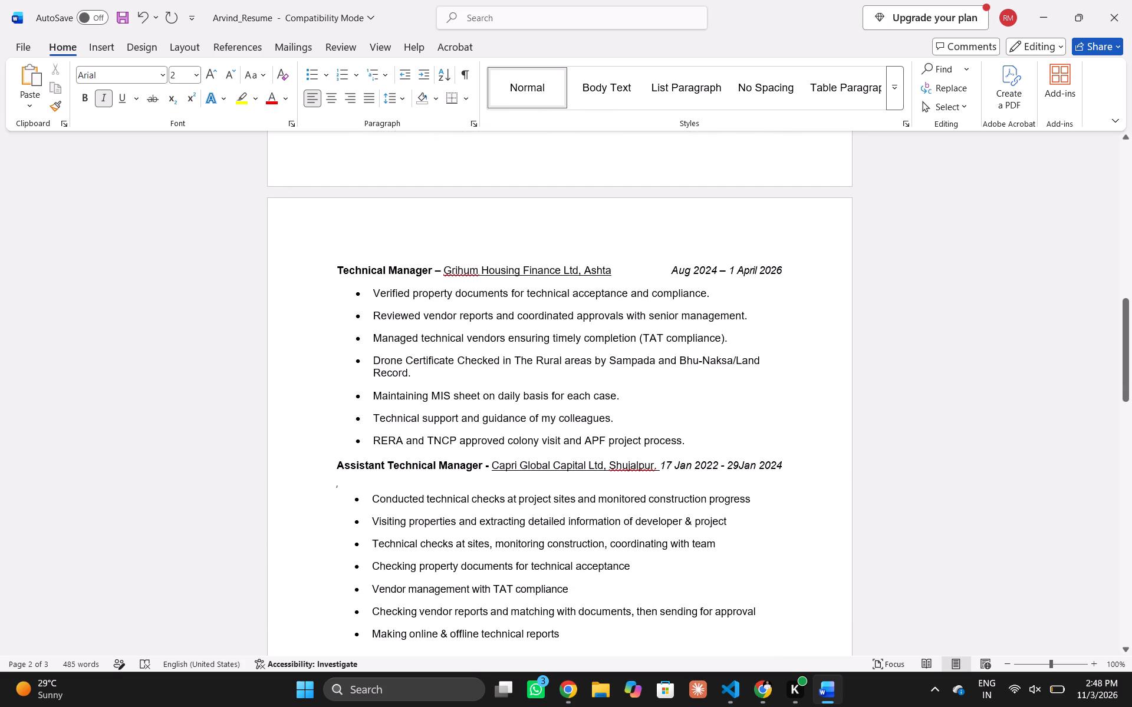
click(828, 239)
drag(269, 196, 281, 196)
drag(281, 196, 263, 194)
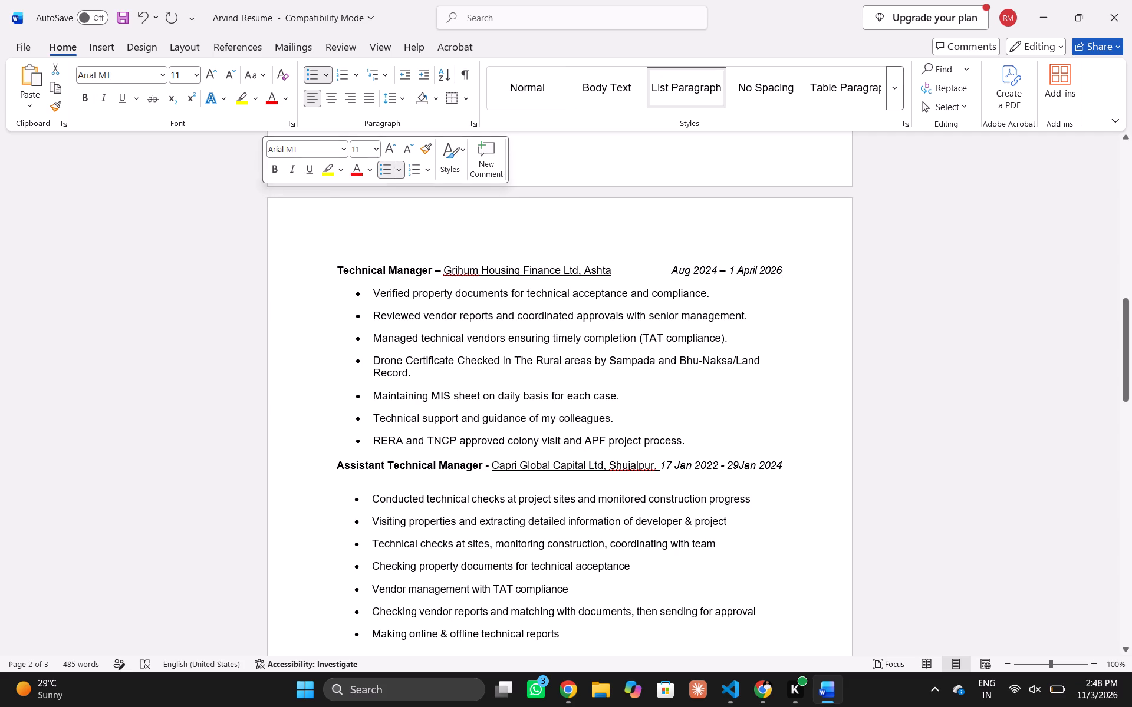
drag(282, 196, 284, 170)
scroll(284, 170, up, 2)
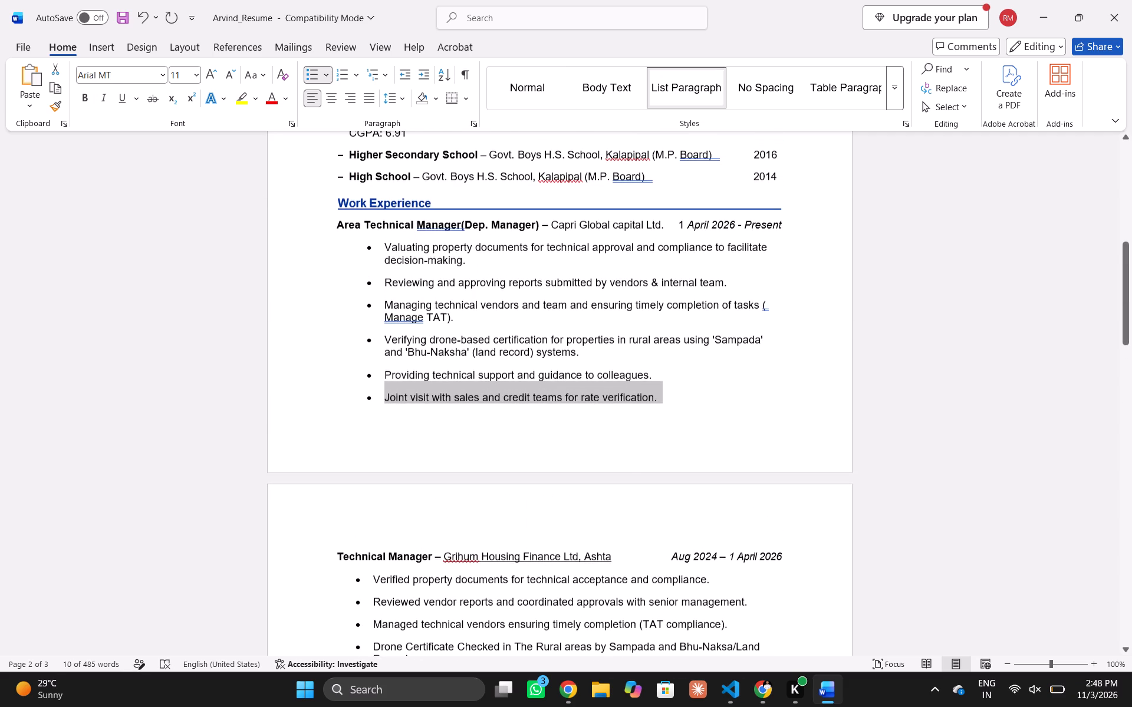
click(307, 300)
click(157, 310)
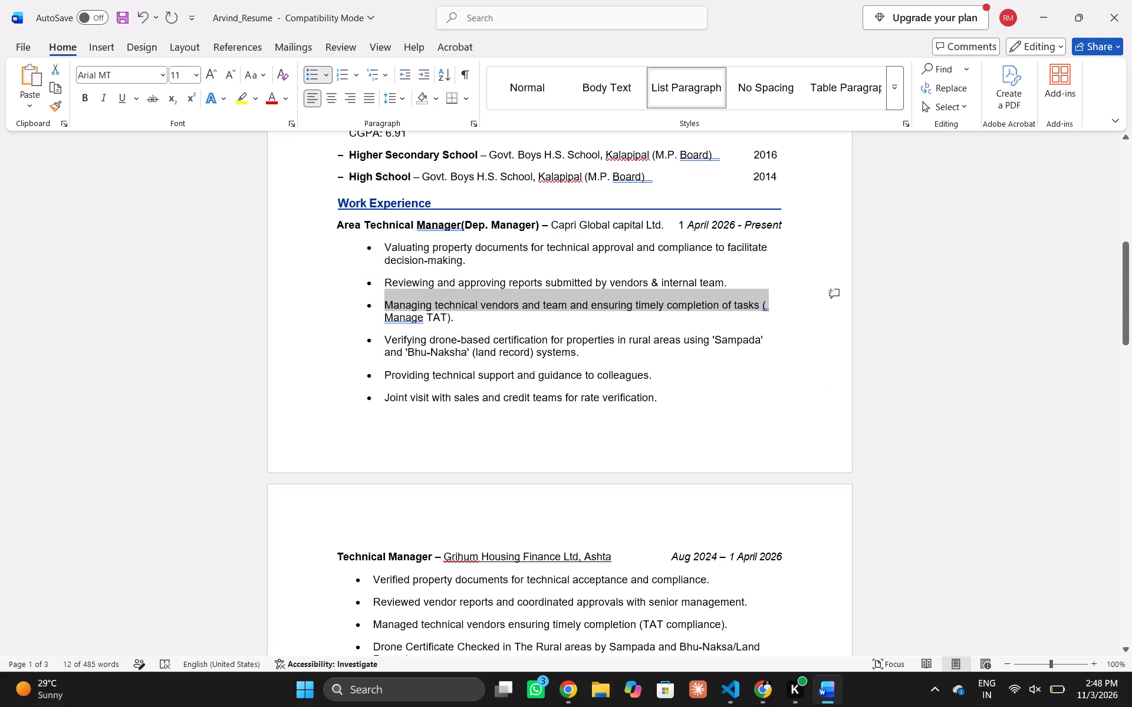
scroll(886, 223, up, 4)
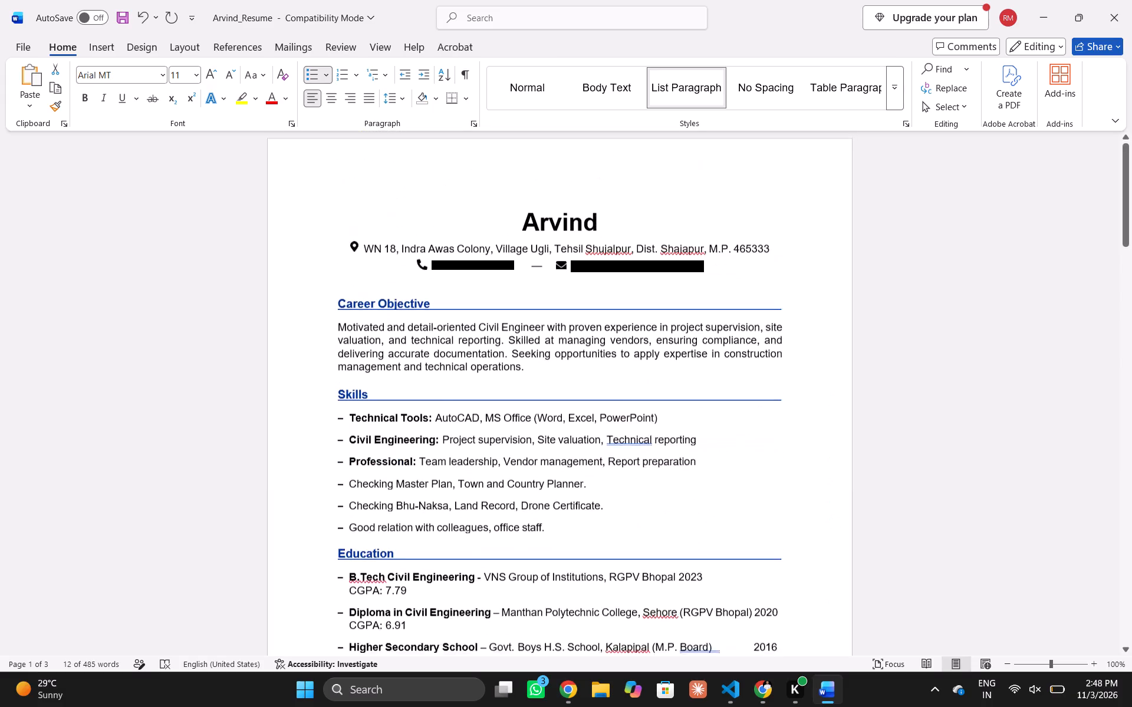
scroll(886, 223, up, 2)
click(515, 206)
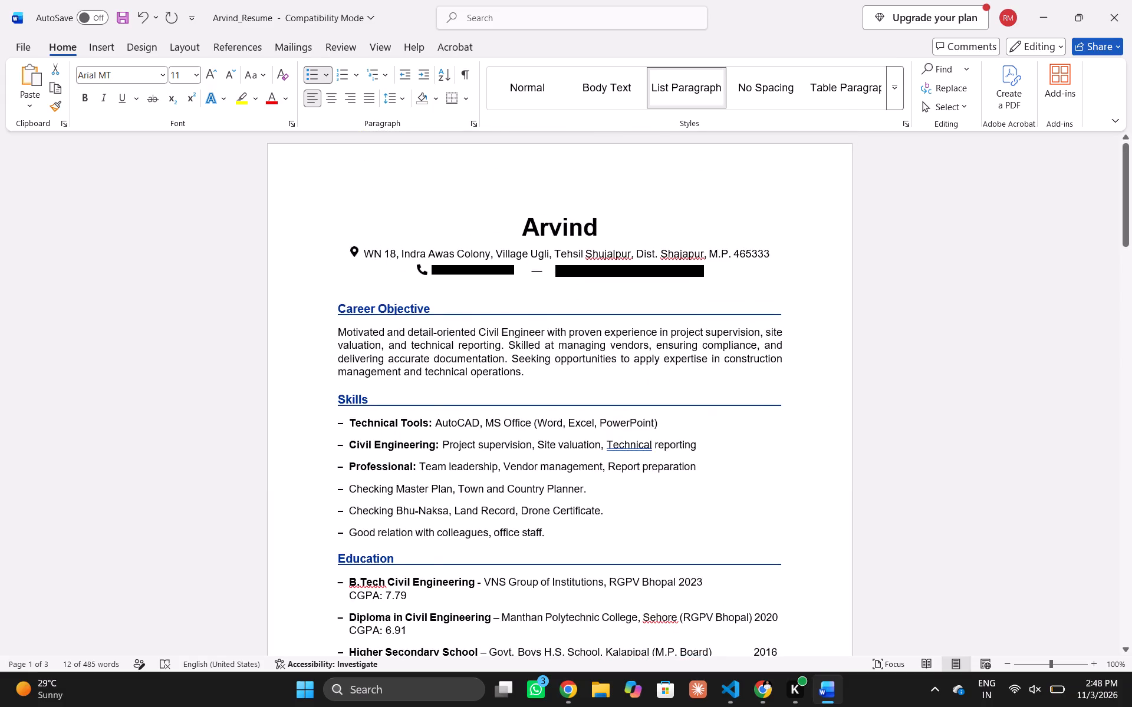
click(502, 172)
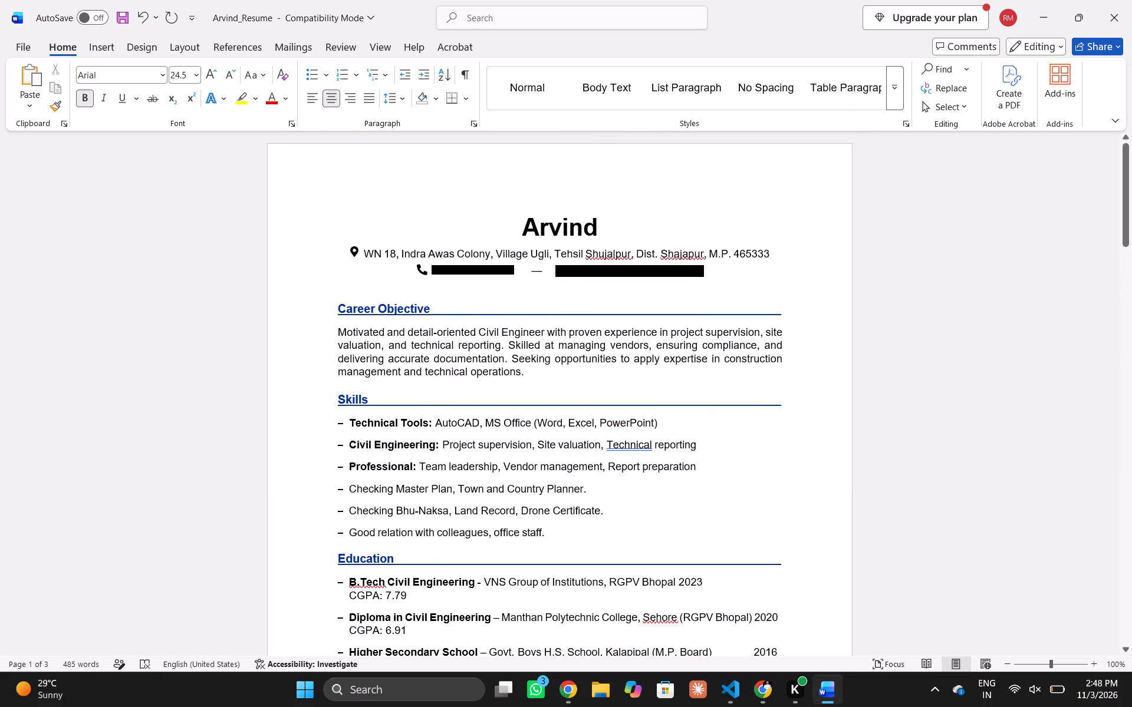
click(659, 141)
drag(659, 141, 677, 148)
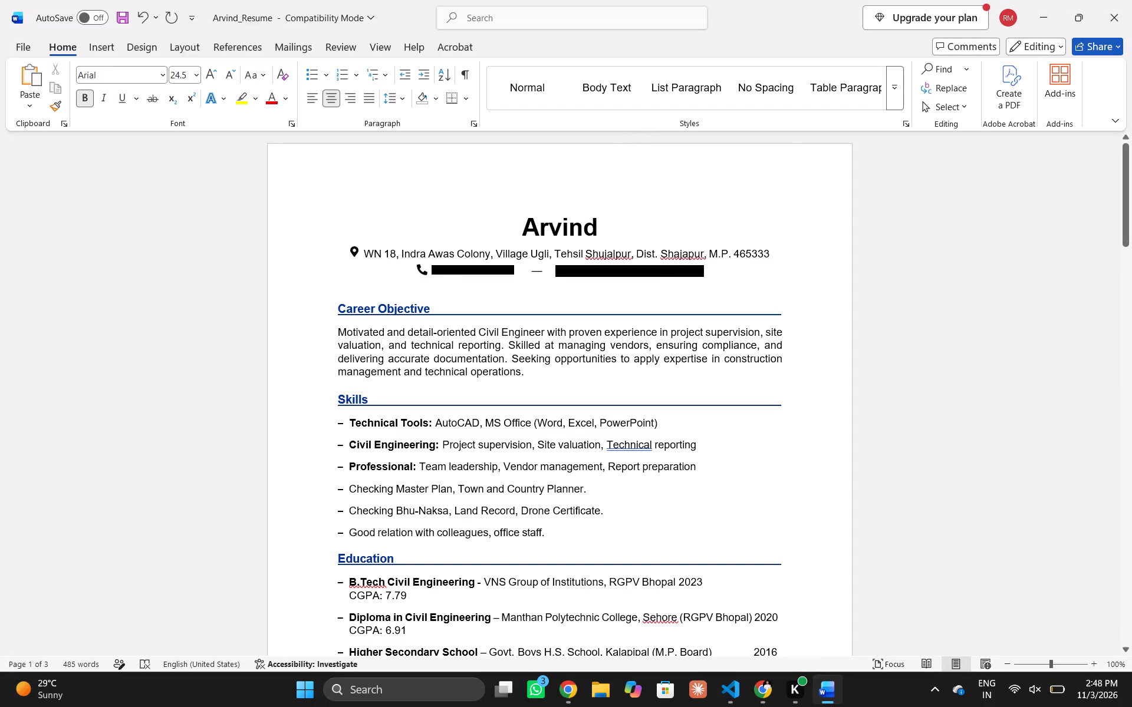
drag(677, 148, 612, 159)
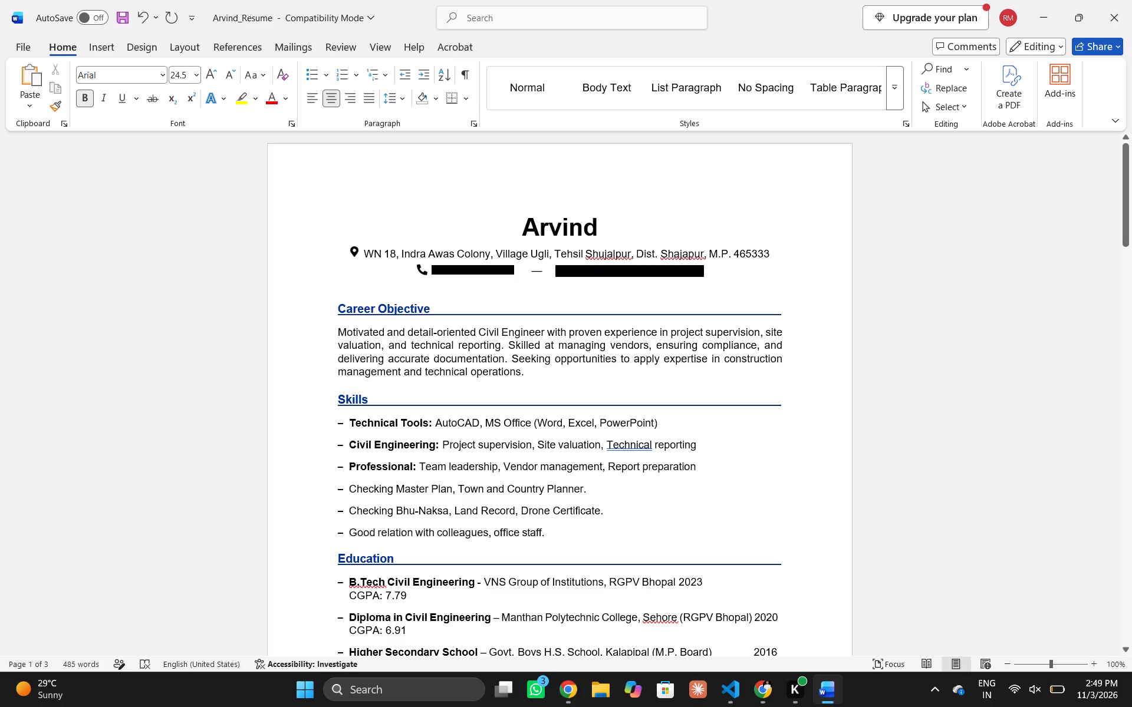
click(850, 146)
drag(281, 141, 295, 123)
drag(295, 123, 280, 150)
Review the whole resume from the header to the Declaration, examining the page breaks and the spacing around each section.
scroll(321, 267, down, 1)
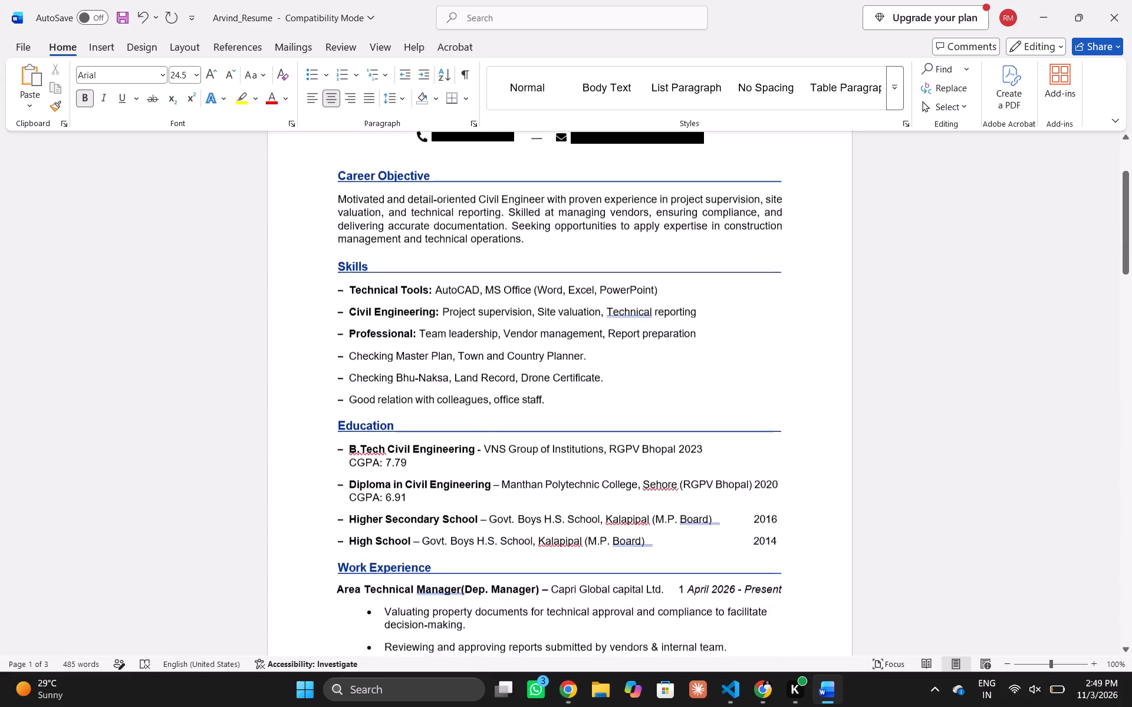
scroll(321, 267, up, 1)
scroll(321, 267, down, 2)
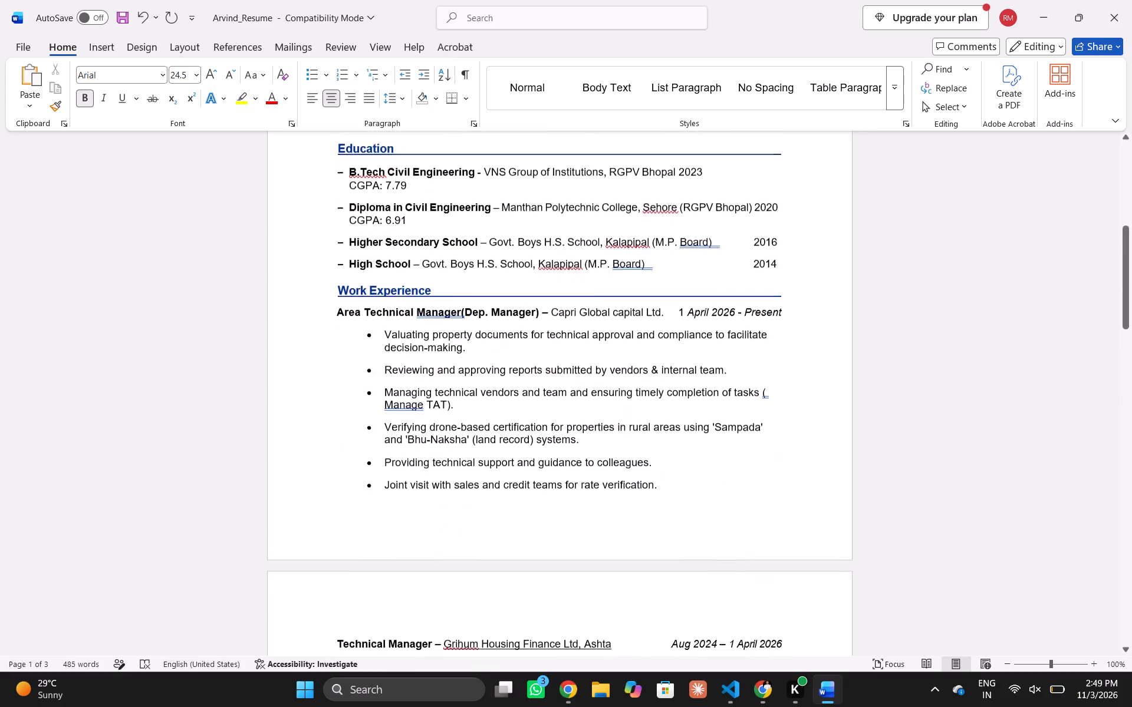
scroll(343, 380, down, 1)
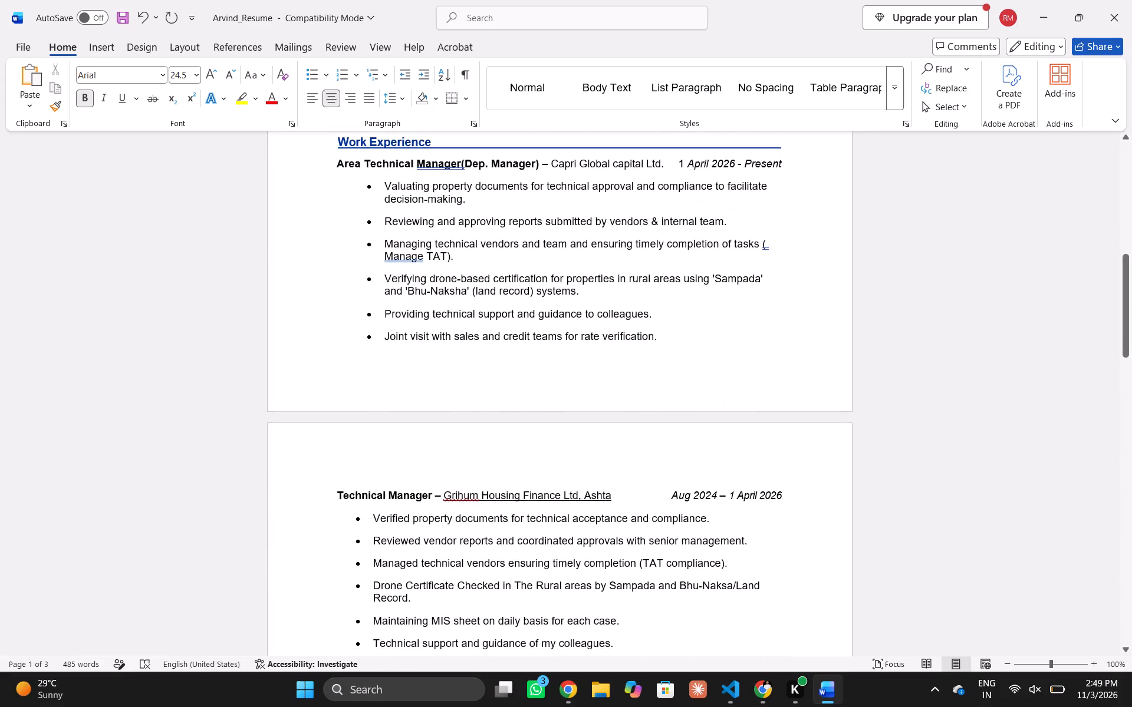
click(349, 469)
click(340, 467)
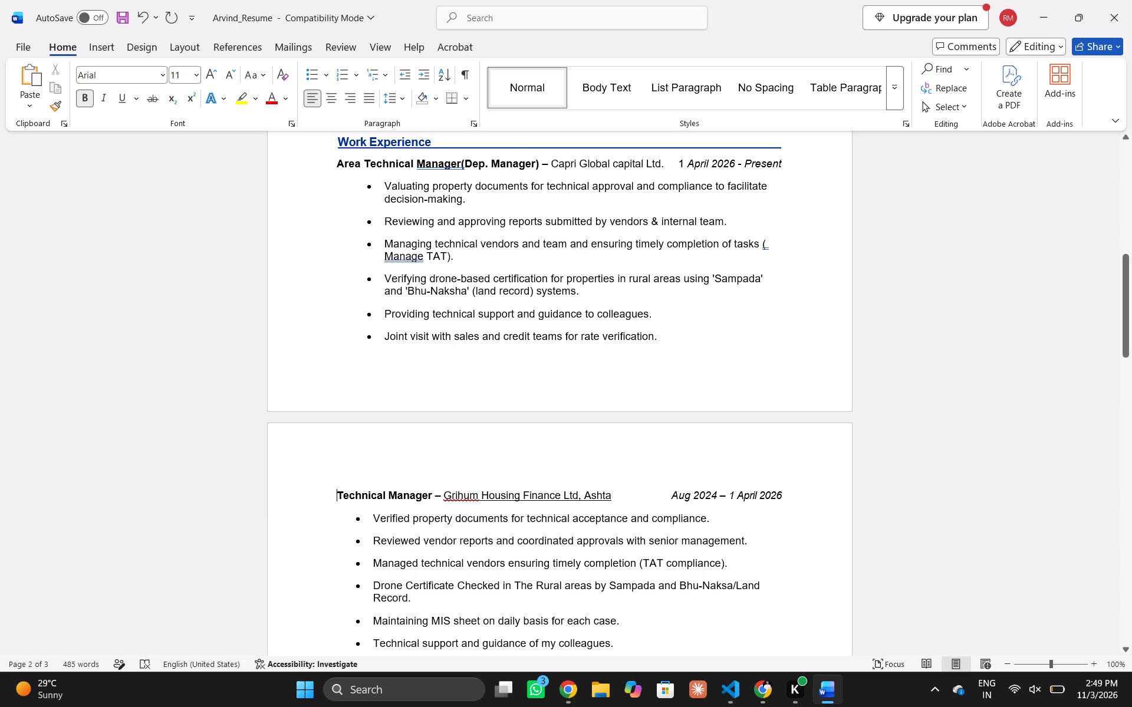
drag(335, 461, 369, 385)
click(369, 385)
click(381, 362)
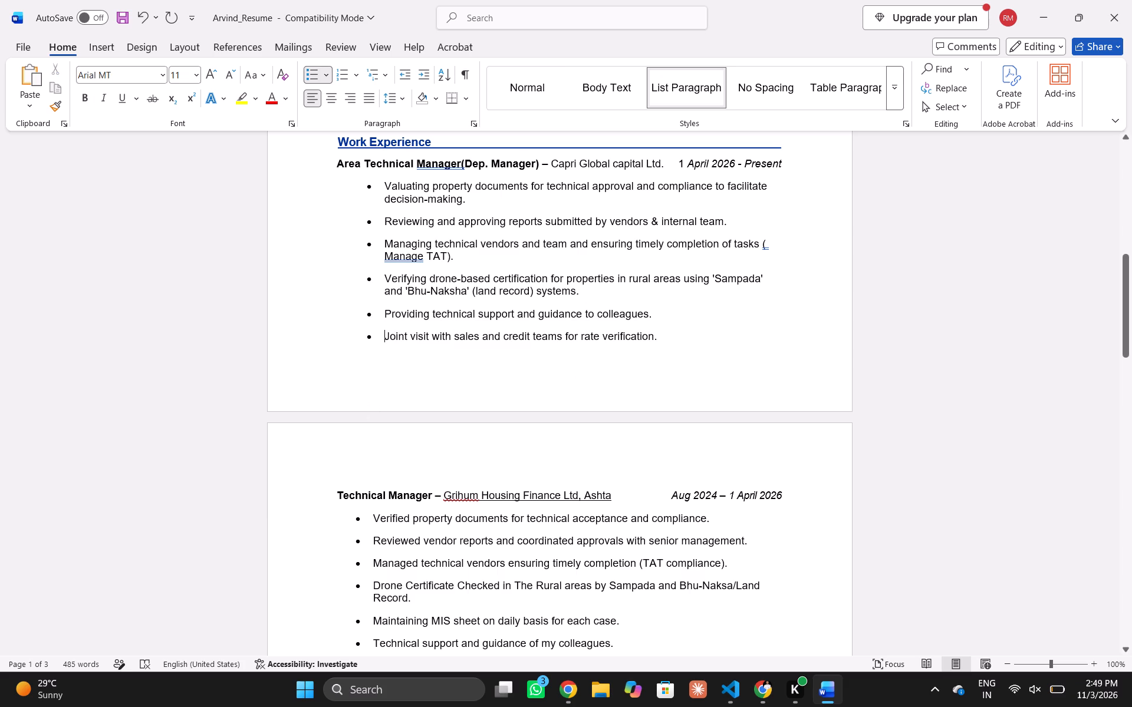
scroll(573, 344, down, 1)
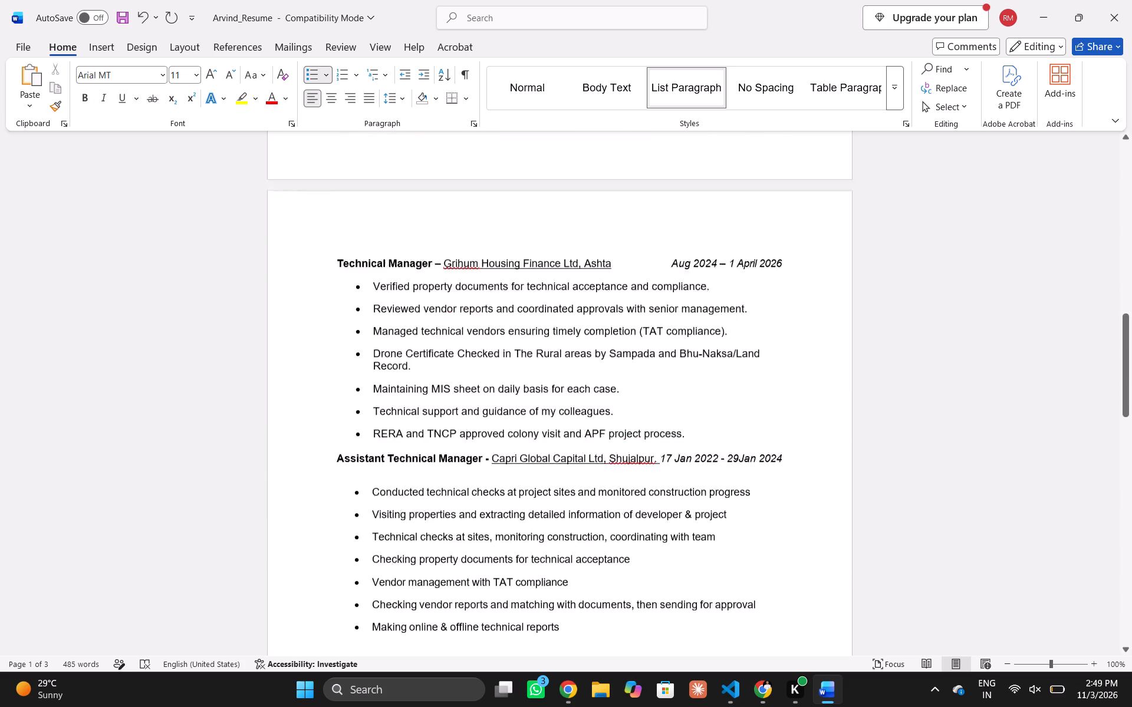
scroll(573, 344, down, 4)
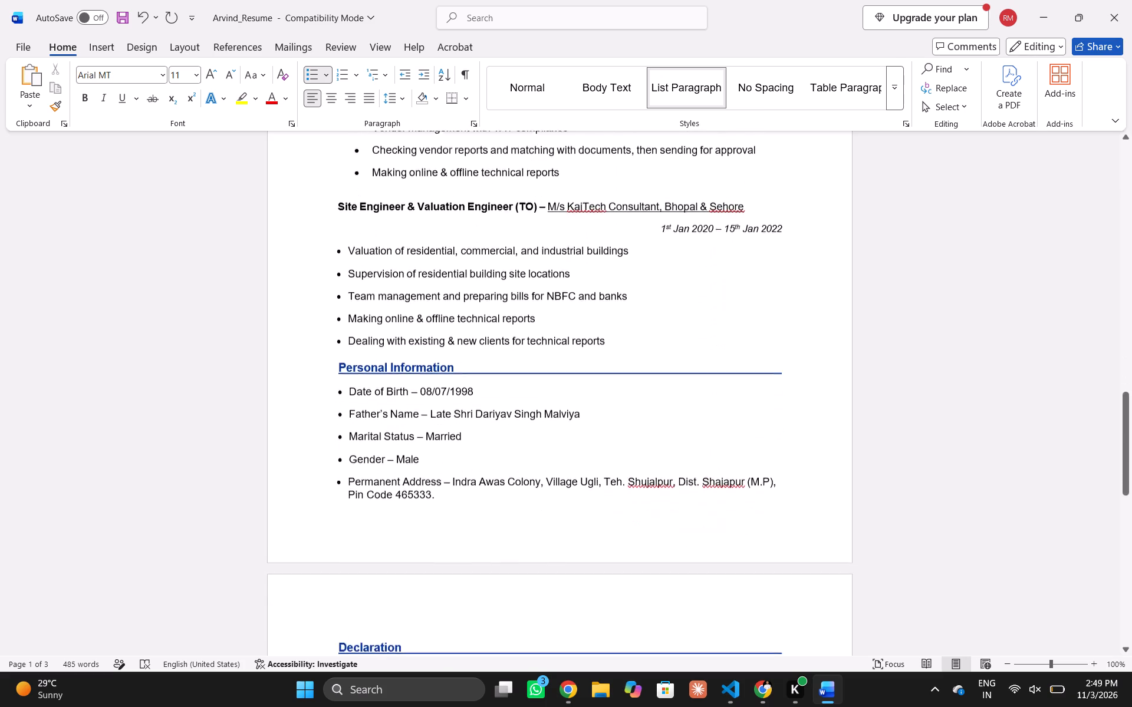
scroll(573, 344, down, 2)
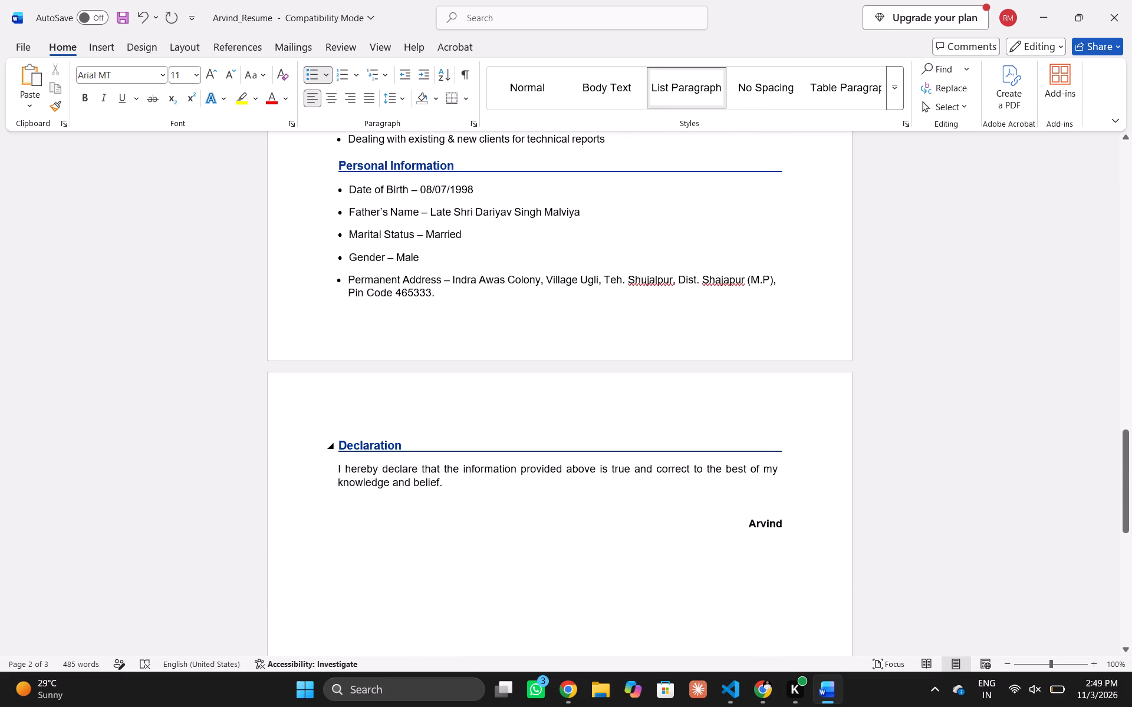
scroll(396, 138, up, 1)
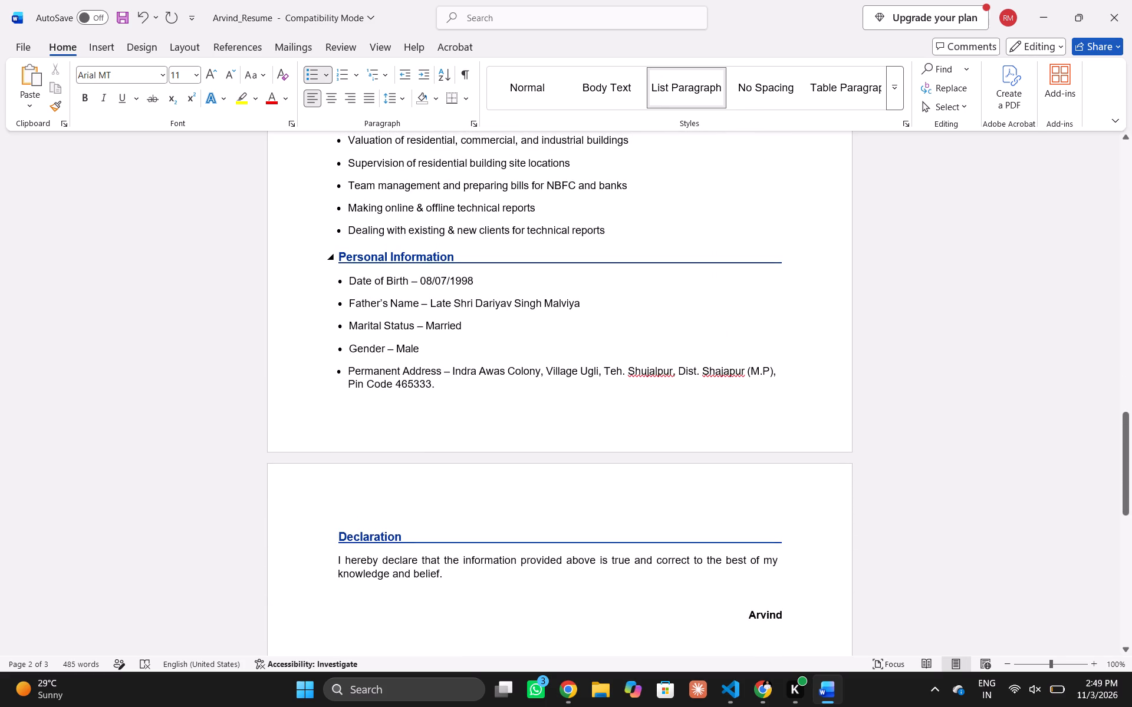
scroll(335, 262, up, 2)
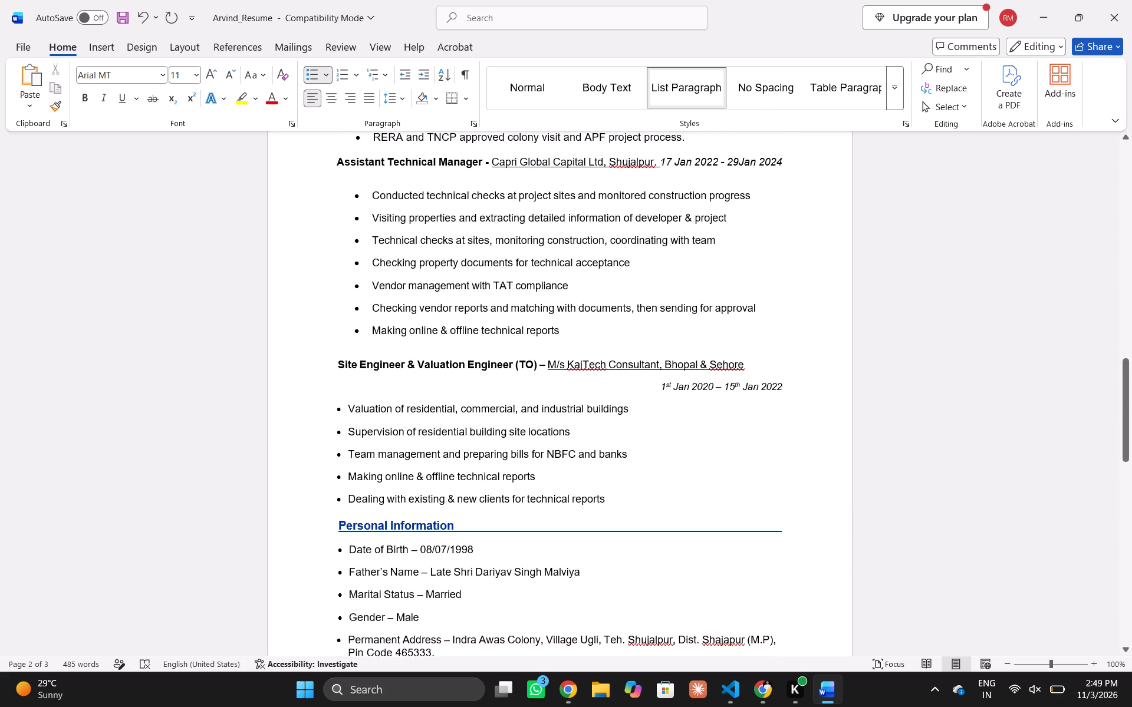
click(758, 369)
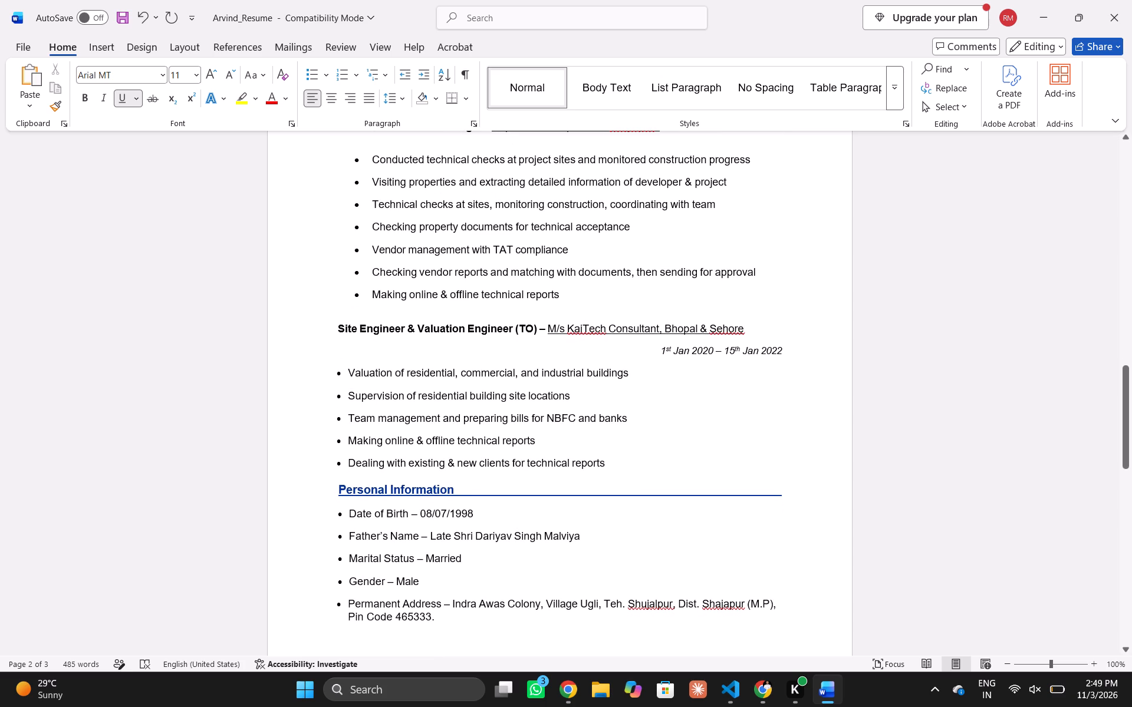
scroll(482, 310, up, 1)
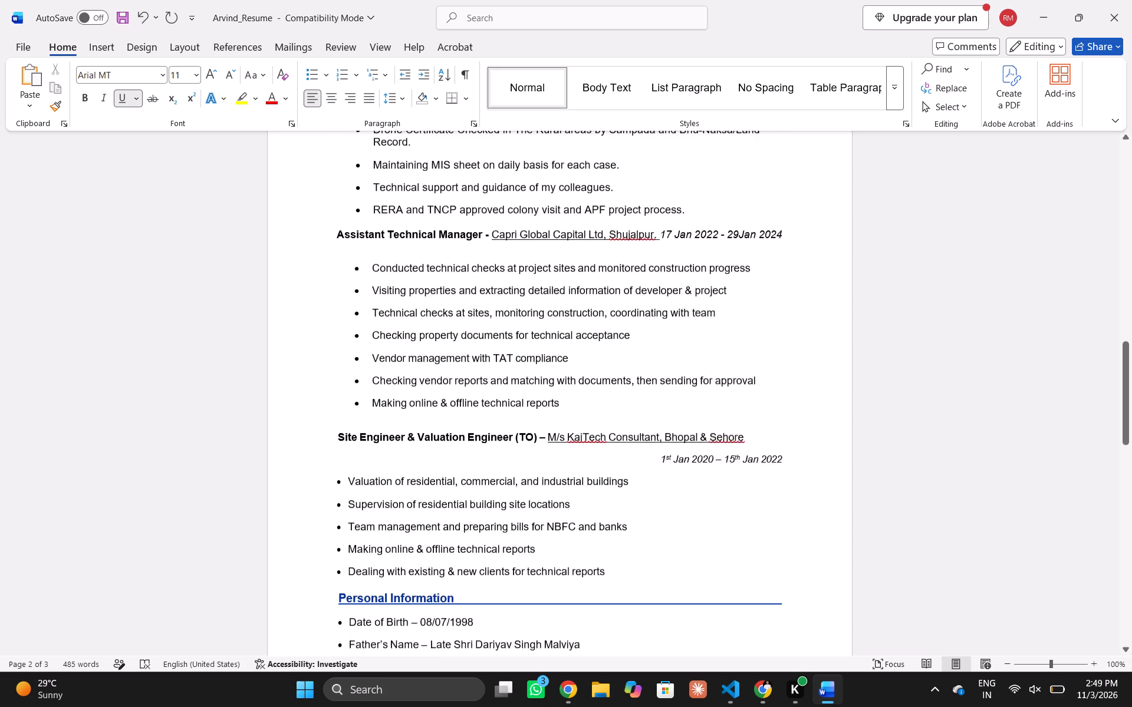
scroll(488, 383, up, 3)
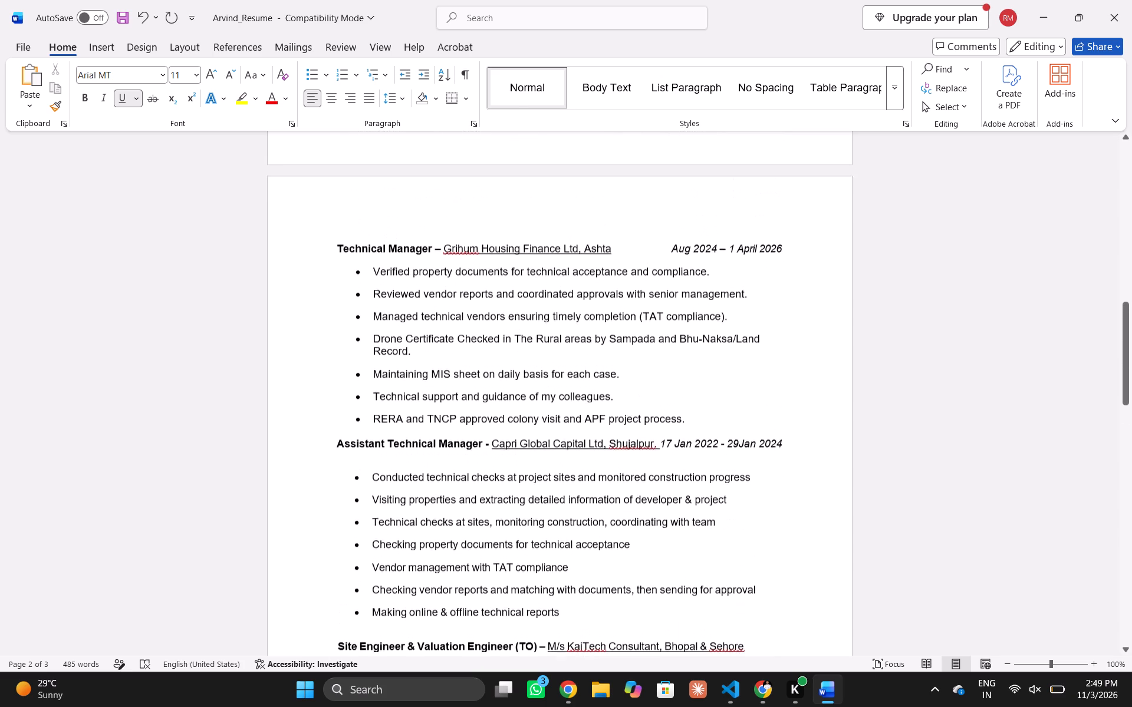
scroll(534, 302, up, 1)
scroll(335, 381, up, 1)
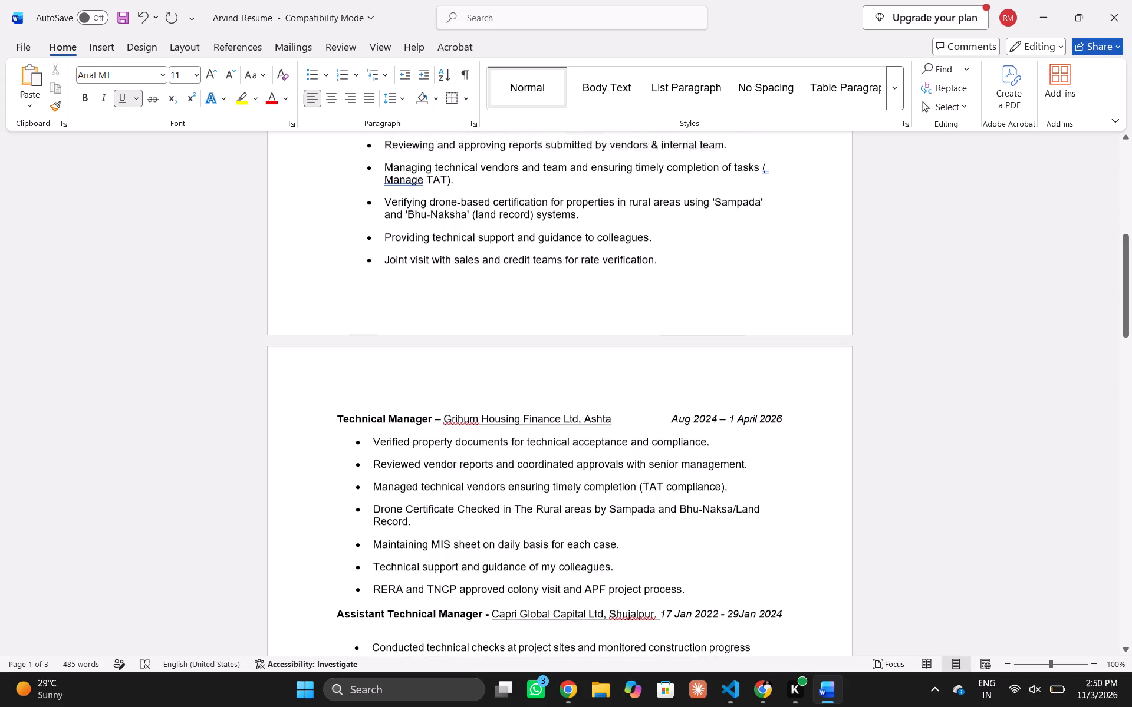
scroll(335, 381, up, 4)
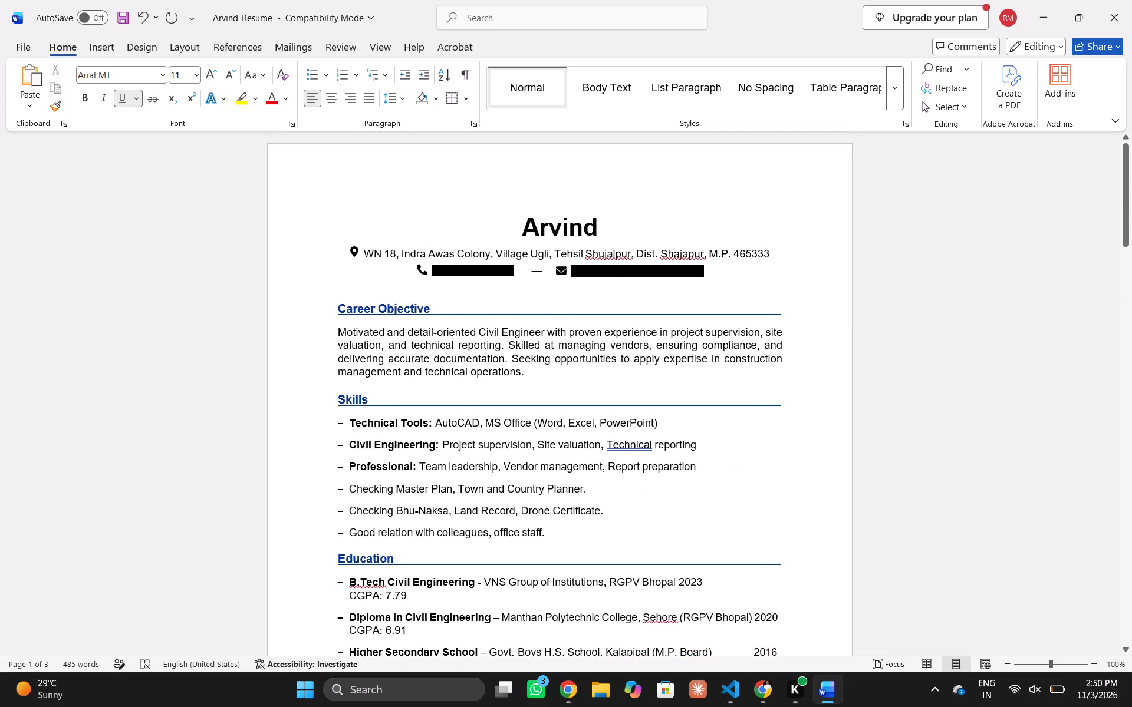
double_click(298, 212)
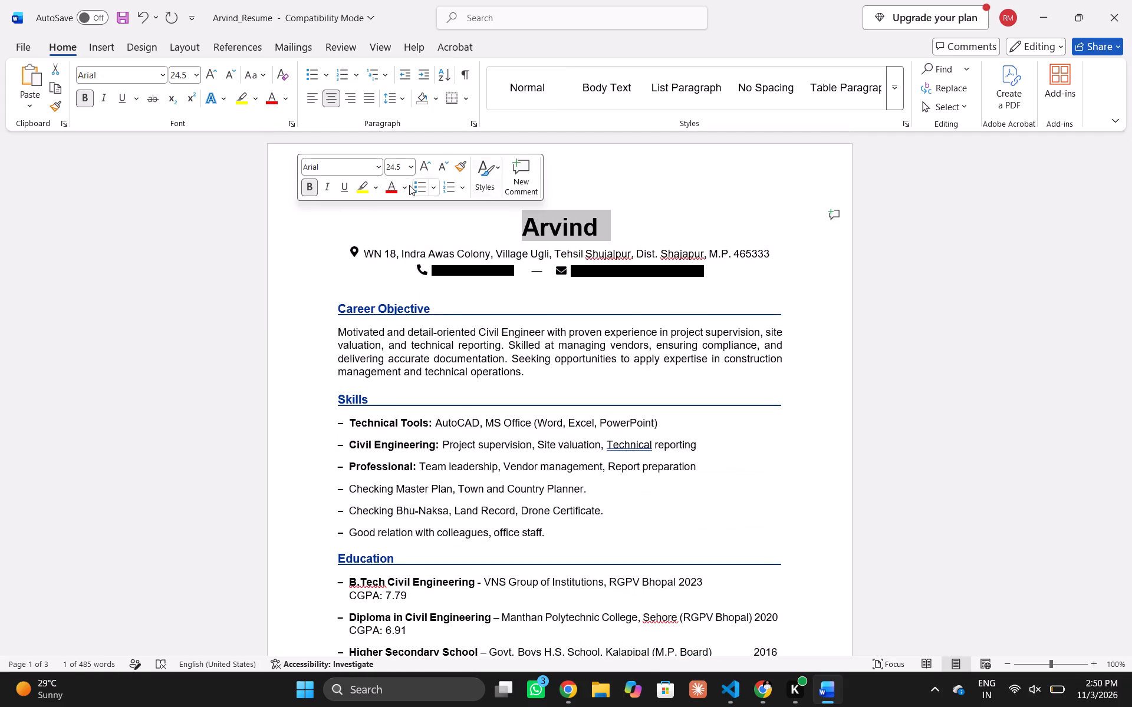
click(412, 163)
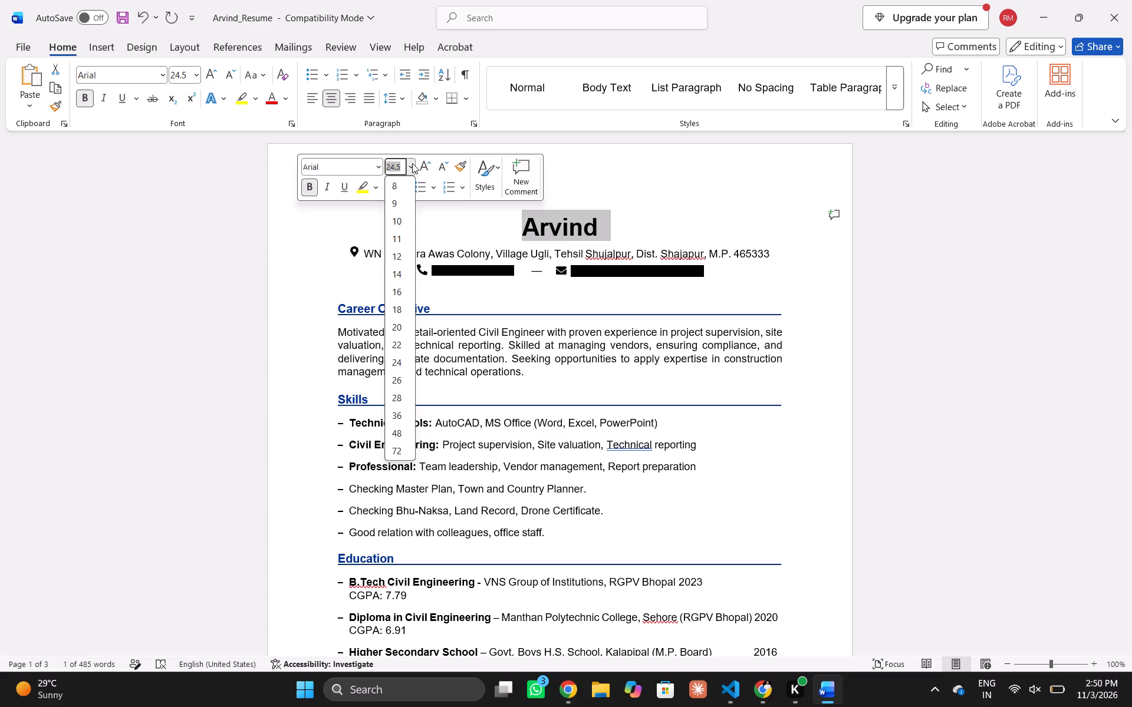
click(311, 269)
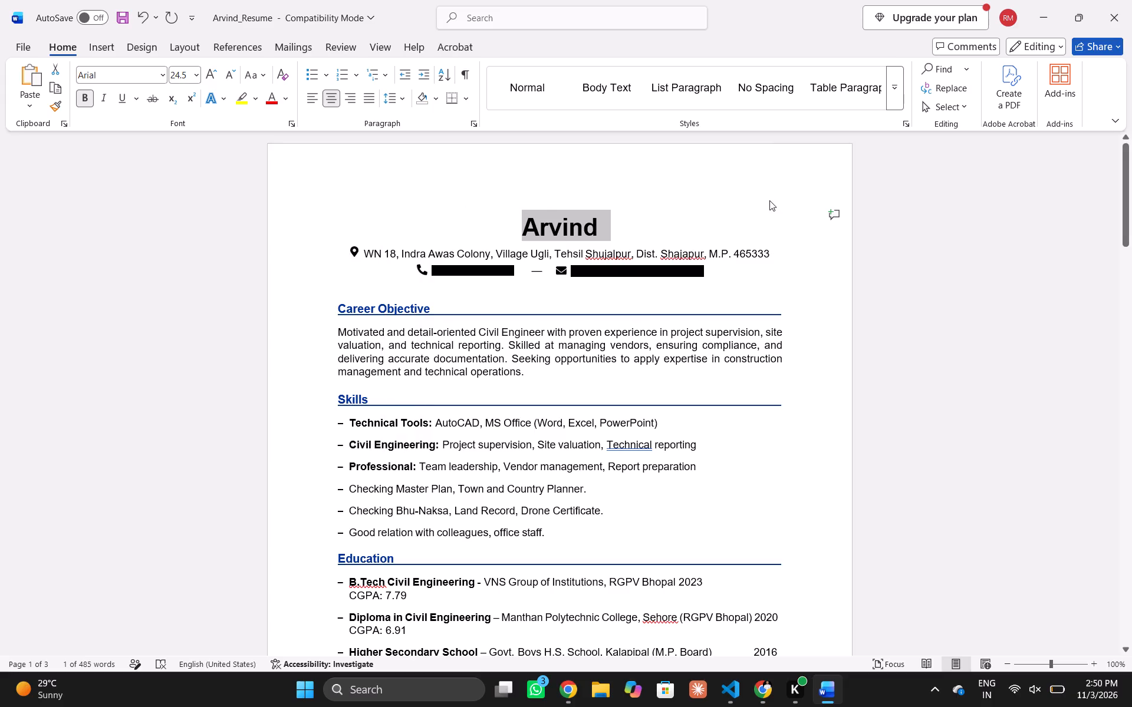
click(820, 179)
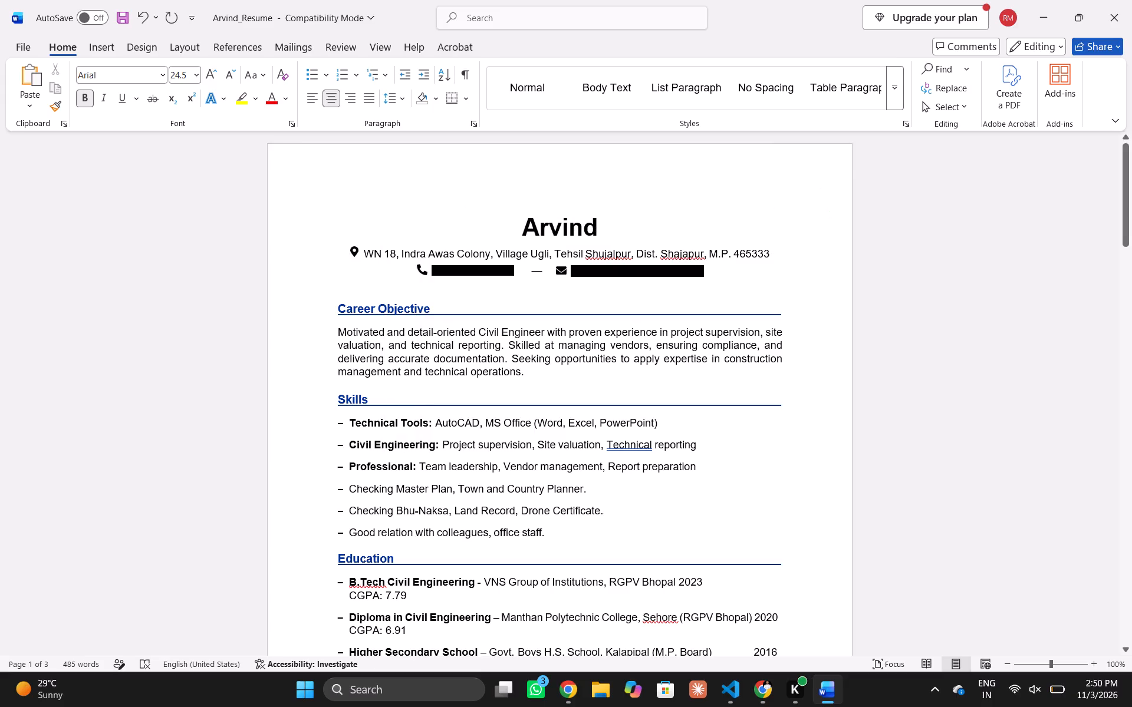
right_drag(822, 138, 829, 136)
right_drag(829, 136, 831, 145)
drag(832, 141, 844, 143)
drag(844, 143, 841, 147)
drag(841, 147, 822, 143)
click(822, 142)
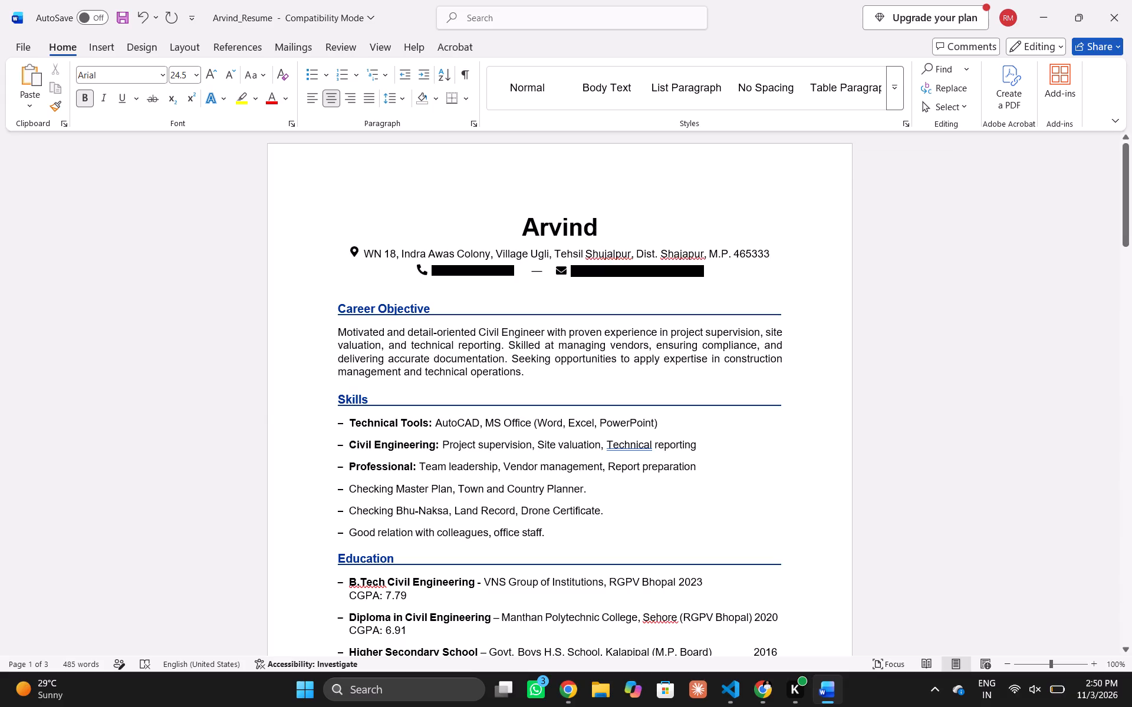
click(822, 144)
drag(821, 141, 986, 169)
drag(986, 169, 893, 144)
Review the resume through to the Declaration and back, examining the page breaks and the empty space at each page's top and bottom.
scroll(522, 202, down, 4)
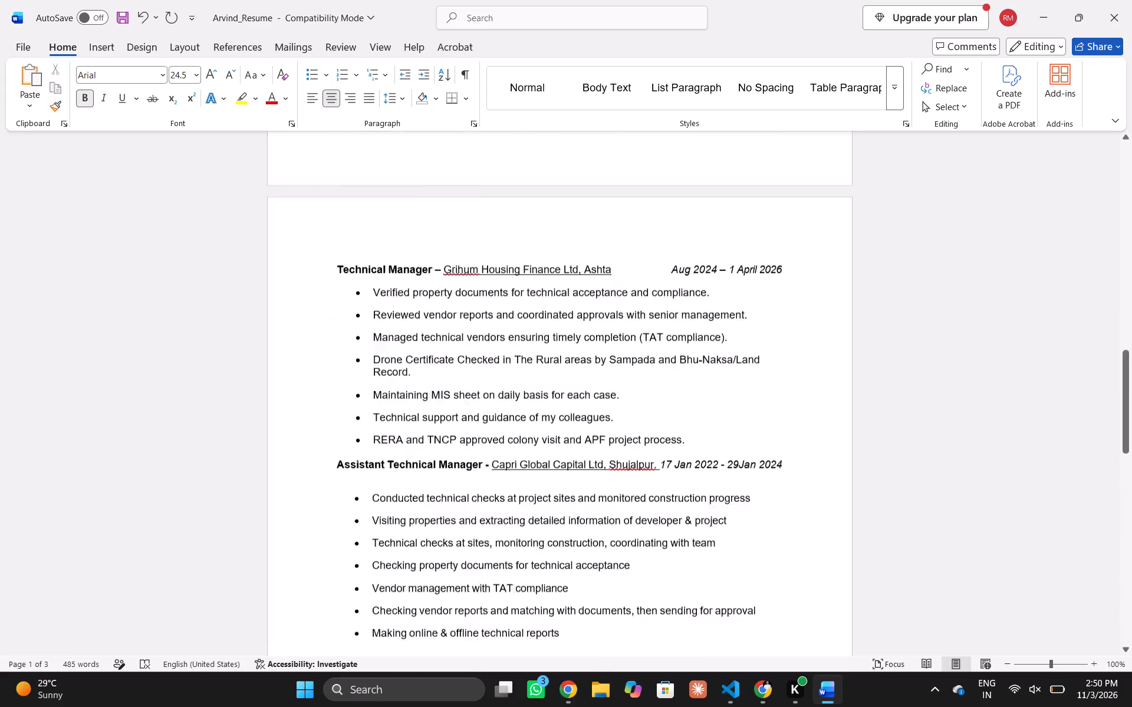
scroll(558, 391, down, 4)
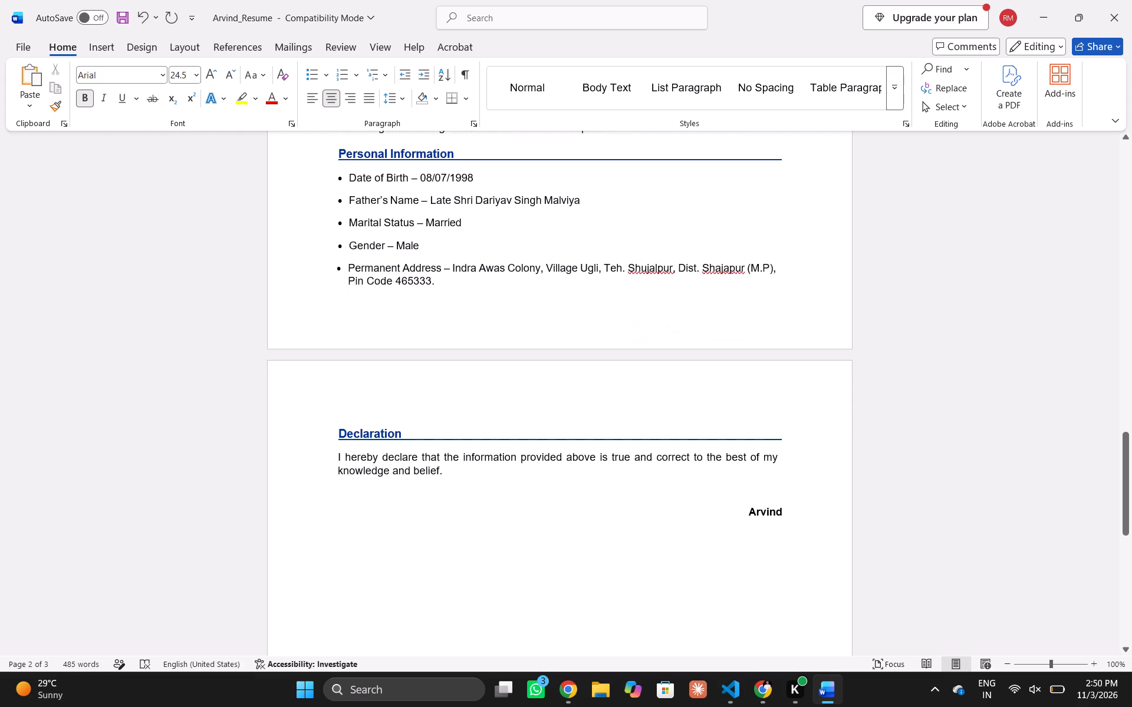
scroll(558, 391, up, 1)
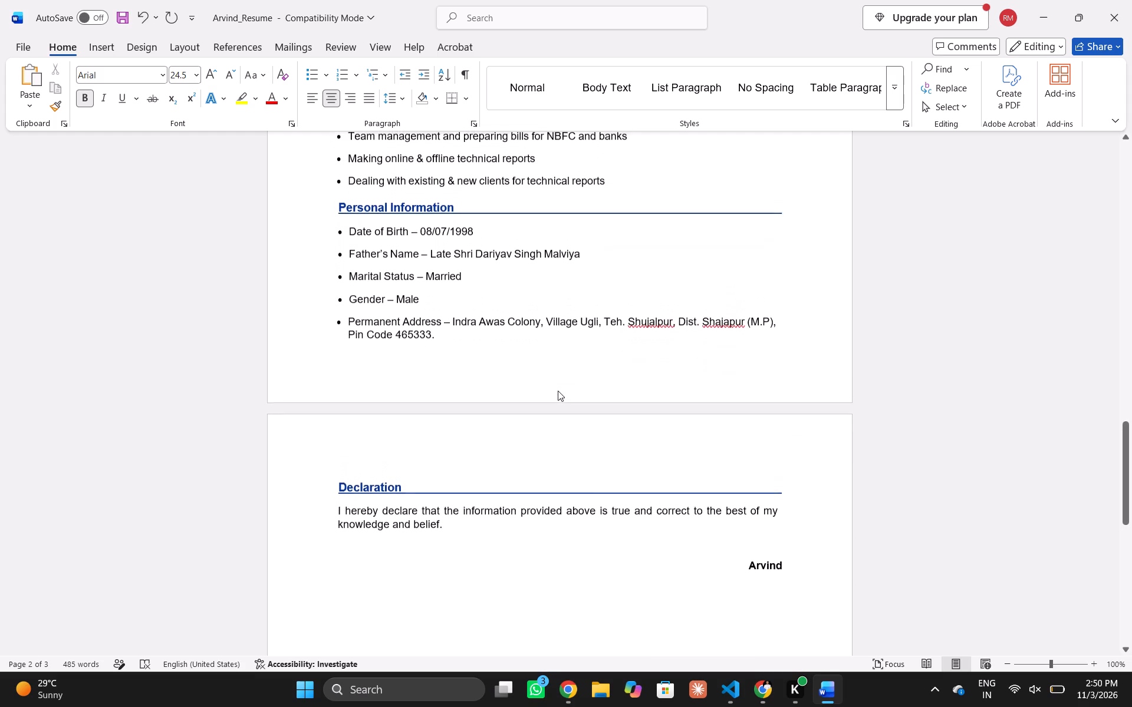
scroll(558, 378, up, 1)
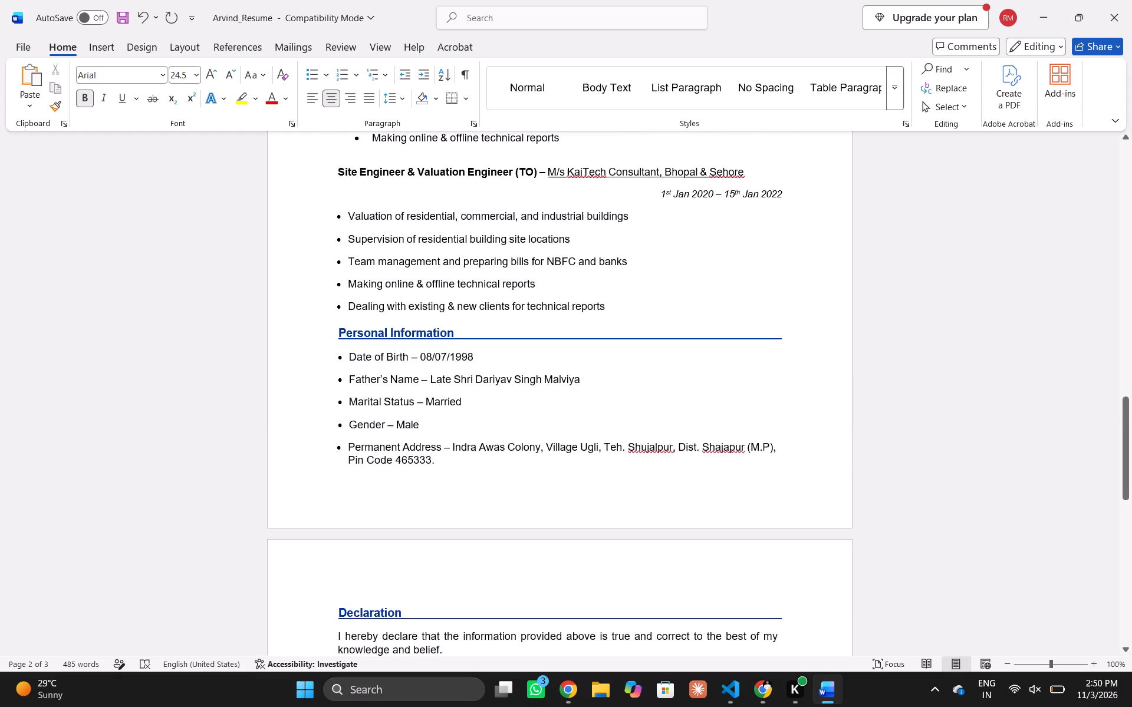
scroll(558, 378, up, 1)
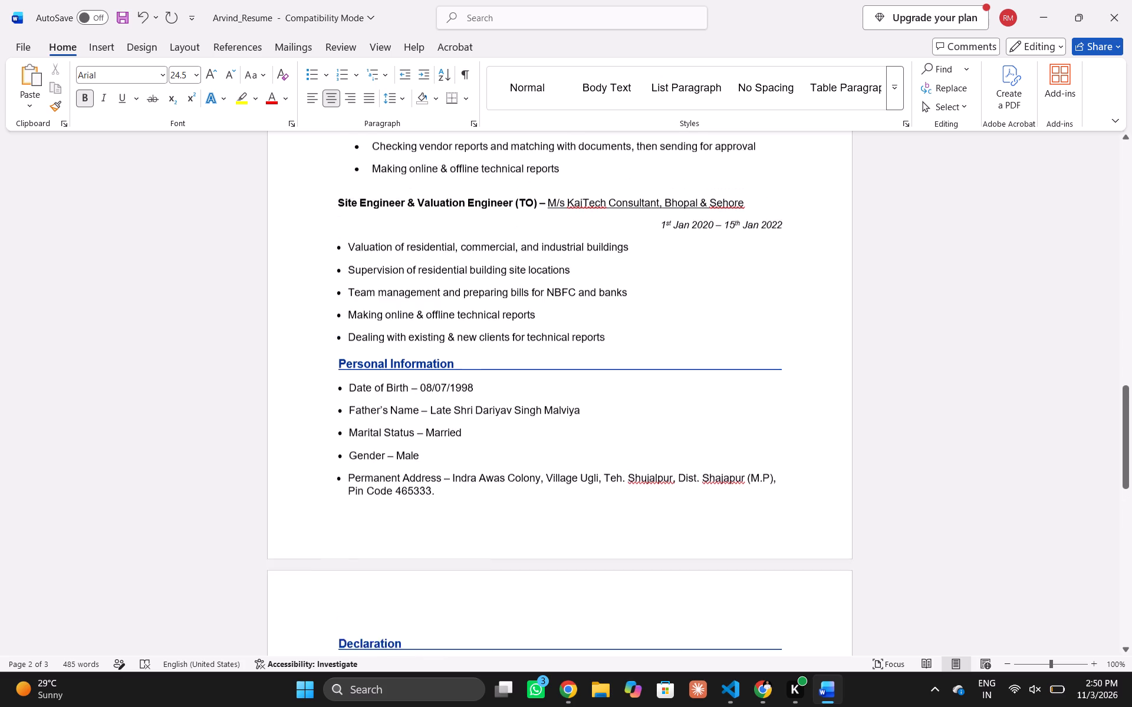
scroll(558, 378, up, 1)
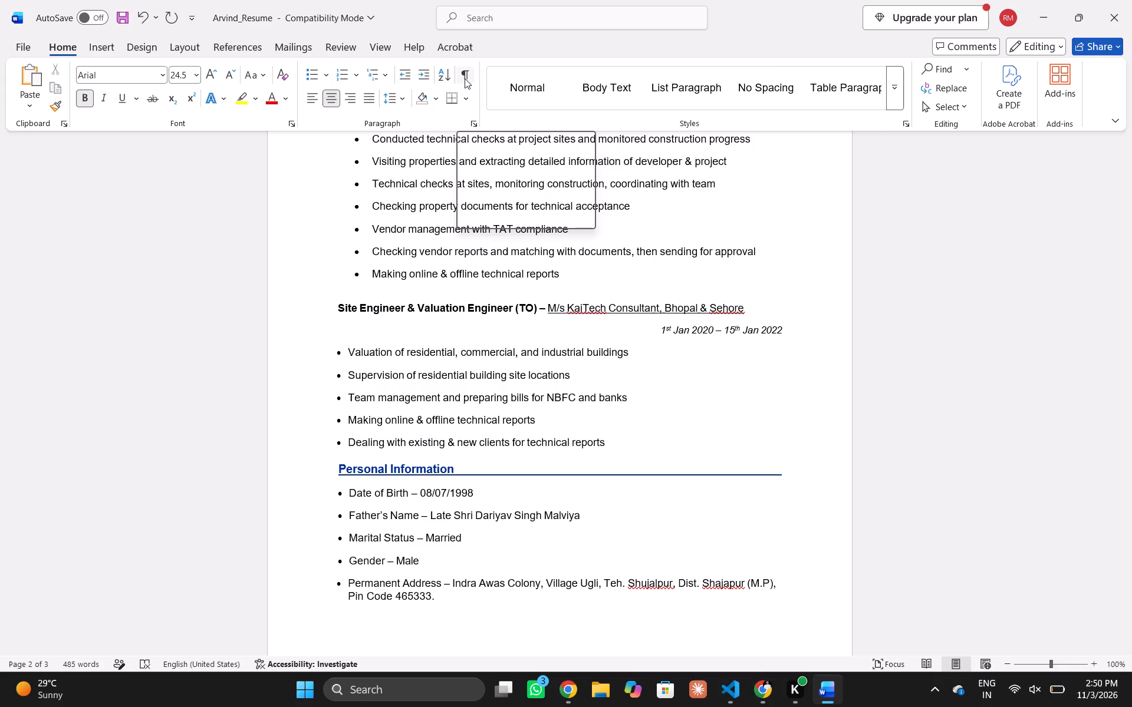
scroll(302, 221, up, 2)
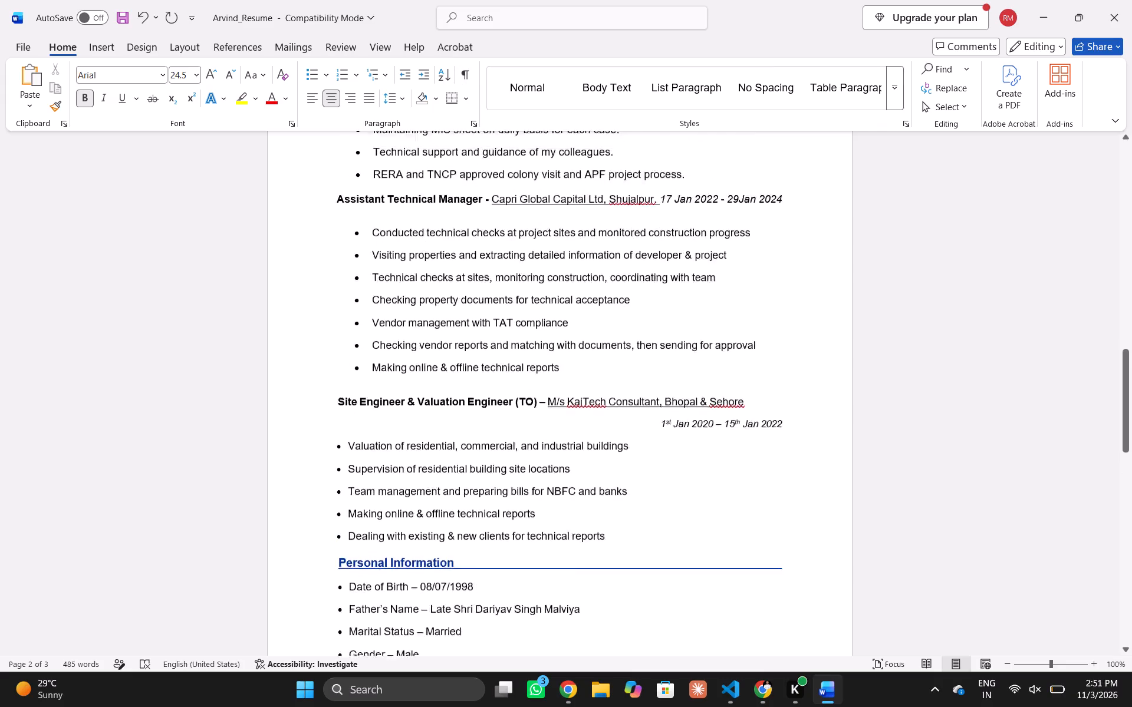
scroll(302, 221, up, 3)
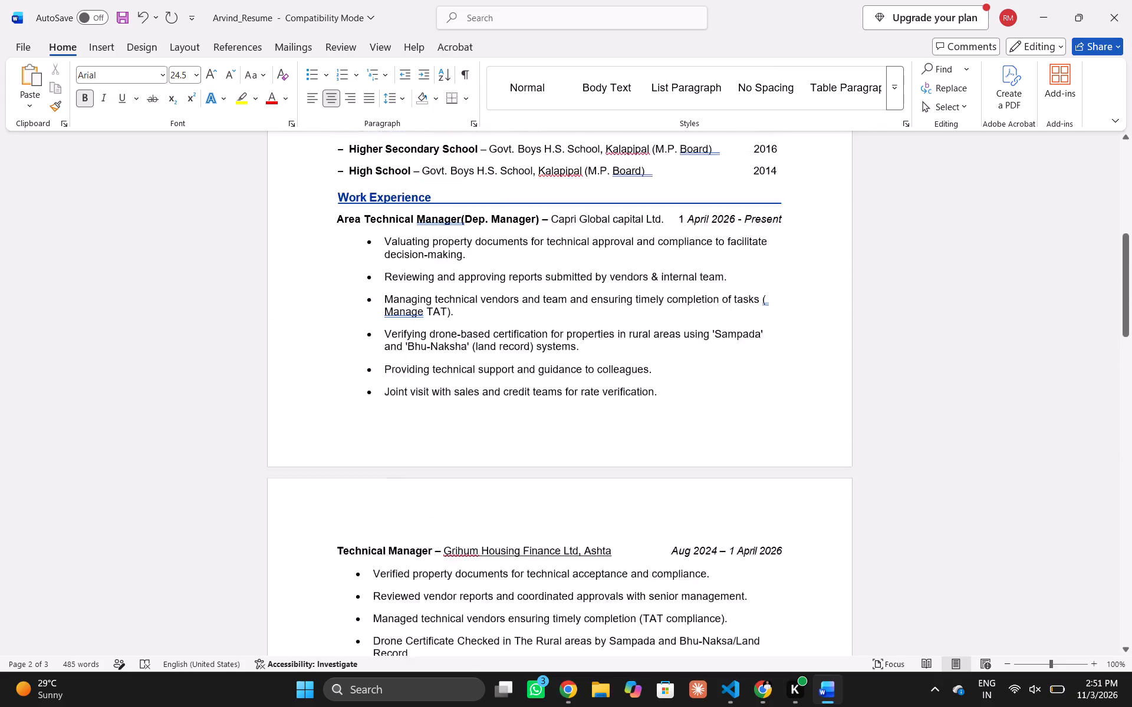
scroll(302, 221, up, 2)
scroll(410, 493, up, 3)
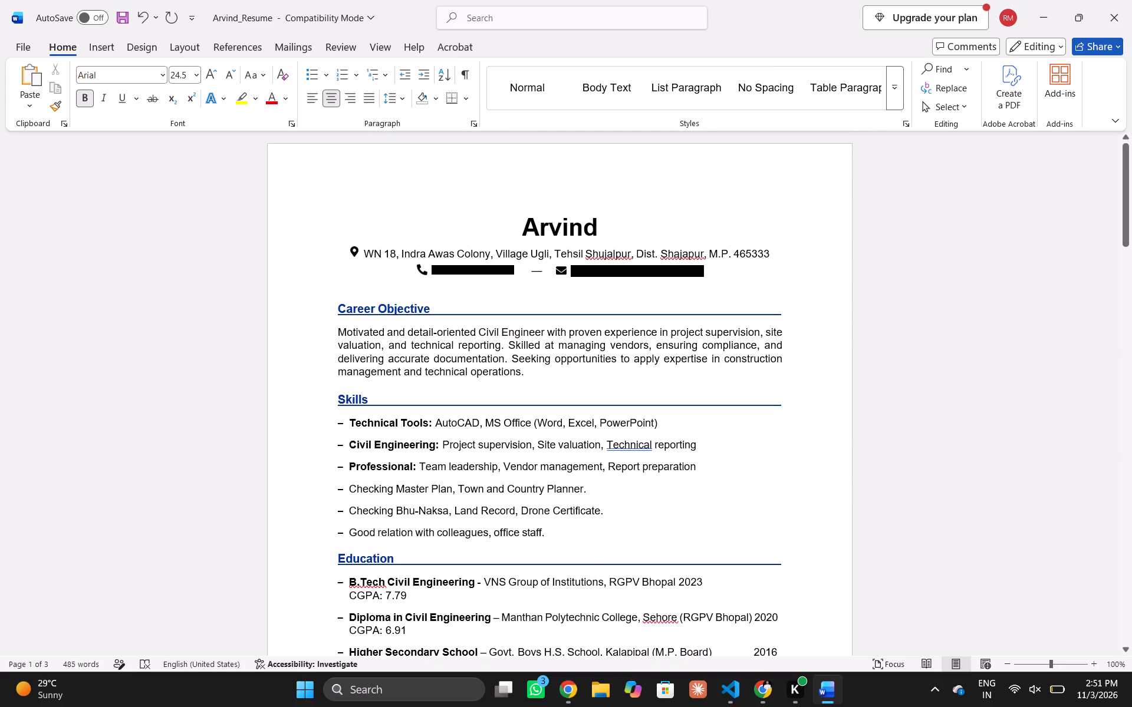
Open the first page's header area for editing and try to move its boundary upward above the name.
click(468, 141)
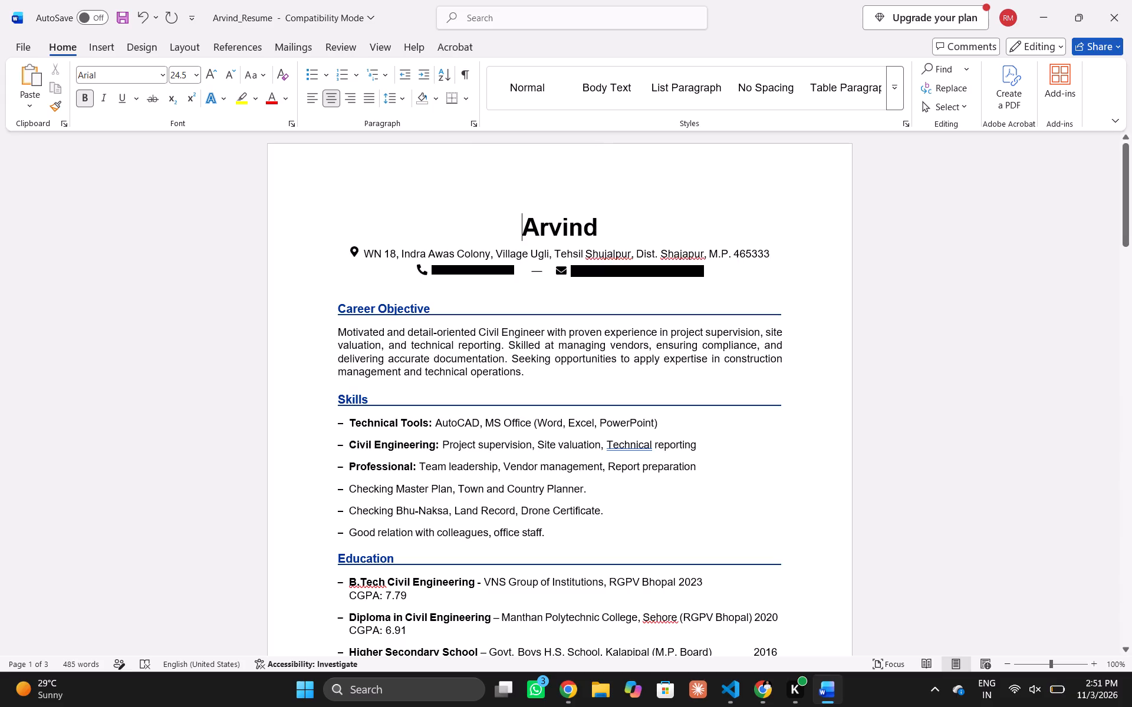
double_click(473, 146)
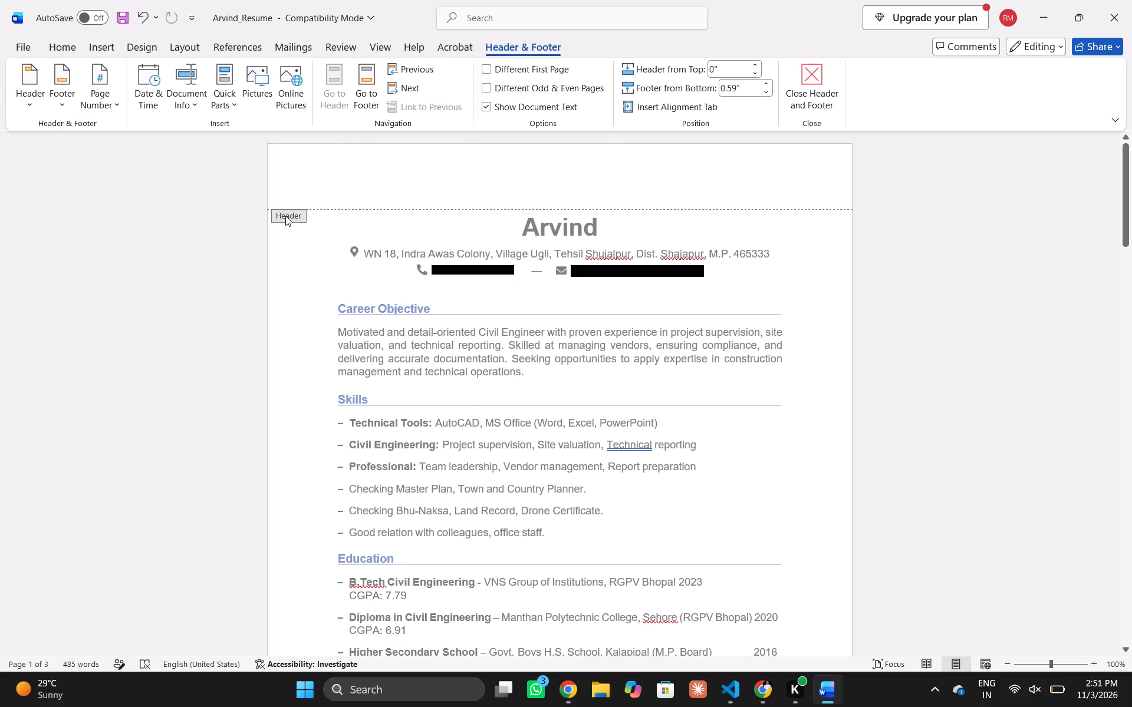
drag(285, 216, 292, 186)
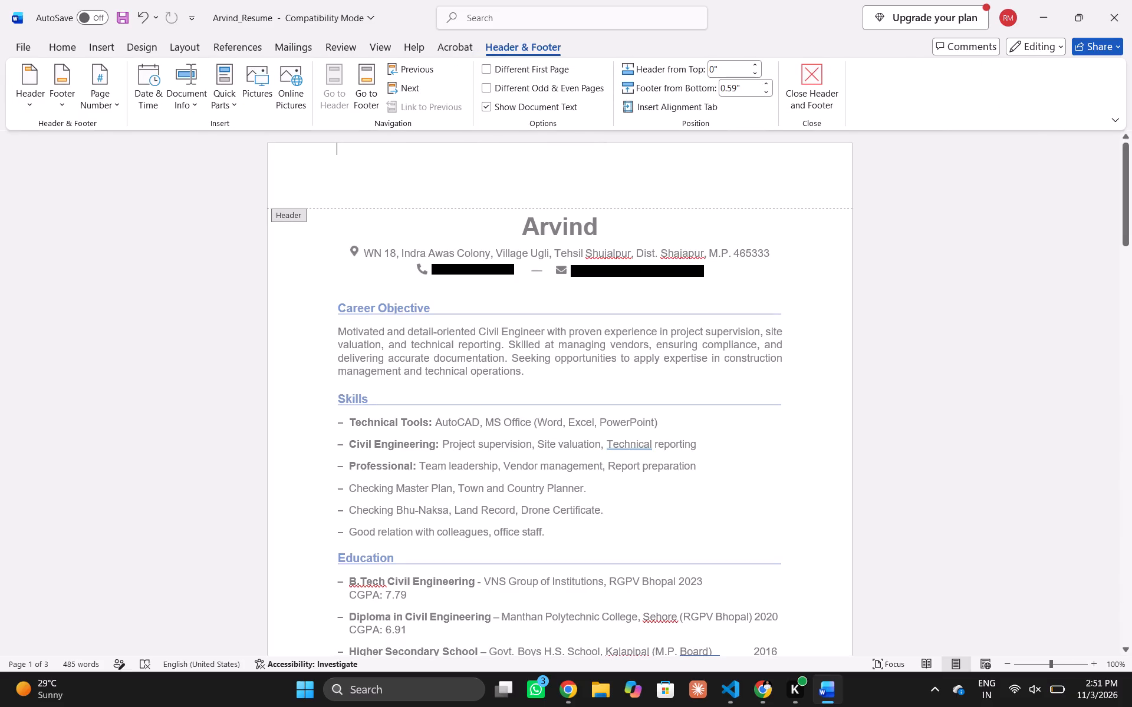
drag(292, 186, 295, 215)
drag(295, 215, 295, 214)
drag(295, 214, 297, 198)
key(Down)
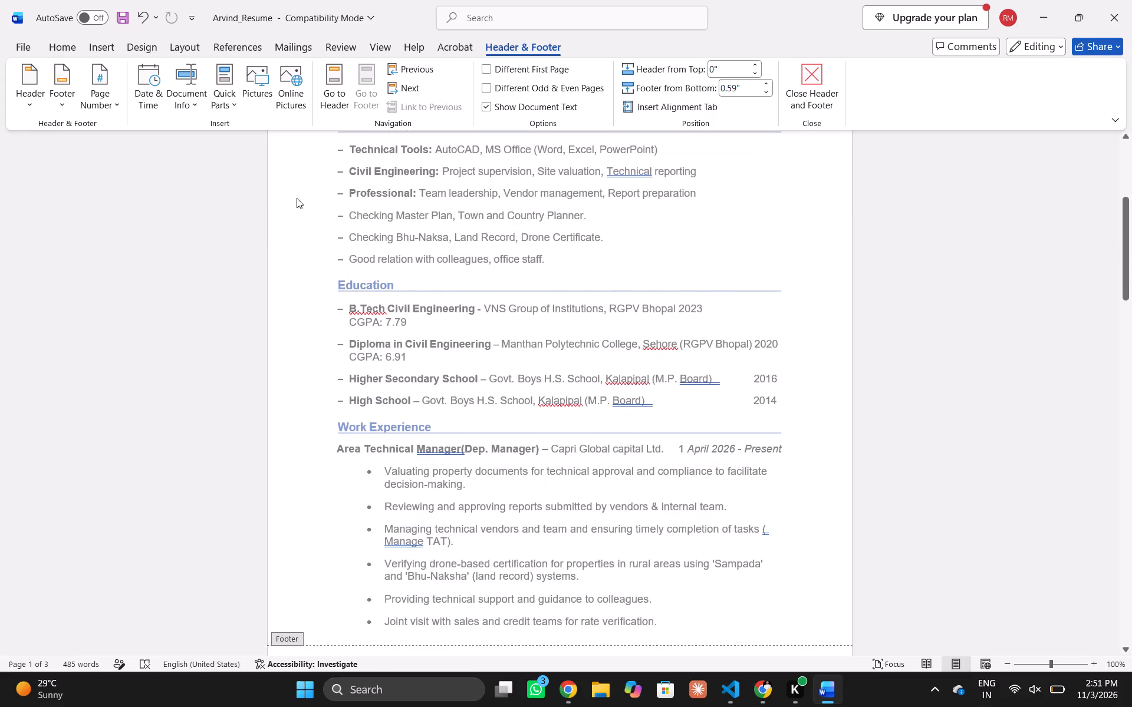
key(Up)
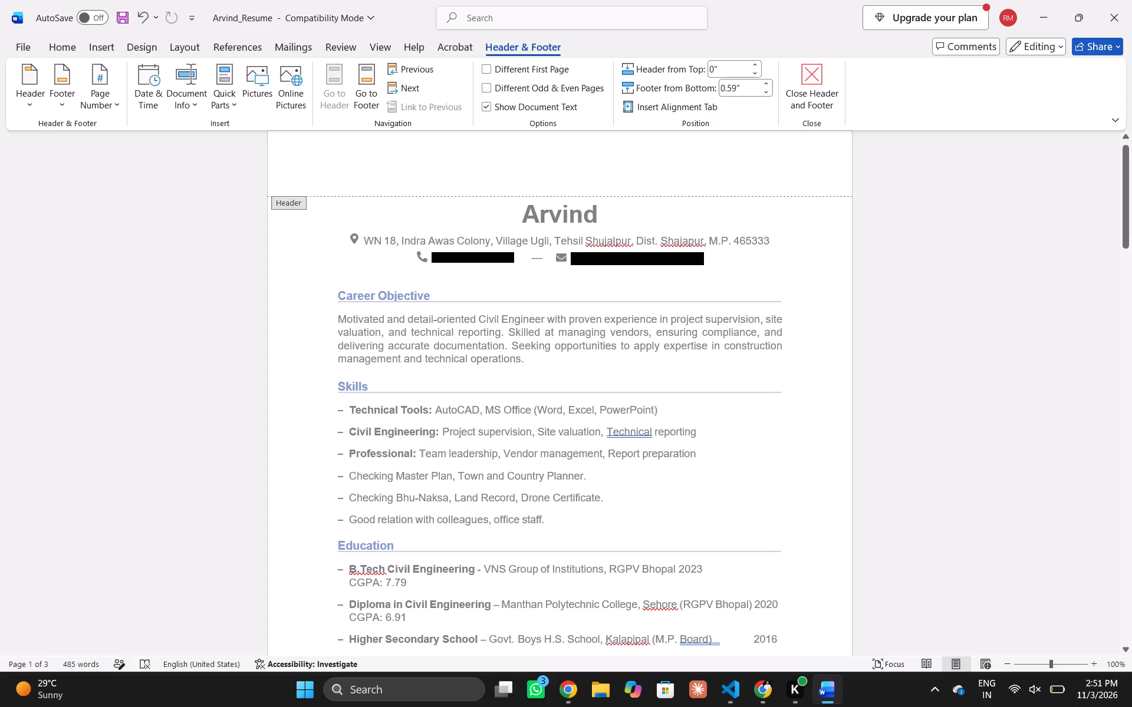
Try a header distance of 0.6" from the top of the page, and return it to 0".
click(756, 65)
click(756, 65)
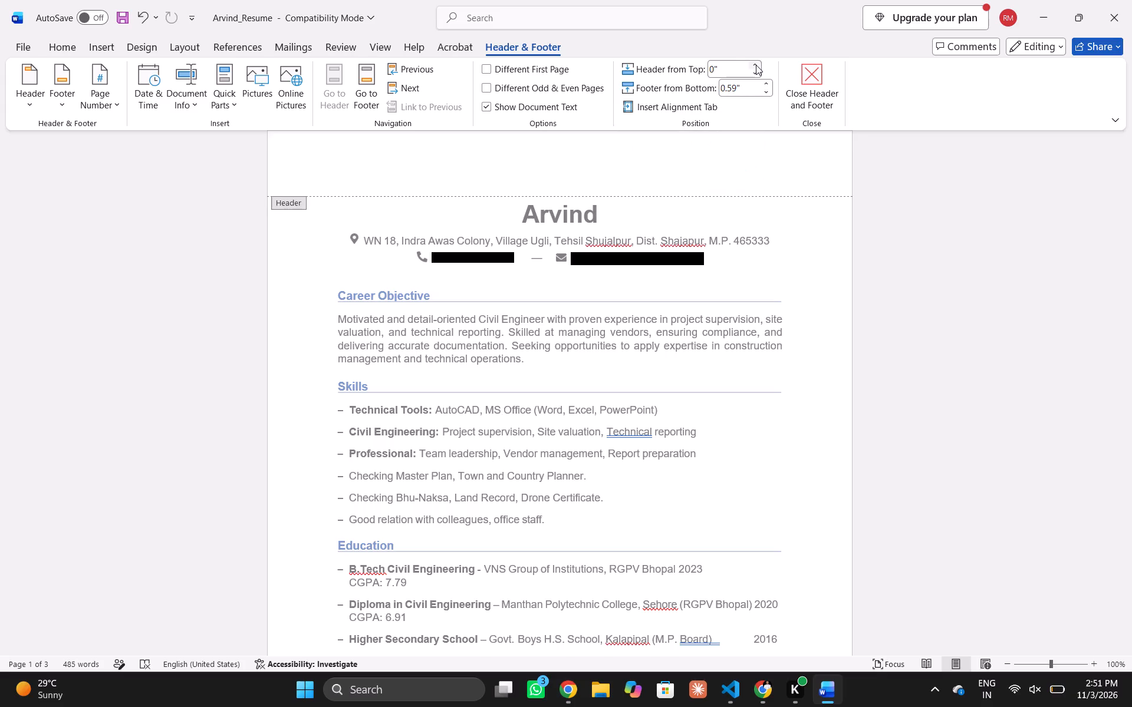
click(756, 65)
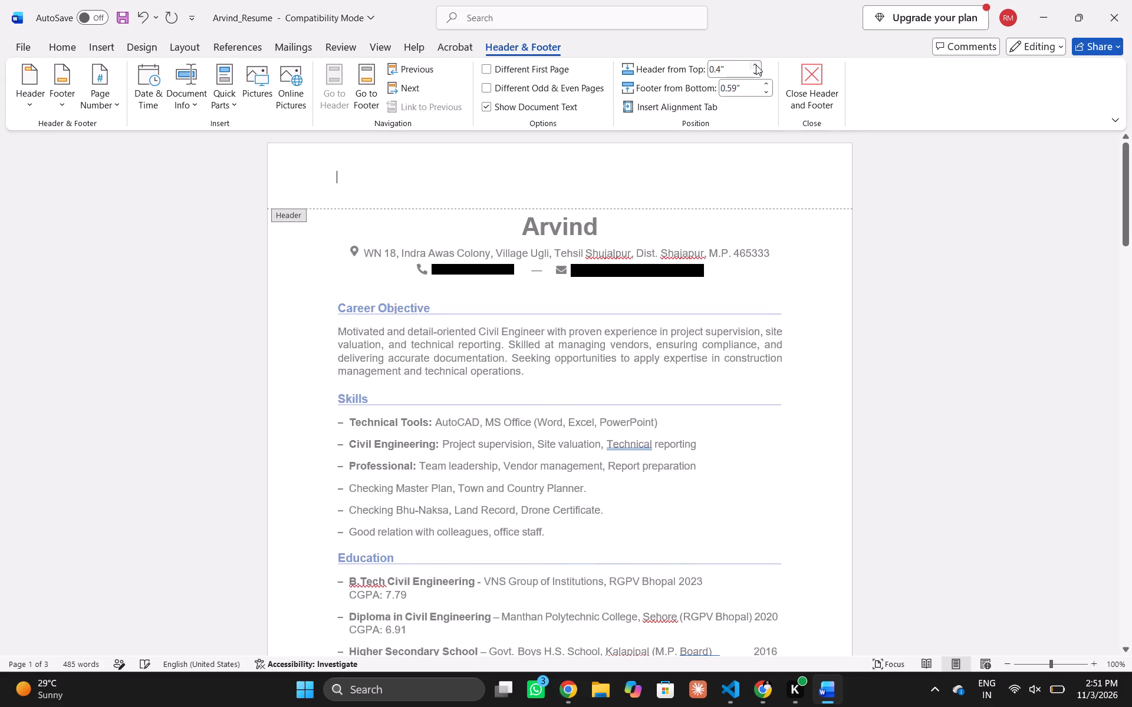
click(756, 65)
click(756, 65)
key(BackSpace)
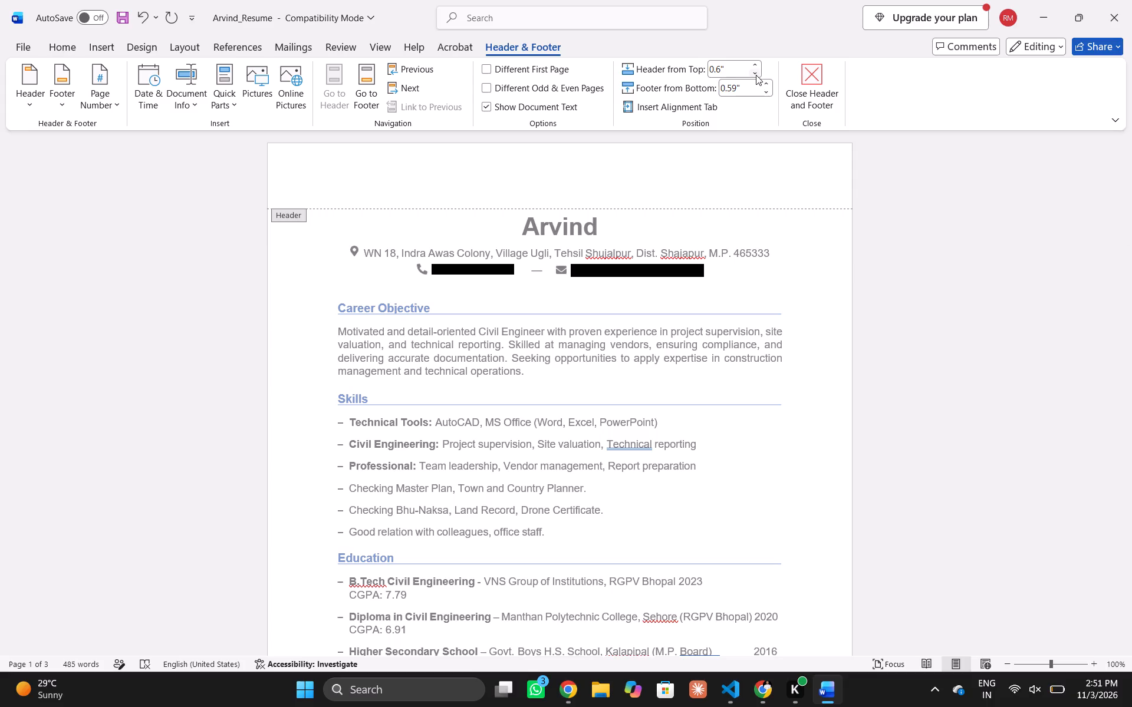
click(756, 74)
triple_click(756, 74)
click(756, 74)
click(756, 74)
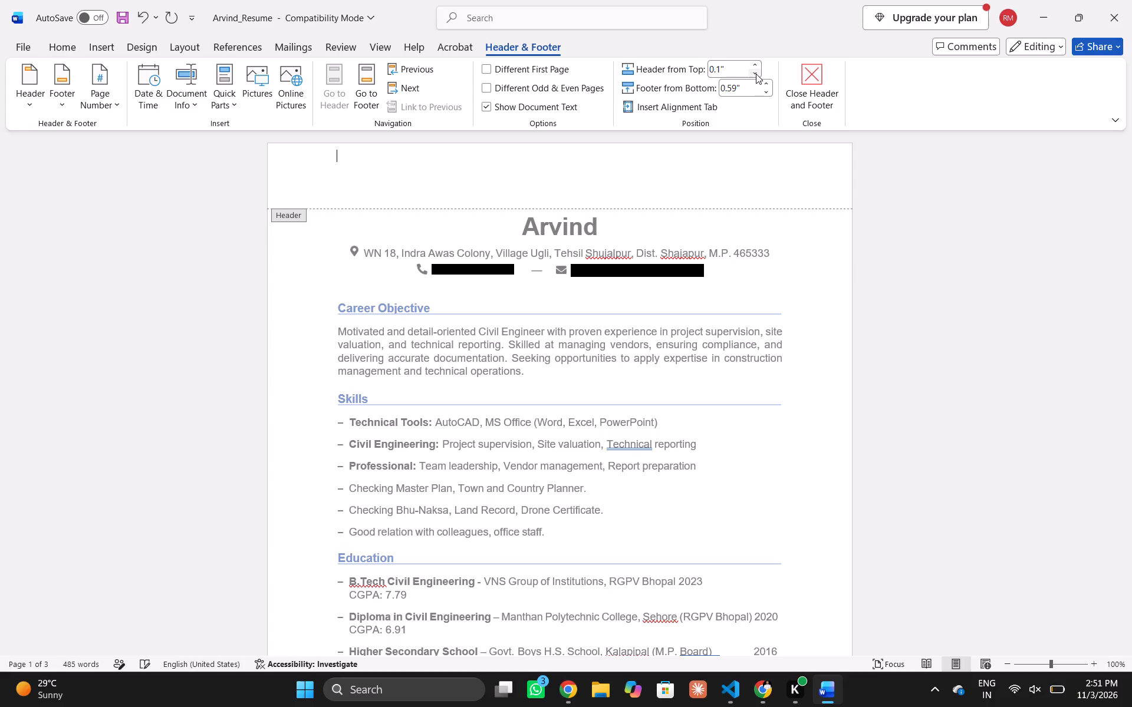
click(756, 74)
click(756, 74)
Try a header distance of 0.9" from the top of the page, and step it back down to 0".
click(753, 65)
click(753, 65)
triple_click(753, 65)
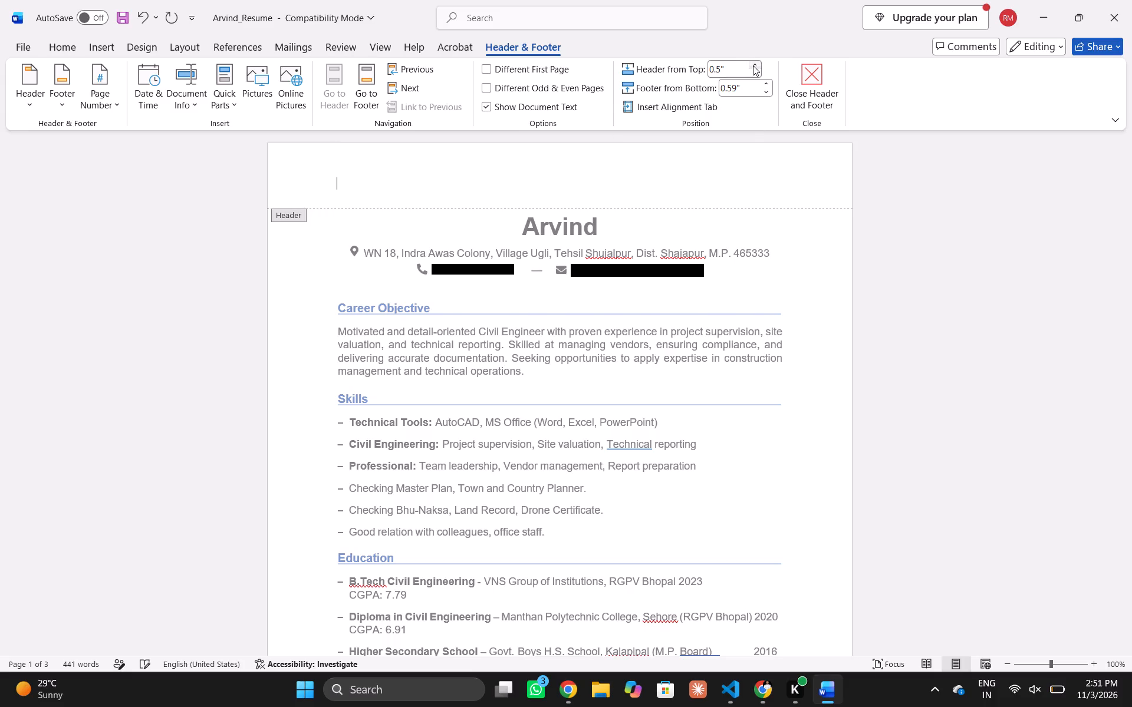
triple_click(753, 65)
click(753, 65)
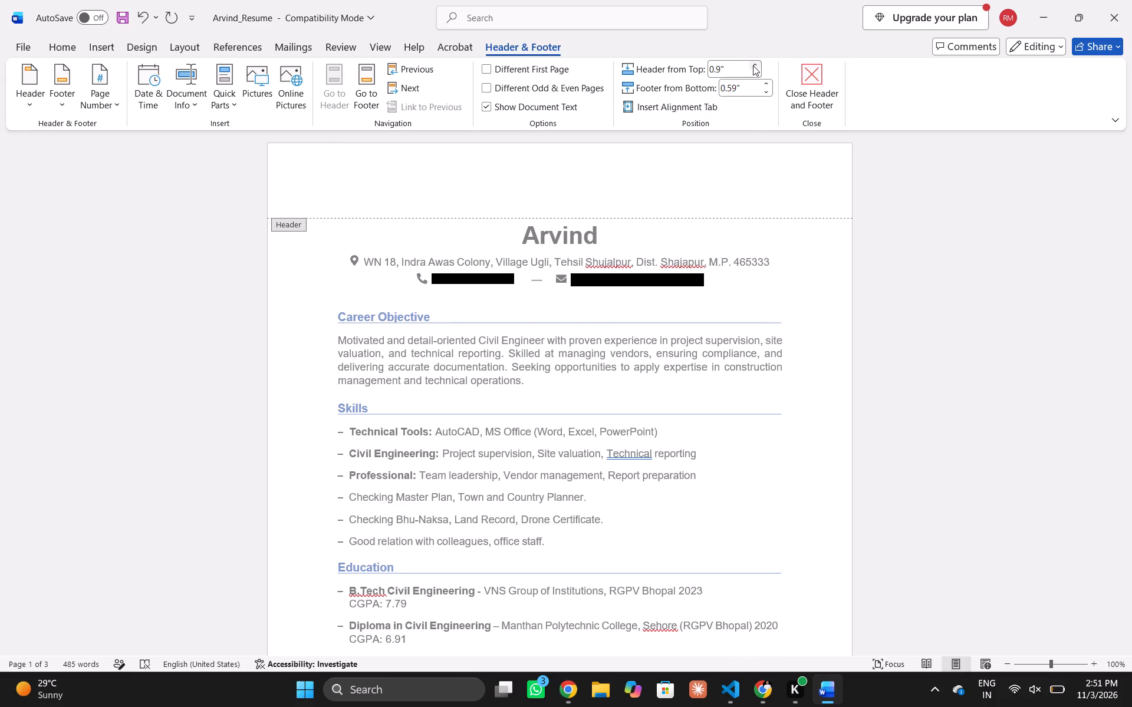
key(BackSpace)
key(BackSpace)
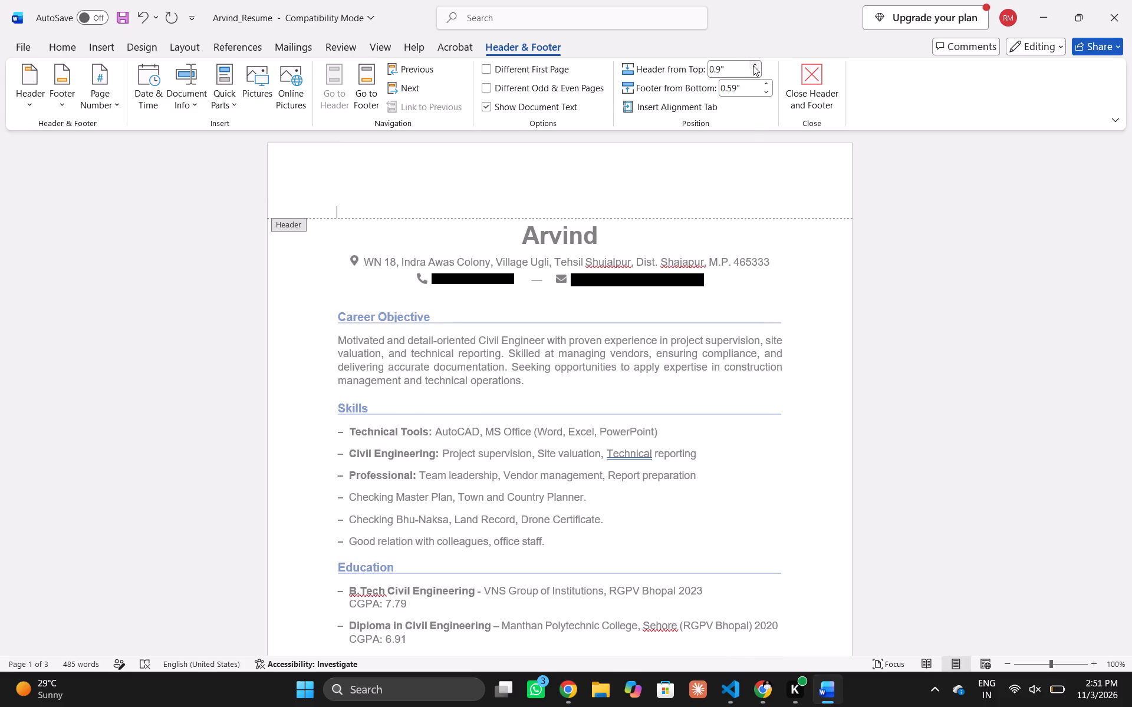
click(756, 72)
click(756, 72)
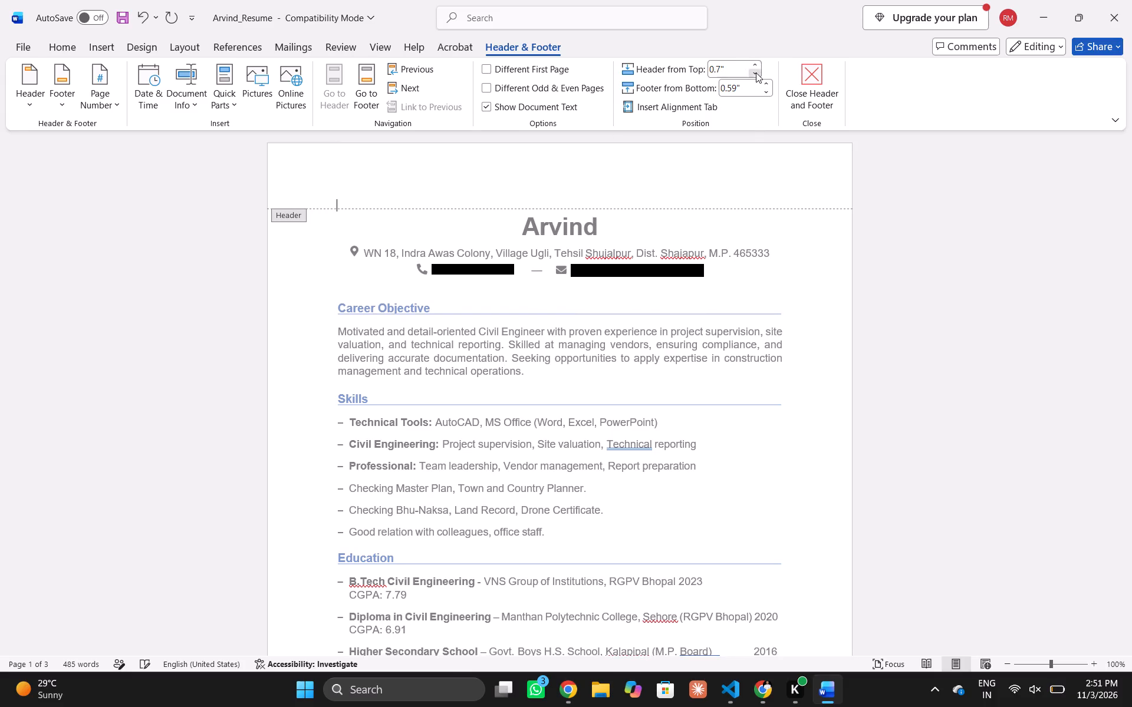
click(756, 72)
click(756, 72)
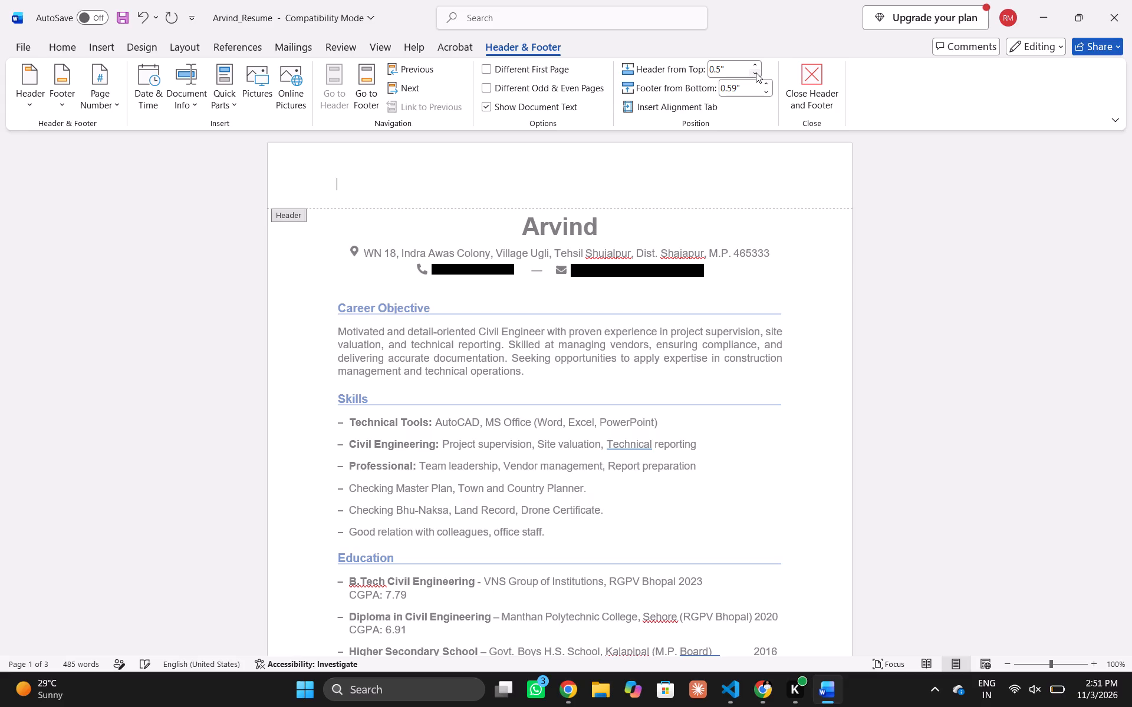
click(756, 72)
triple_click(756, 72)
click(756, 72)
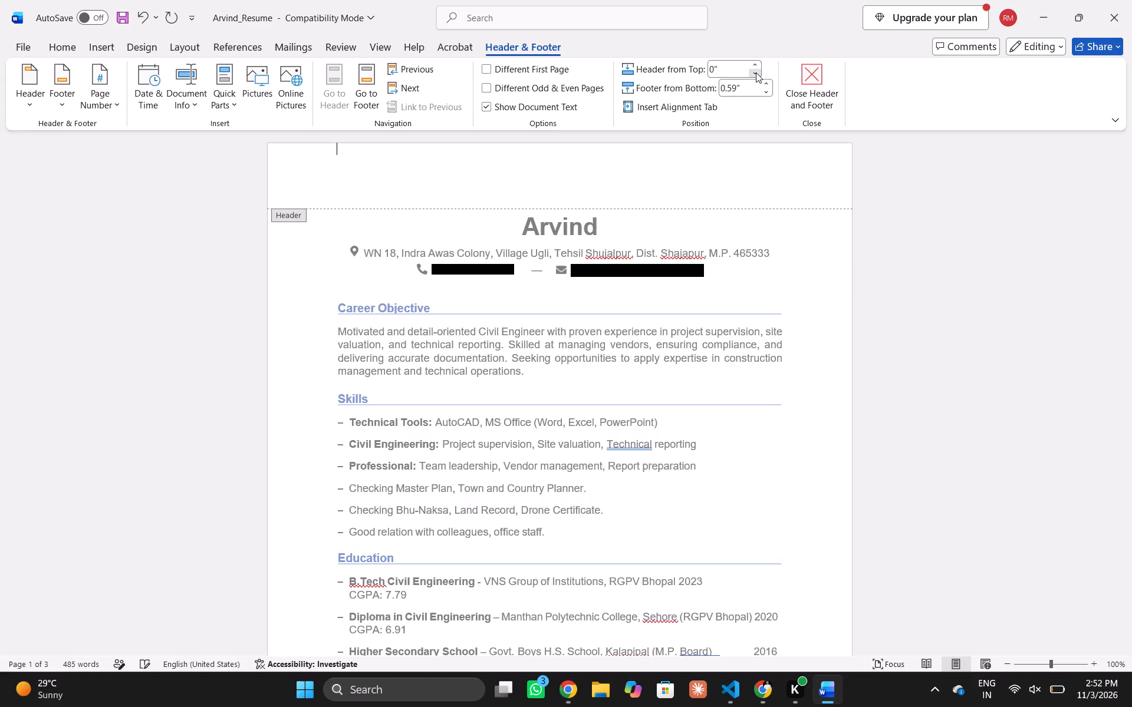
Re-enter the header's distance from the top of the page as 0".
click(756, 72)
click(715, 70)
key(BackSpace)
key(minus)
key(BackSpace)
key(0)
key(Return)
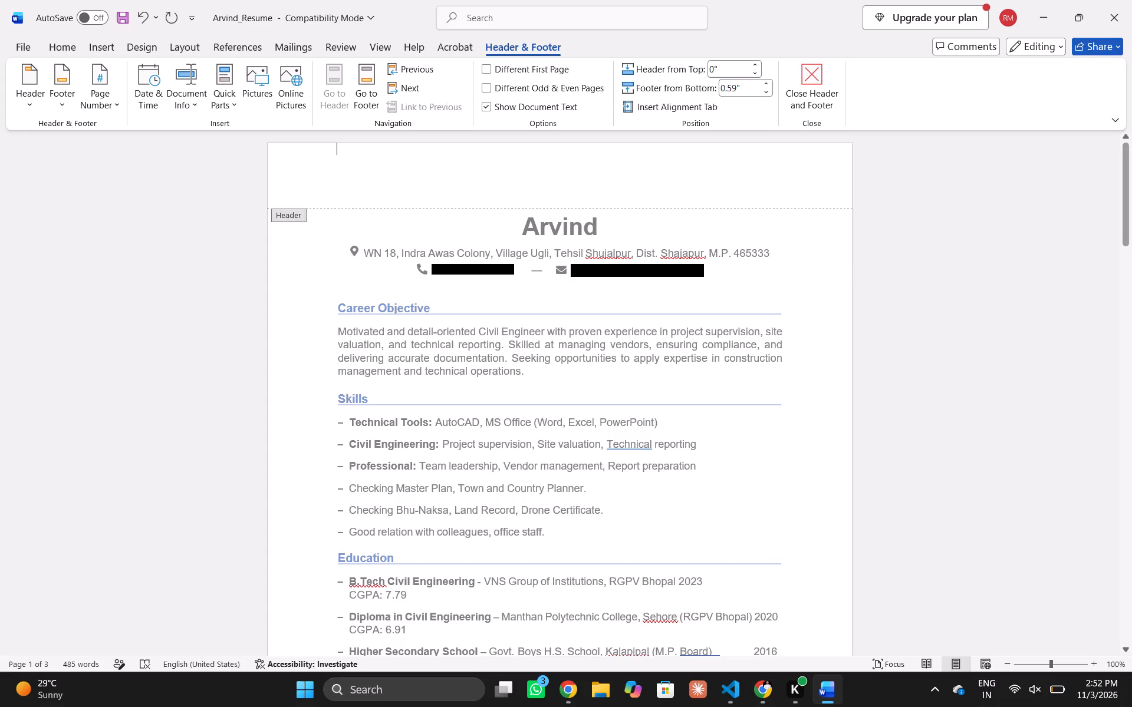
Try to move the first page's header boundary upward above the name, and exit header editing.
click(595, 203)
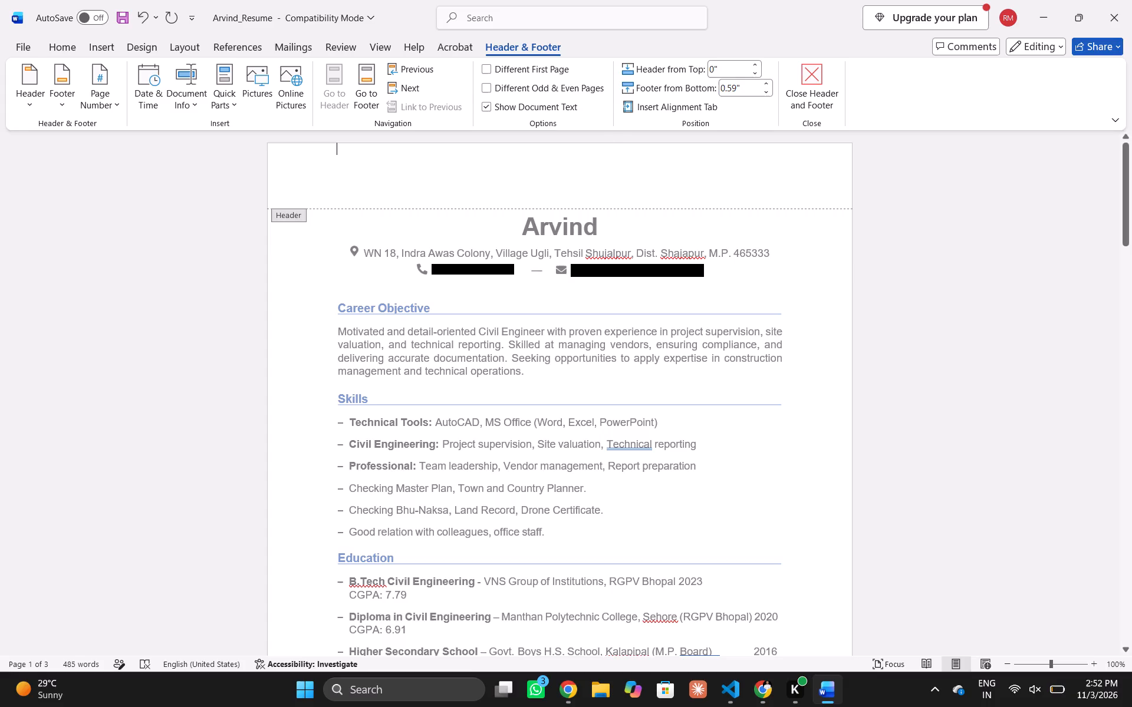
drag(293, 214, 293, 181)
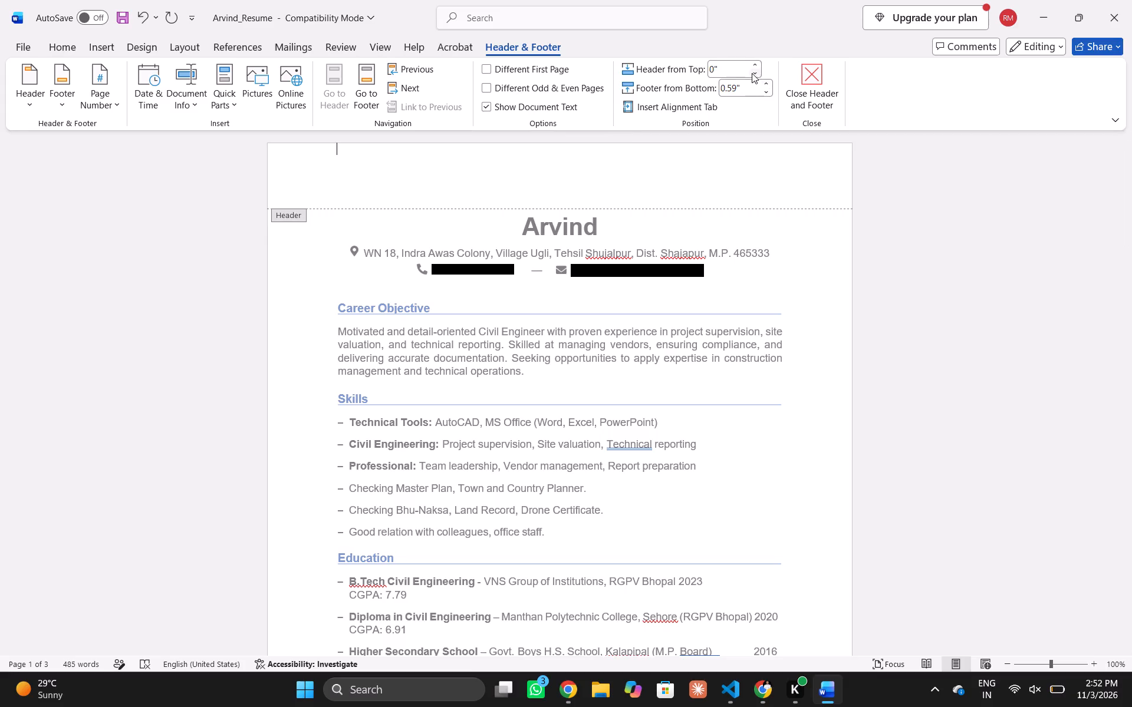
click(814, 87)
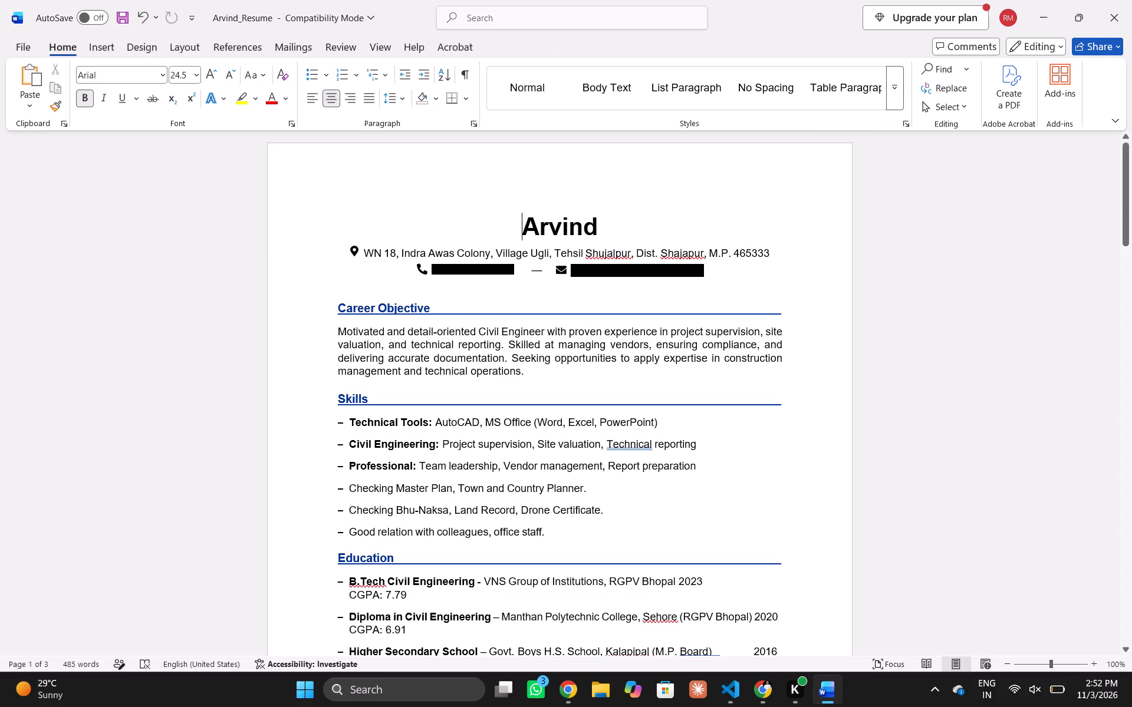
Reopen the first page's header area and set the footer's distance from the bottom to 0".
double_click(643, 167)
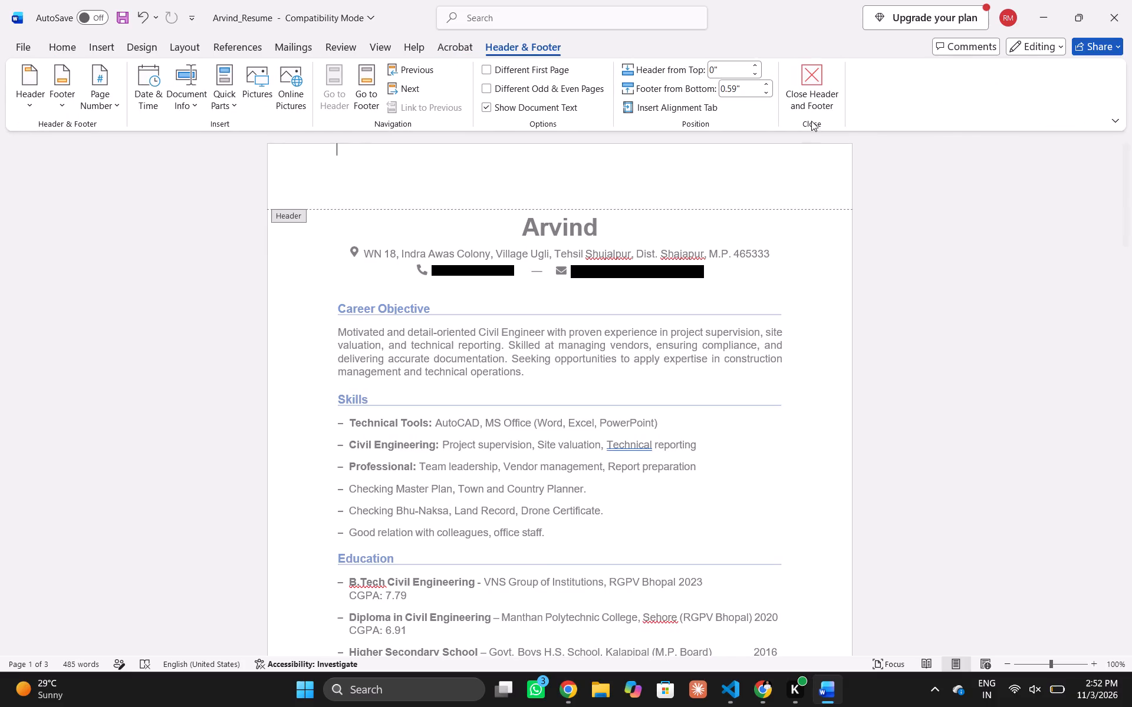
click(766, 91)
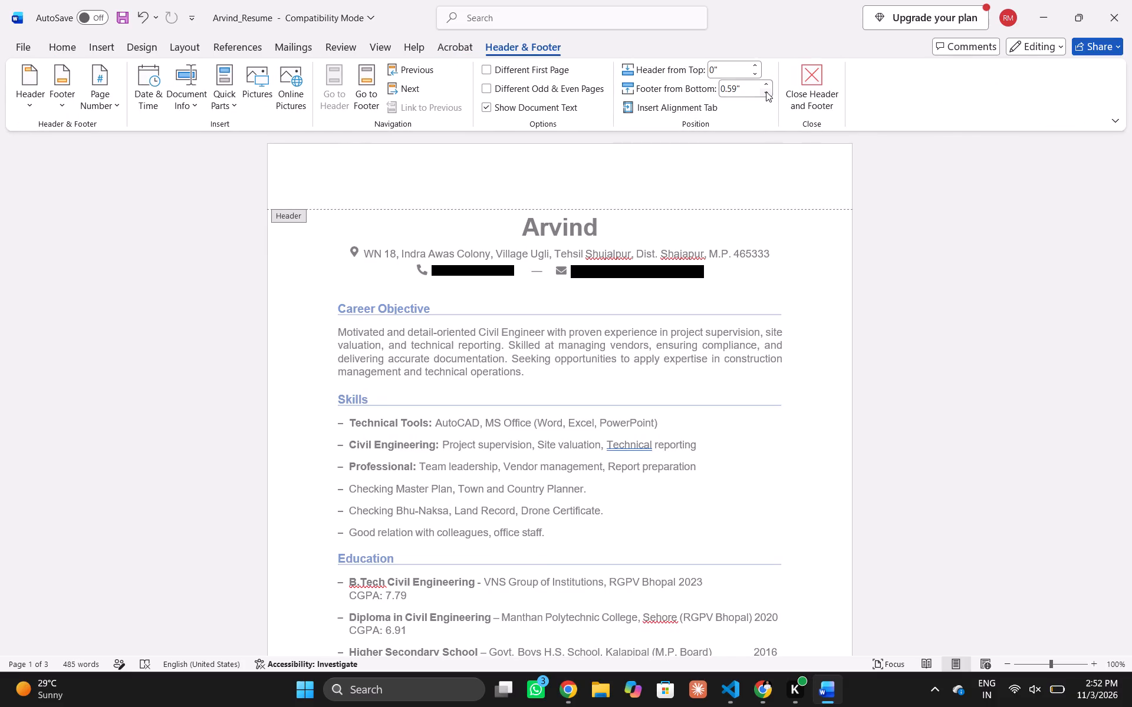
click(766, 91)
click(766, 91)
click(766, 91)
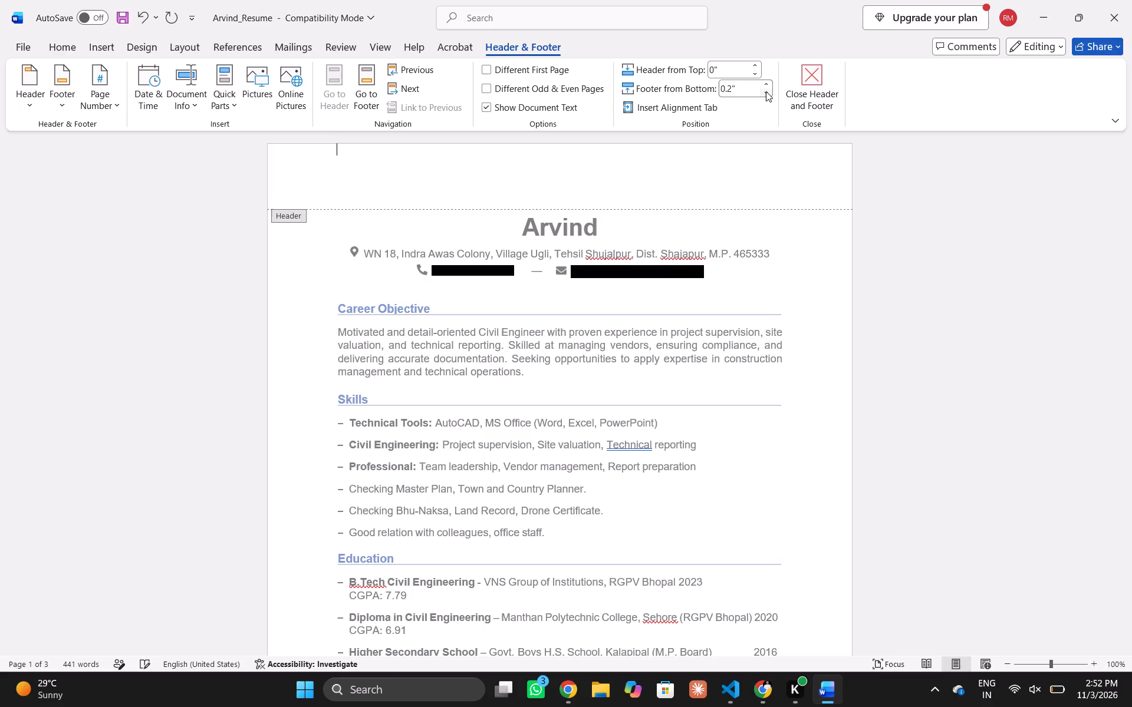
click(766, 91)
click(766, 91)
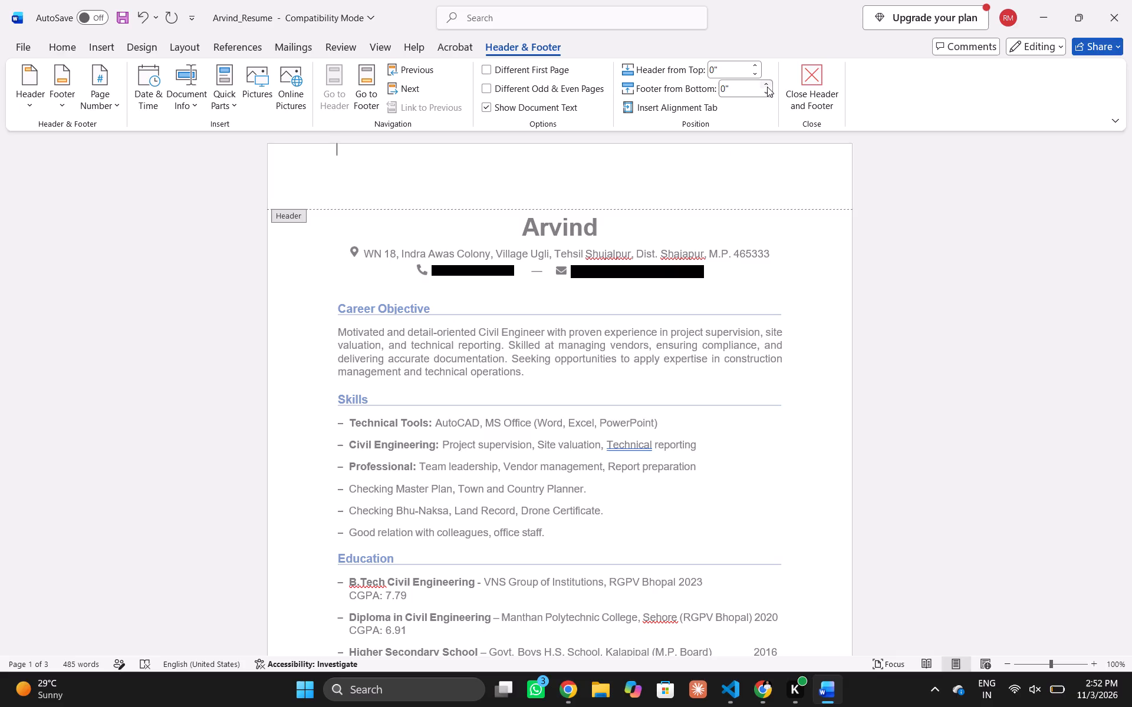
click(767, 84)
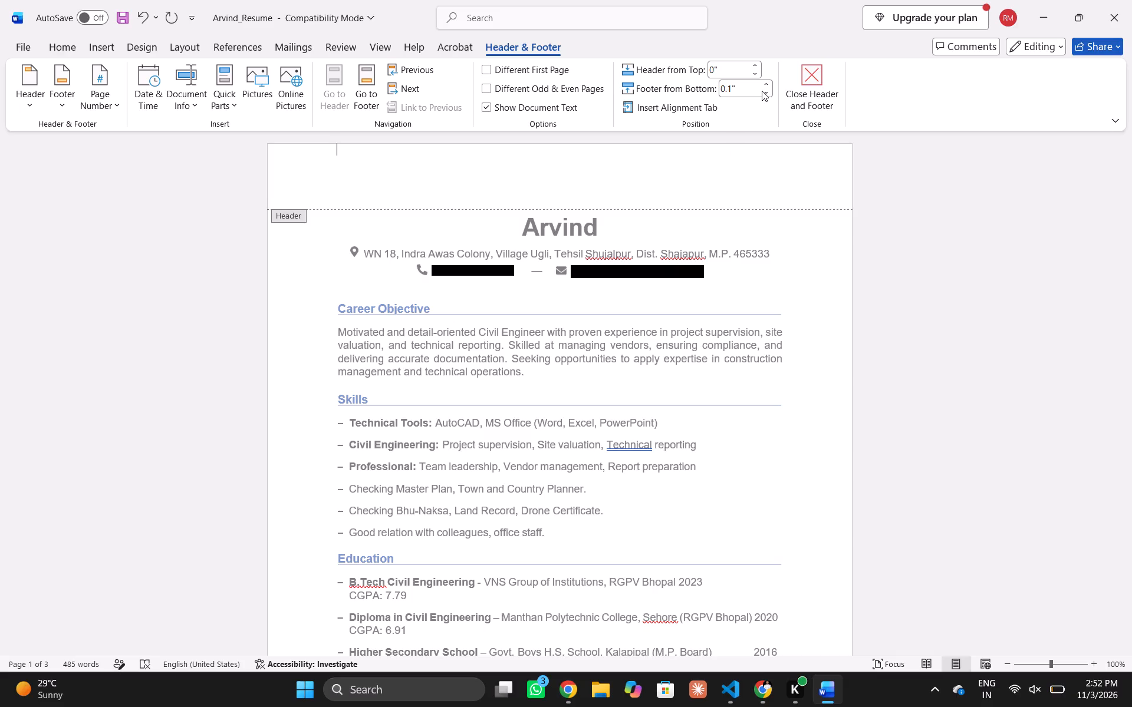
click(762, 91)
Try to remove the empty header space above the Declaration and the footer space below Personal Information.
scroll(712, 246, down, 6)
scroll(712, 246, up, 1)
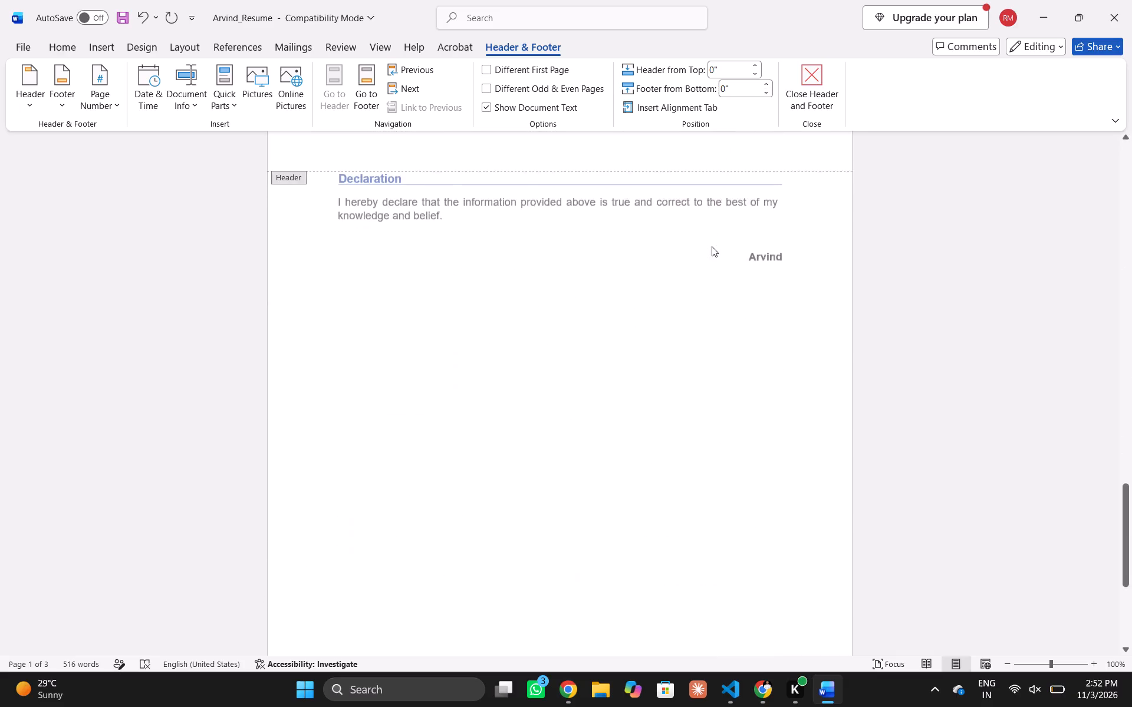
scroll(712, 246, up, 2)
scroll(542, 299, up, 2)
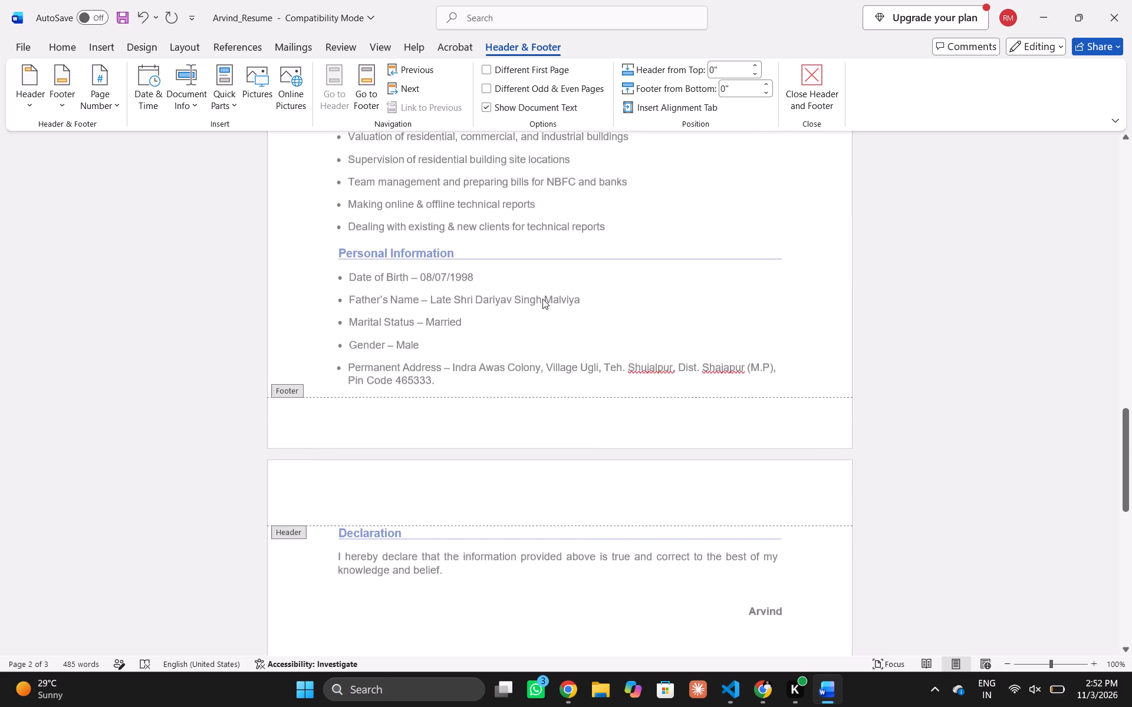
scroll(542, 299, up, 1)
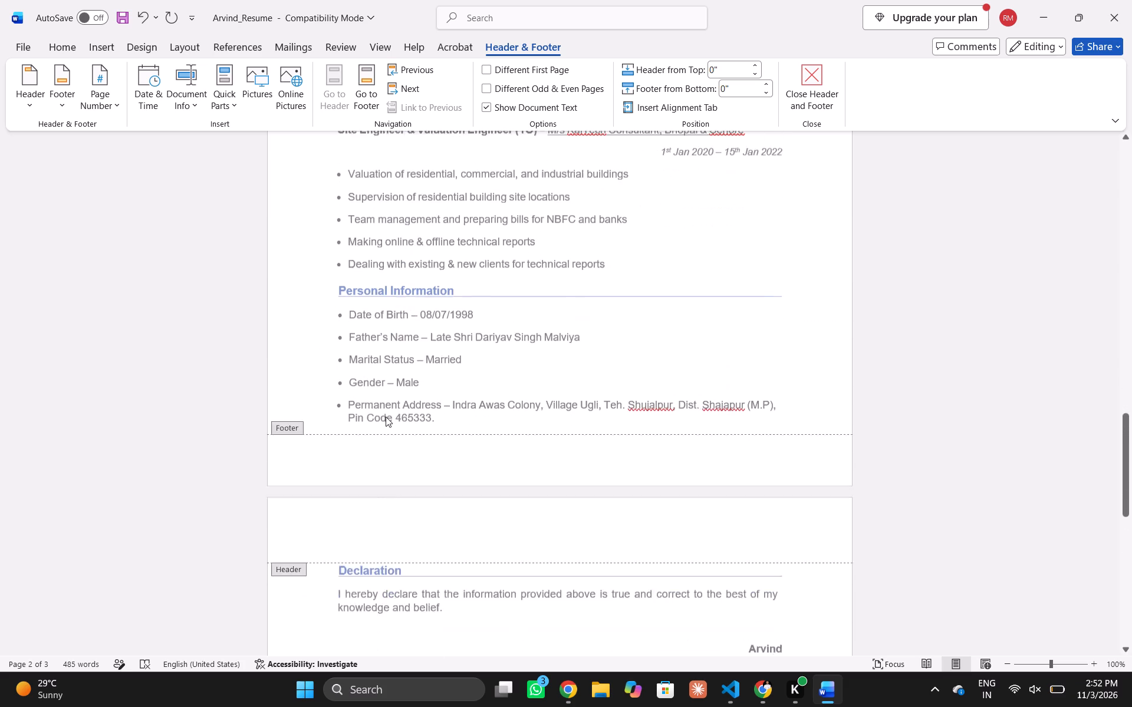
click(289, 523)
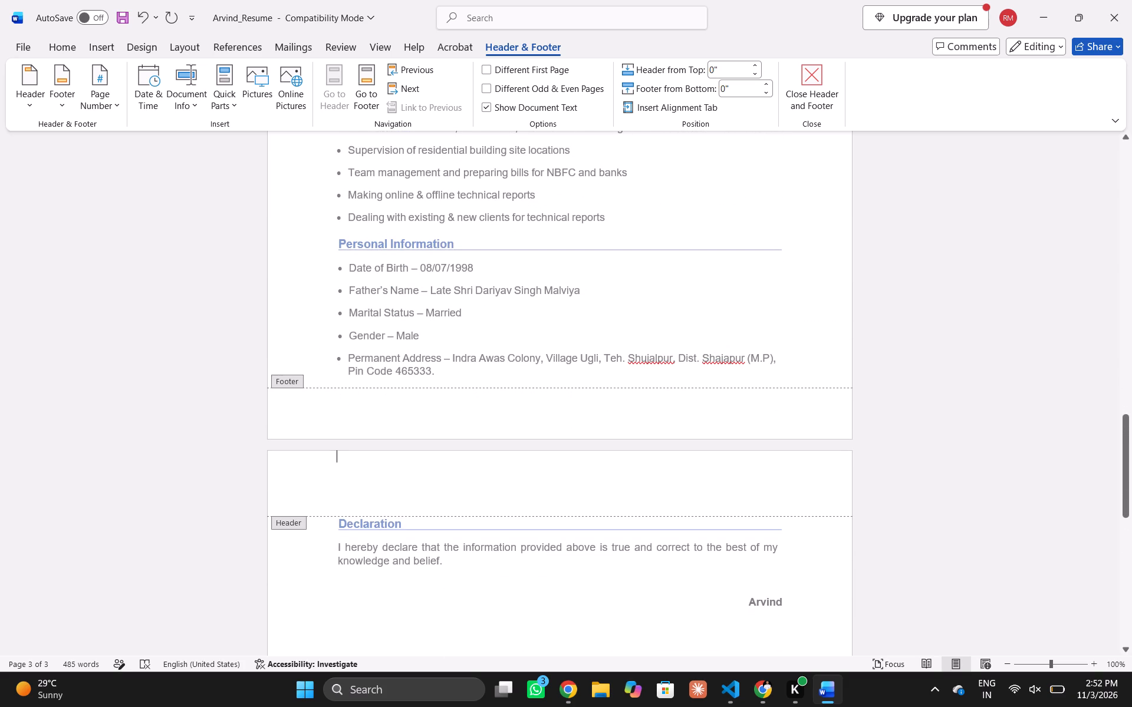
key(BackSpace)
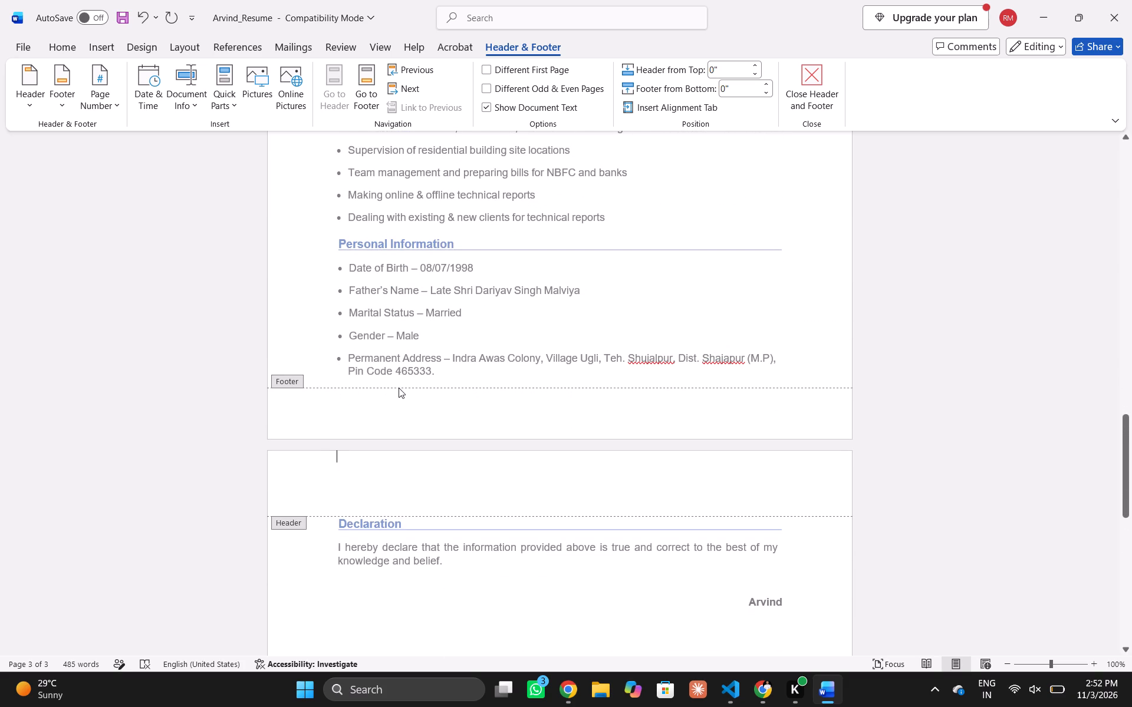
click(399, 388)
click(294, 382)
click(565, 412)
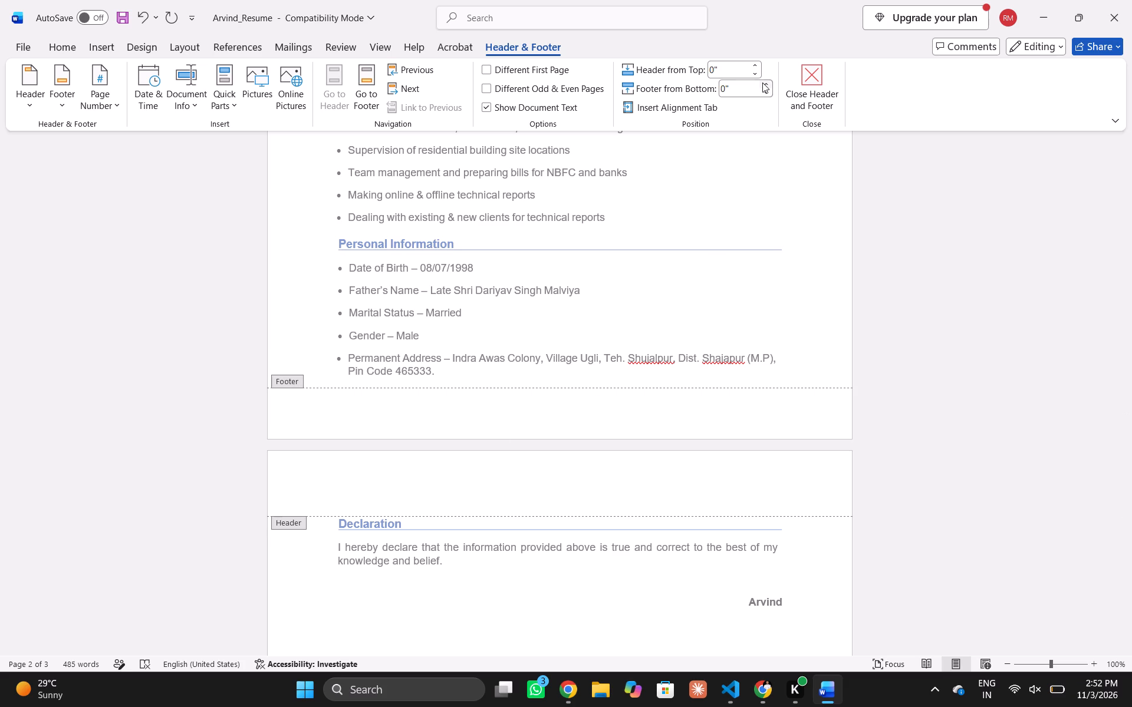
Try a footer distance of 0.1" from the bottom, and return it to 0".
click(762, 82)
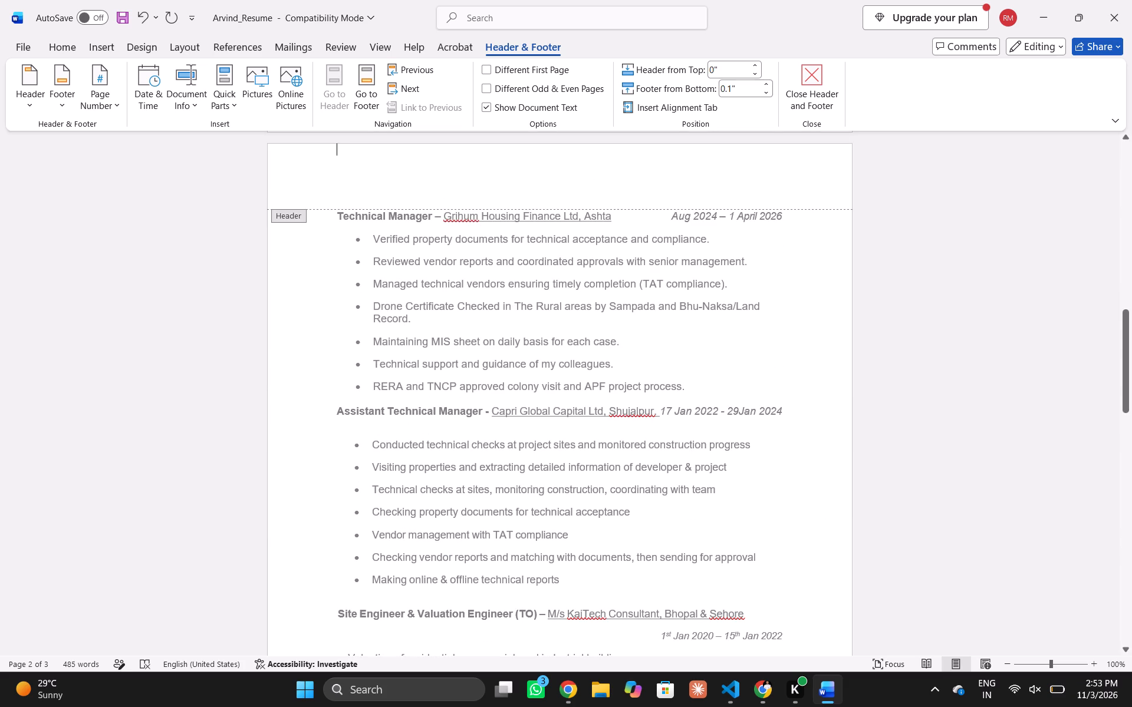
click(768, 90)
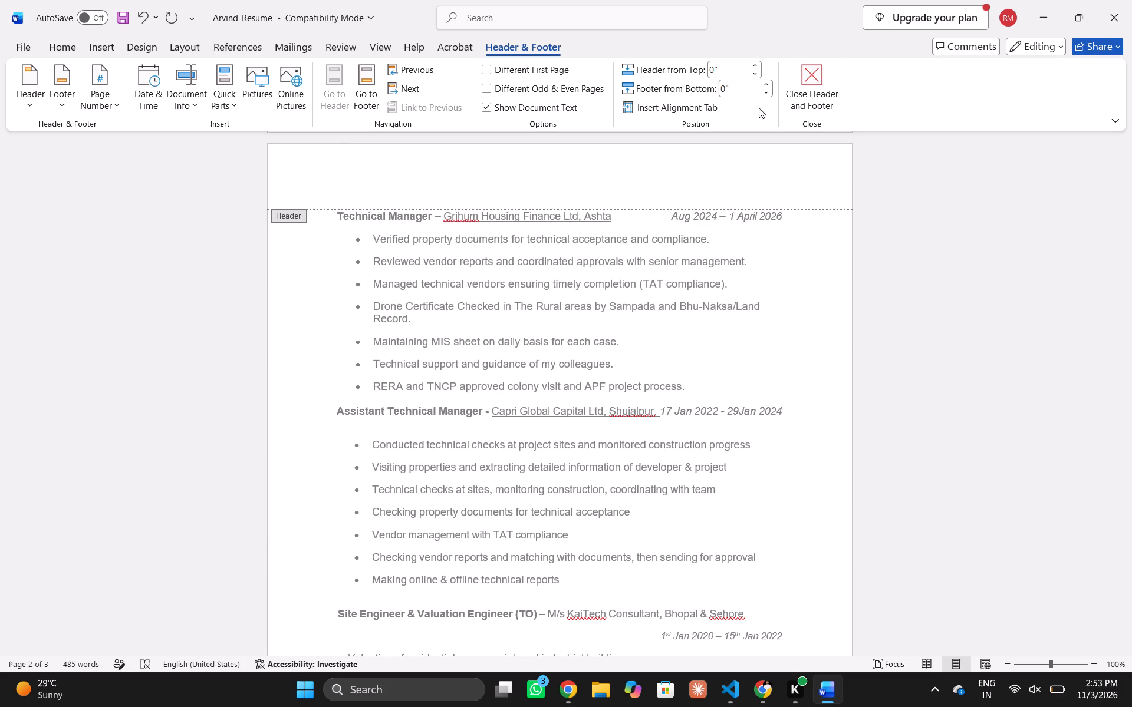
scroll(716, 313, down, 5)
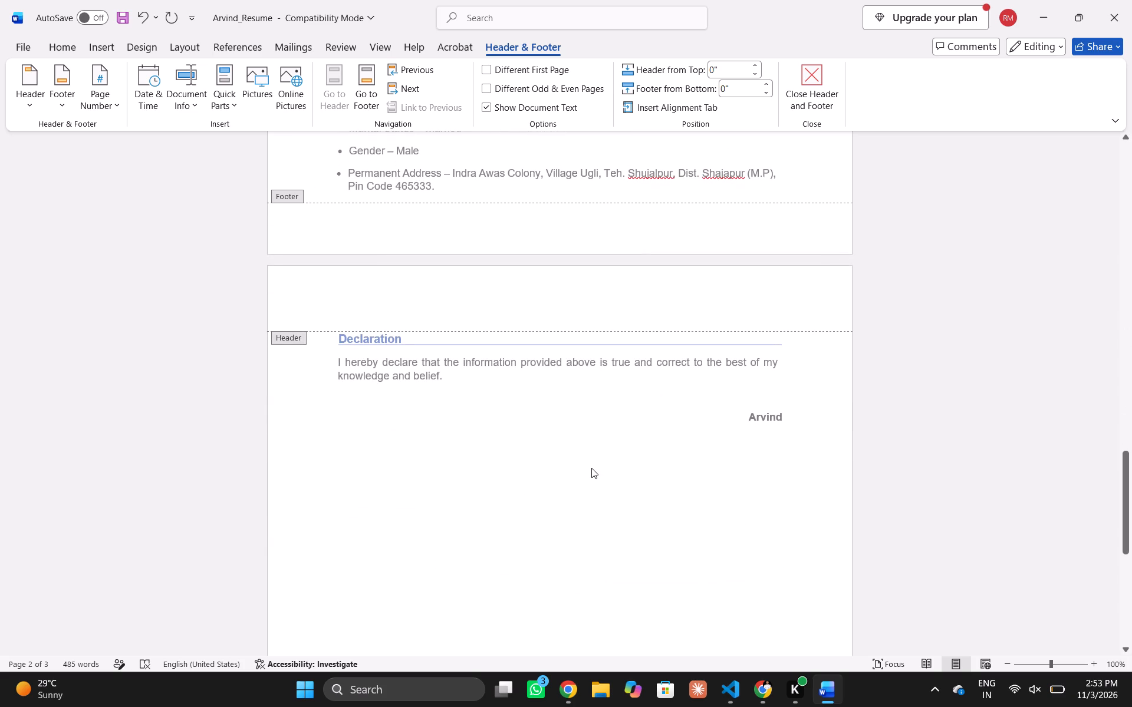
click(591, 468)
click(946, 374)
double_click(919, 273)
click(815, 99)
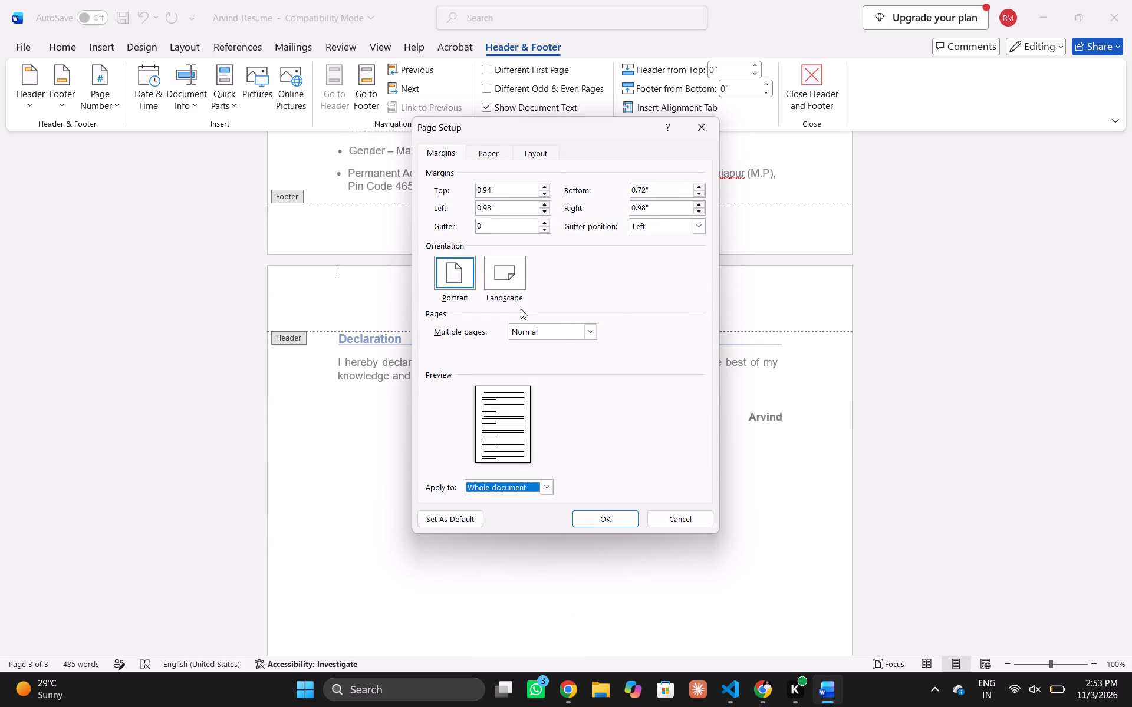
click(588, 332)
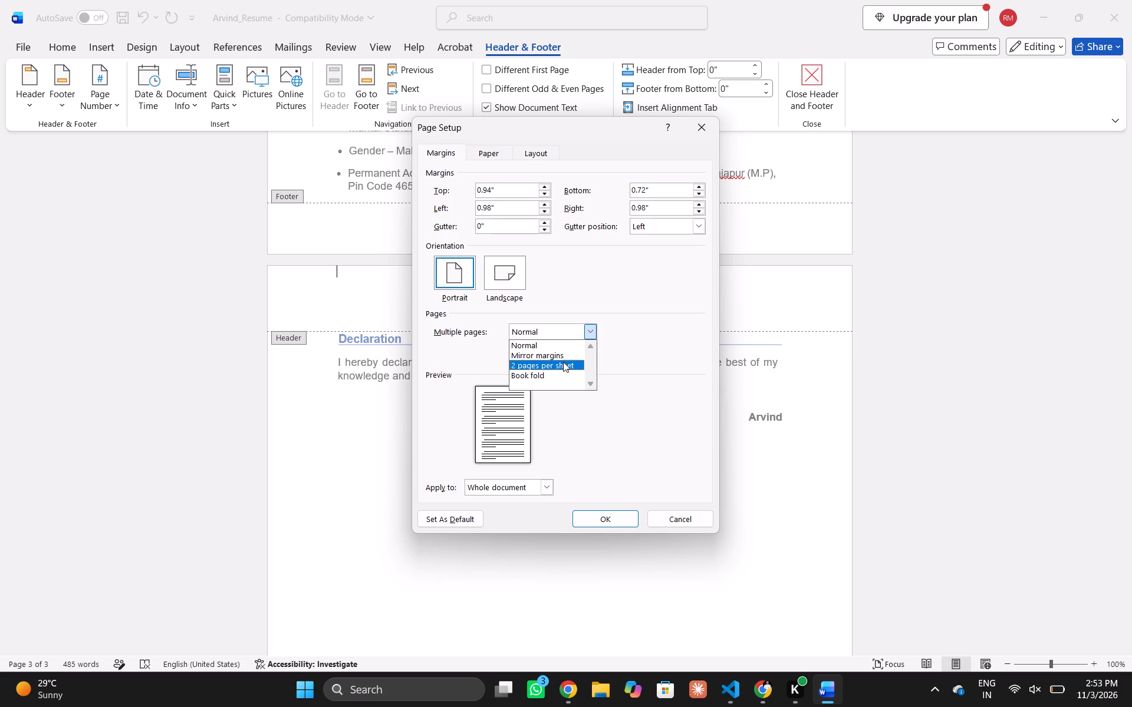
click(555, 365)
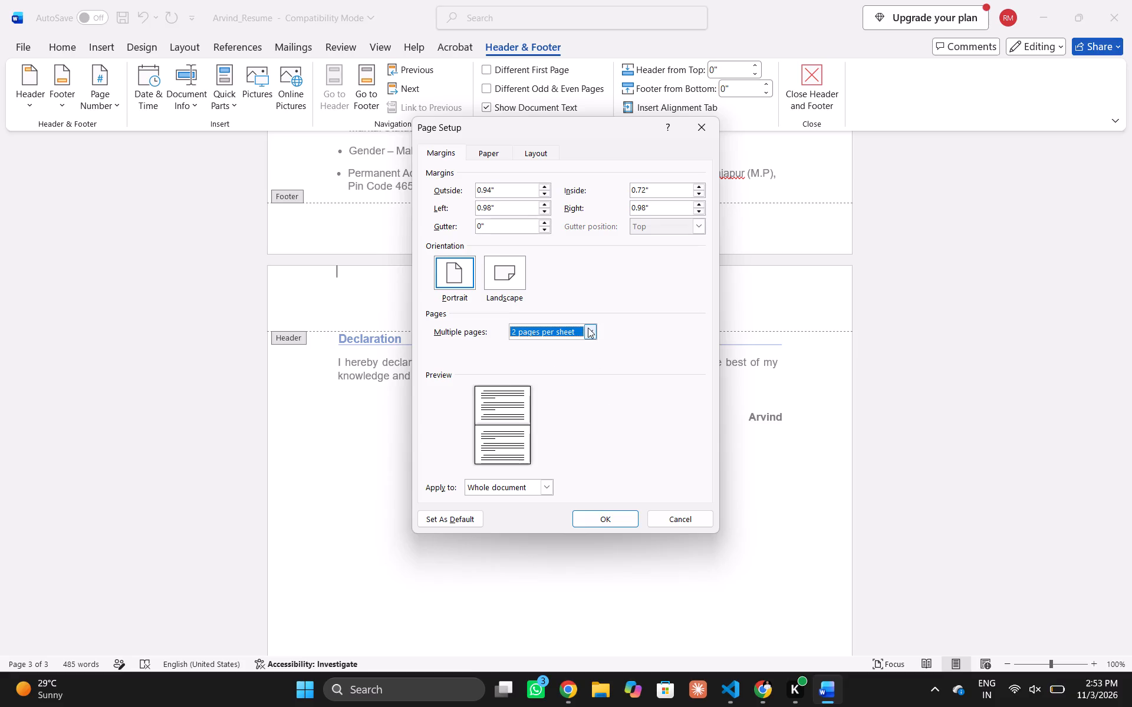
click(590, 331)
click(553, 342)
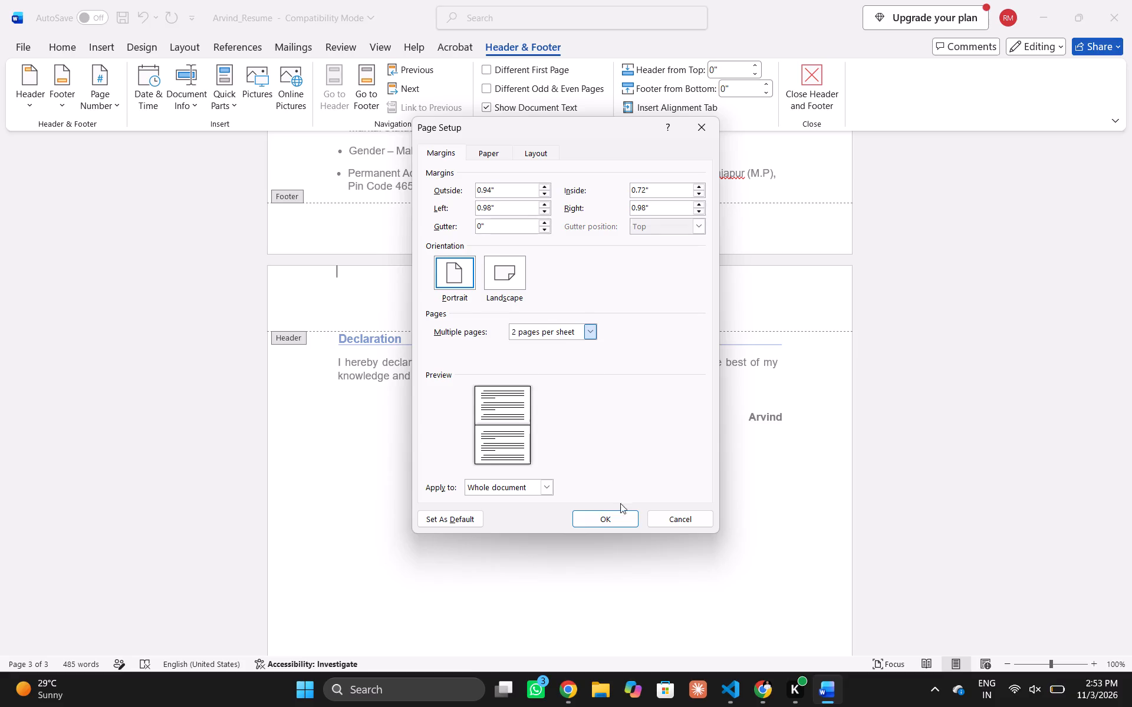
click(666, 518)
Close header and footer editing and return to the resume's body text.
scroll(704, 345, up, 3)
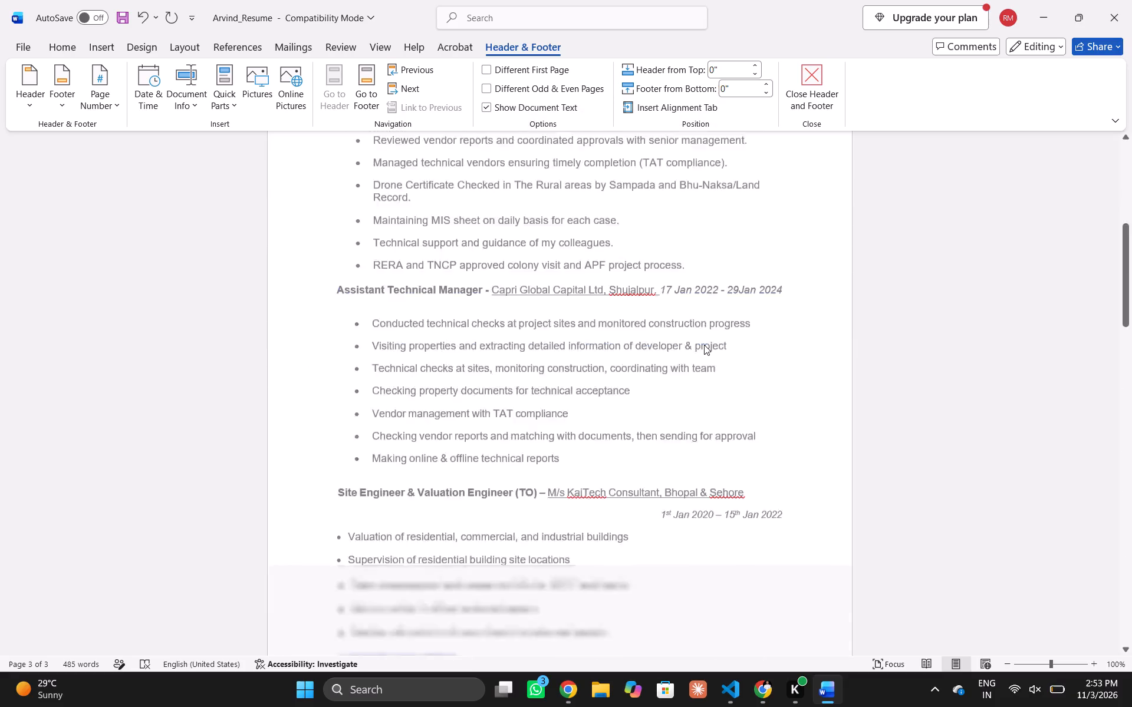
scroll(704, 345, up, 3)
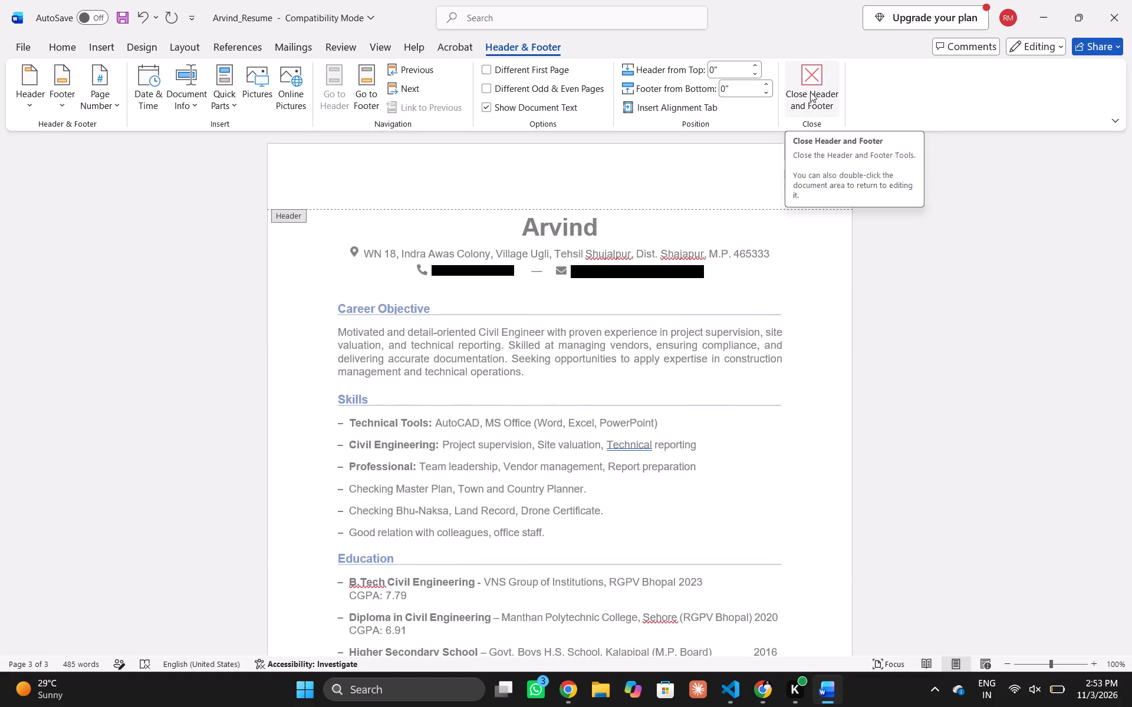
click(810, 92)
Cut the date range under the Site Engineer & Valuation Engineer heading and delete the empty line it leaves.
scroll(790, 292, down, 2)
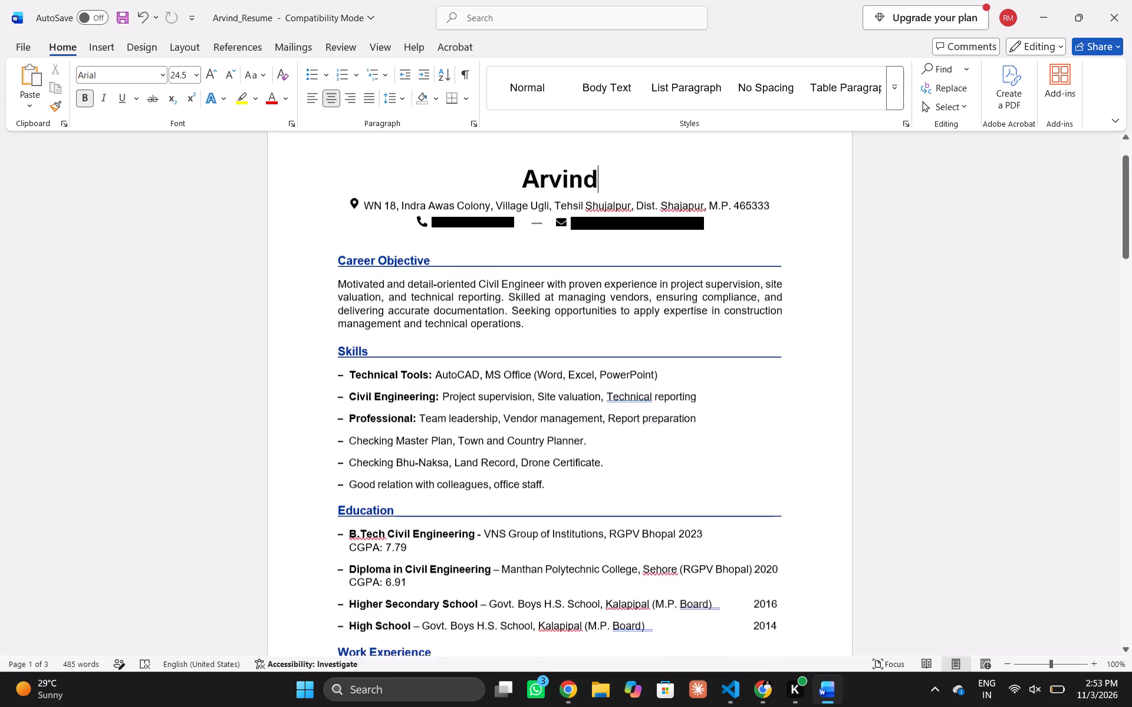
scroll(790, 292, down, 9)
scroll(790, 292, up, 1)
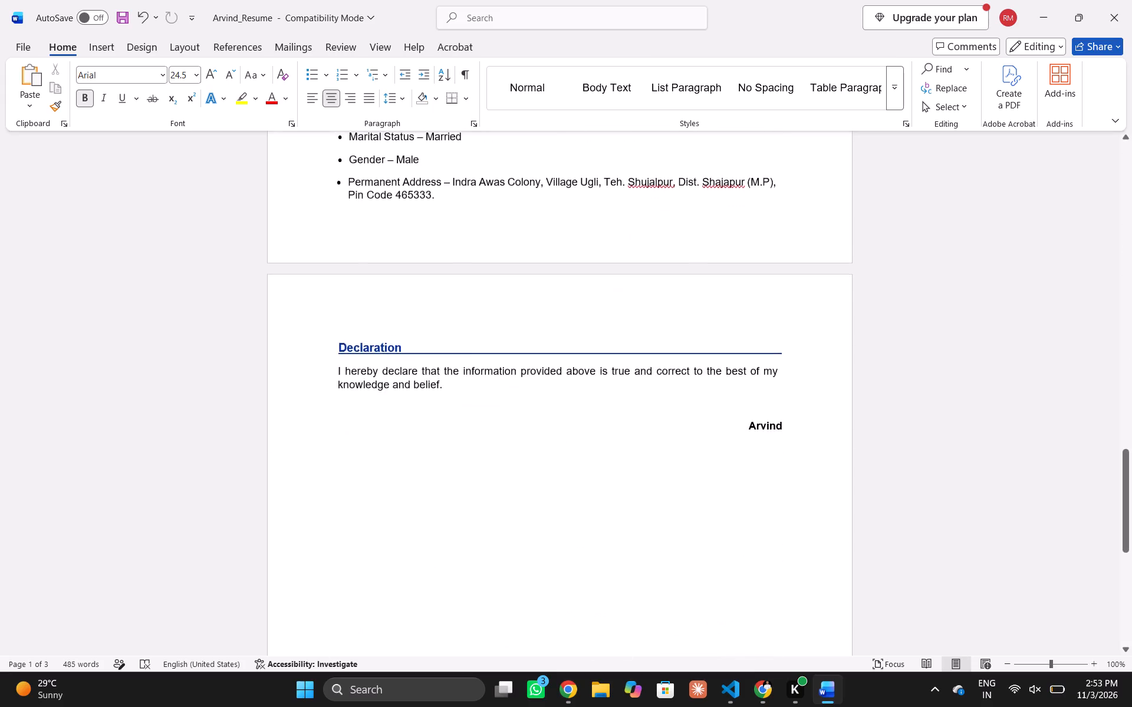
scroll(655, 369, up, 1)
scroll(598, 397, up, 1)
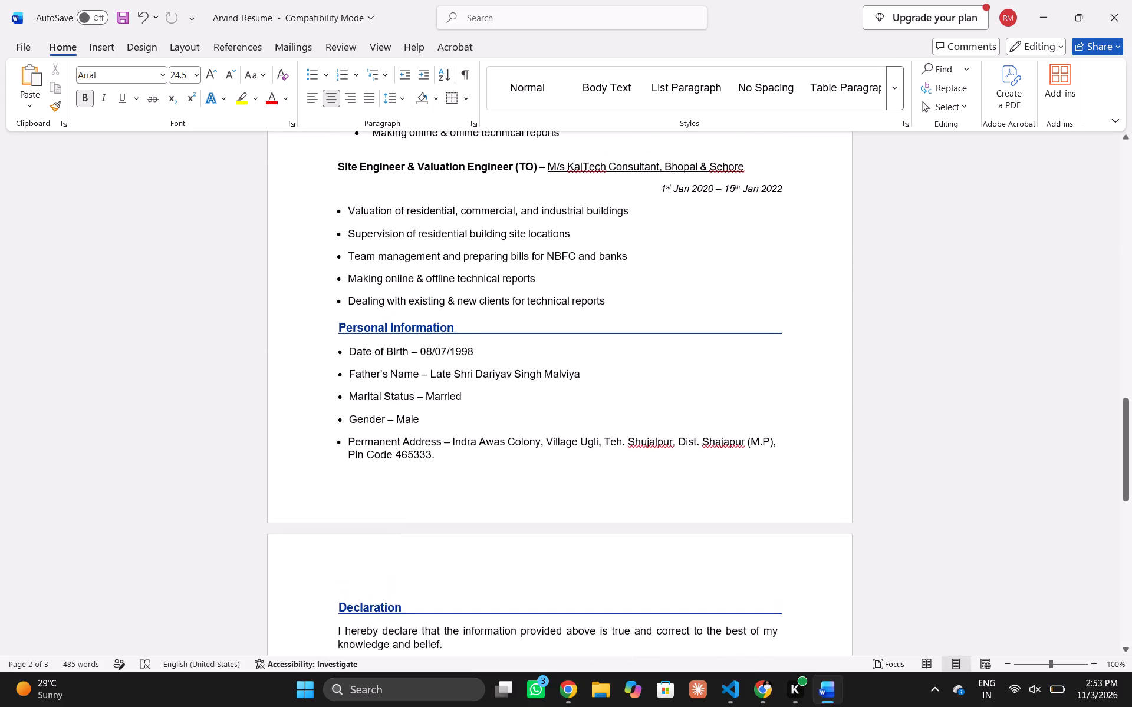
scroll(600, 366, up, 1)
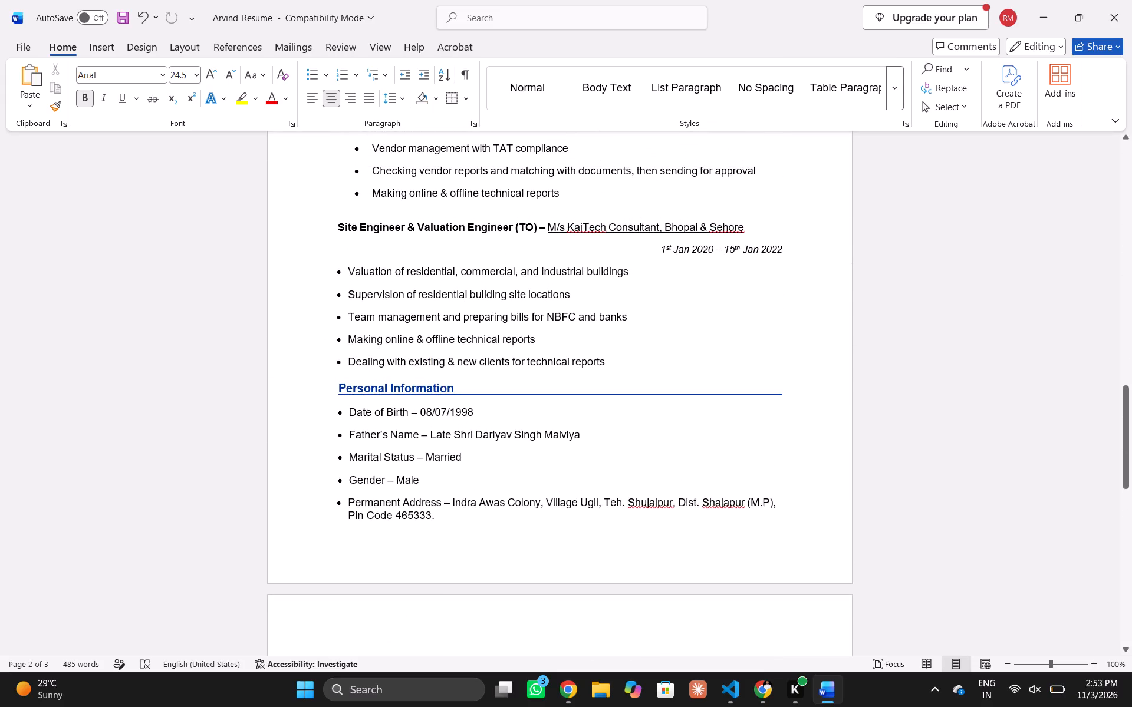
click(603, 247)
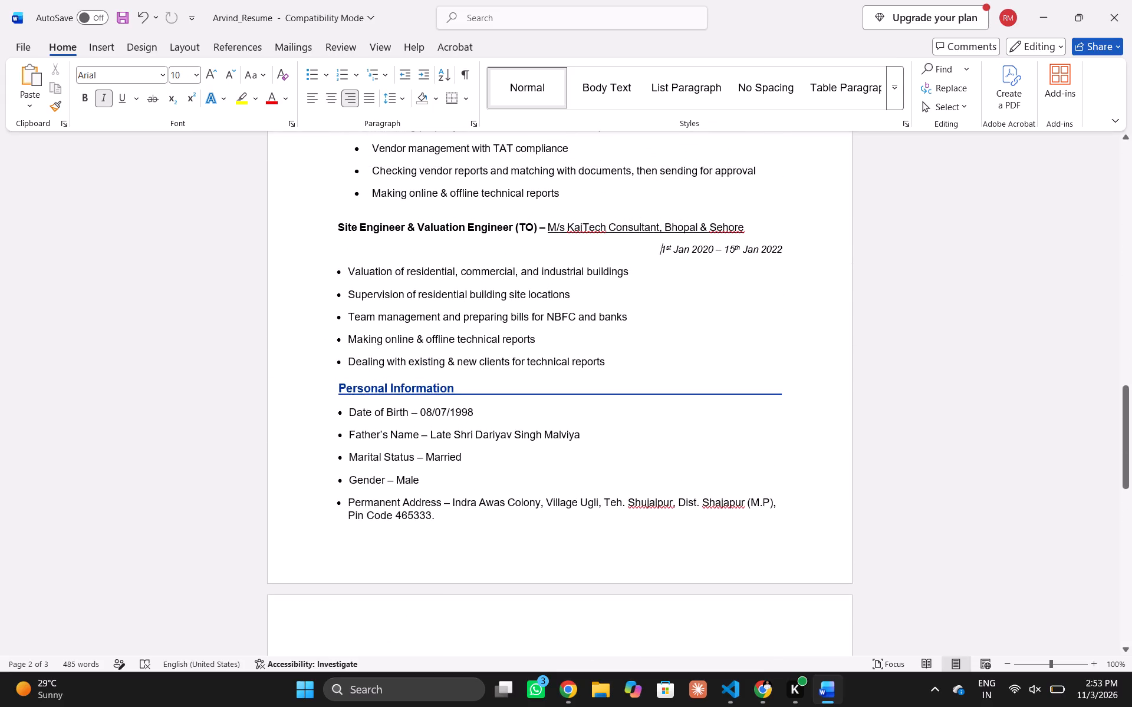
drag(791, 251, 654, 249)
key(ctrl+x)
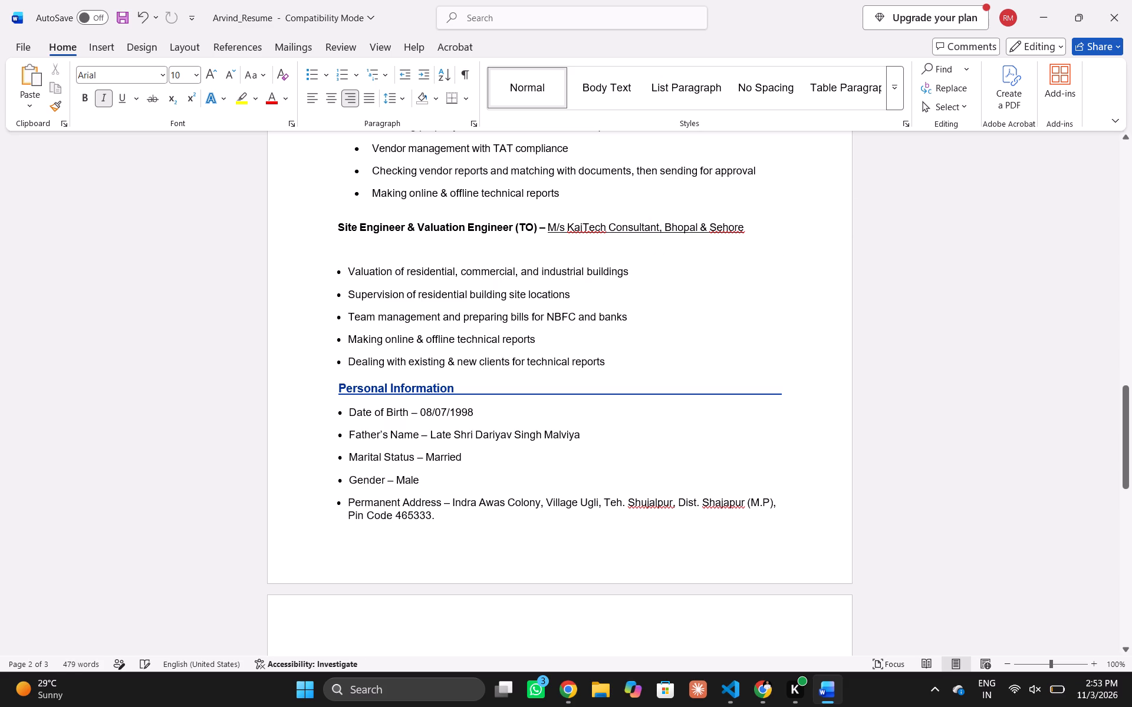
key(BackSpace)
key(BackSpace)
key(BackSpace)
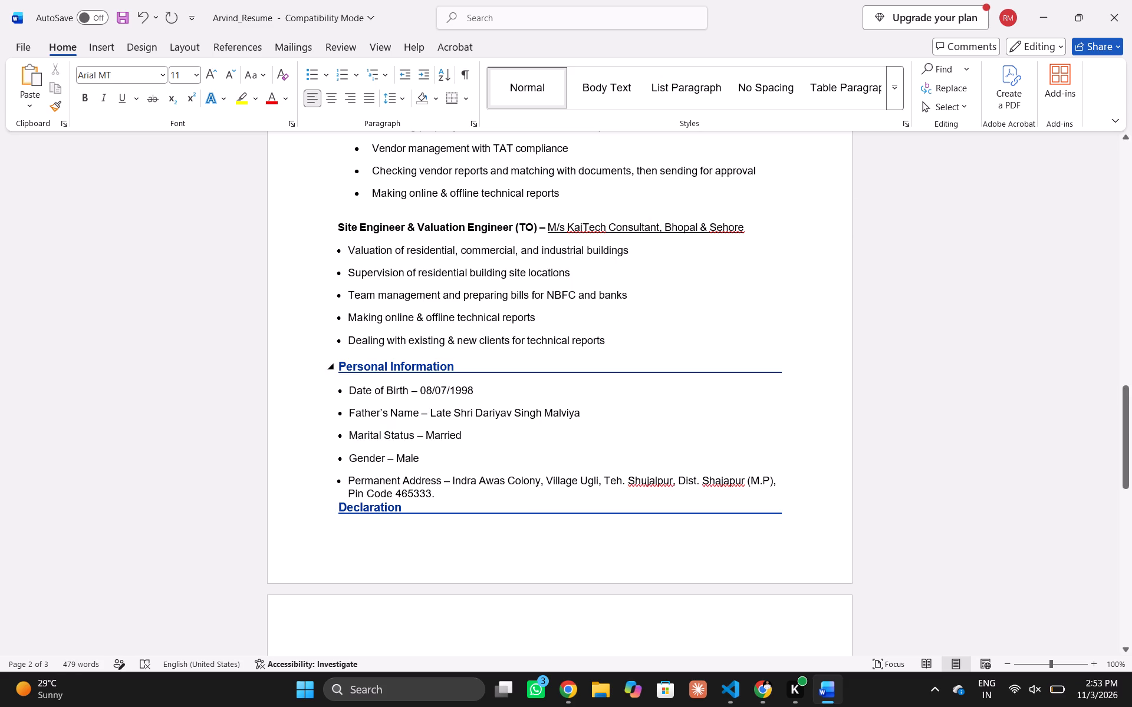
Insert a blank line between the Permanent Address entry and the Declaration heading, and set its font size to 2.
scroll(622, 514, down, 1)
scroll(616, 417, up, 1)
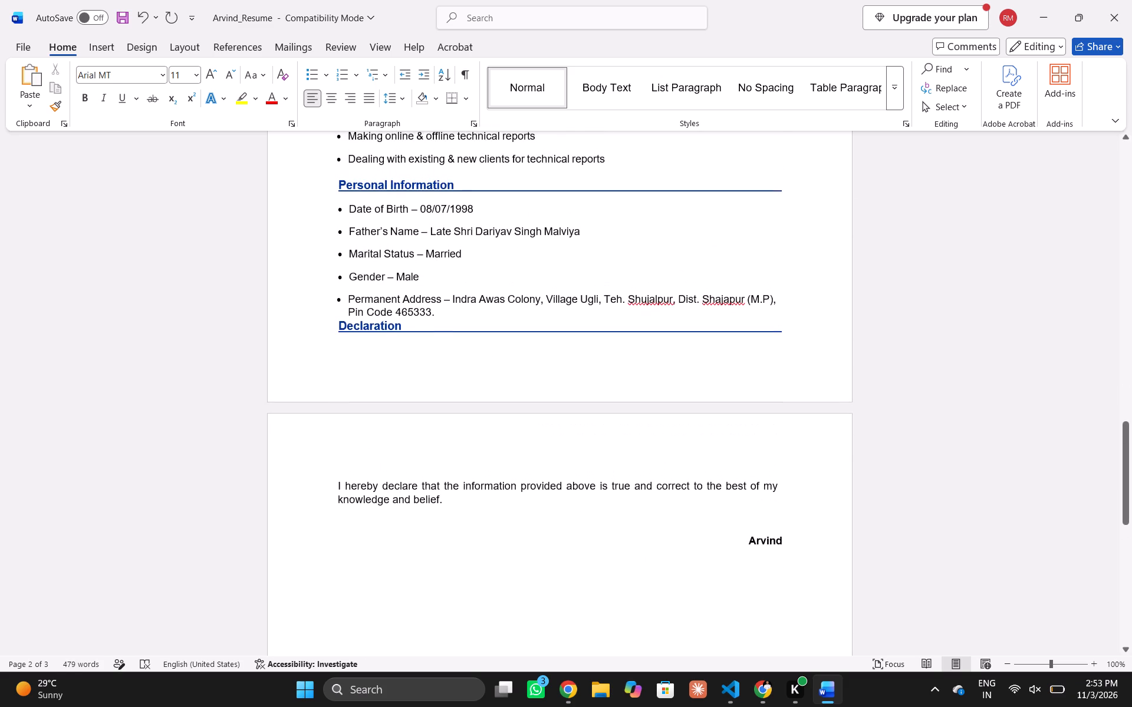
scroll(619, 379, up, 1)
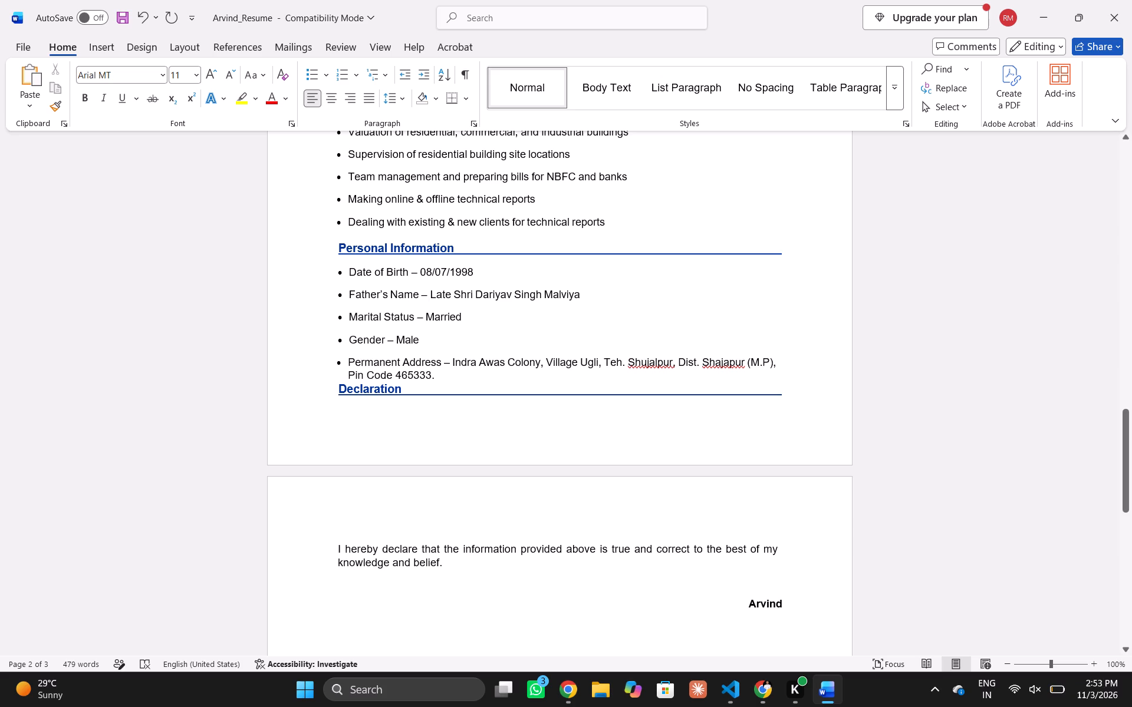
click(460, 378)
key(Return)
key(BackSpace)
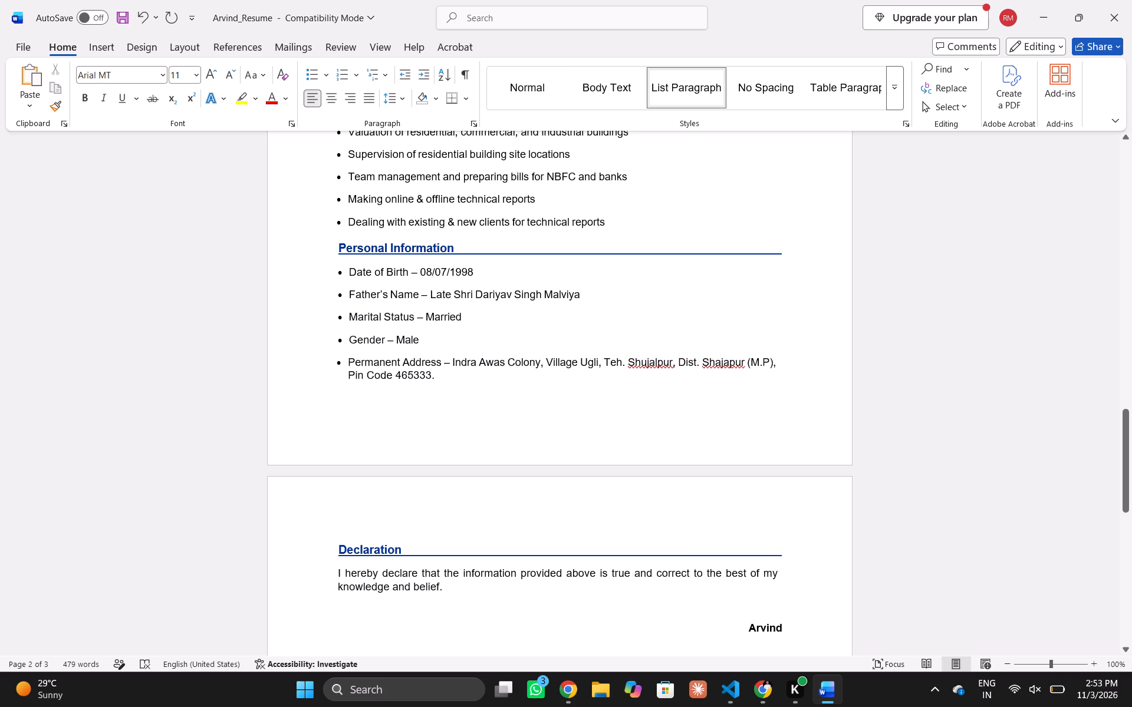
key(BackSpace)
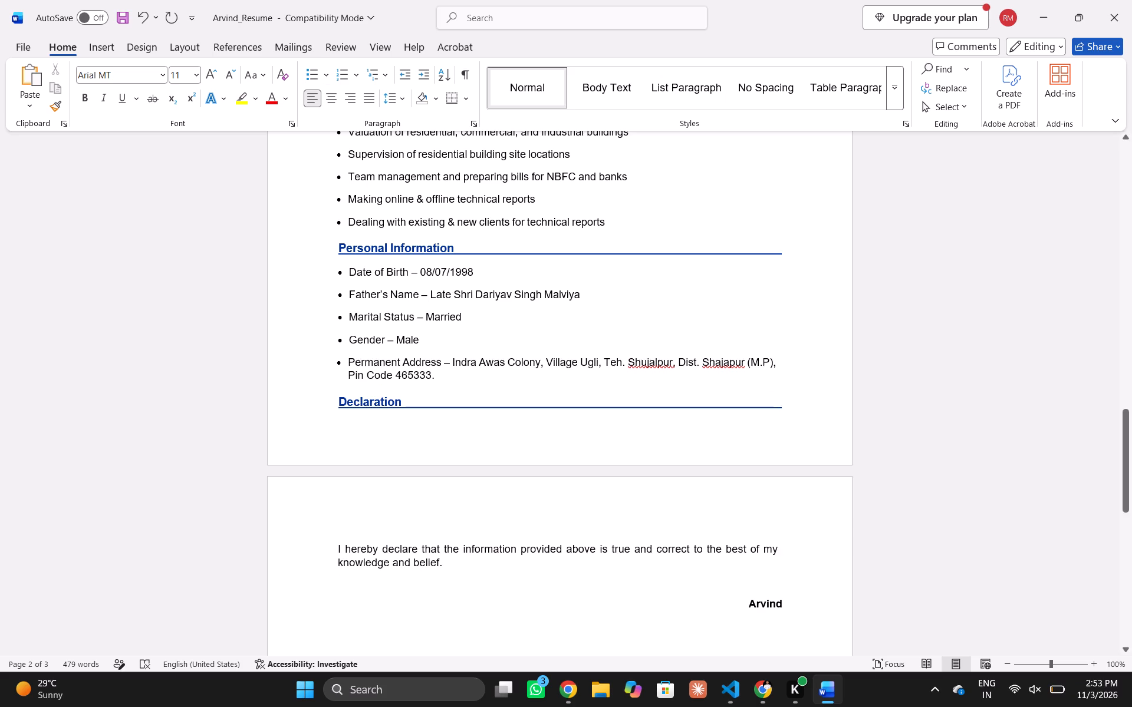
click(197, 75)
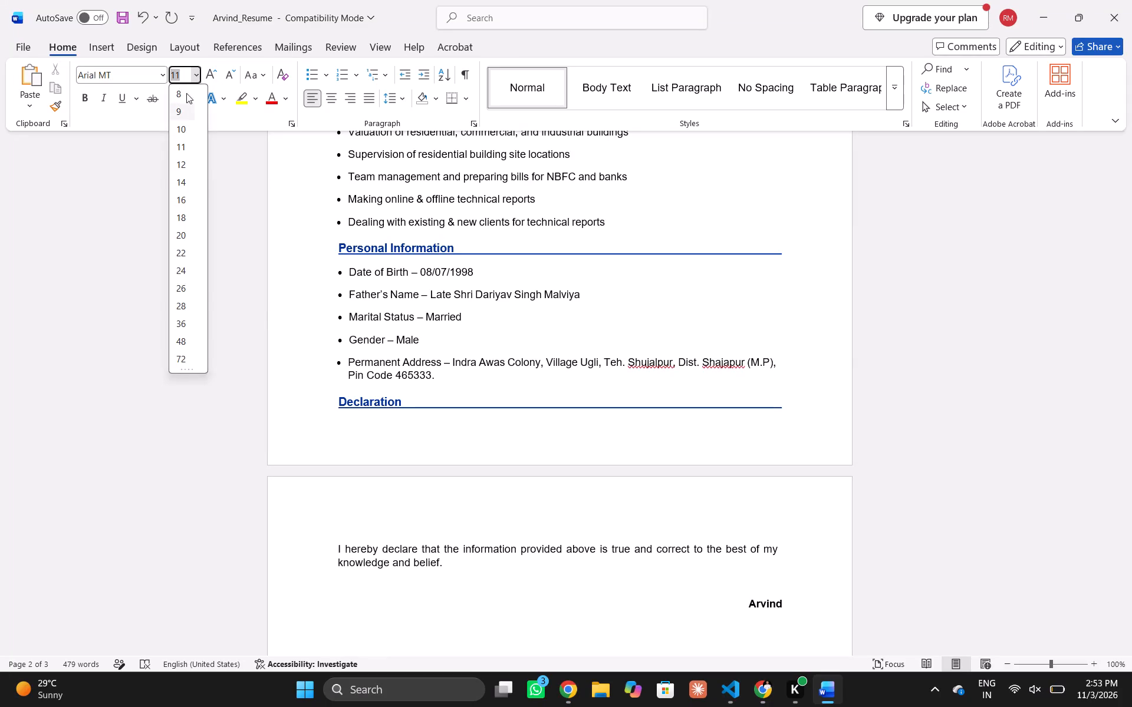
click(185, 91)
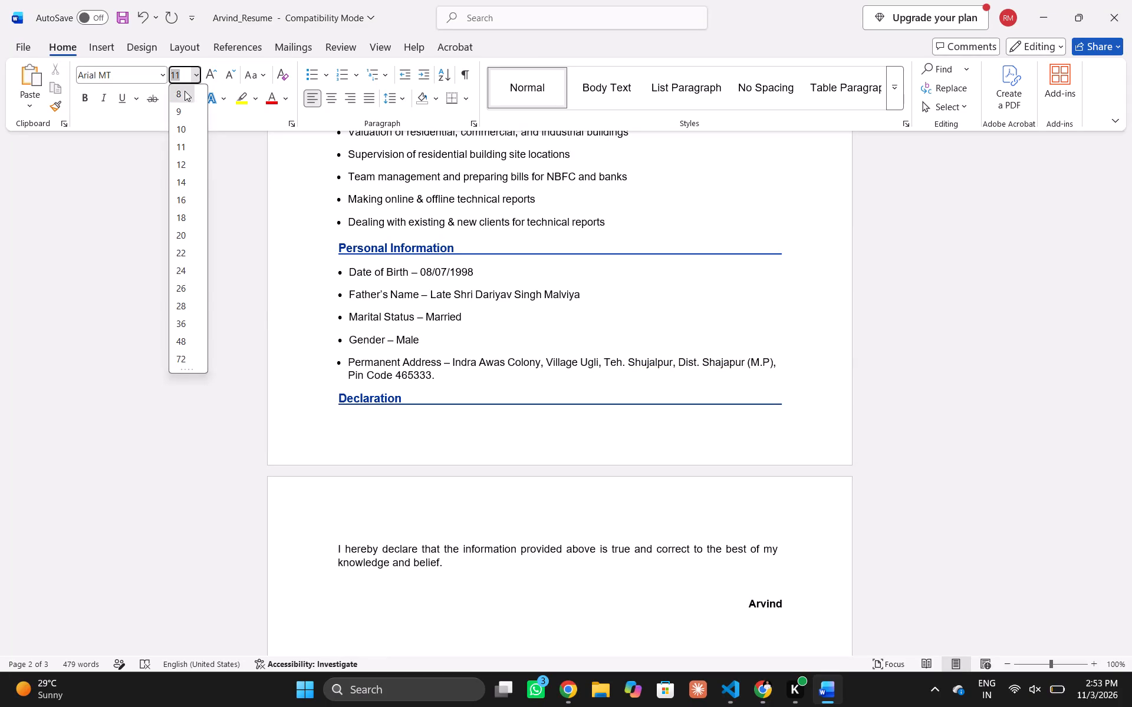
click(196, 73)
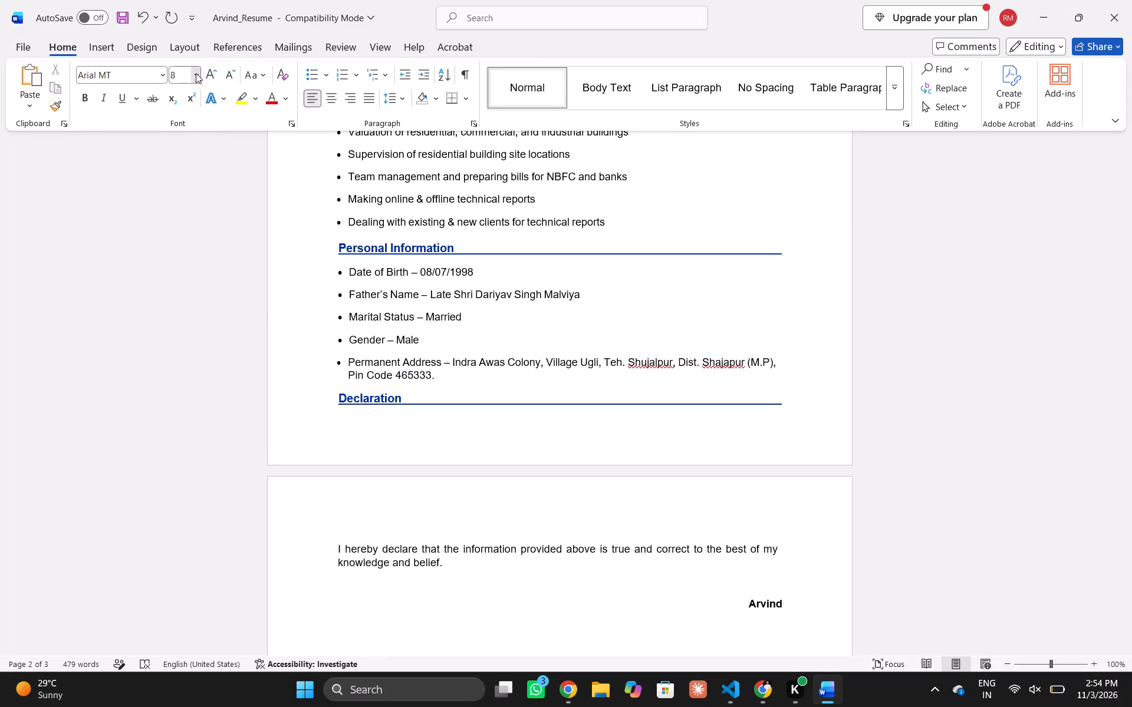
key(BackSpace)
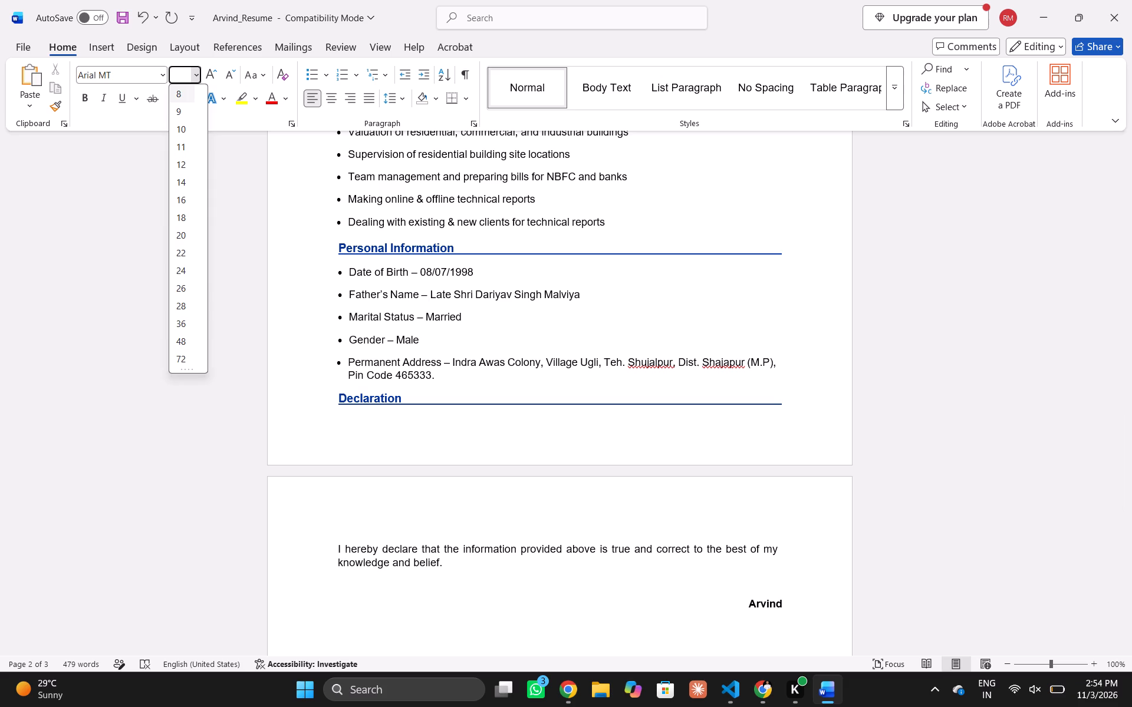
key(2)
key(Return)
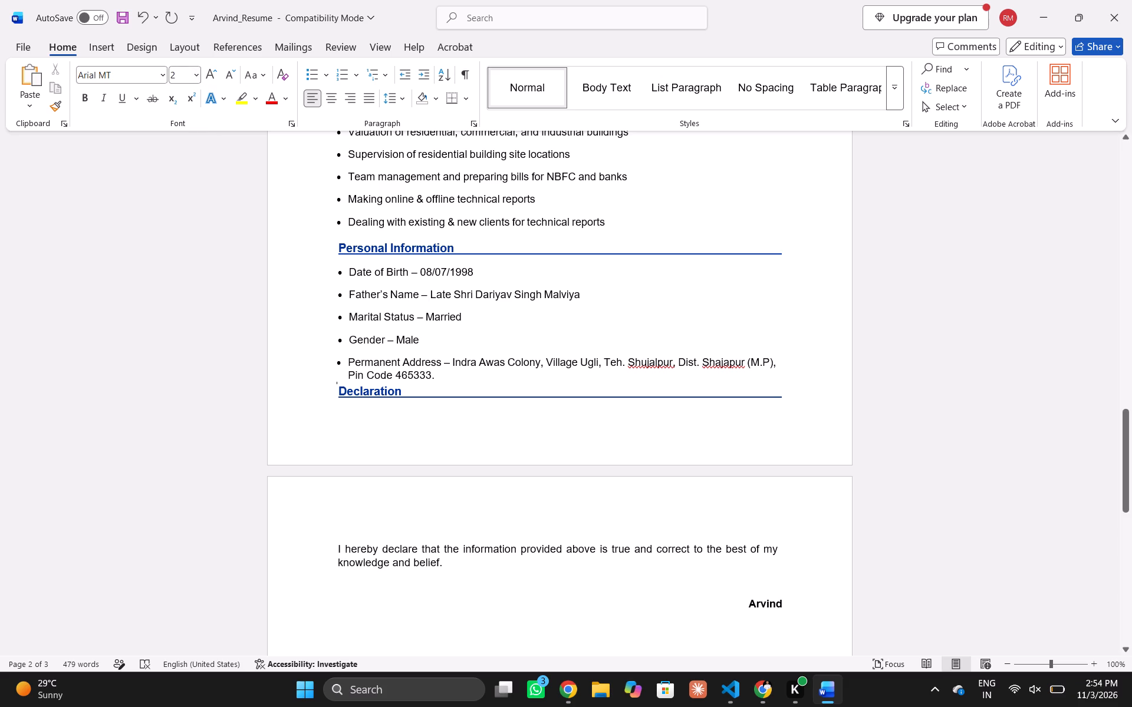
Insert a blank line below the Personal Information heading and set its font size to 1.
click(244, 431)
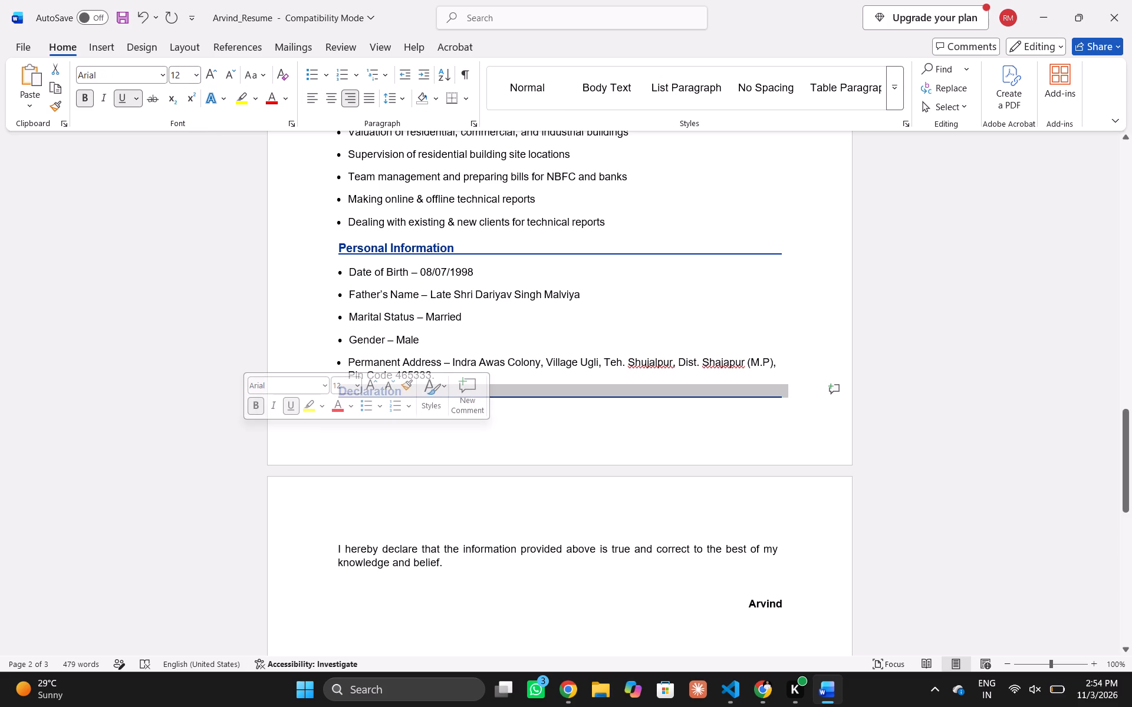
click(397, 263)
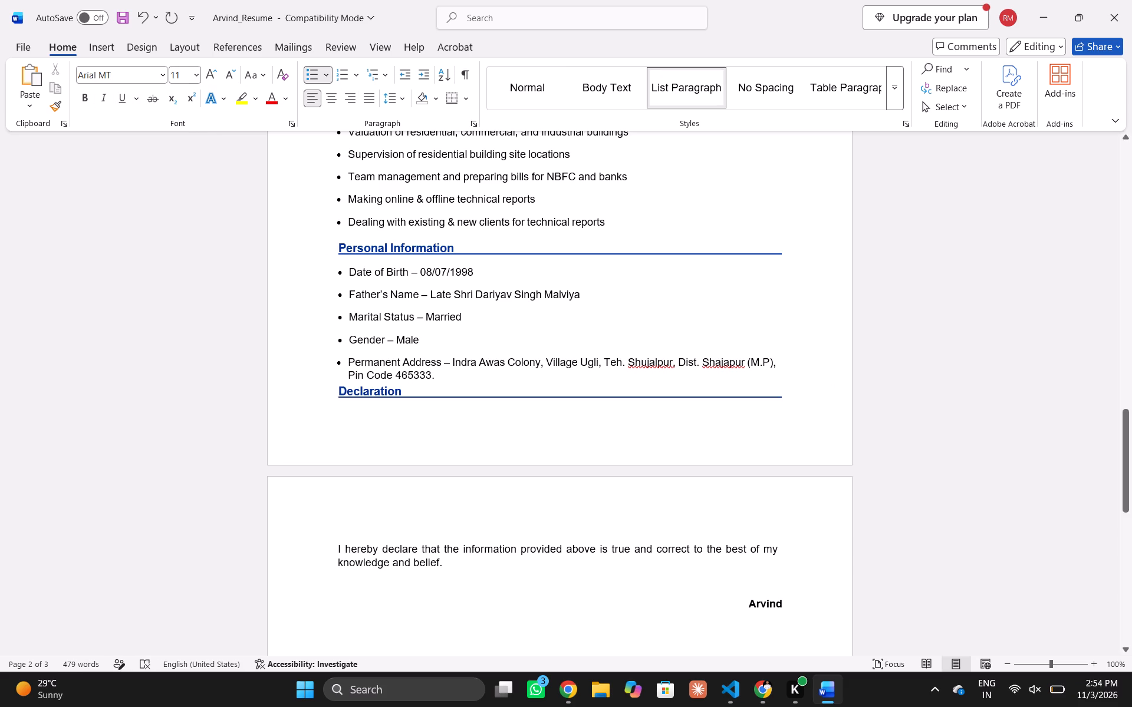
click(785, 255)
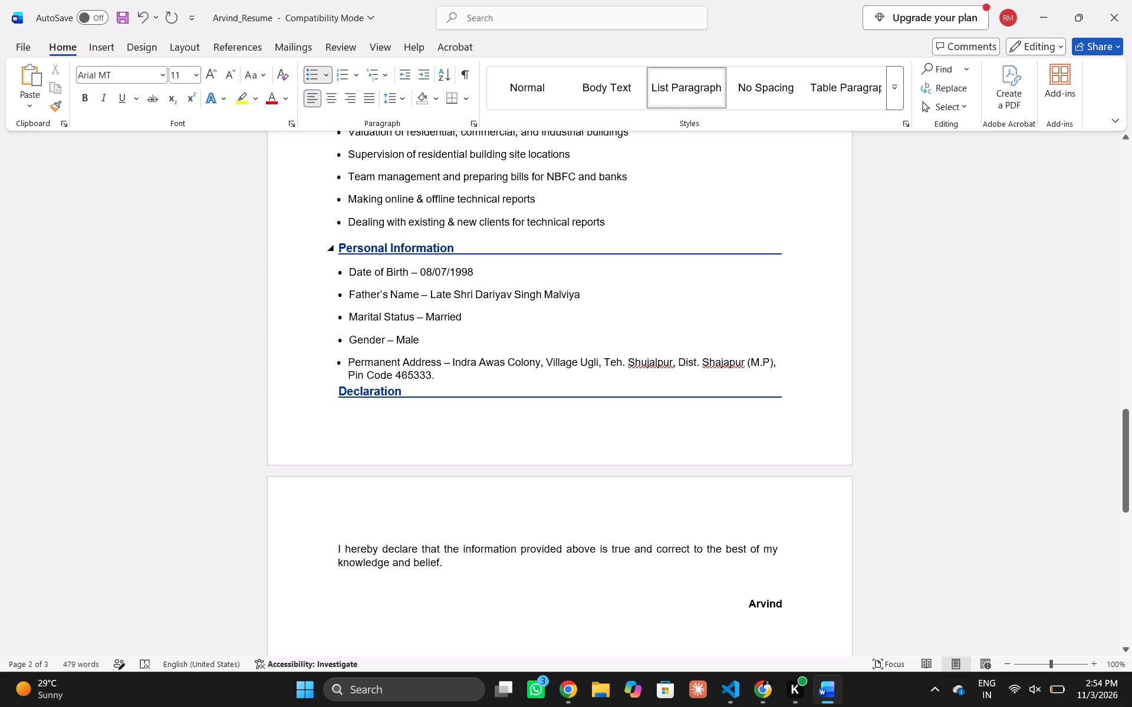
click(792, 249)
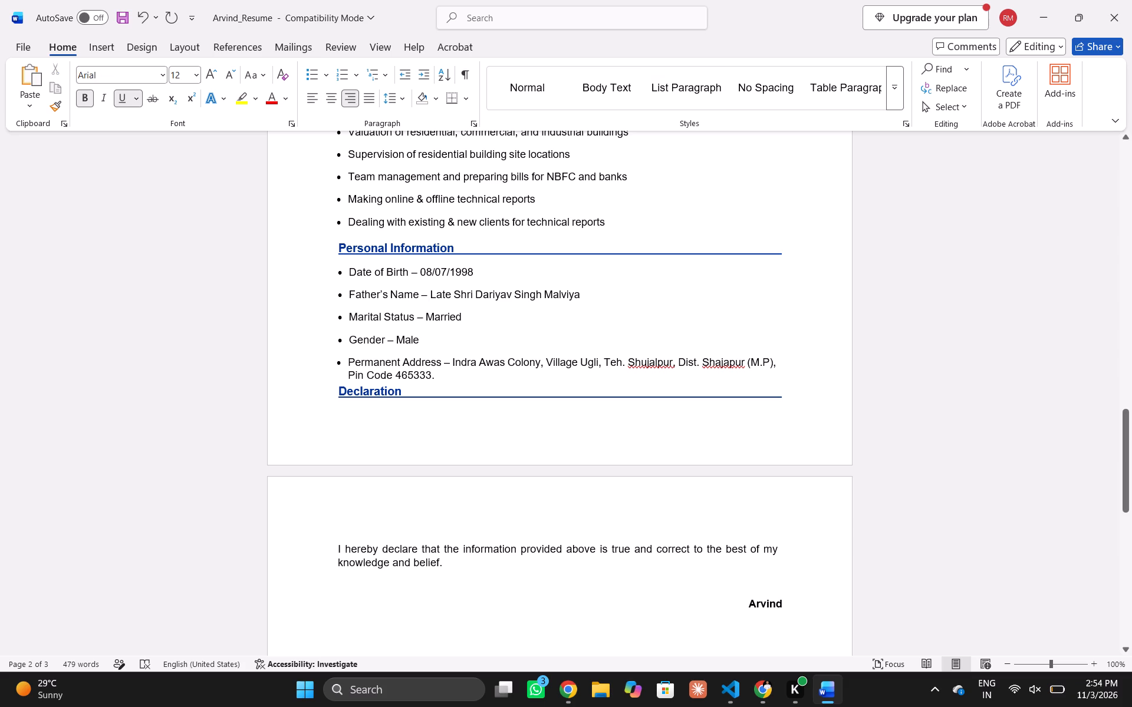
key(Return)
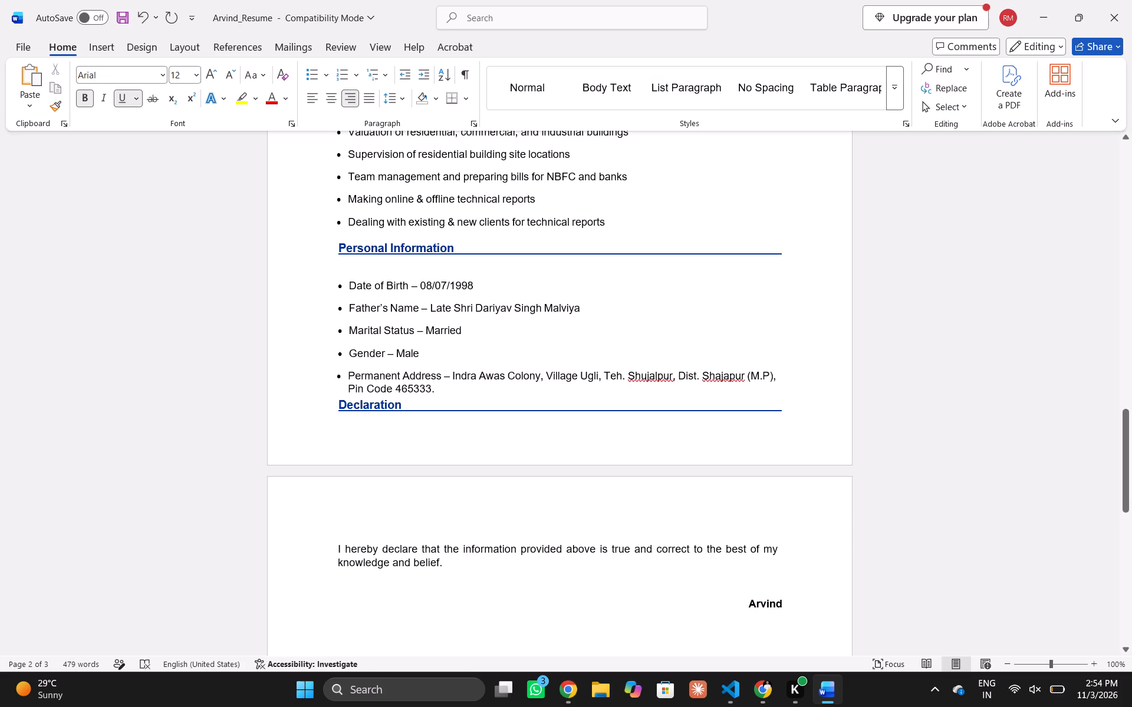
click(365, 266)
click(327, 267)
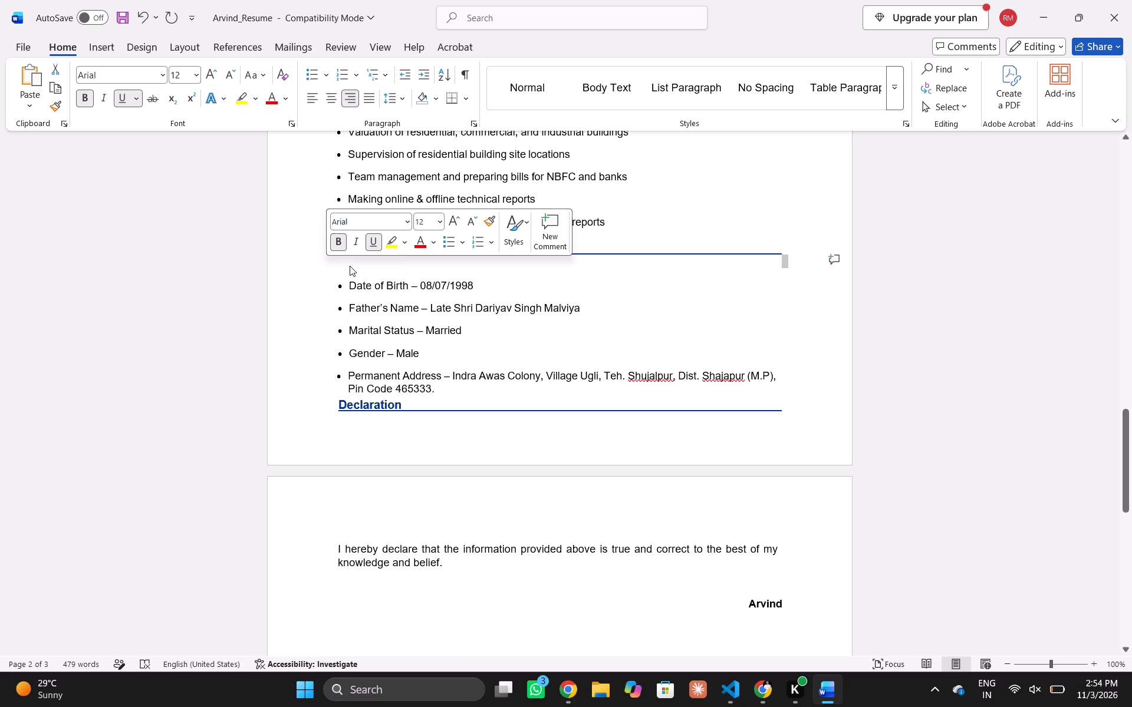
click(350, 266)
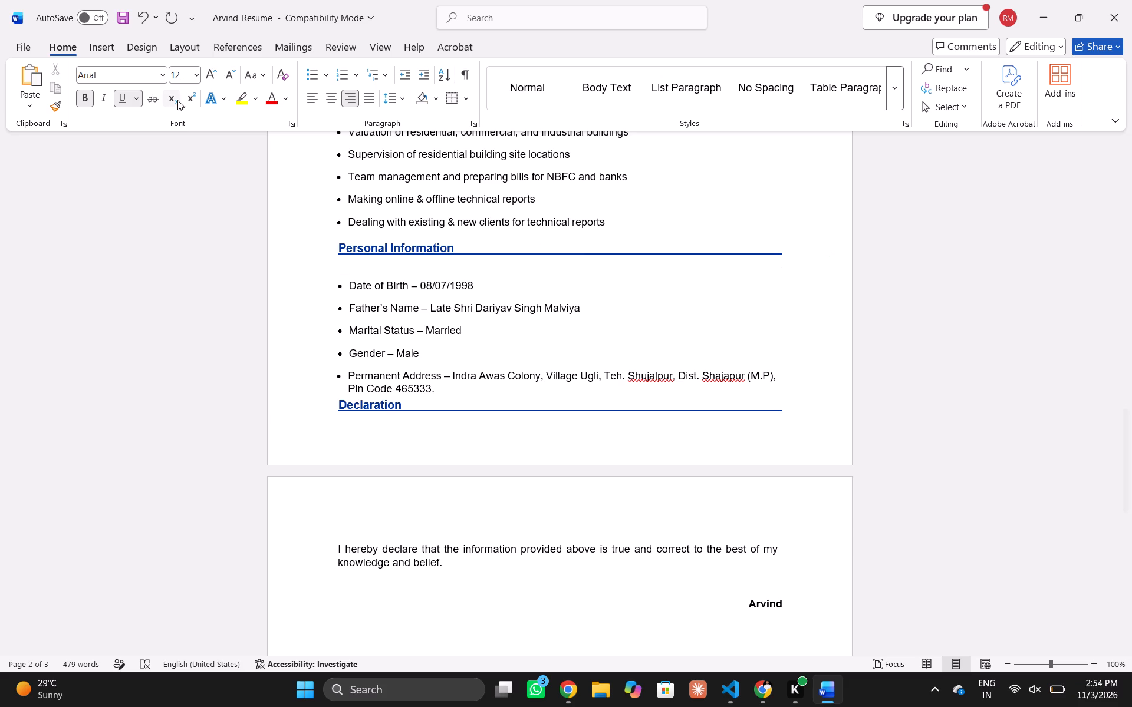
click(193, 77)
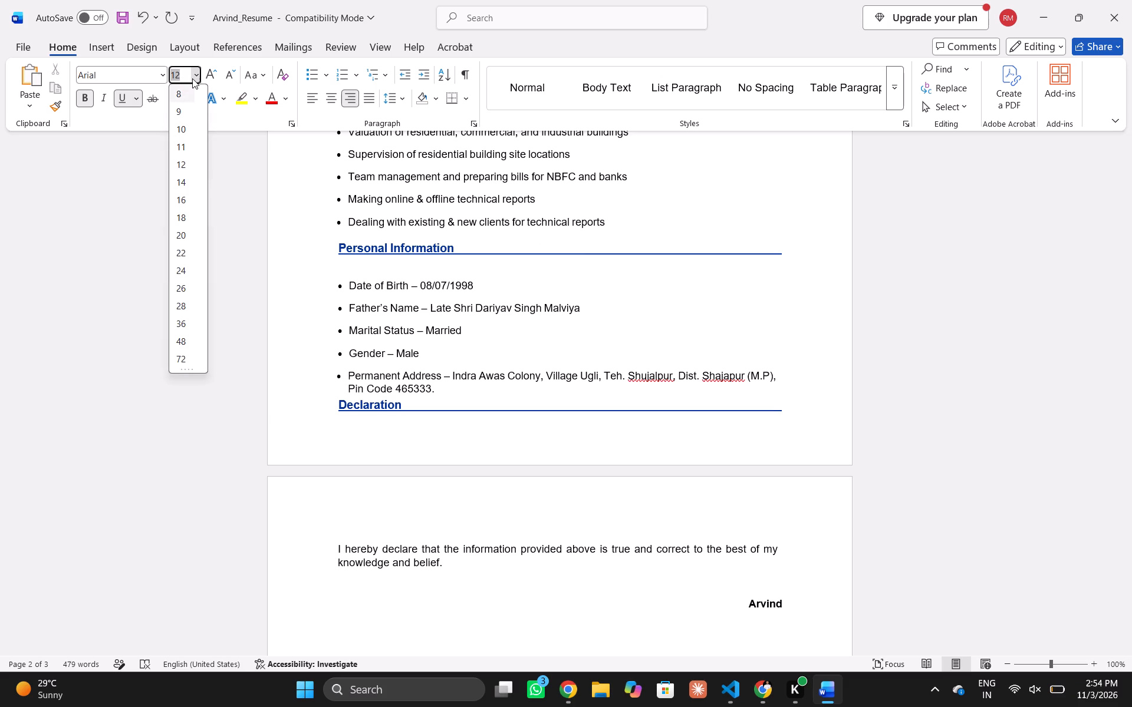
key(BackSpace)
key(1)
key(Return)
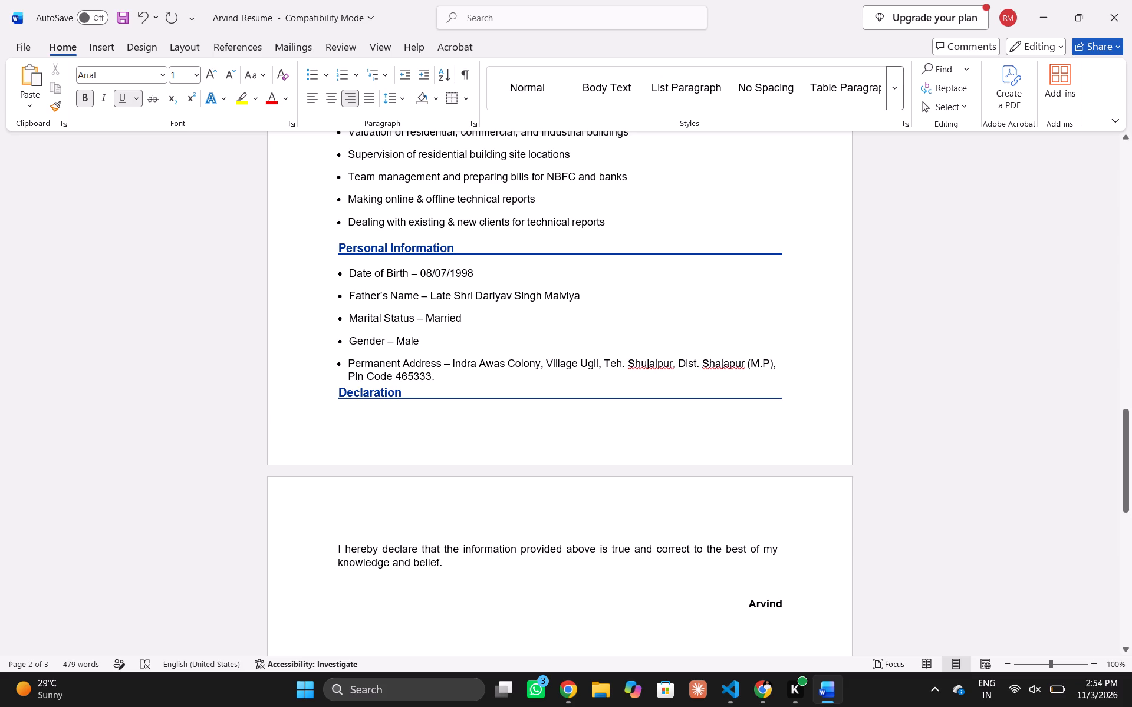
click(445, 376)
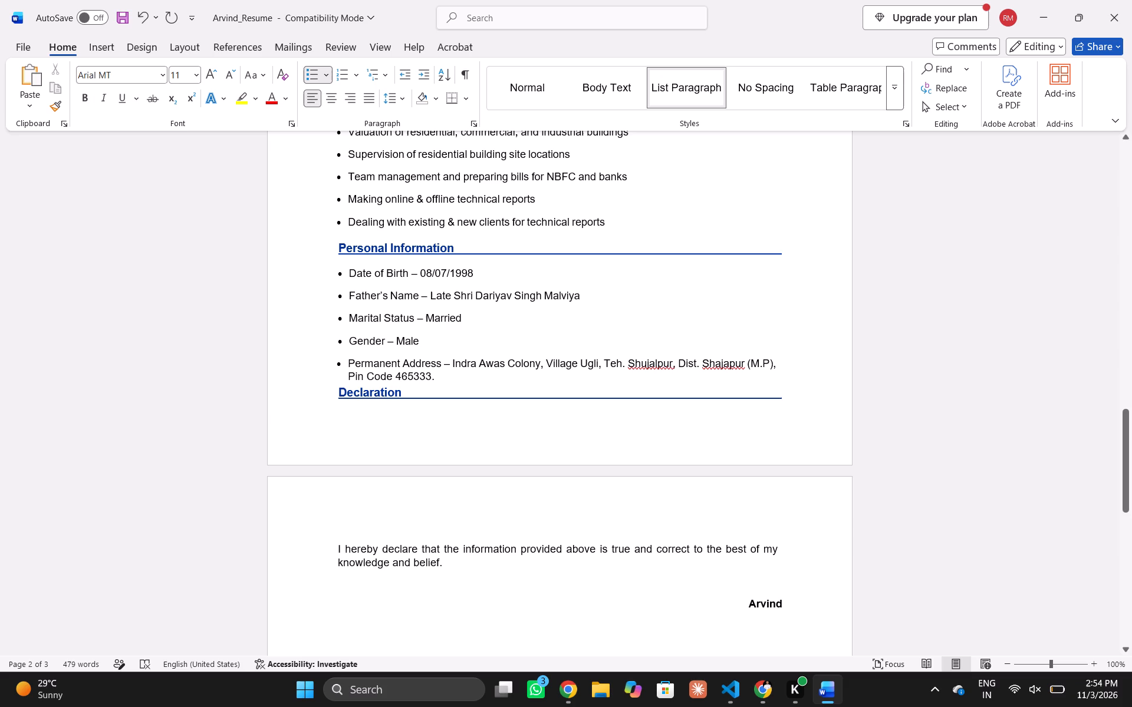
Set the font size of the blank line above the Site Engineer & Valuation Engineer heading to 2.
scroll(284, 322, up, 1)
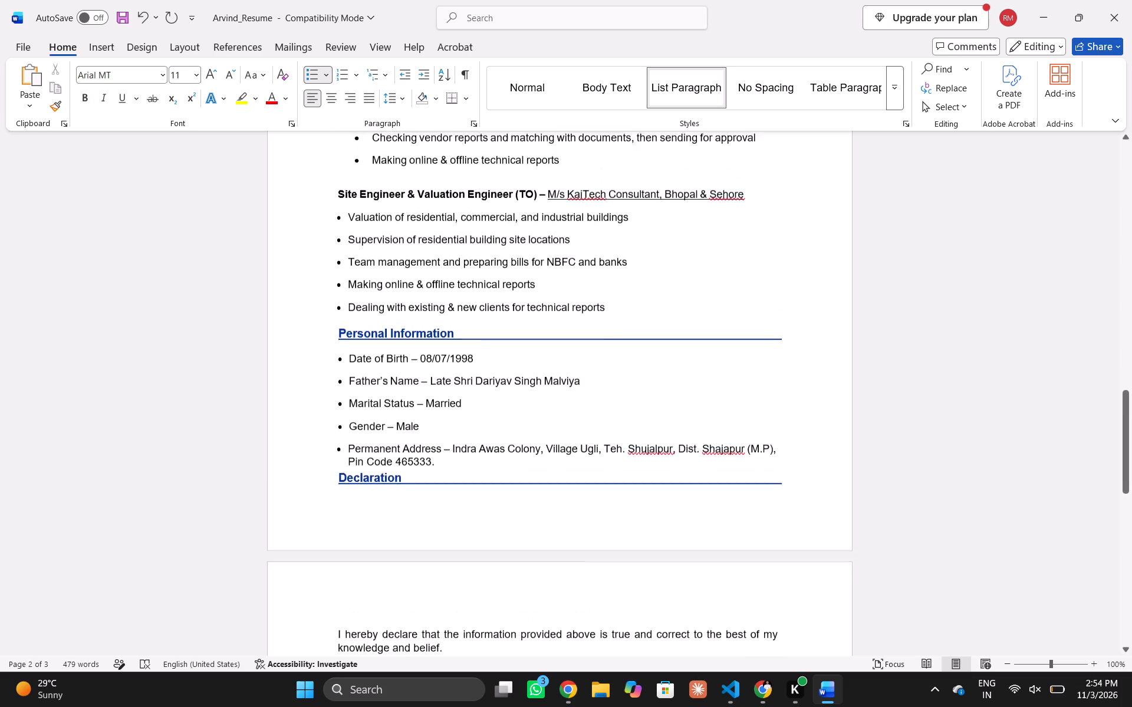
scroll(284, 322, up, 1)
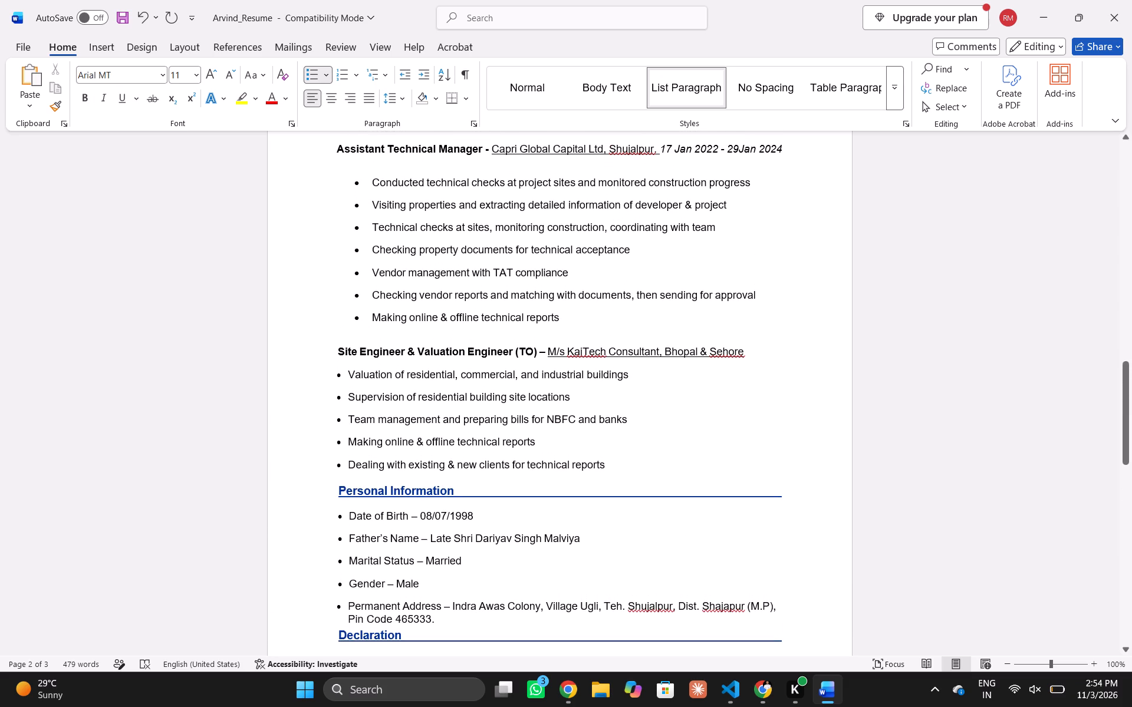
click(367, 333)
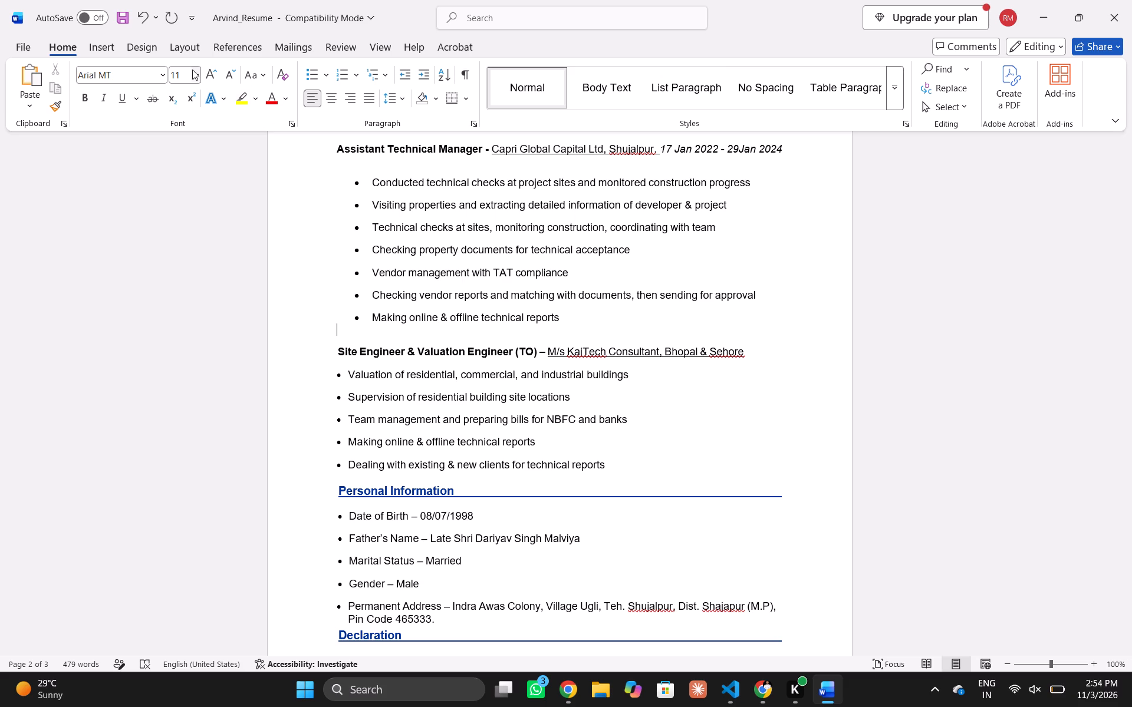
click(194, 70)
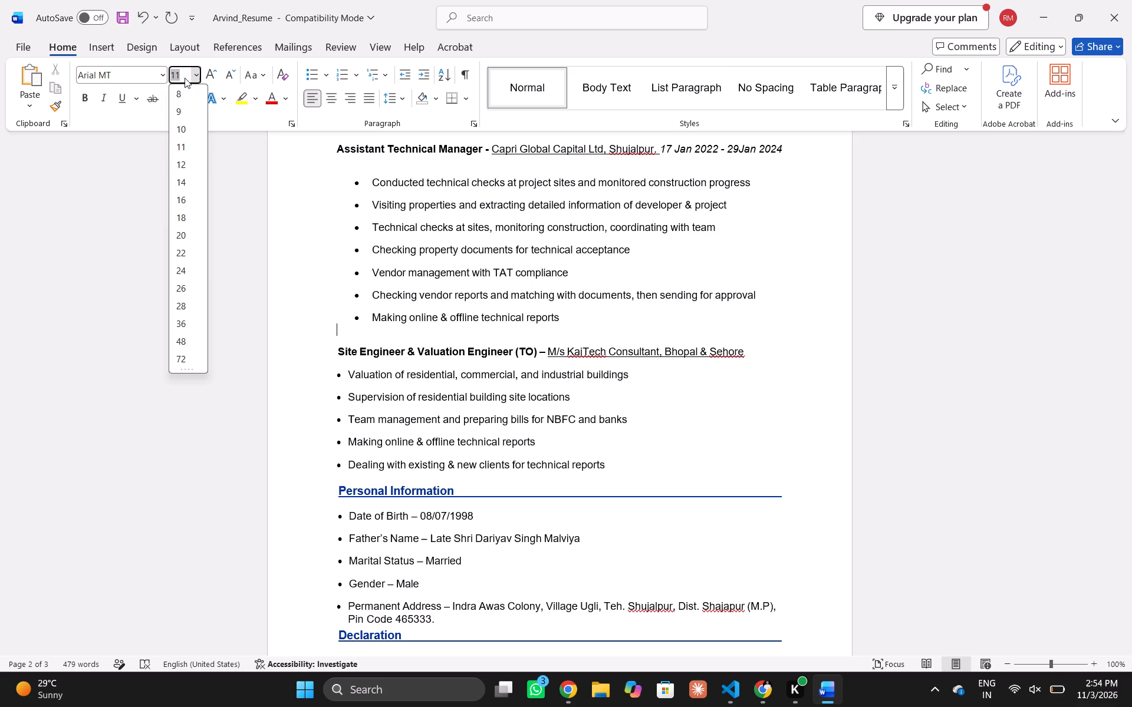
click(179, 76)
key(BackSpace)
key(BackSpace)
key(2)
key(Return)
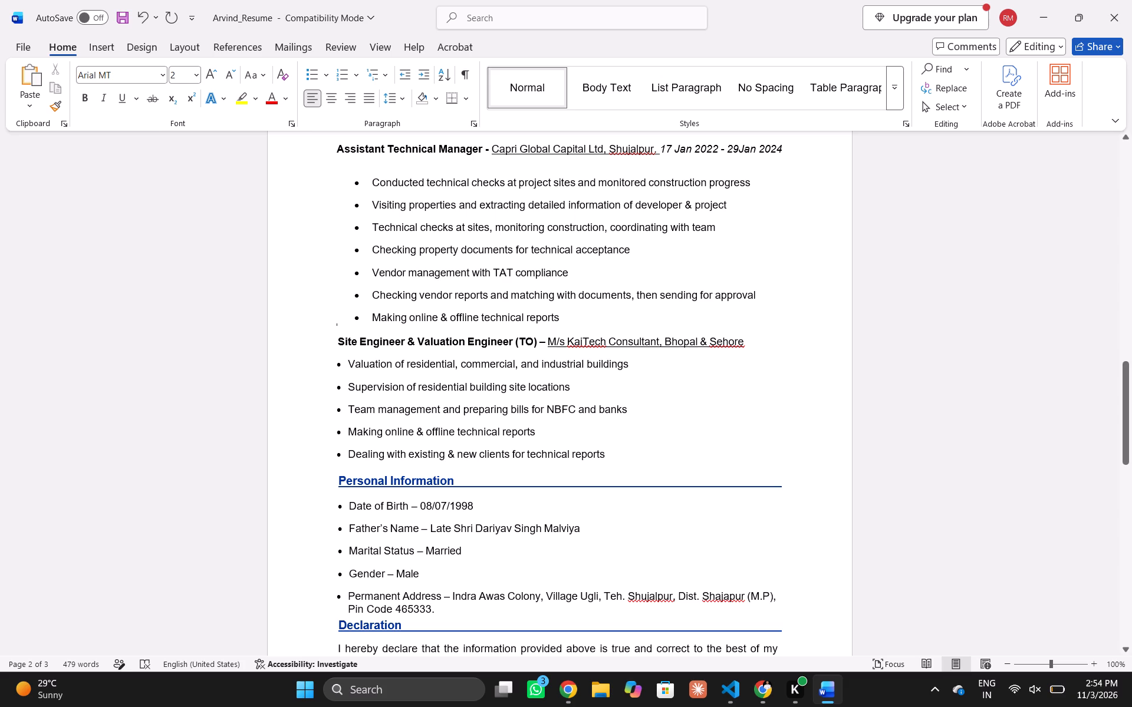
Set the font size of the blank line above the Personal Information heading to 2.
scroll(301, 392, down, 2)
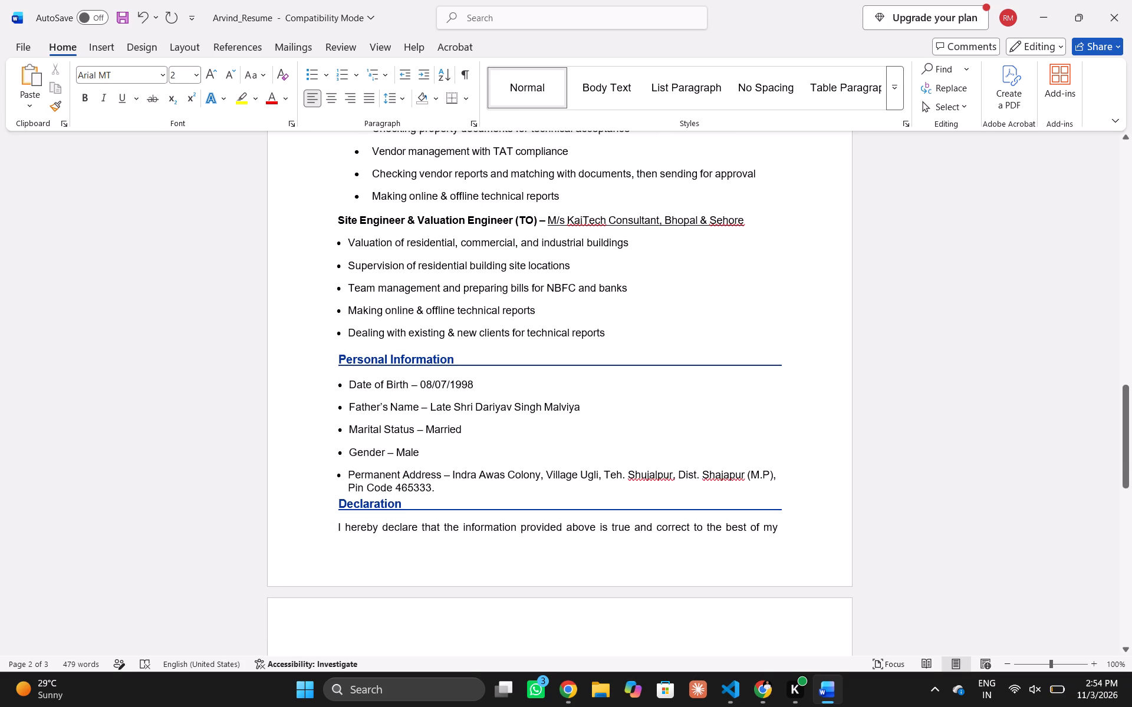
scroll(307, 343, up, 1)
click(353, 398)
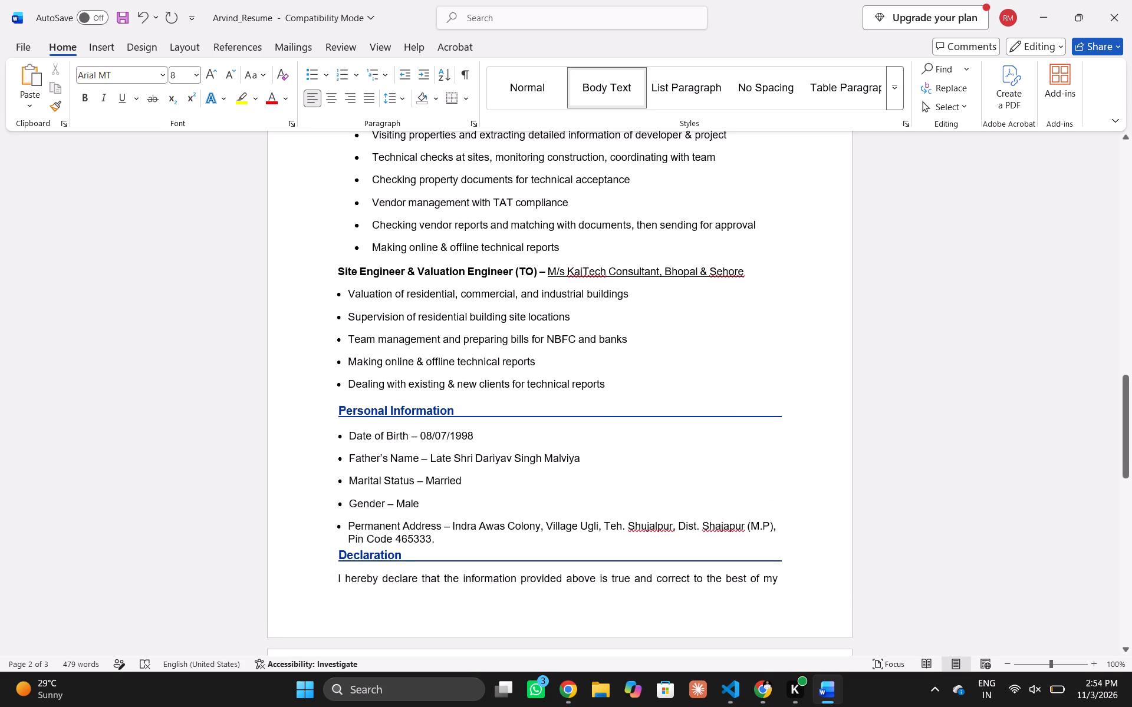
click(185, 74)
key(BackSpace)
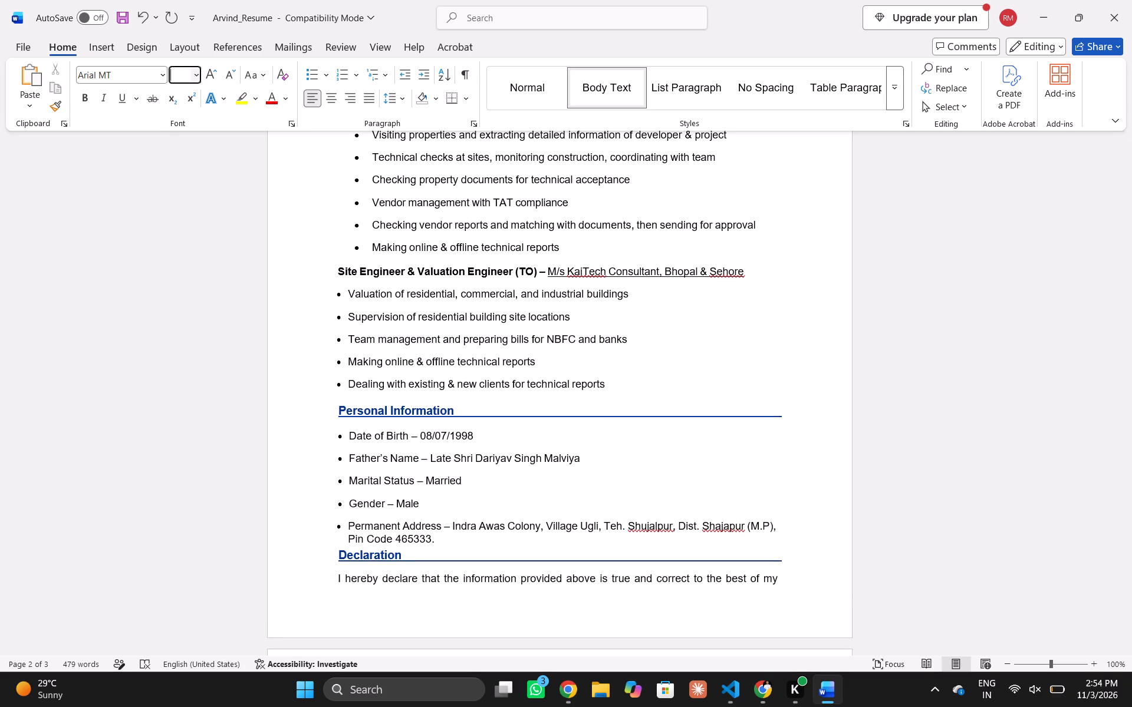
key(2)
key(Return)
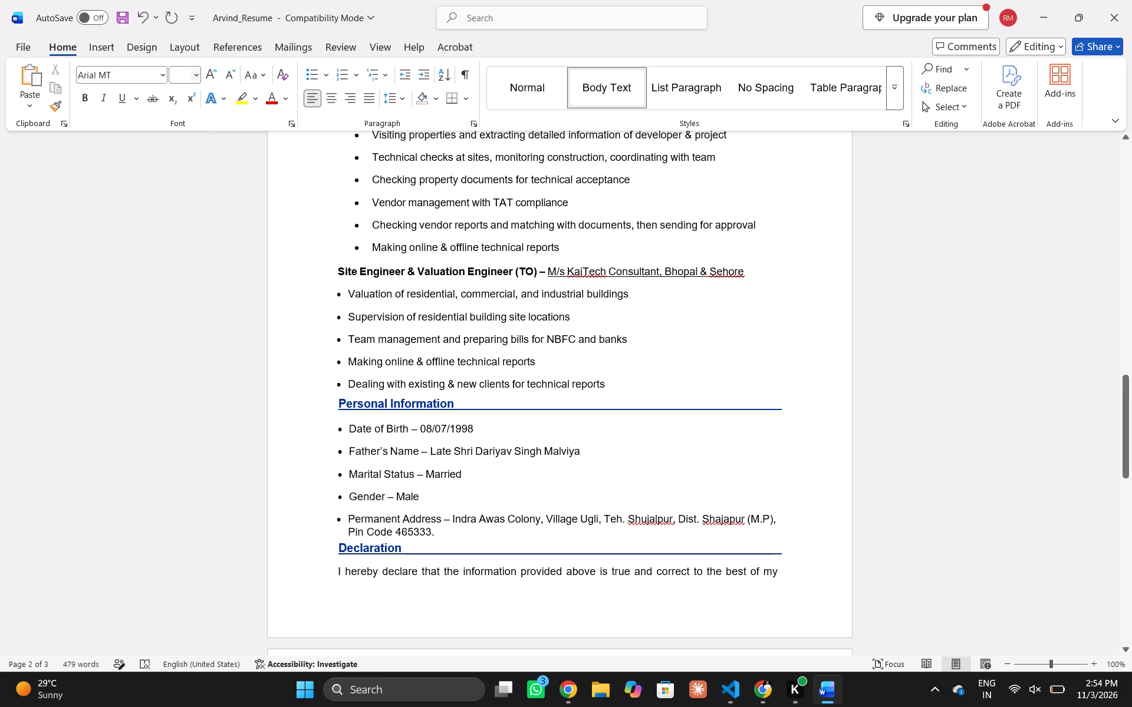
Delete the blank line between the Assistant Technical Manager heading and its first bullet, and check the end of the second page.
scroll(286, 325, up, 1)
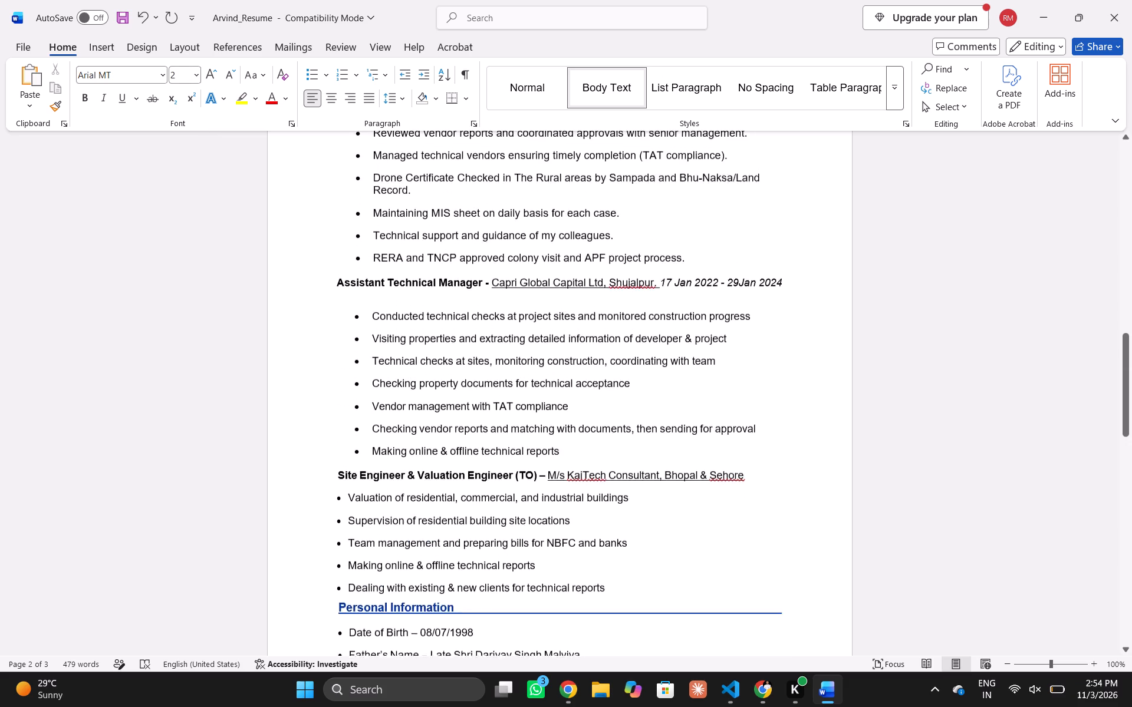
scroll(286, 325, up, 1)
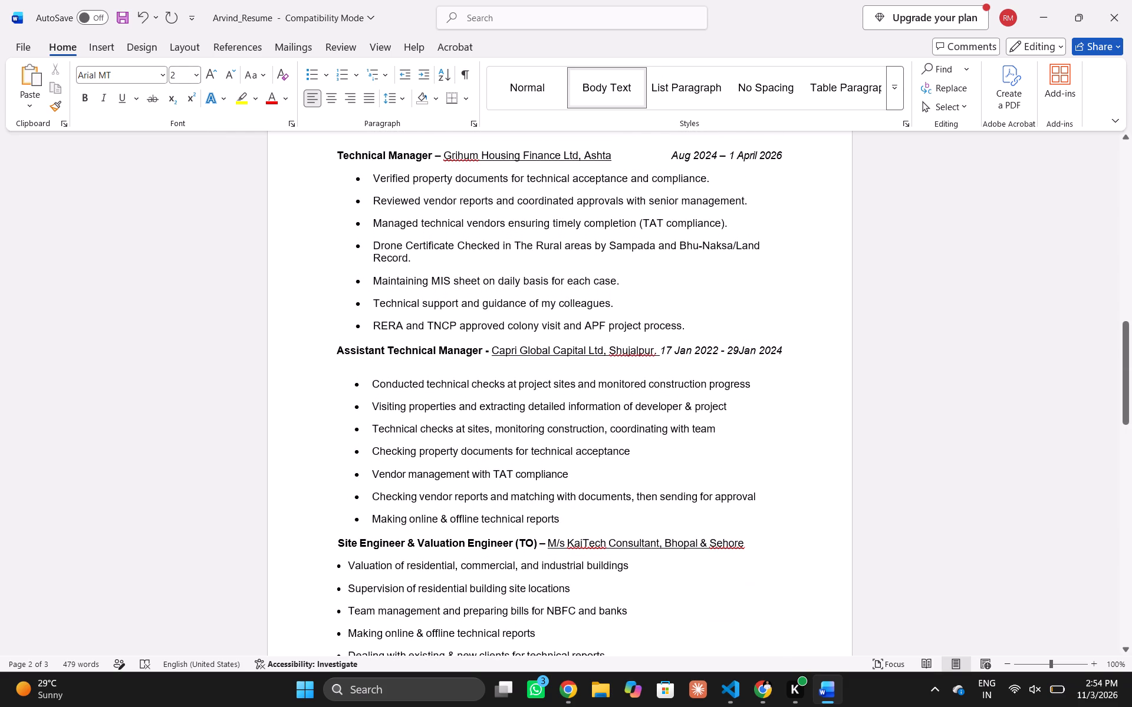
click(368, 371)
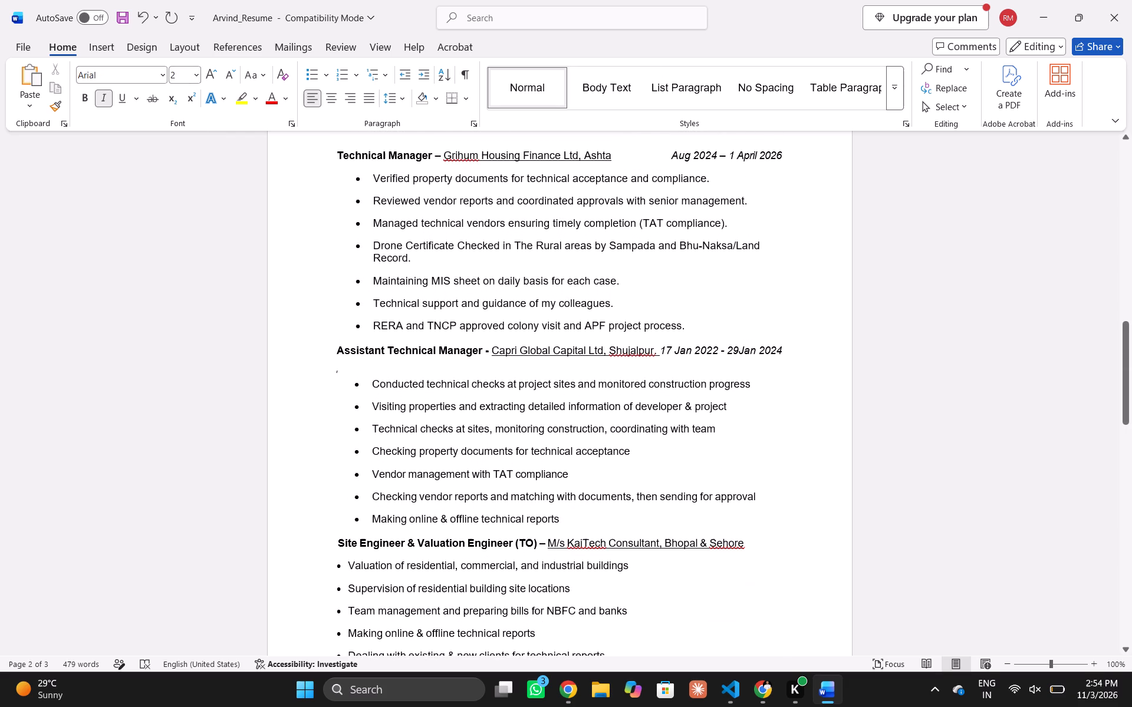
key(BackSpace)
scroll(439, 457, down, 1)
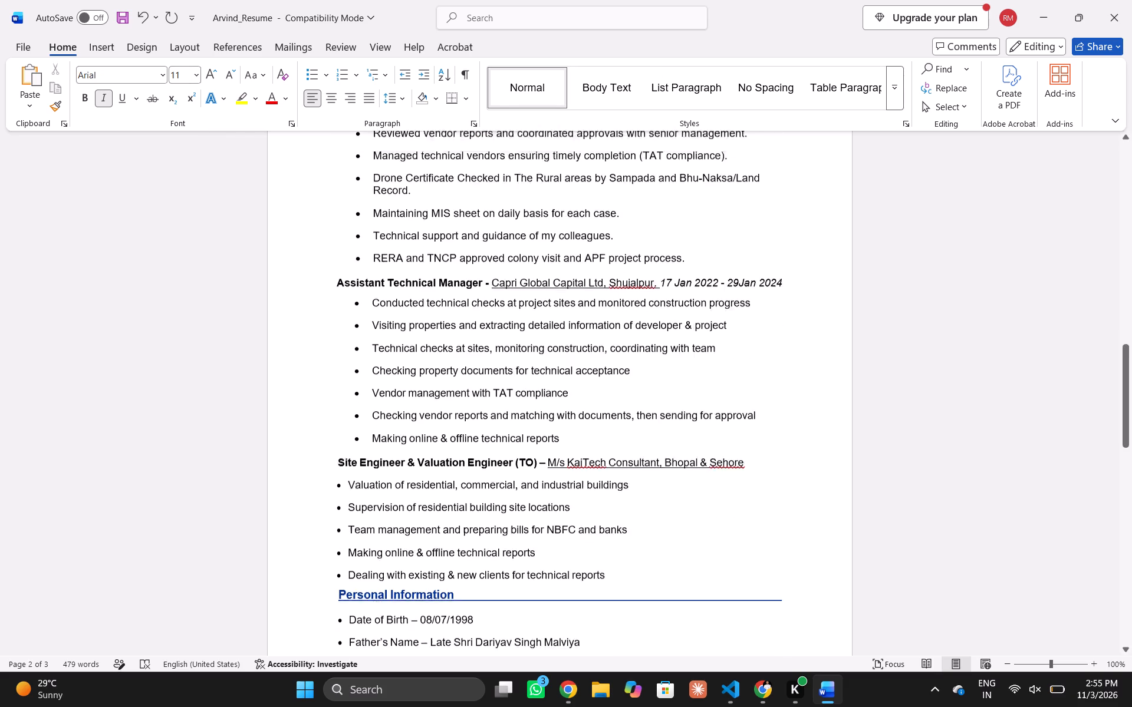
scroll(439, 457, down, 1)
scroll(496, 512, down, 2)
scroll(496, 512, up, 2)
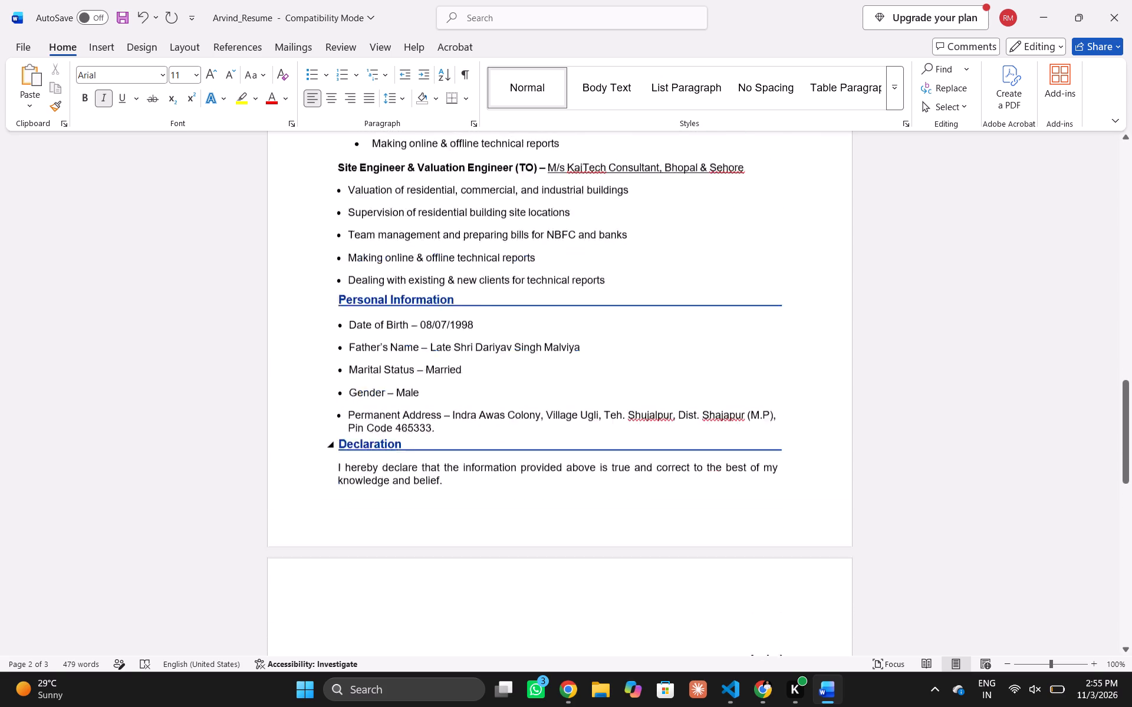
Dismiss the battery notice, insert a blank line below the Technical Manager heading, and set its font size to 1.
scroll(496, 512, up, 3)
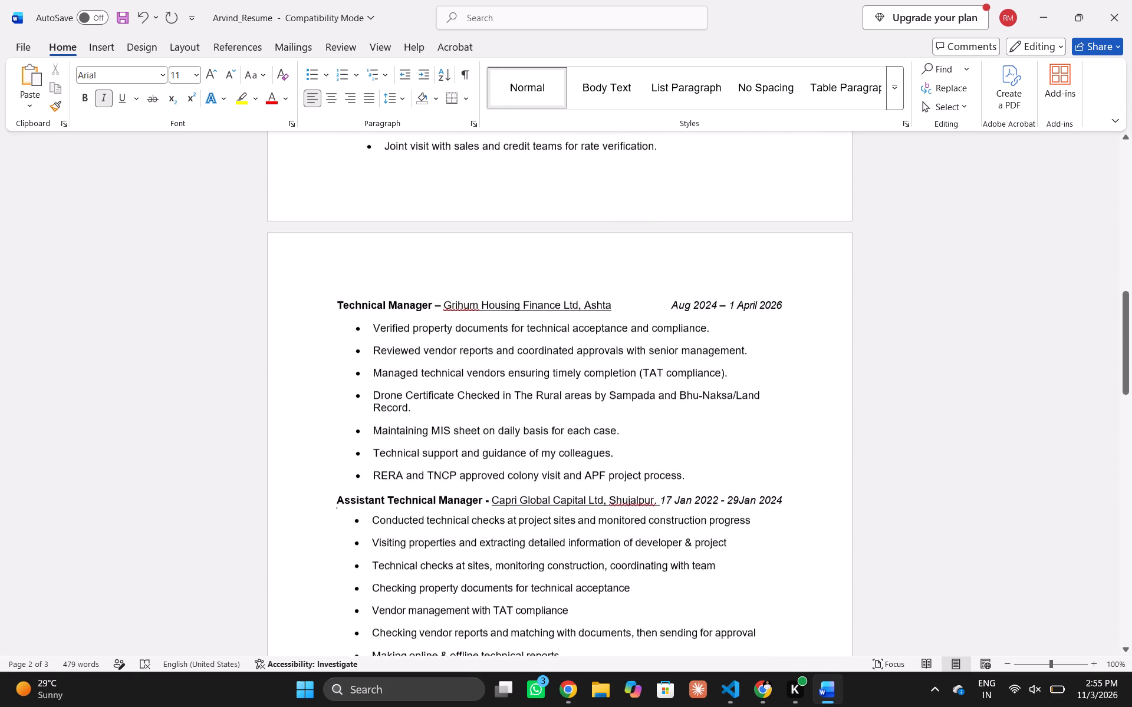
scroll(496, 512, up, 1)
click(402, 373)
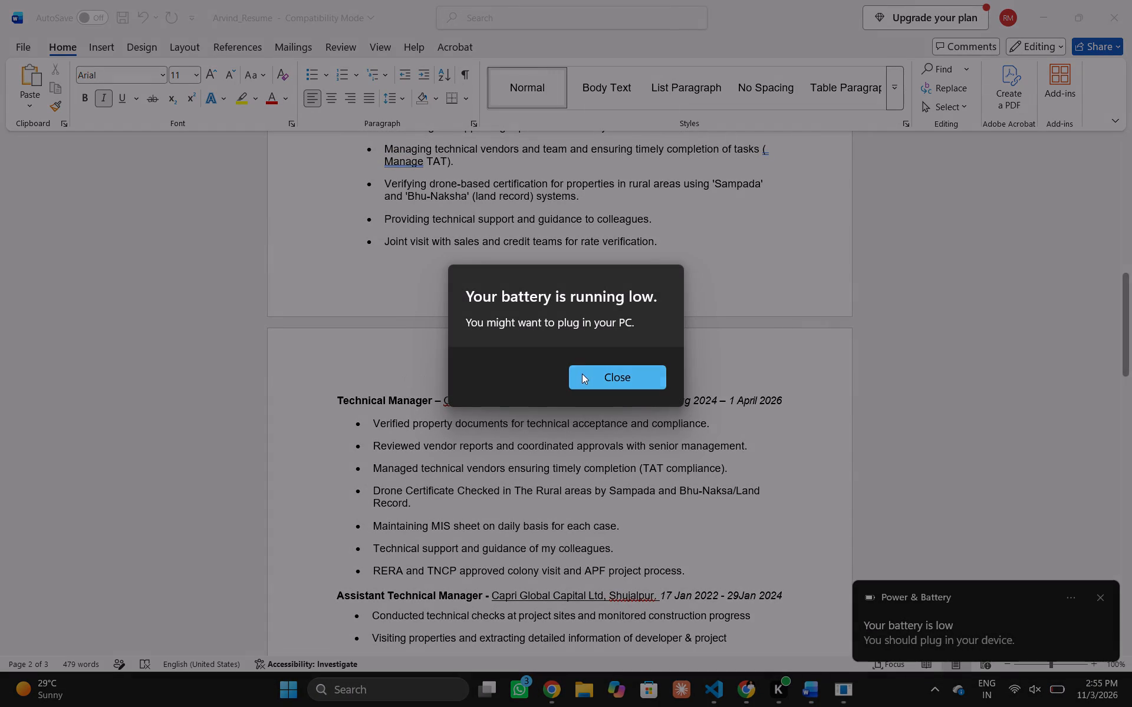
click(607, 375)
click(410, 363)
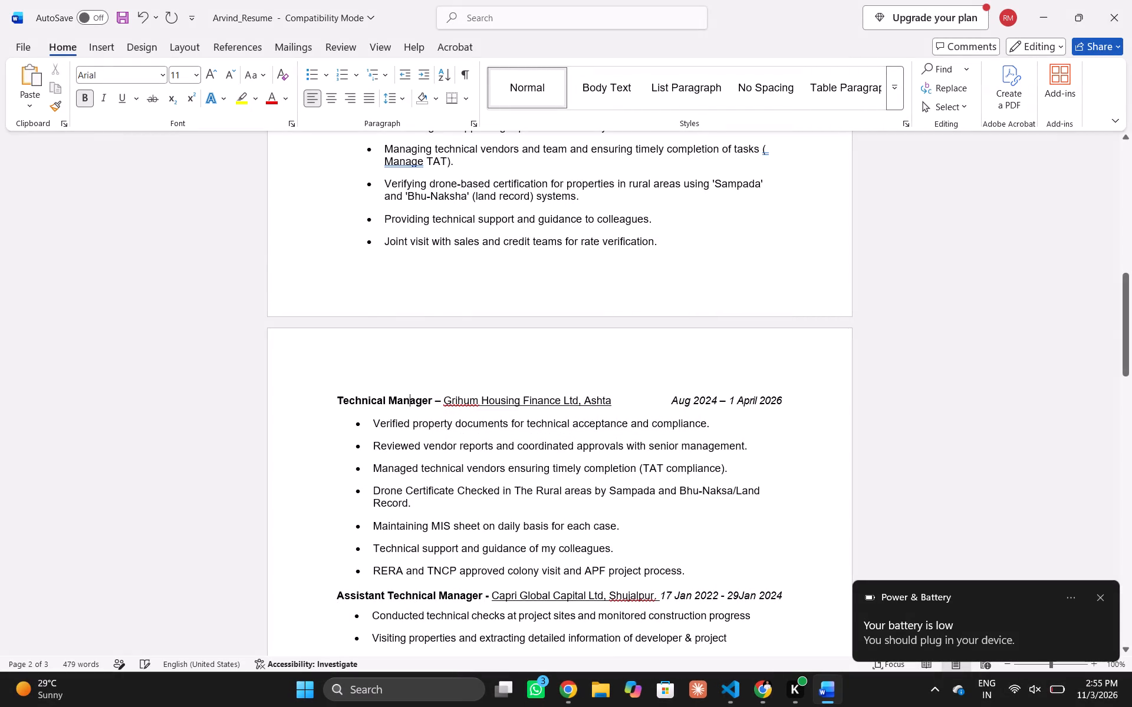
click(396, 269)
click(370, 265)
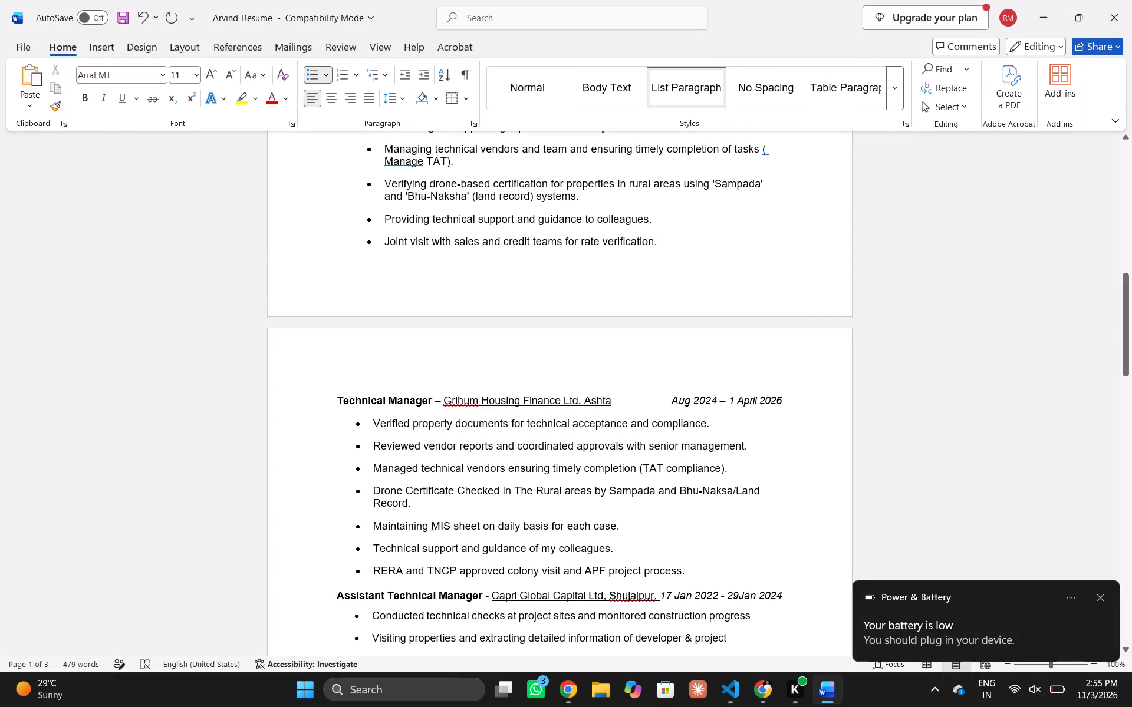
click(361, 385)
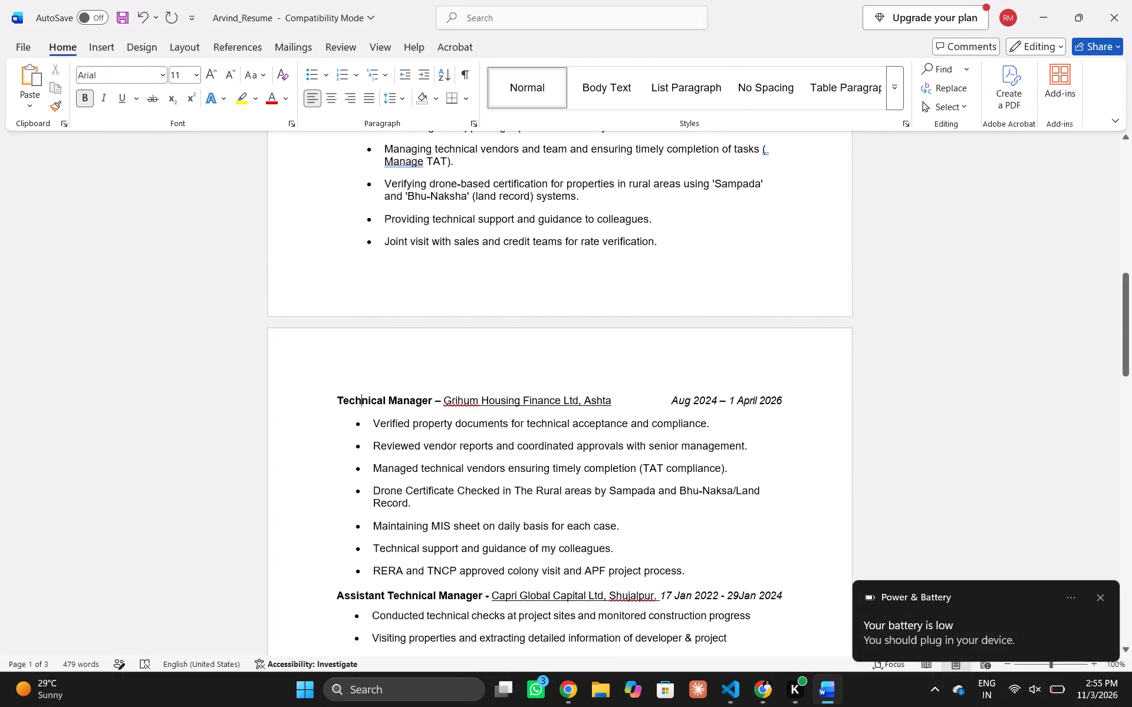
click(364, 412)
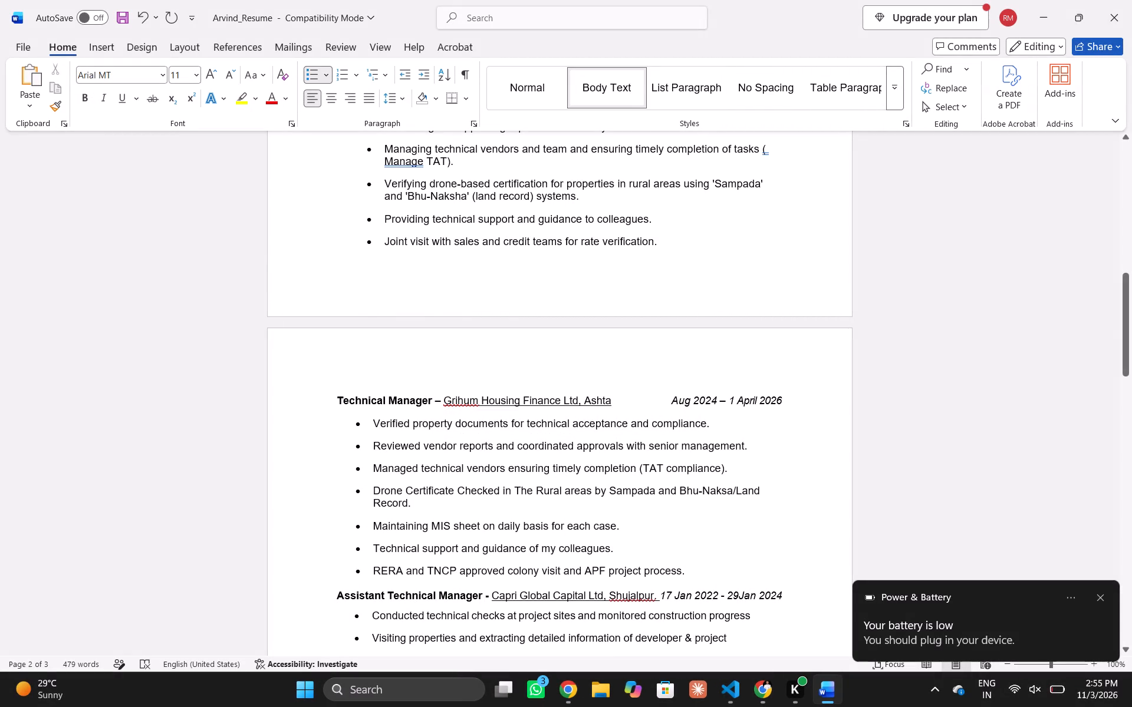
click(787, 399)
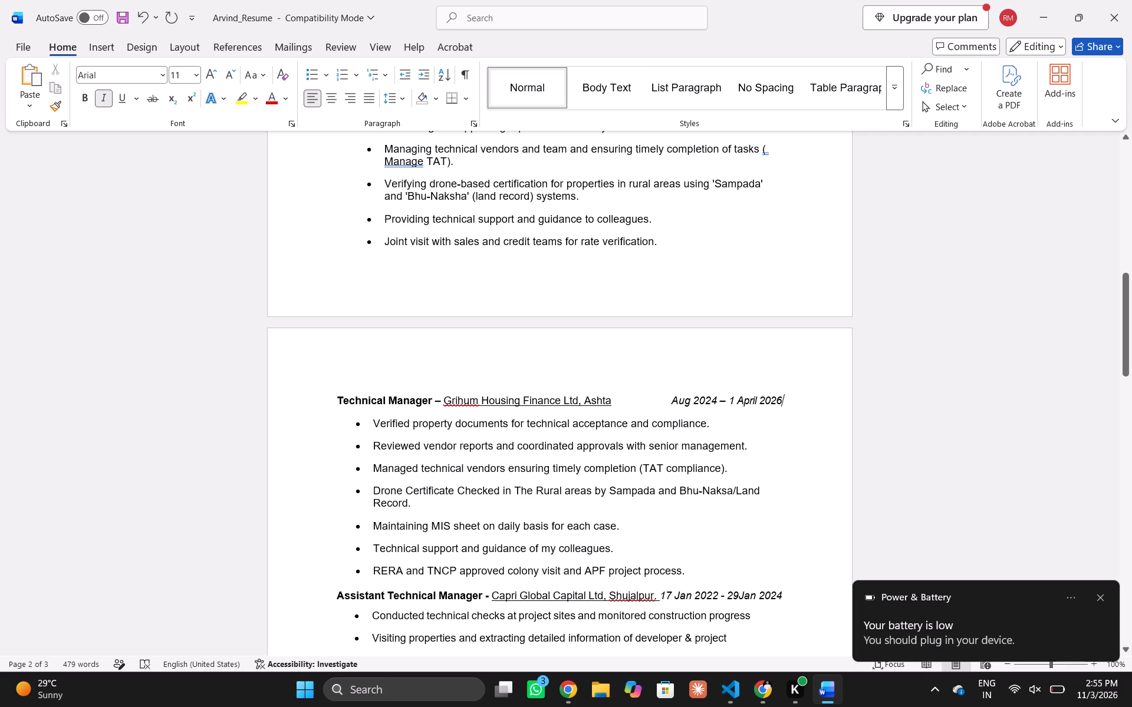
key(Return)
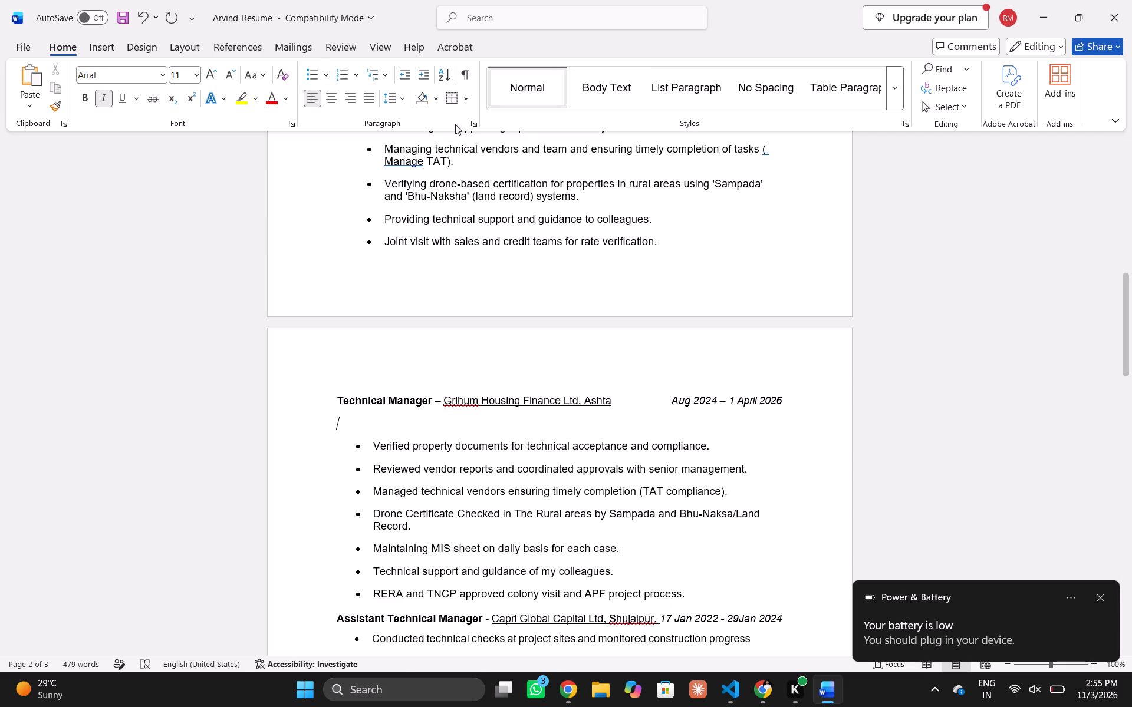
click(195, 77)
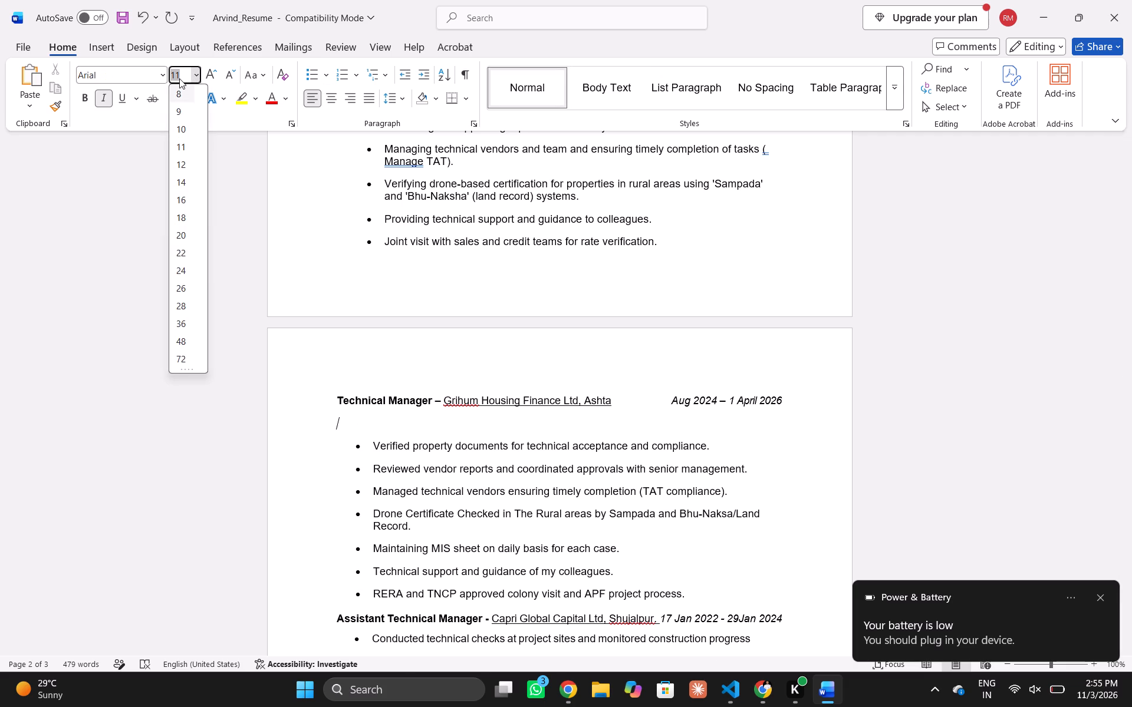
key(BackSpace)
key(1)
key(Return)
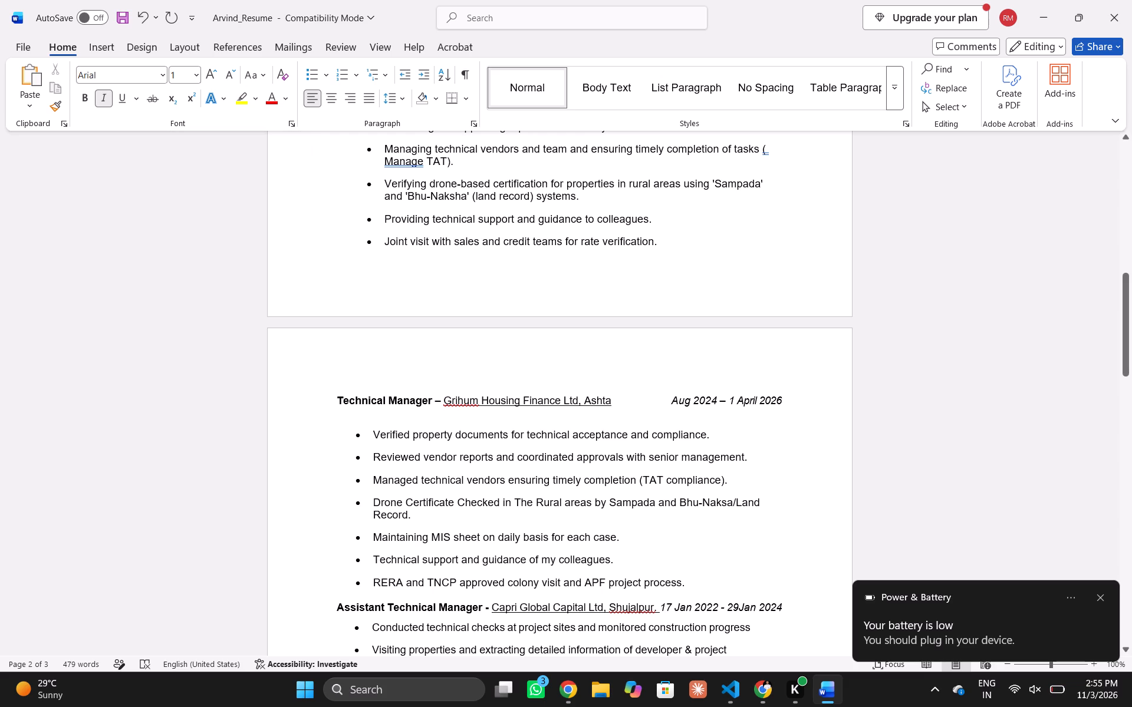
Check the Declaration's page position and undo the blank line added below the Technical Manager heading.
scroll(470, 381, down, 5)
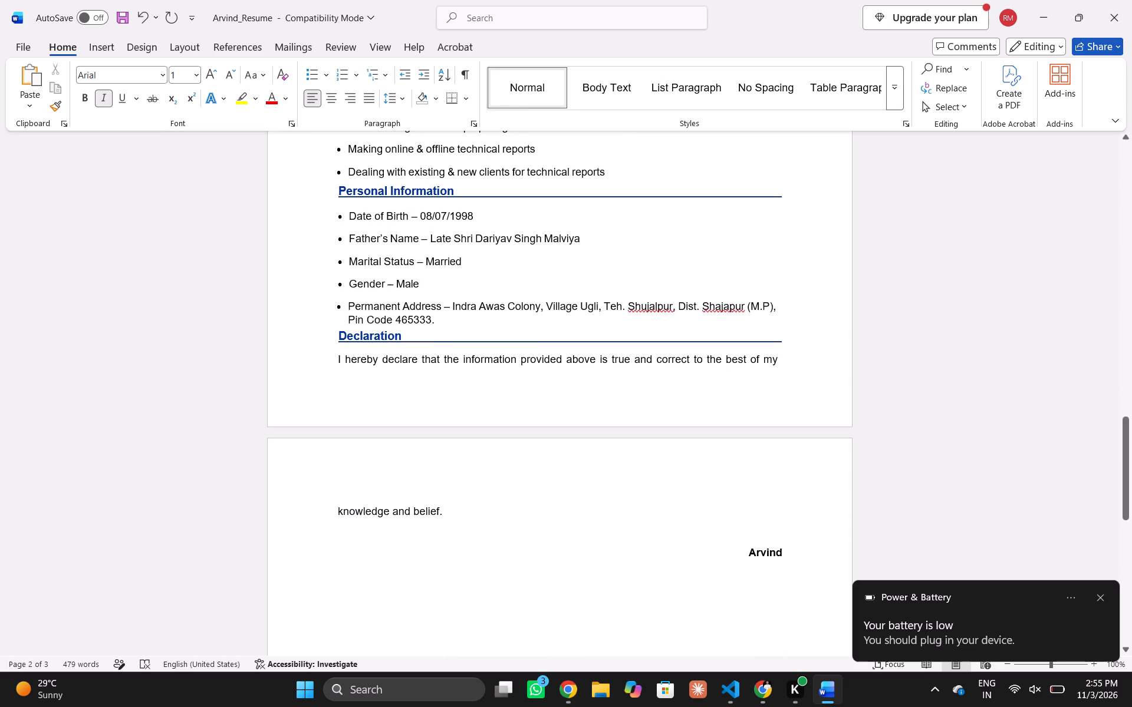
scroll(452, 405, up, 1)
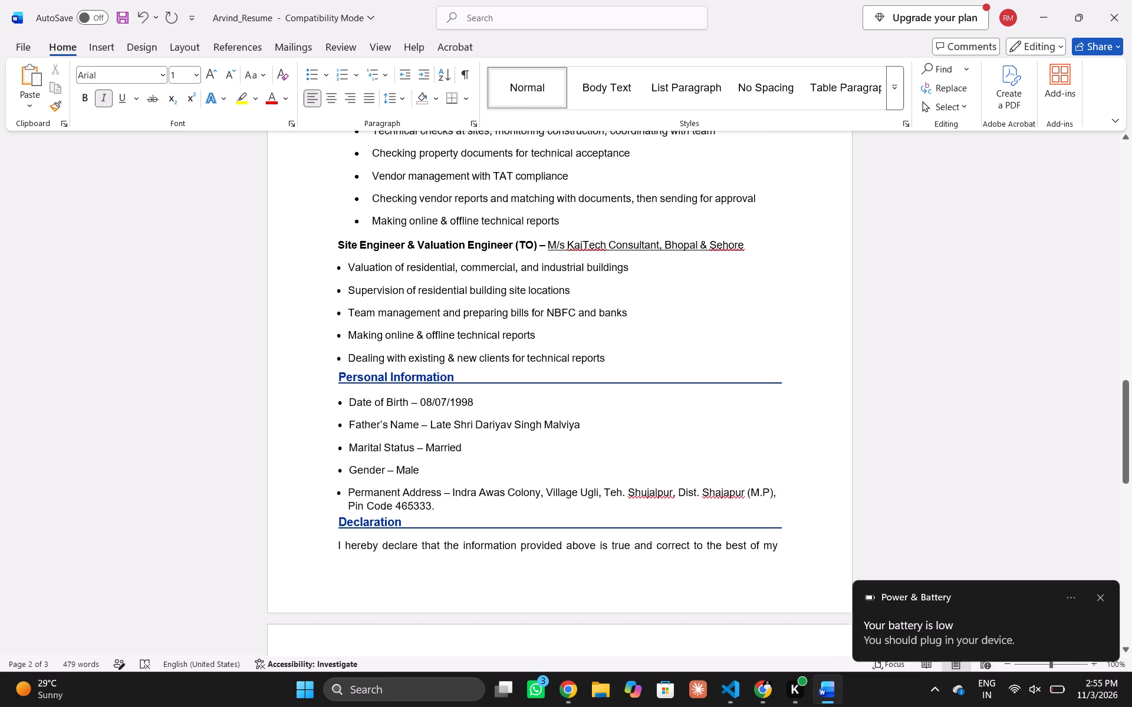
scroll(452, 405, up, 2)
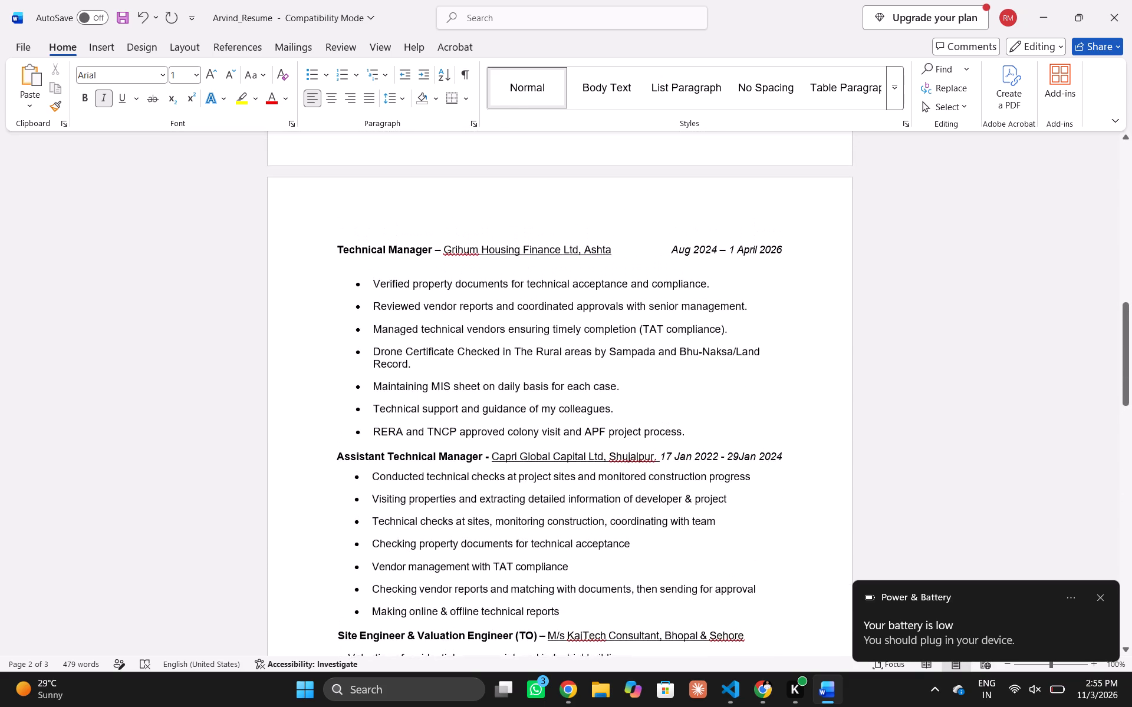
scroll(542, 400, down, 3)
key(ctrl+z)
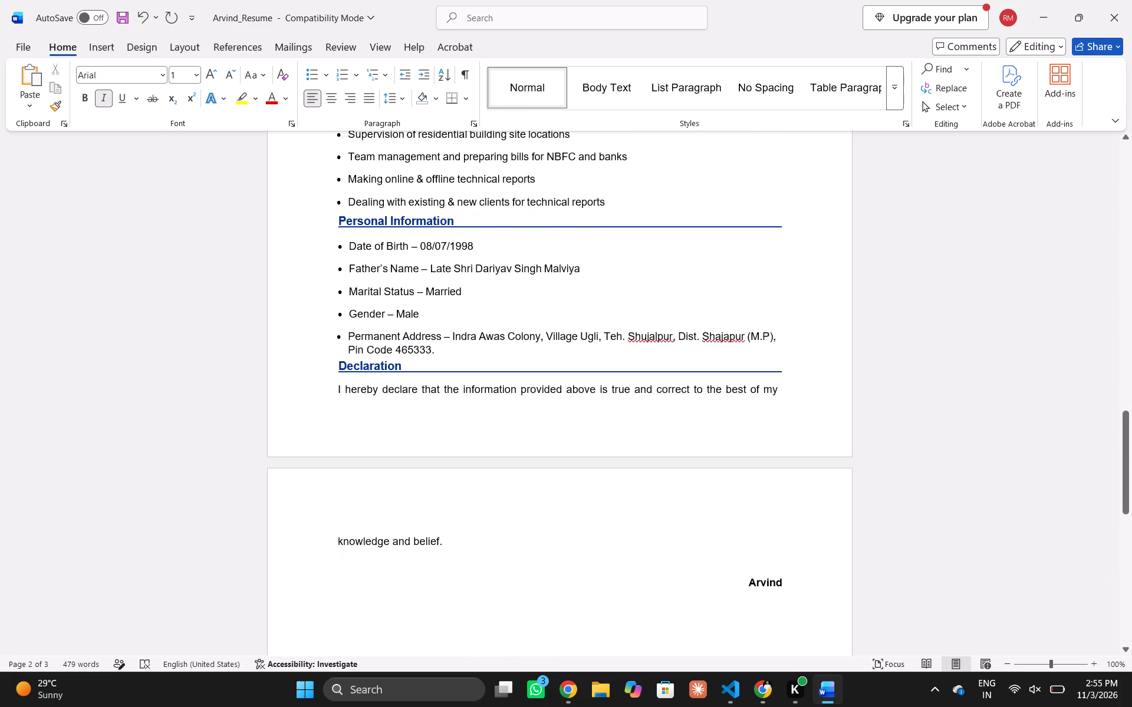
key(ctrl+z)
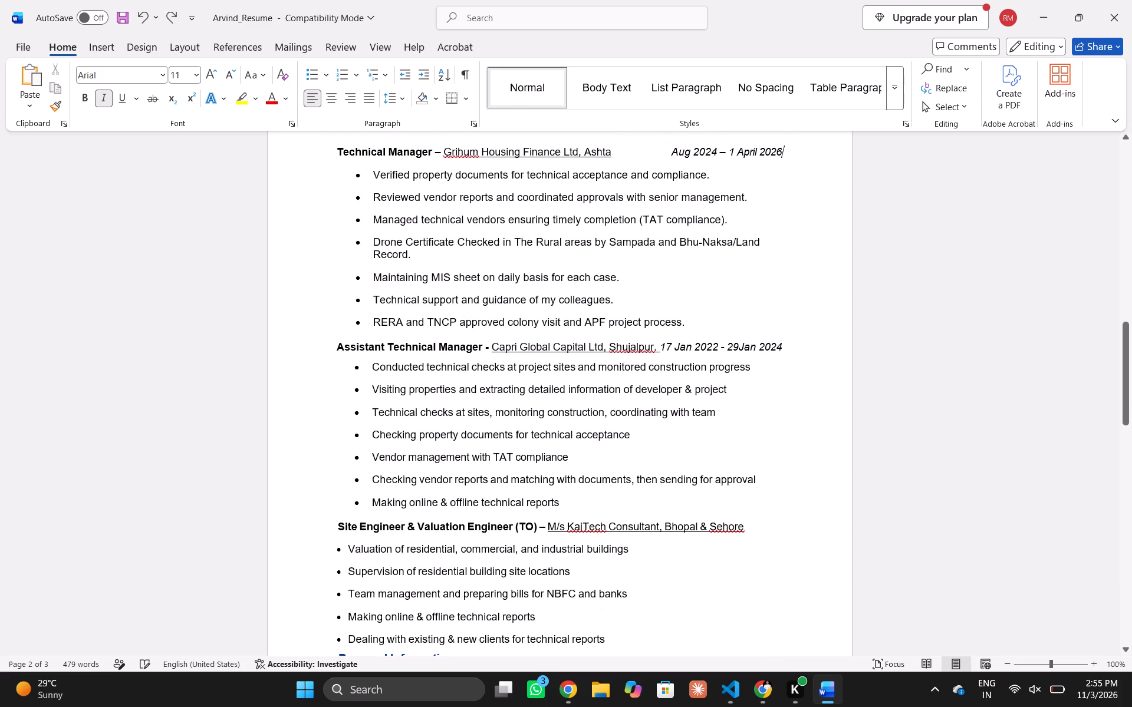
Review the resume's spacing and page breaks from the Skills section through the Declaration and the name after it.
scroll(542, 400, down, 3)
scroll(542, 400, up, 1)
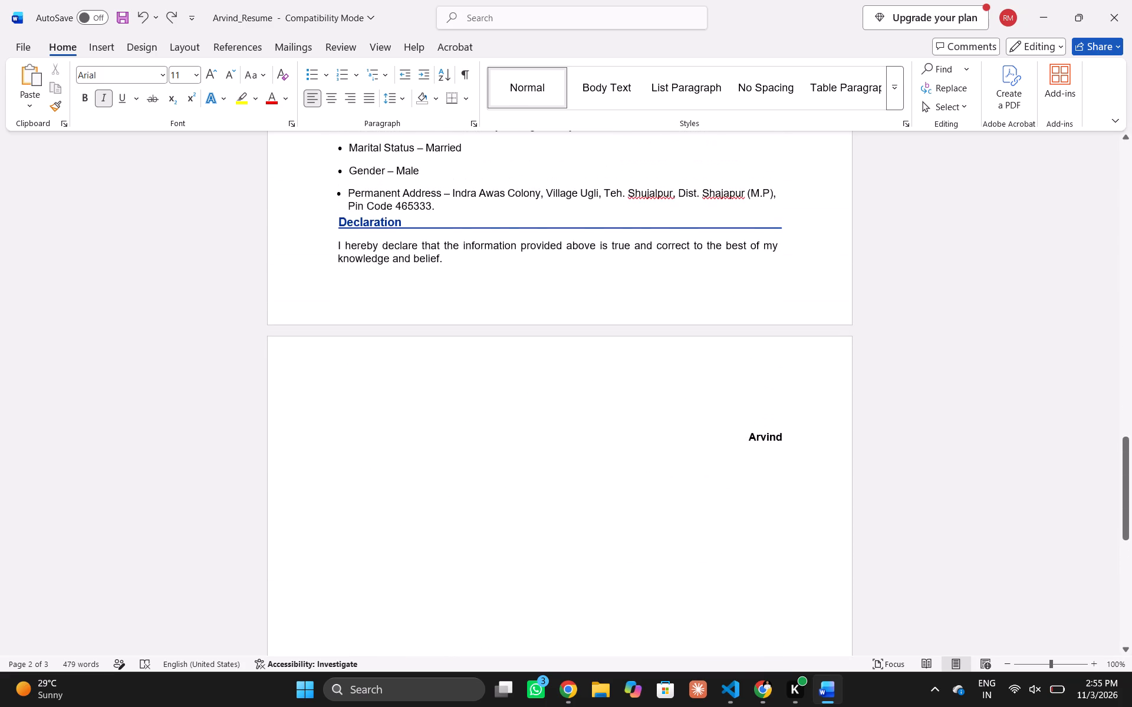
scroll(544, 346, up, 3)
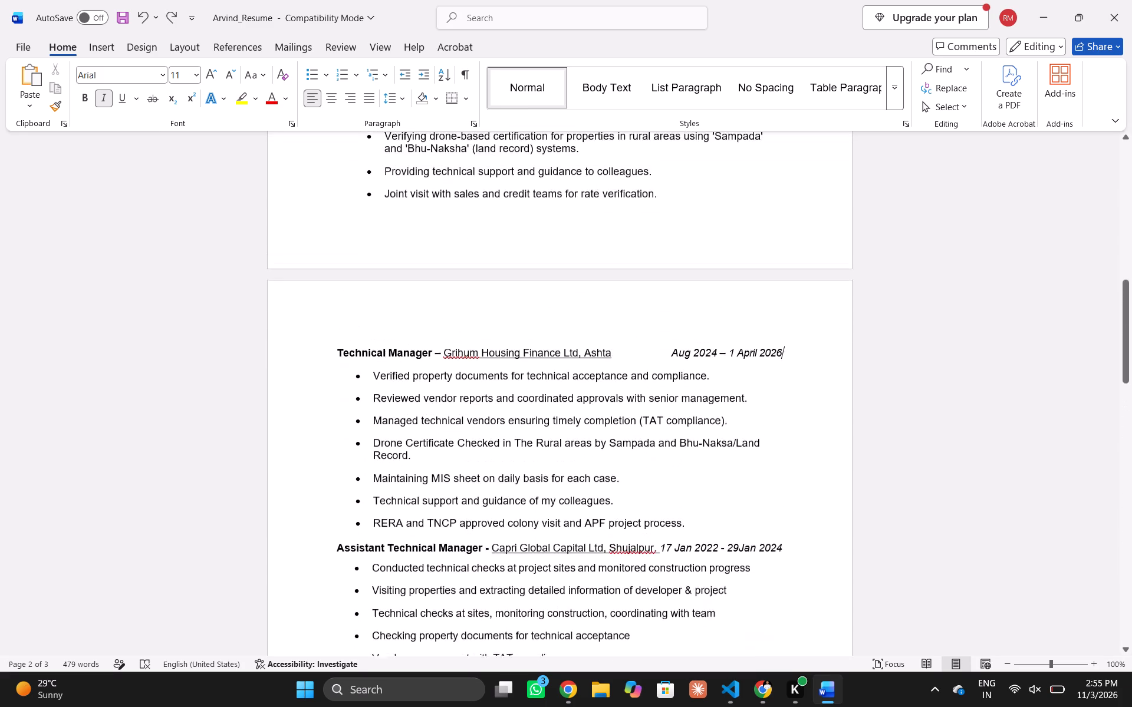
scroll(544, 346, up, 3)
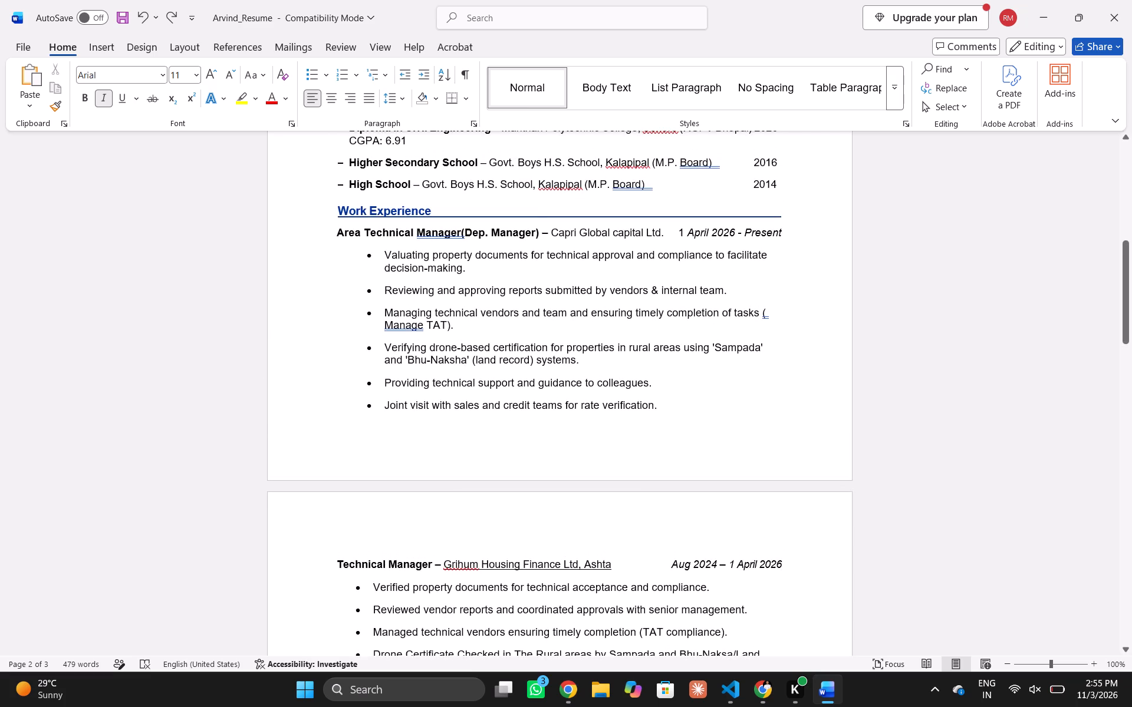
scroll(527, 419, up, 2)
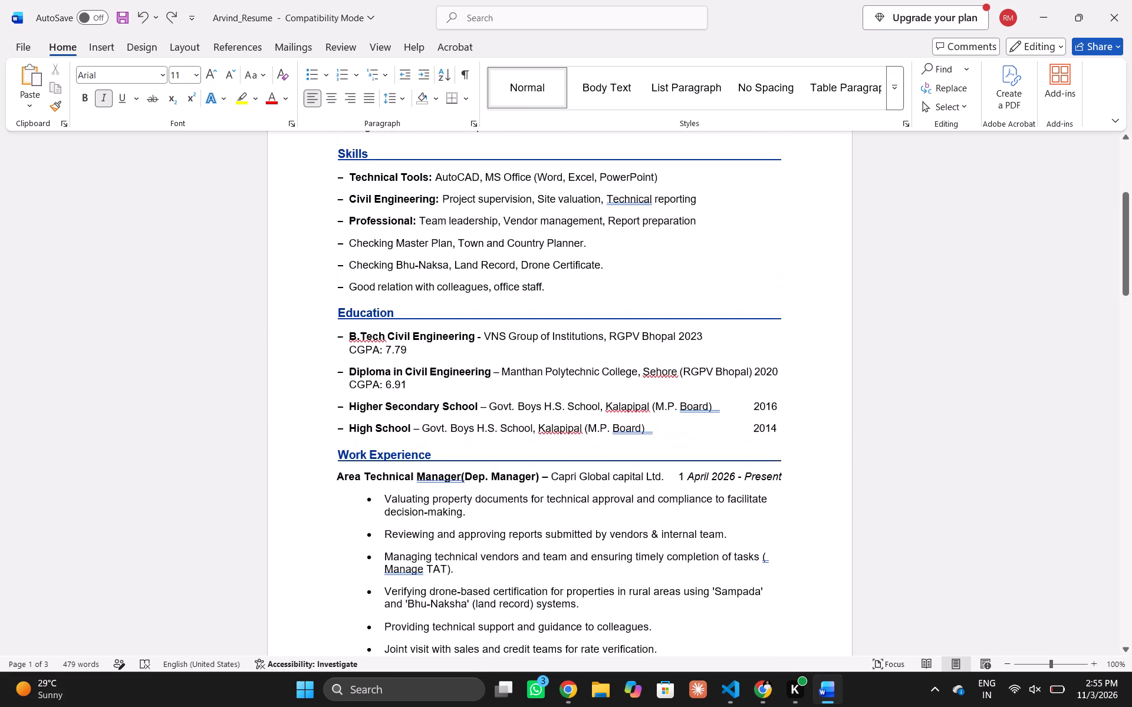
scroll(475, 450, down, 7)
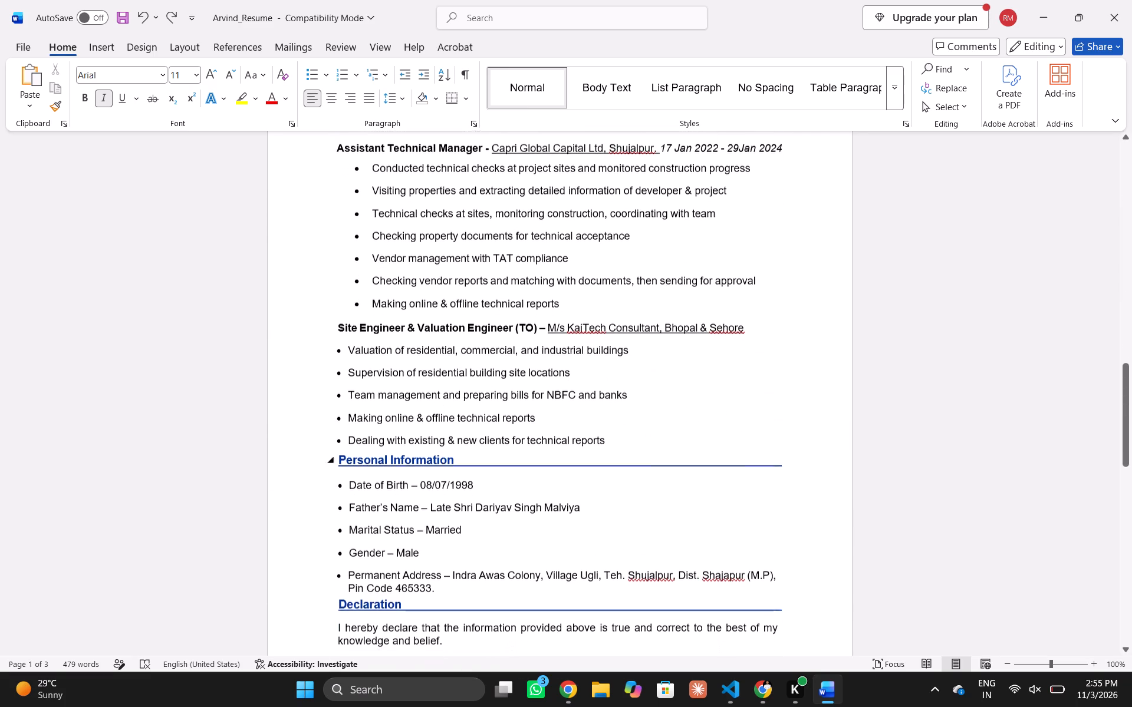
scroll(475, 450, down, 1)
click(396, 512)
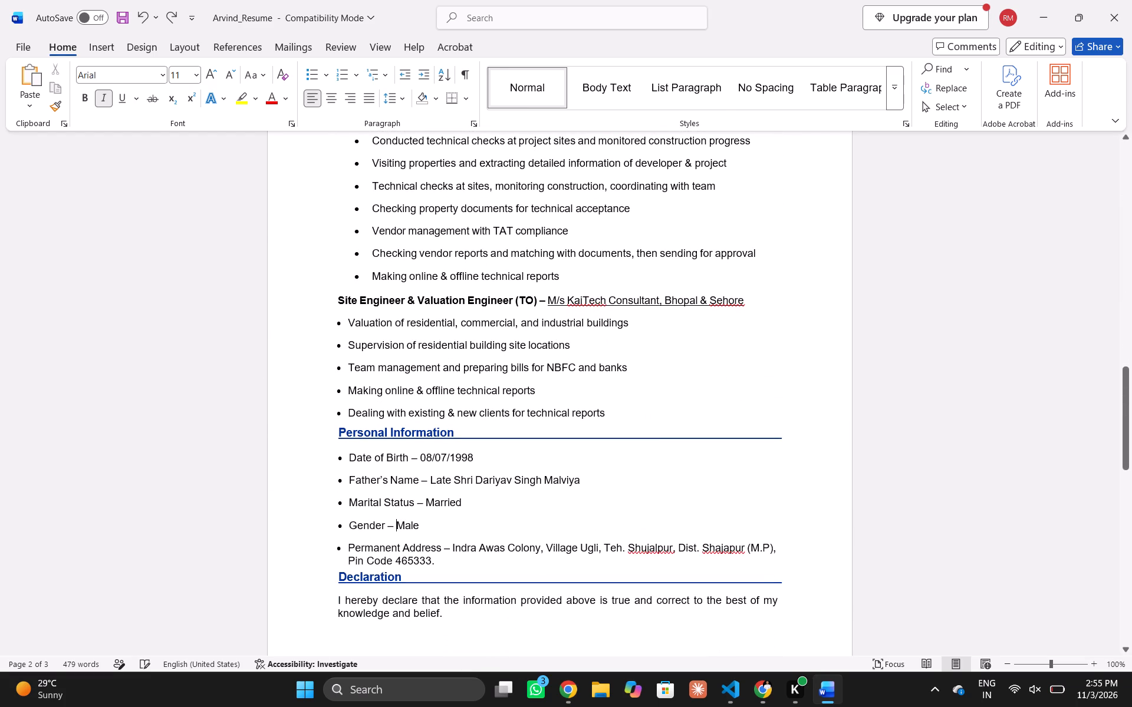
click(337, 447)
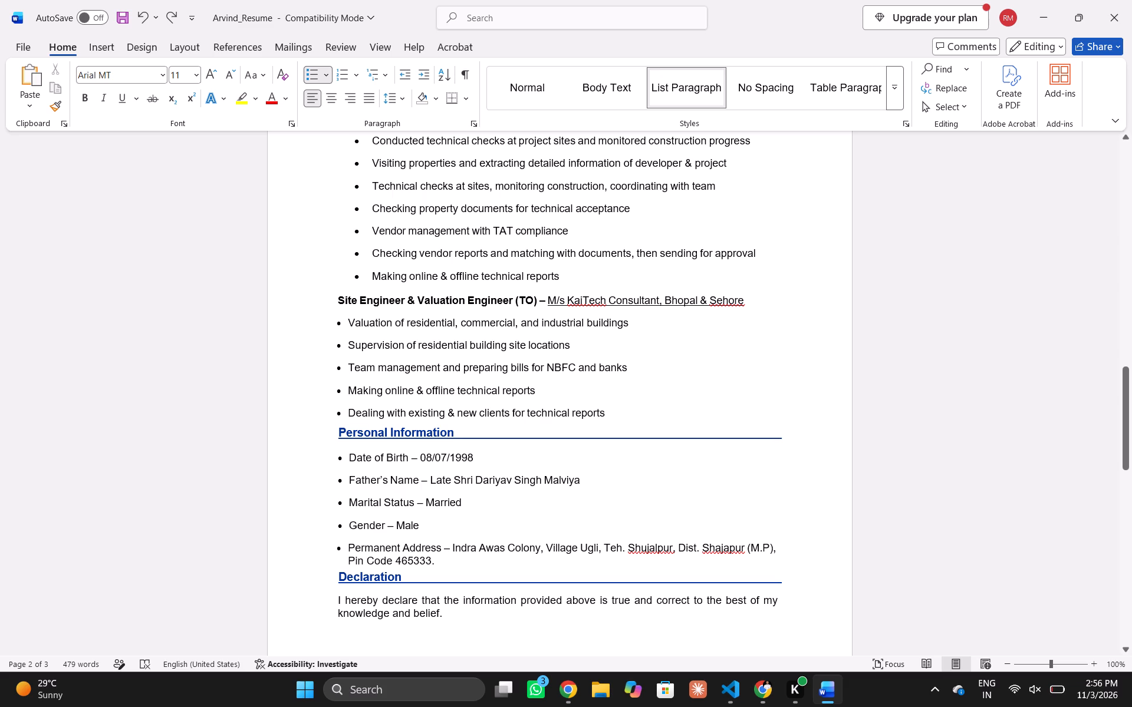
scroll(527, 521, down, 1)
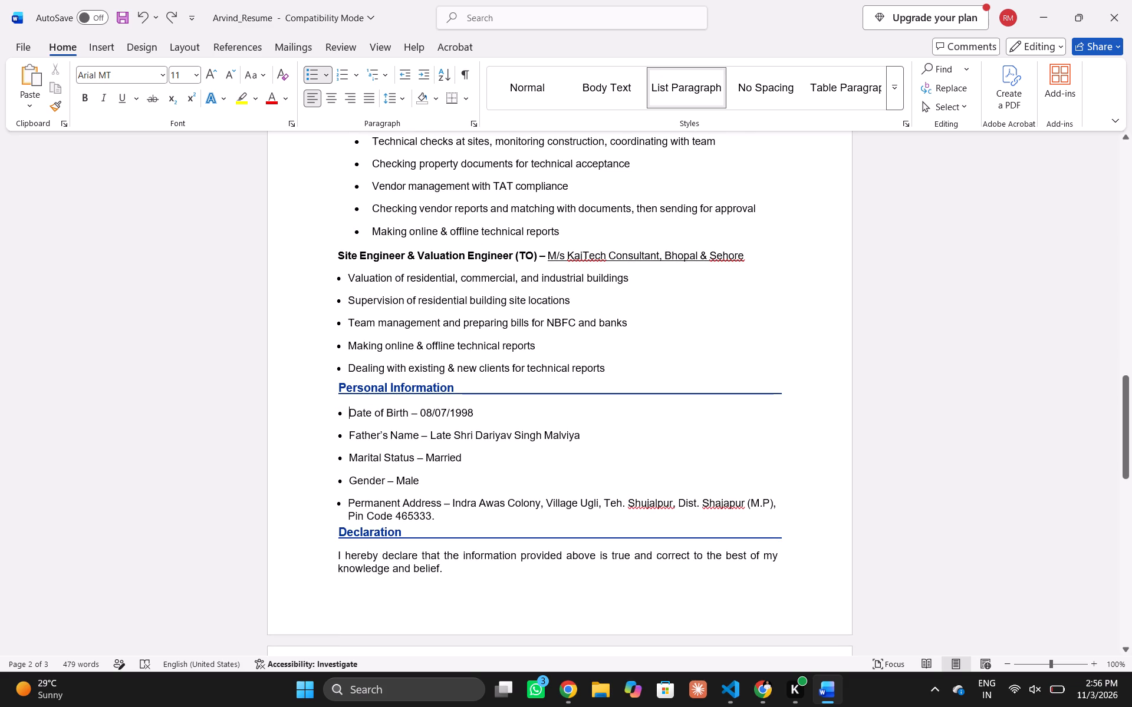
scroll(470, 486, up, 1)
scroll(470, 486, down, 1)
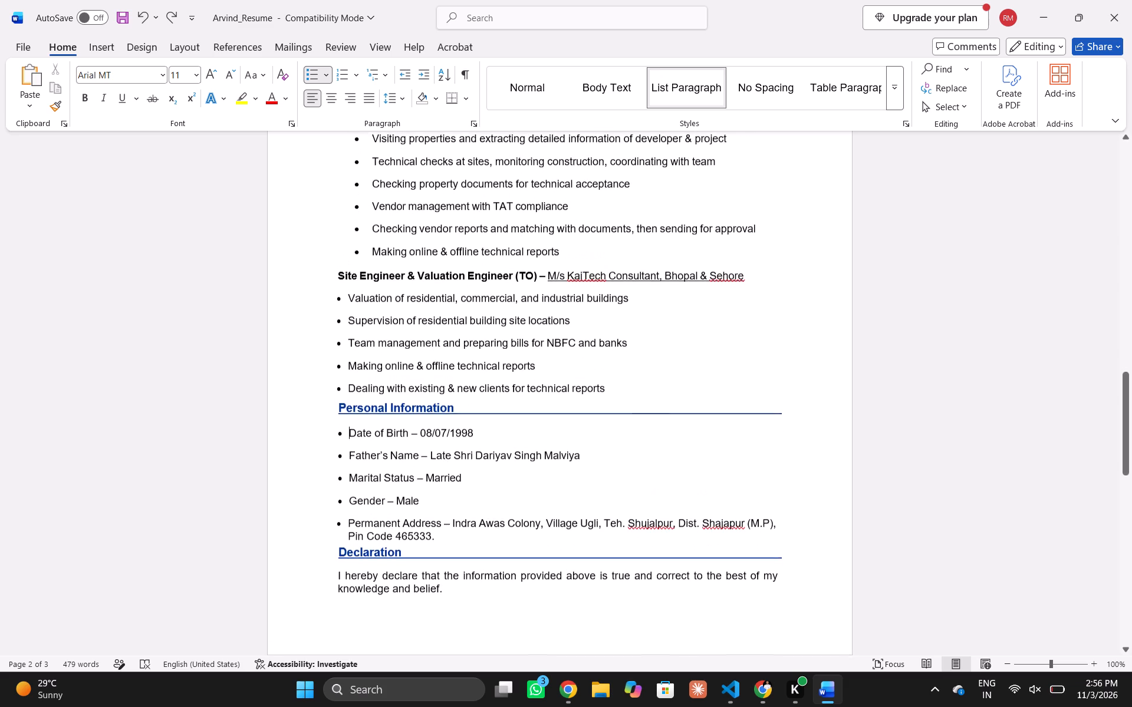
scroll(496, 535, up, 2)
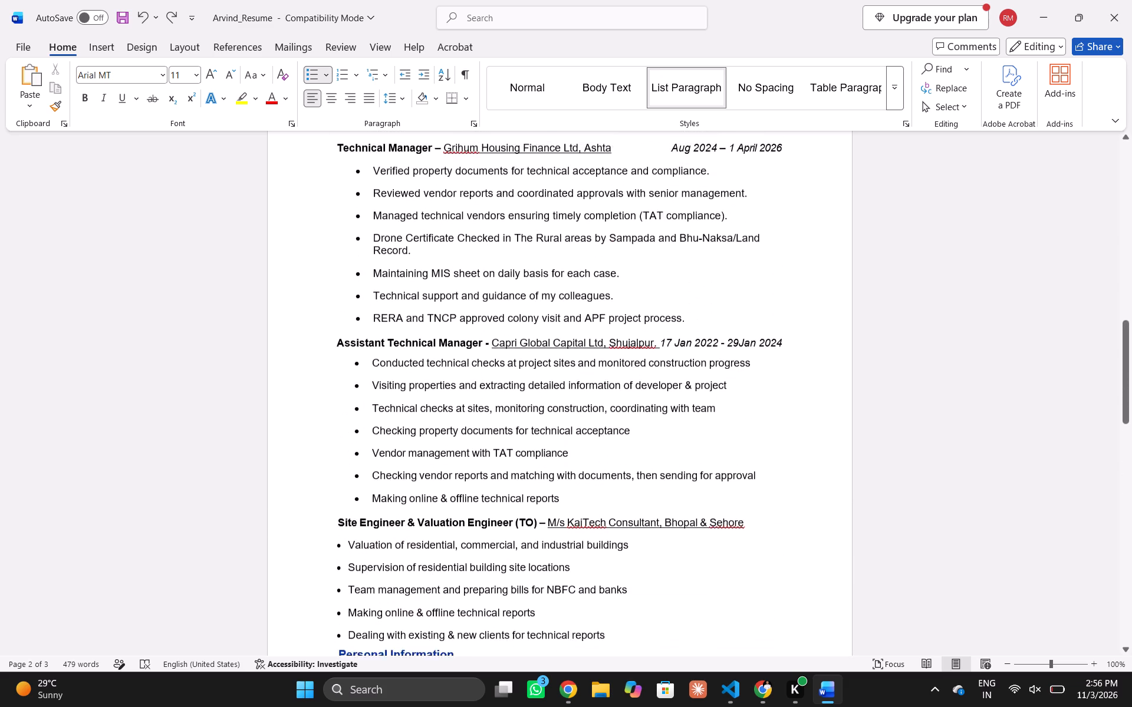
scroll(496, 535, up, 1)
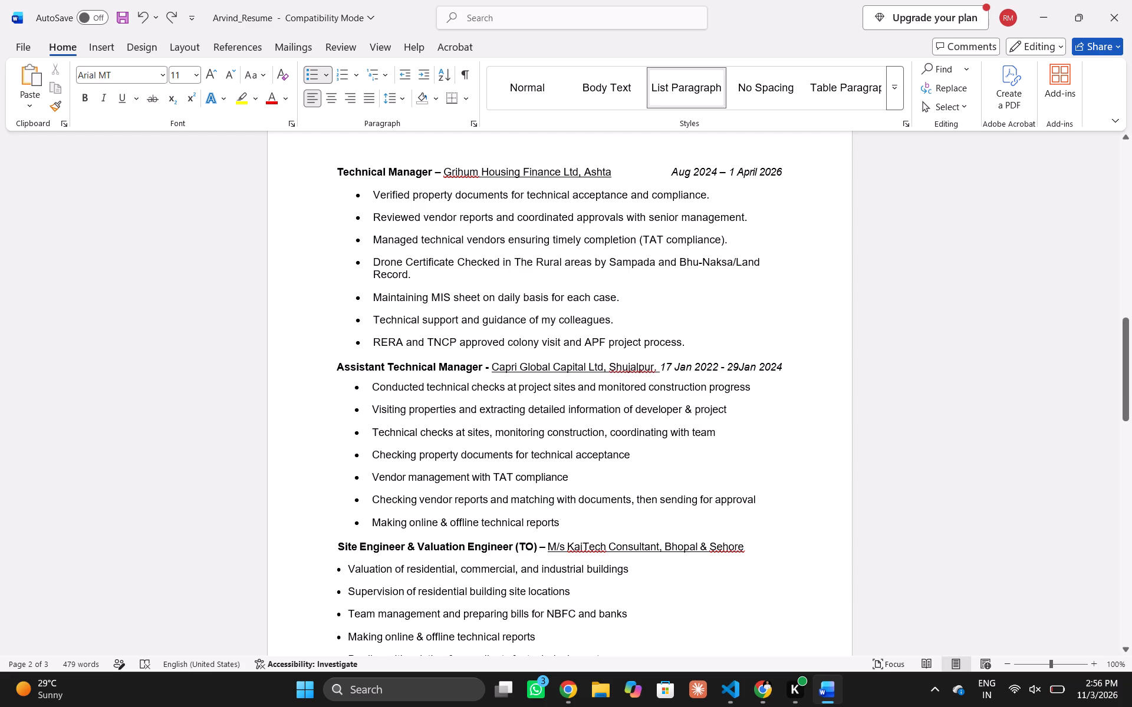
scroll(545, 277, up, 1)
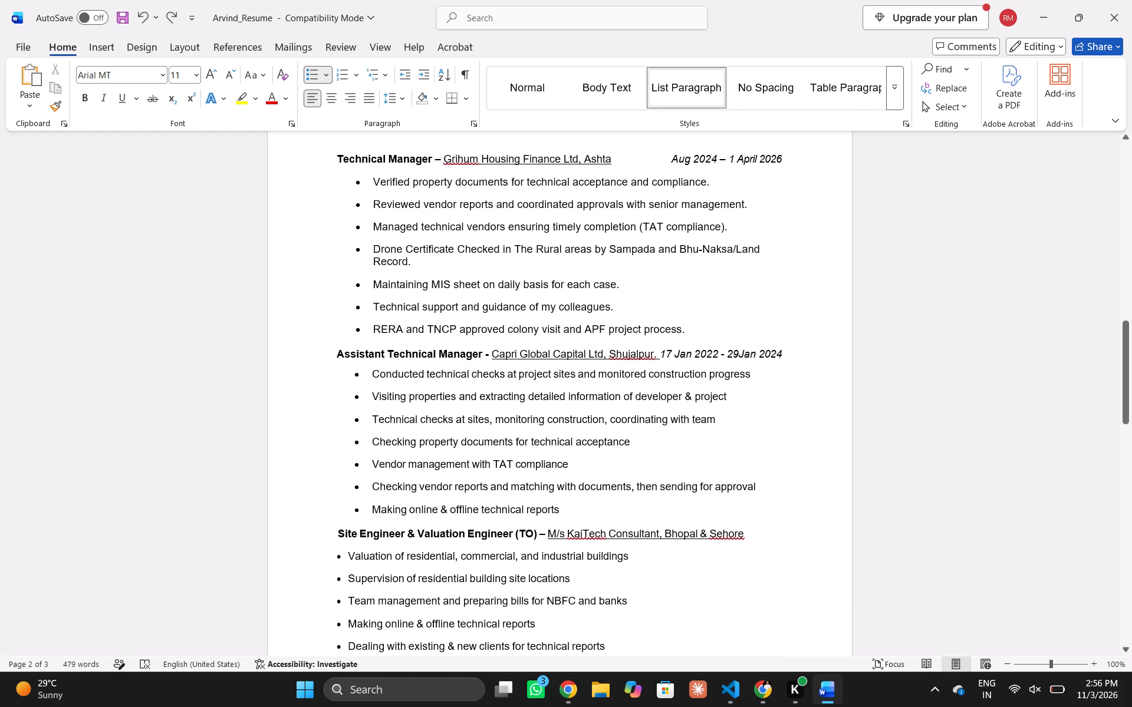
scroll(561, 347, up, 1)
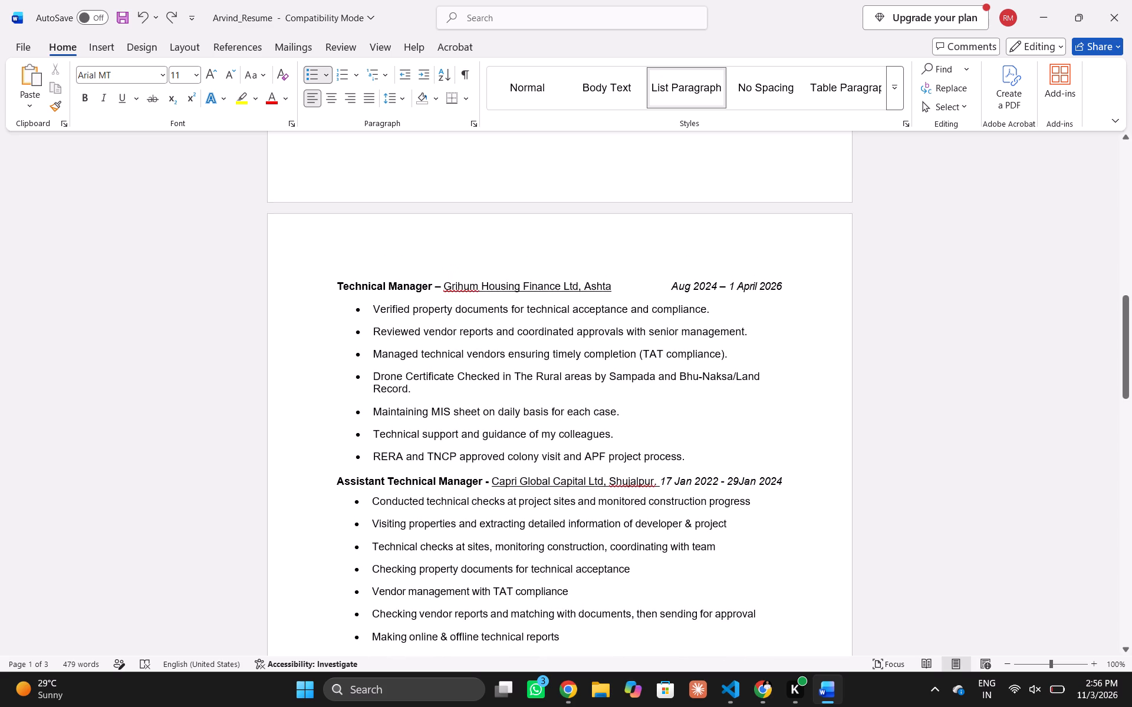
drag(375, 373, 419, 398)
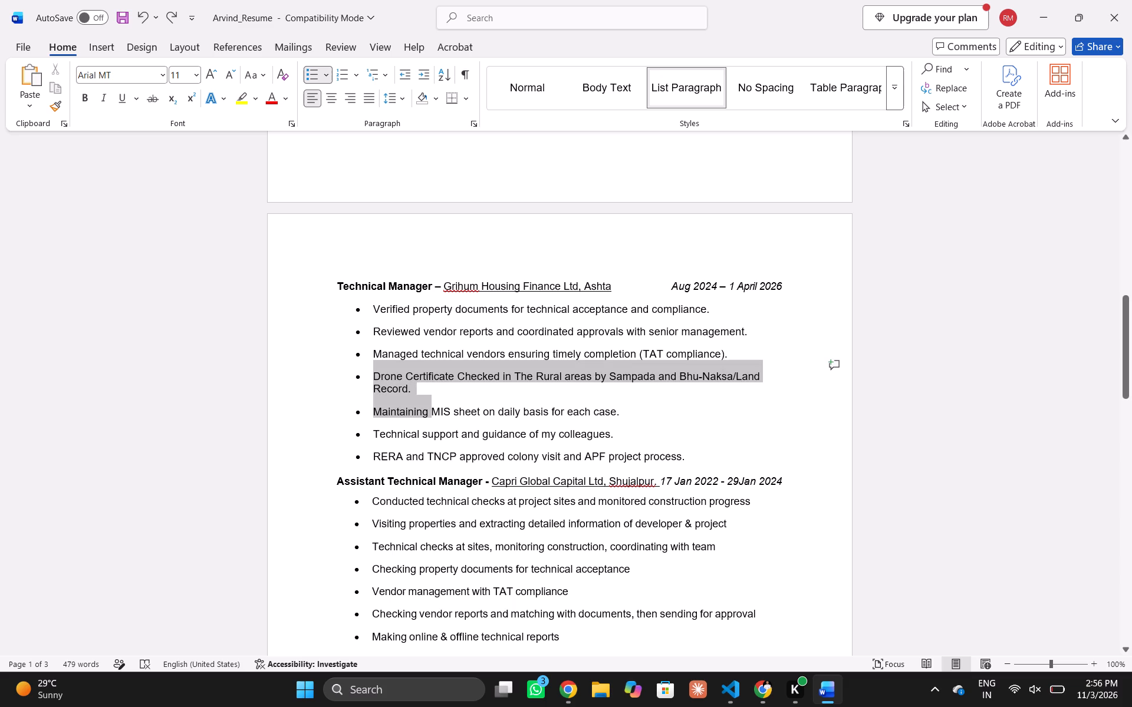
drag(419, 398, 409, 388)
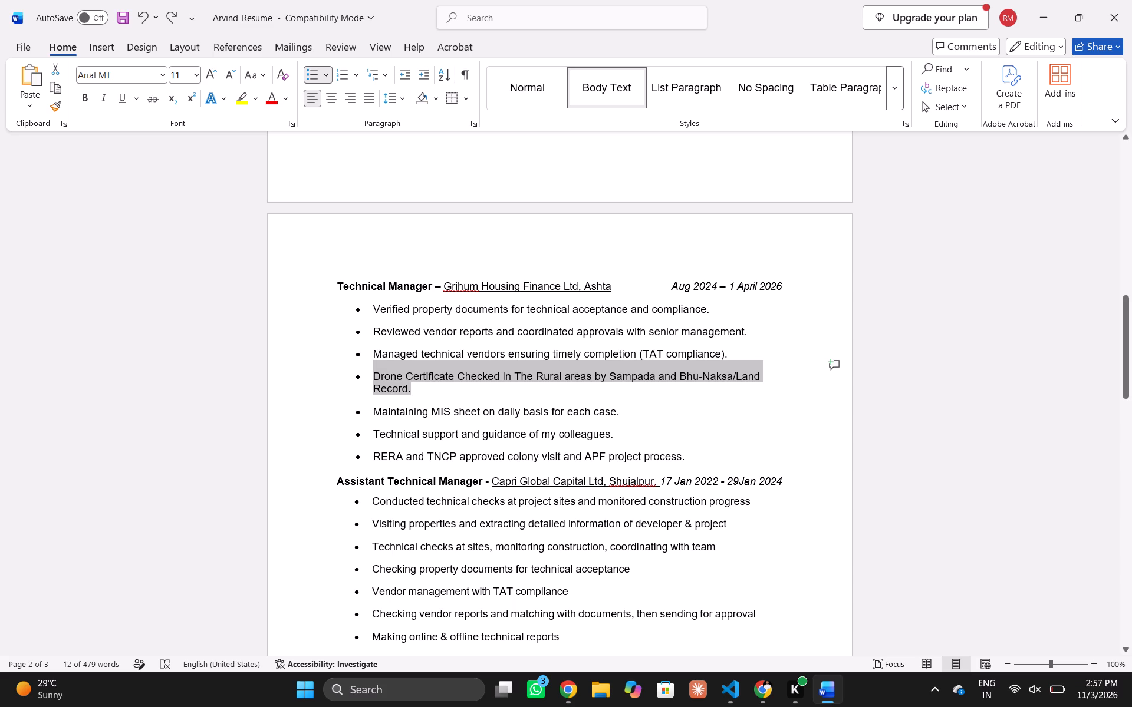
scroll(749, 411, down, 1)
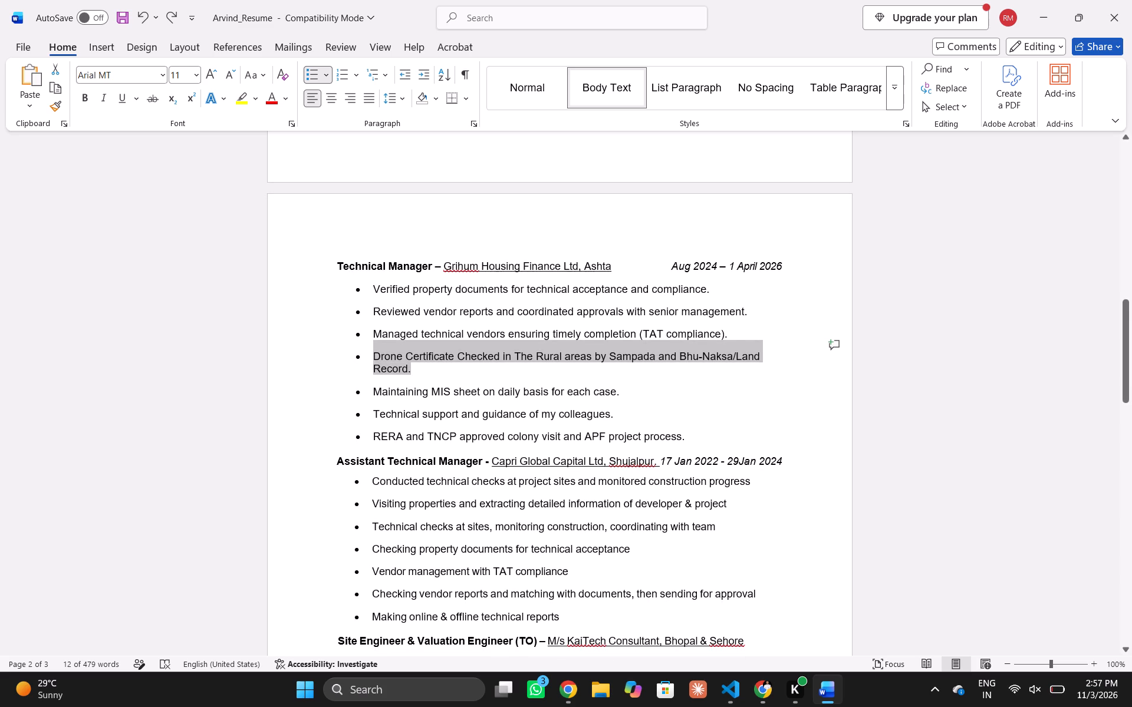
scroll(753, 441, down, 3)
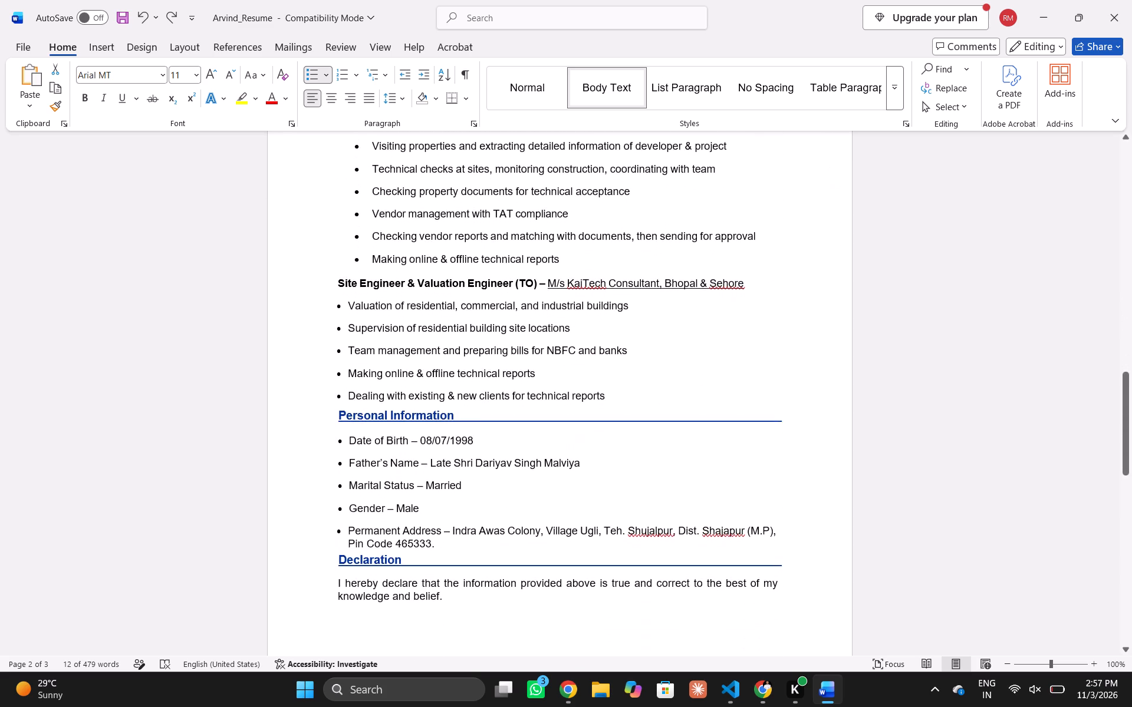
scroll(753, 441, down, 2)
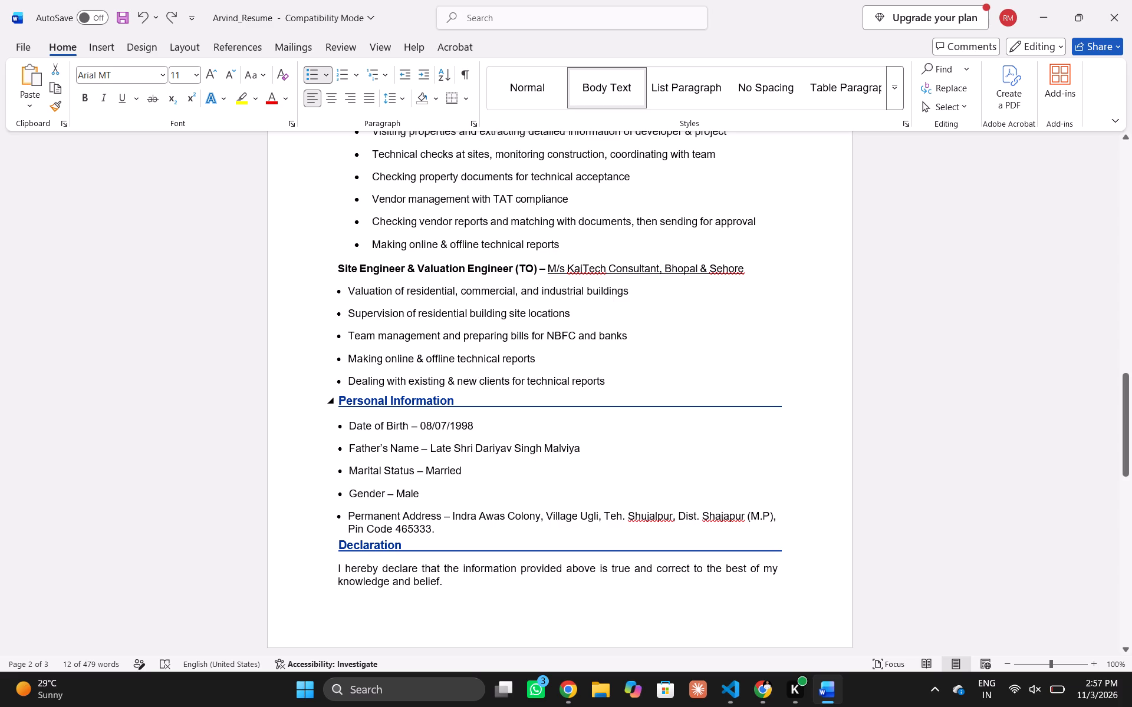
click(769, 273)
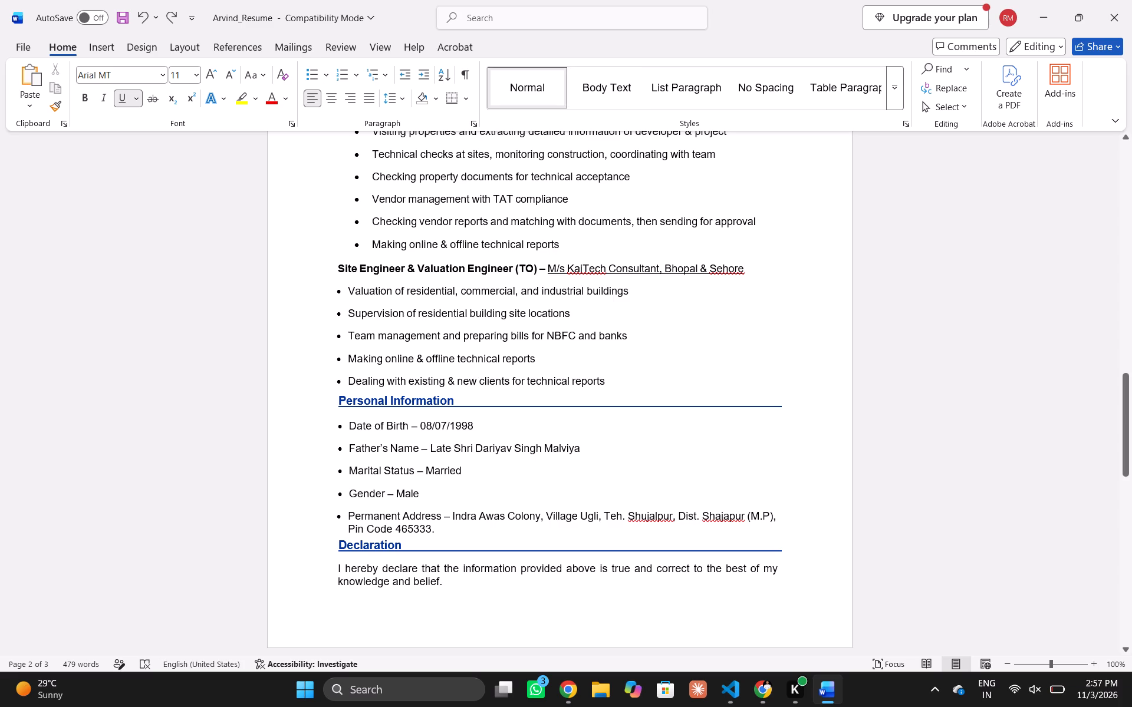
key(space)
key(space)
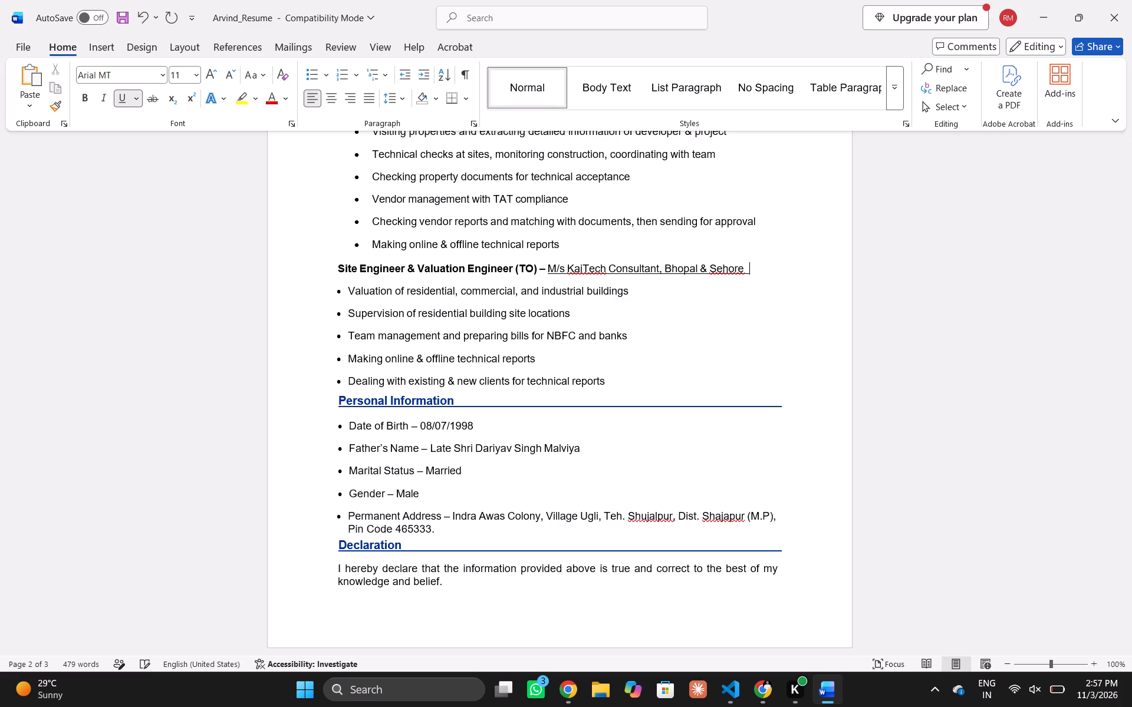
key(space)
key(space)
key(BackSpace)
key(BackSpace)
key(BackSpace)
key(BackSpace)
key(period)
key(space)
key(BackSpace)
click(776, 313)
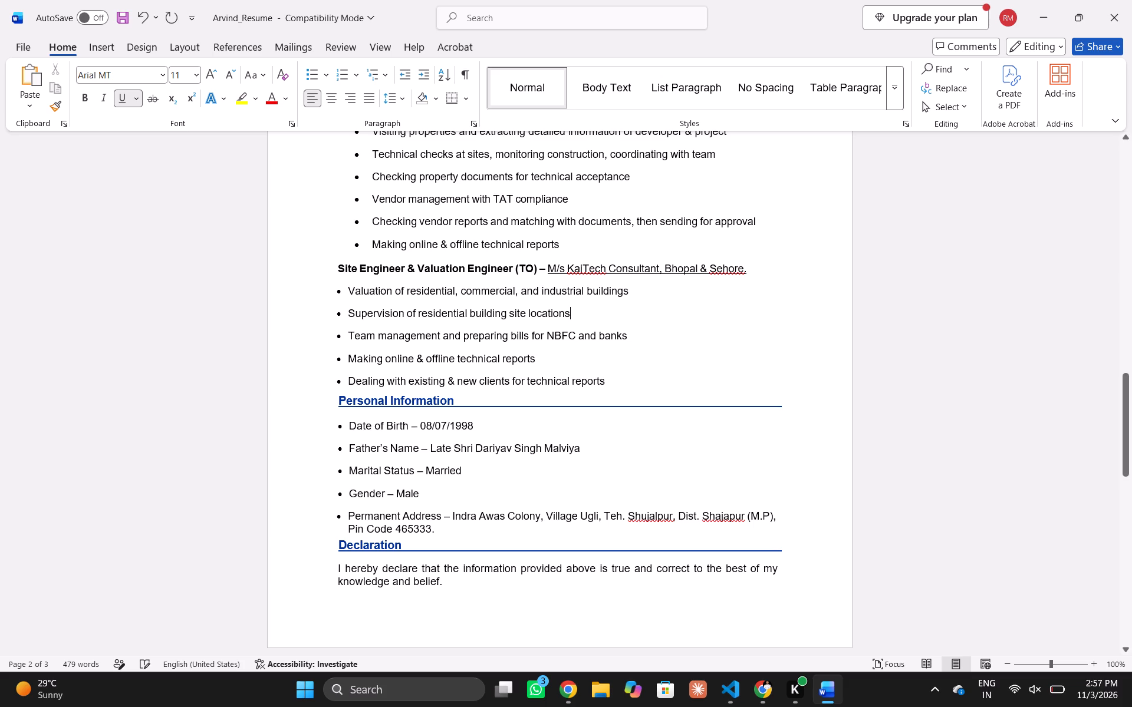
Copy "Consultant" from the Site Engineer & Valuation Engineer heading and search Google for "consultant shortcut" in a new Chrome tab.
scroll(743, 296, up, 1)
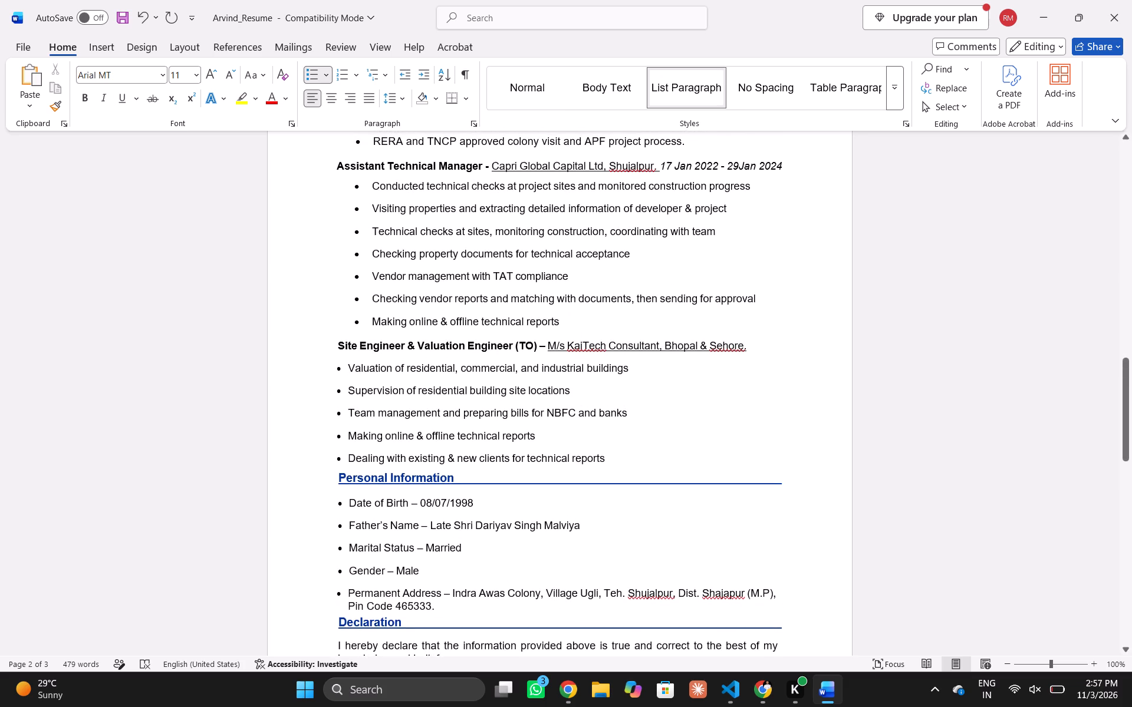
scroll(628, 347, up, 1)
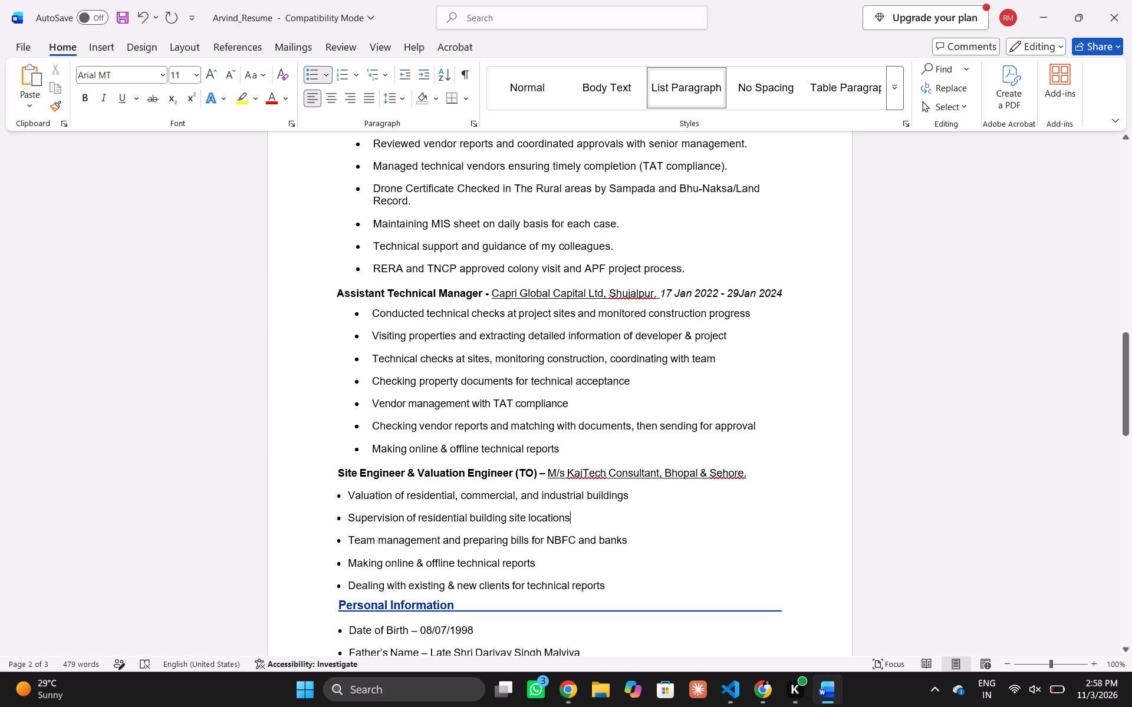
click(759, 471)
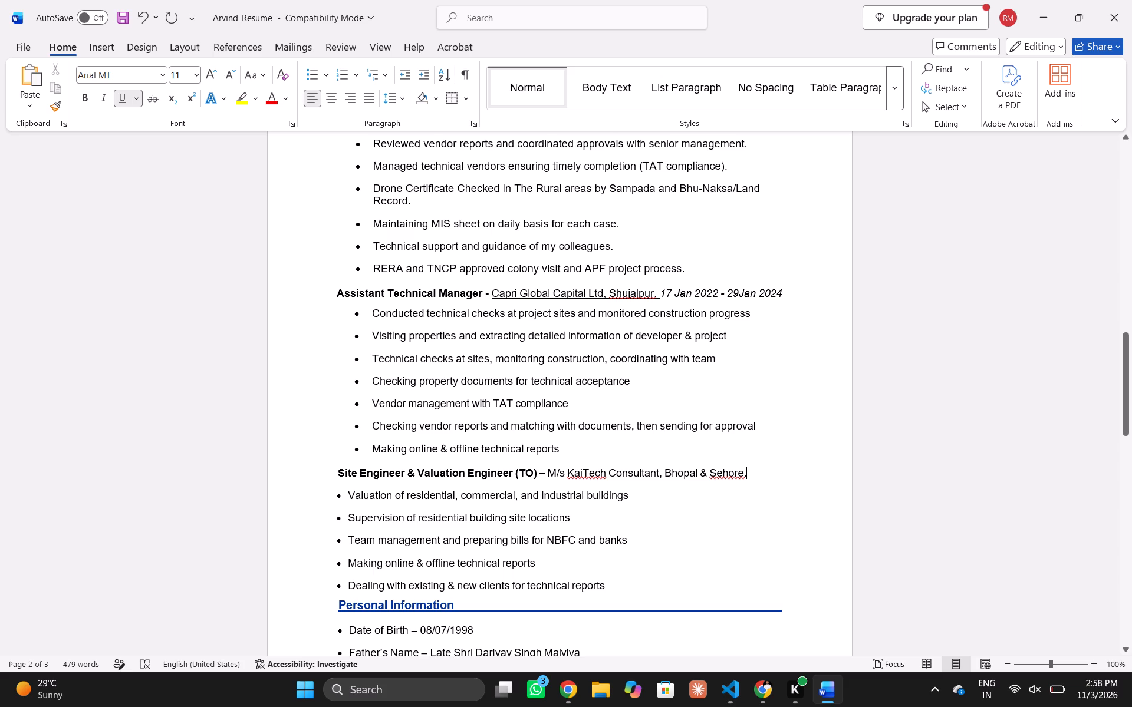
drag(610, 470, 657, 472)
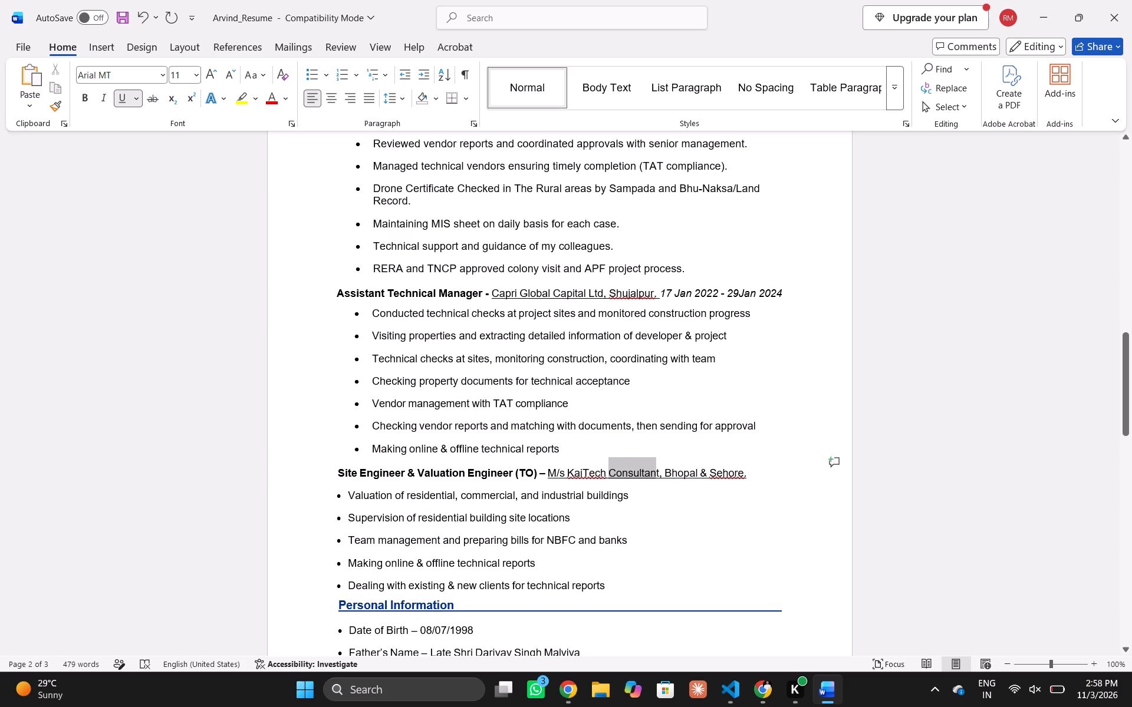
drag(657, 472, 659, 473)
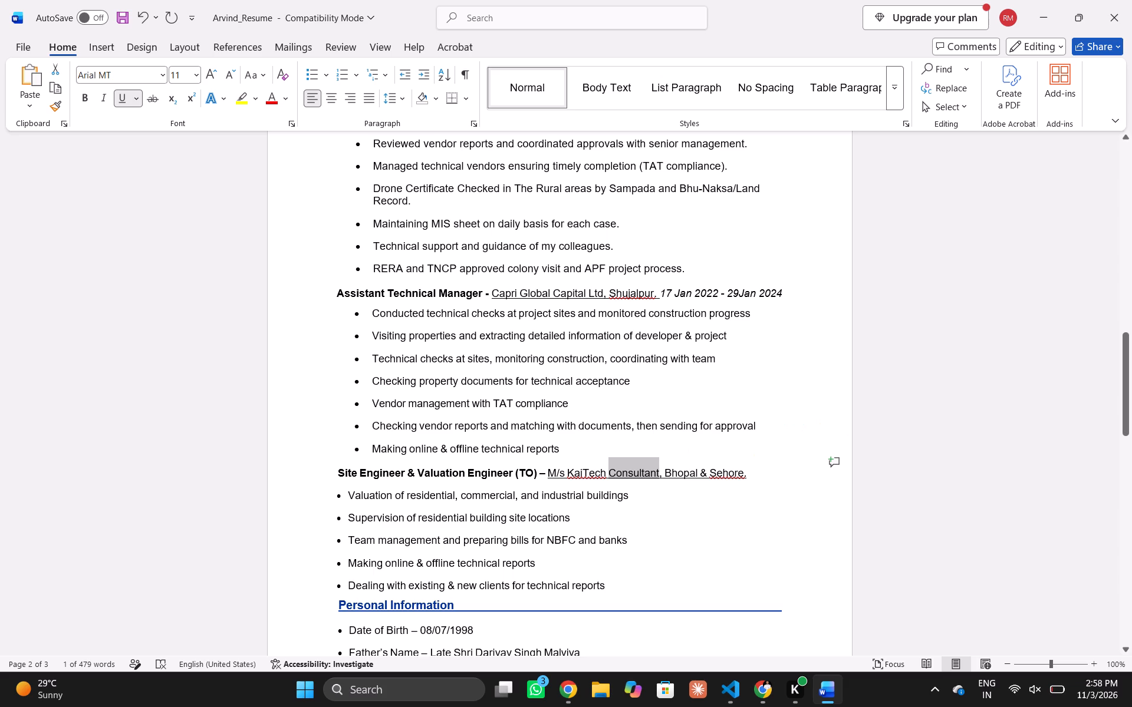
key(ctrl+c)
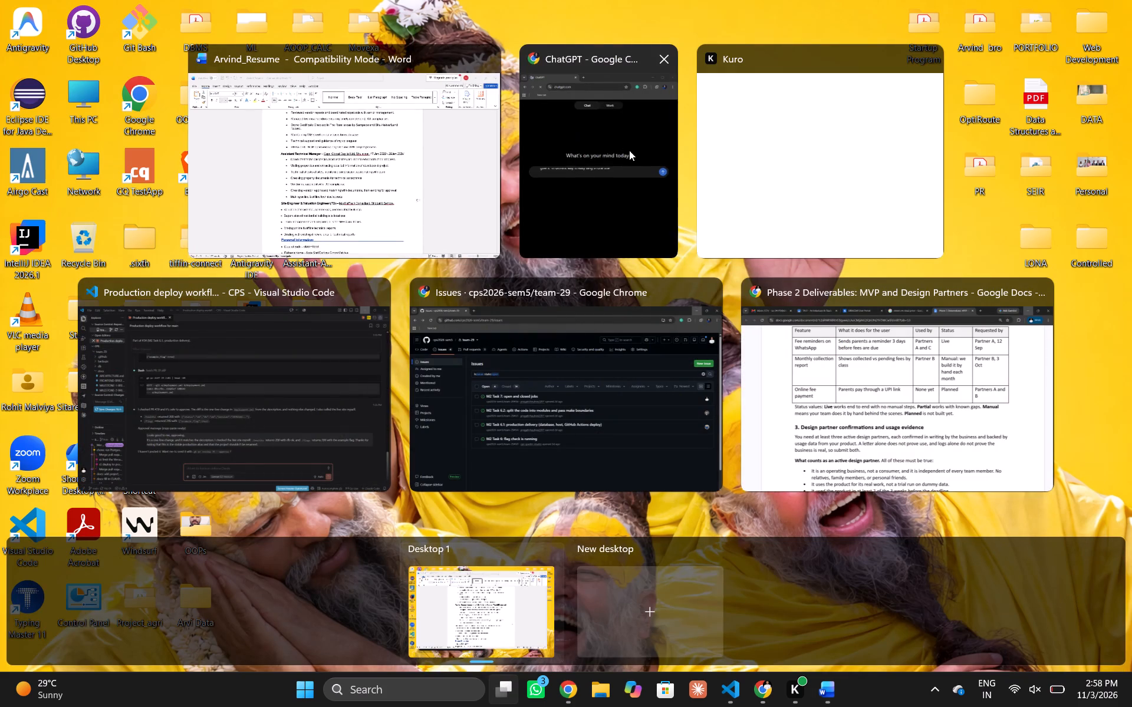
click(629, 150)
click(258, 27)
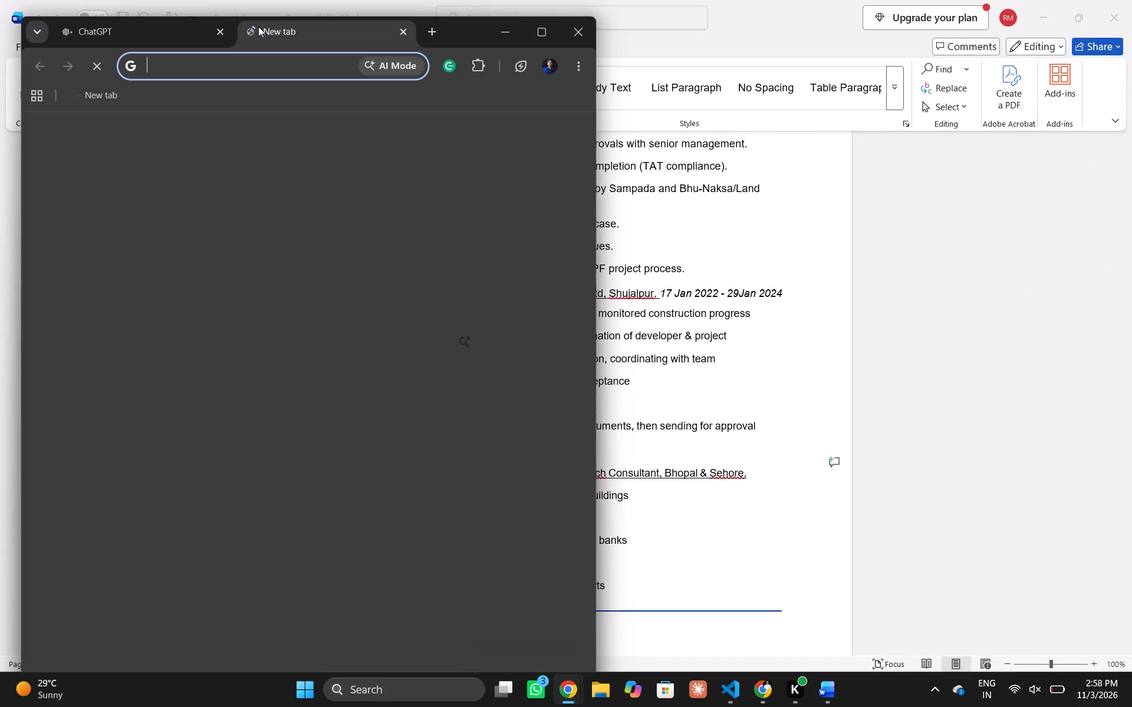
key(ctrl+v)
key(space)
key(space)
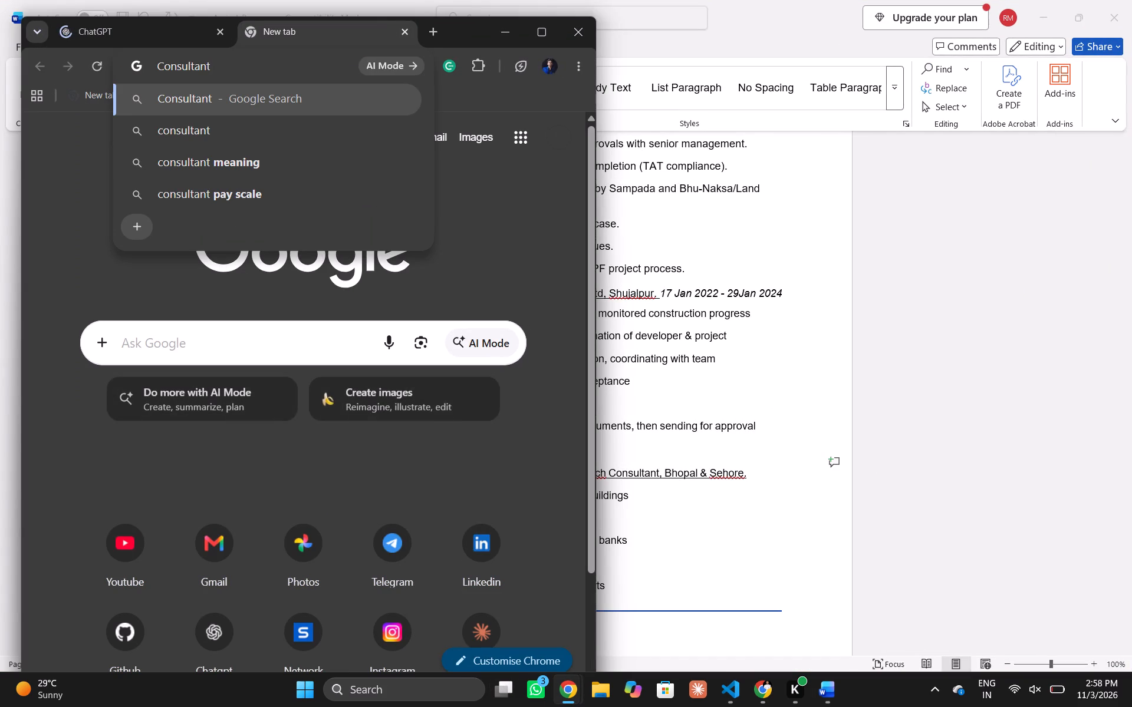
text(shor)
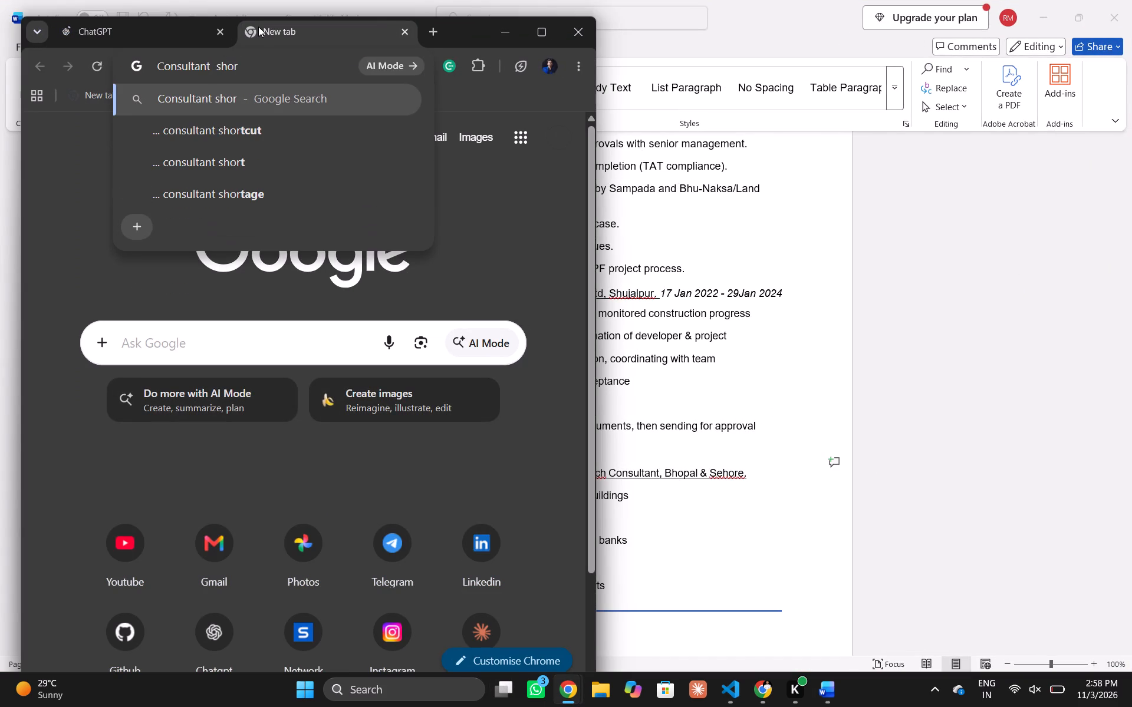
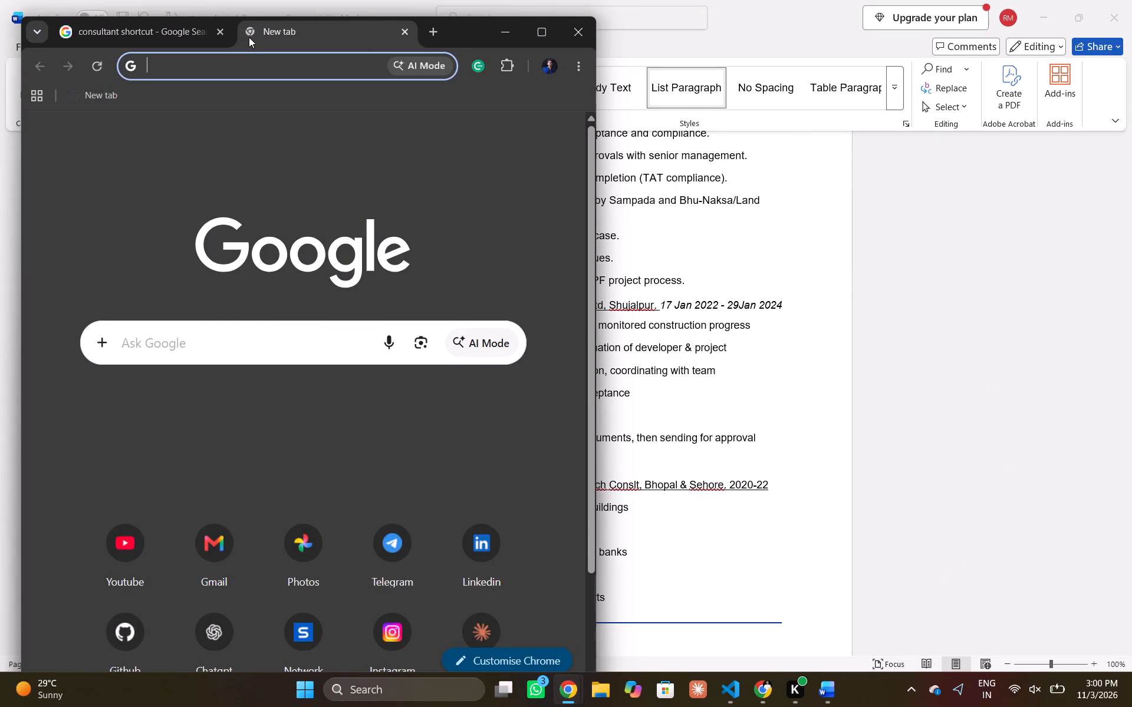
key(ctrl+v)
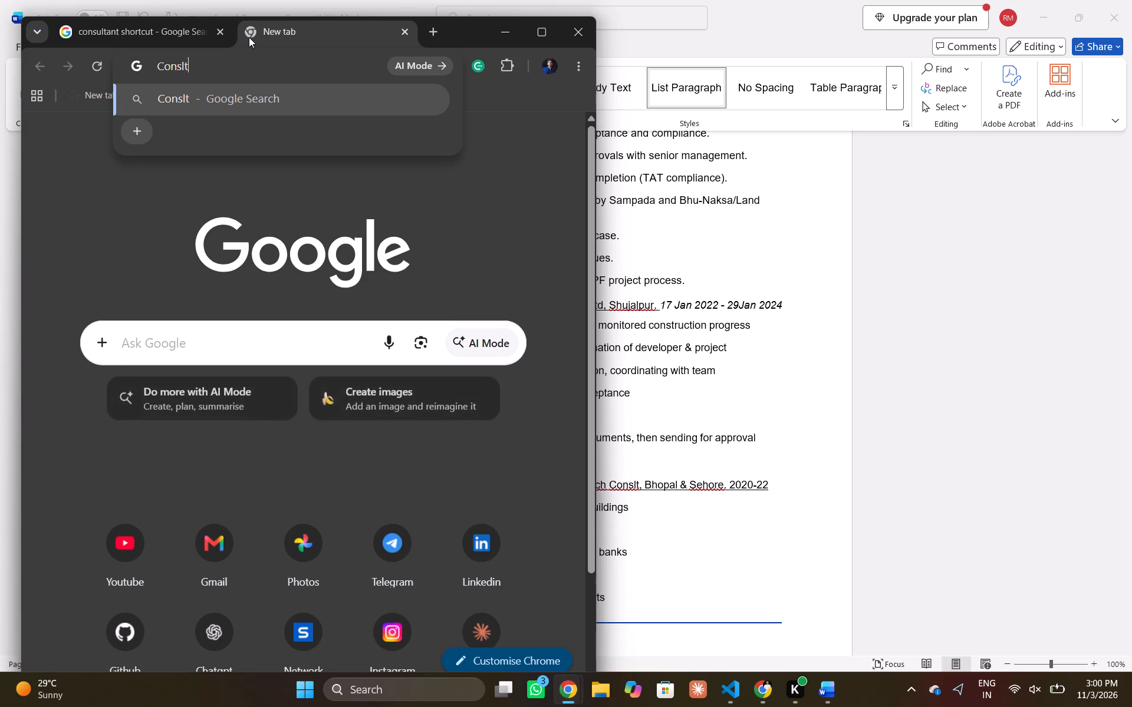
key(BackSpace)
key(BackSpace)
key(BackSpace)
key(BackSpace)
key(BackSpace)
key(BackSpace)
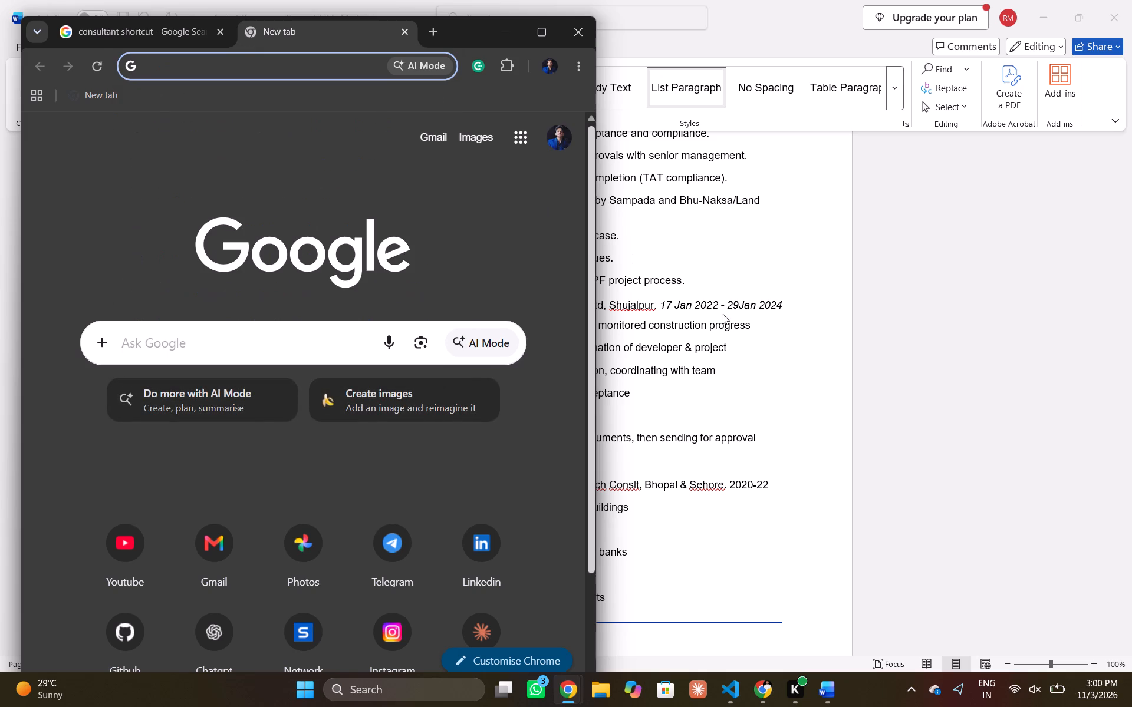
Back in the Word resume, italicise "2020-22" in the Site Engineer & Valuation Engineer heading and remove its underline.
click(798, 415)
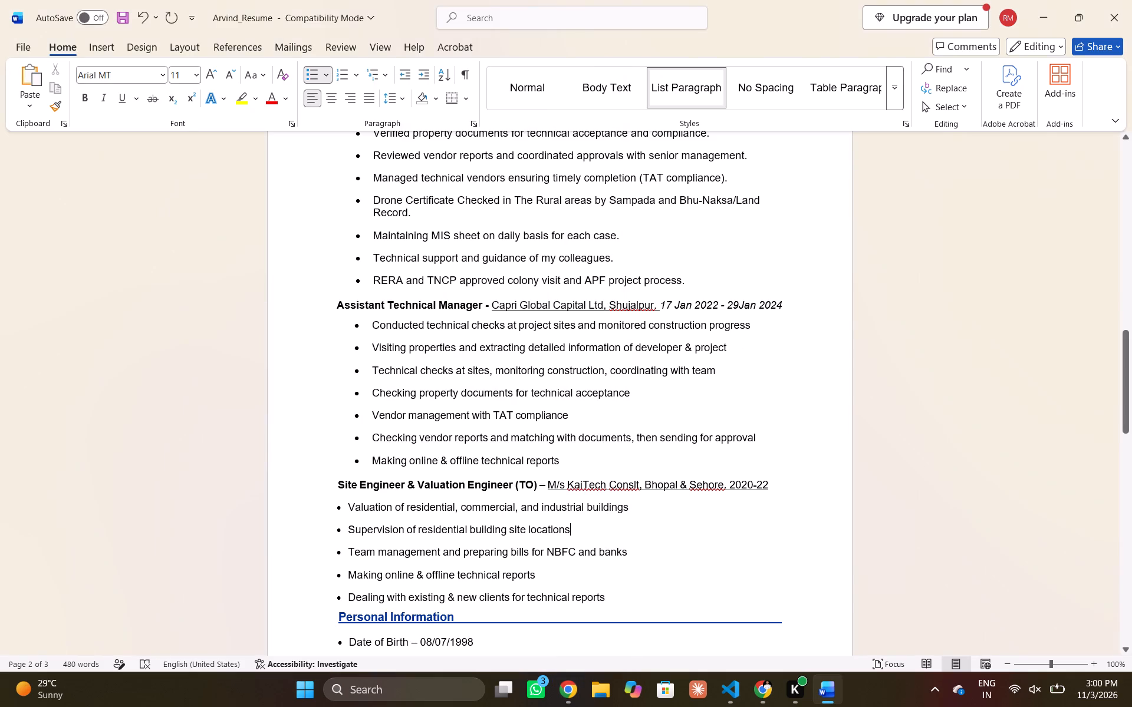
drag(730, 481, 764, 487)
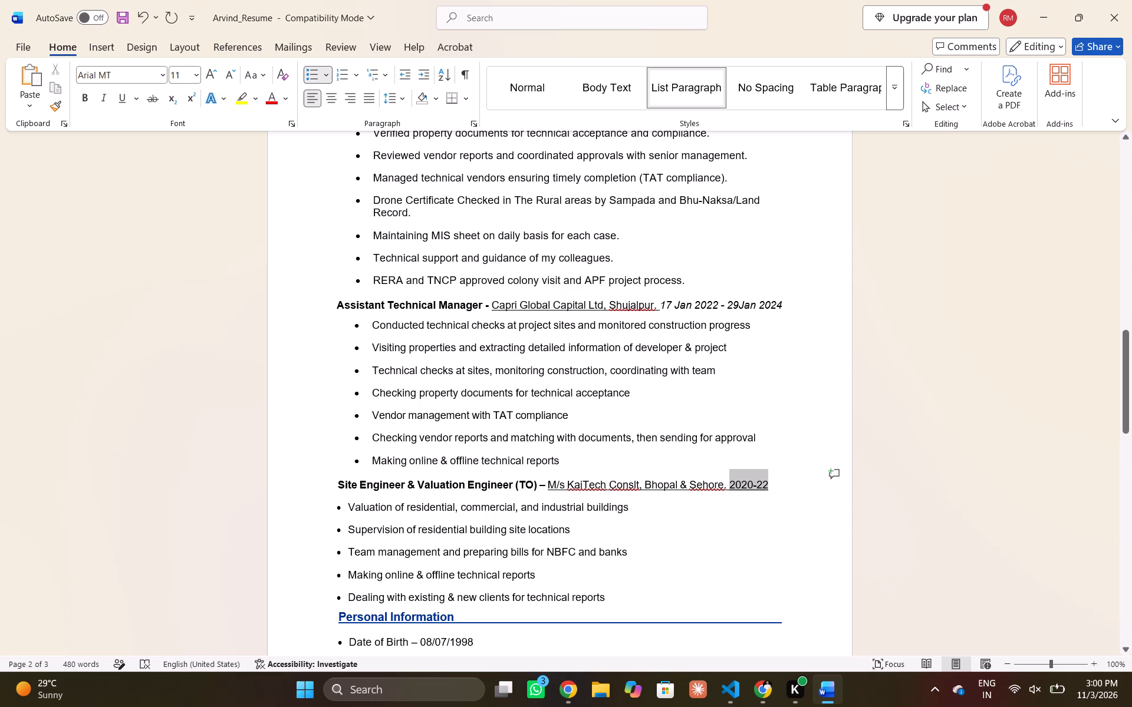
drag(764, 487, 766, 487)
click(798, 462)
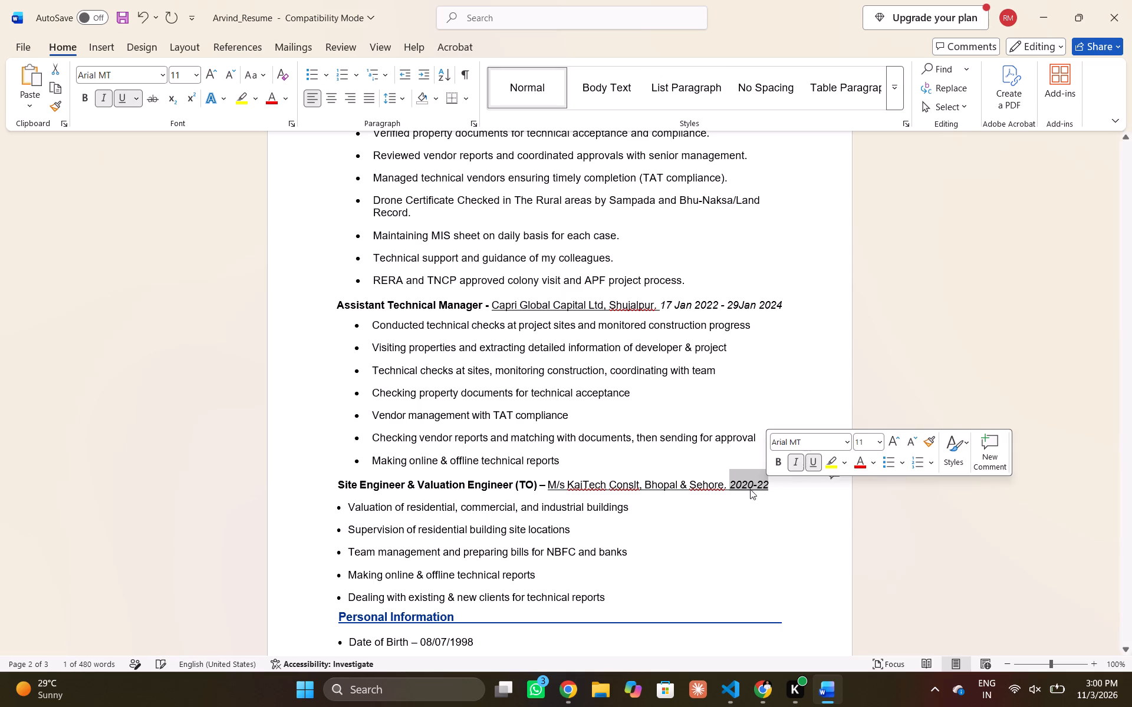
click(811, 461)
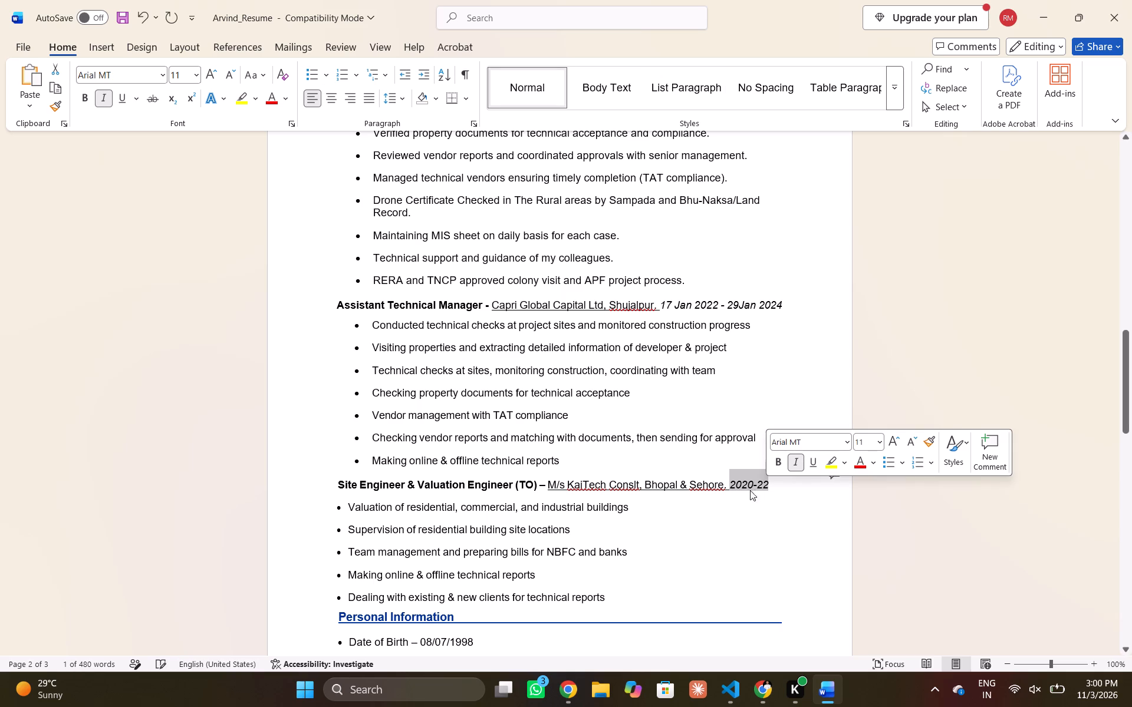
click(738, 510)
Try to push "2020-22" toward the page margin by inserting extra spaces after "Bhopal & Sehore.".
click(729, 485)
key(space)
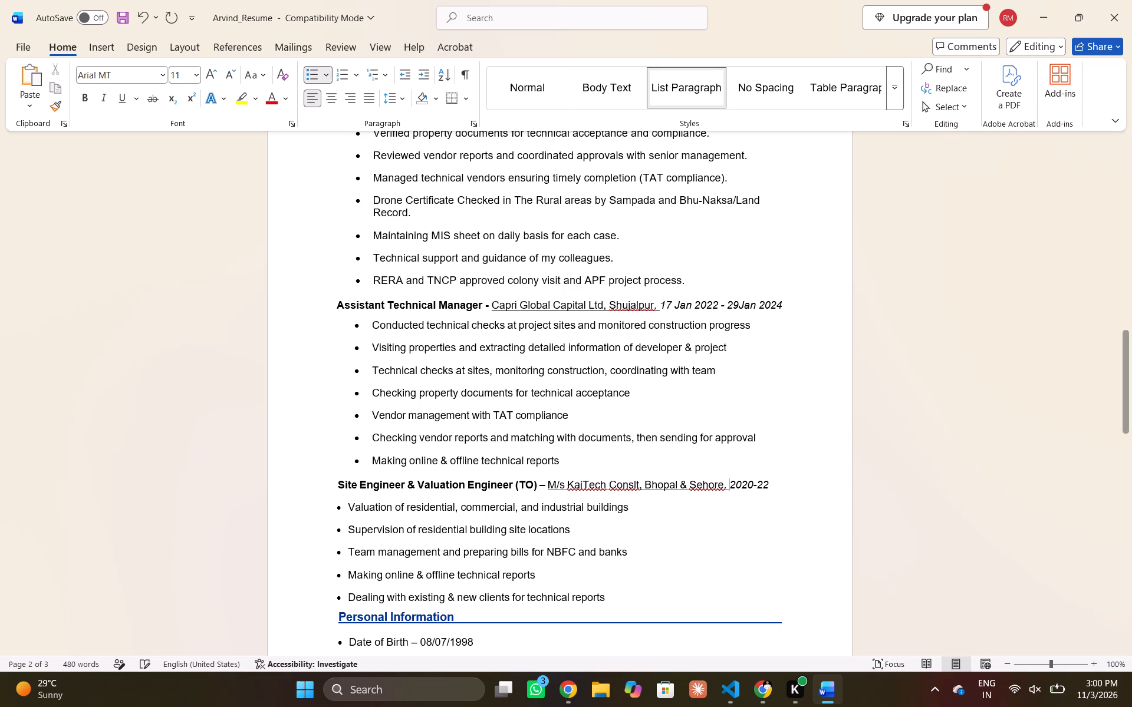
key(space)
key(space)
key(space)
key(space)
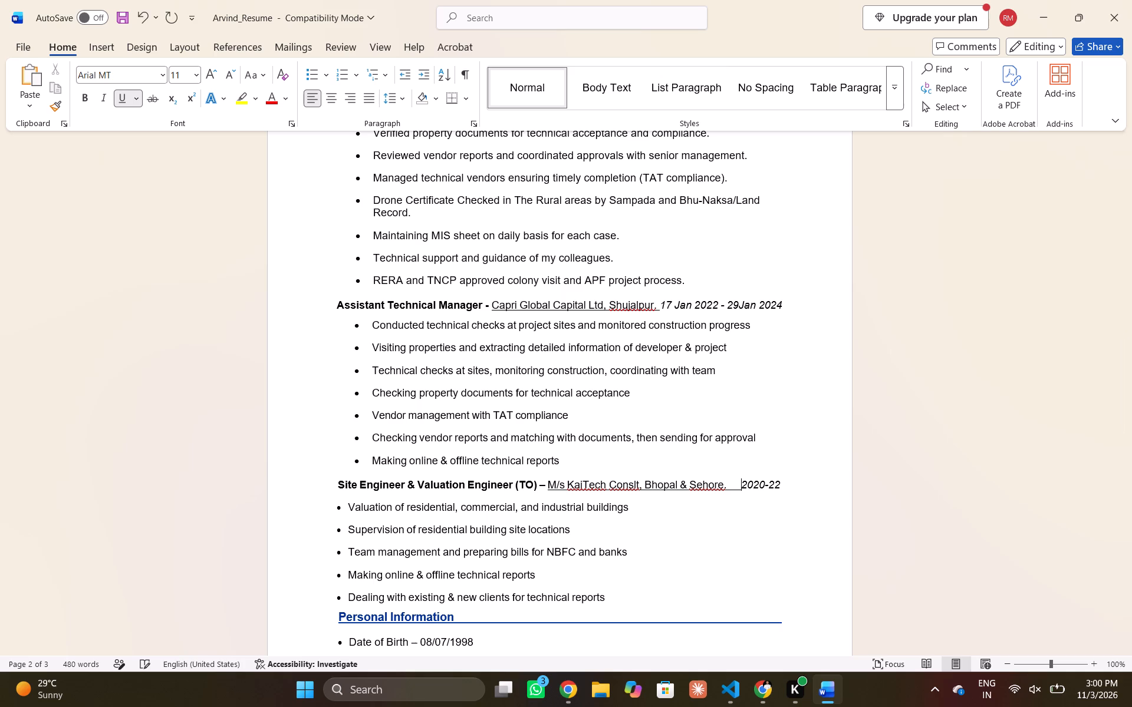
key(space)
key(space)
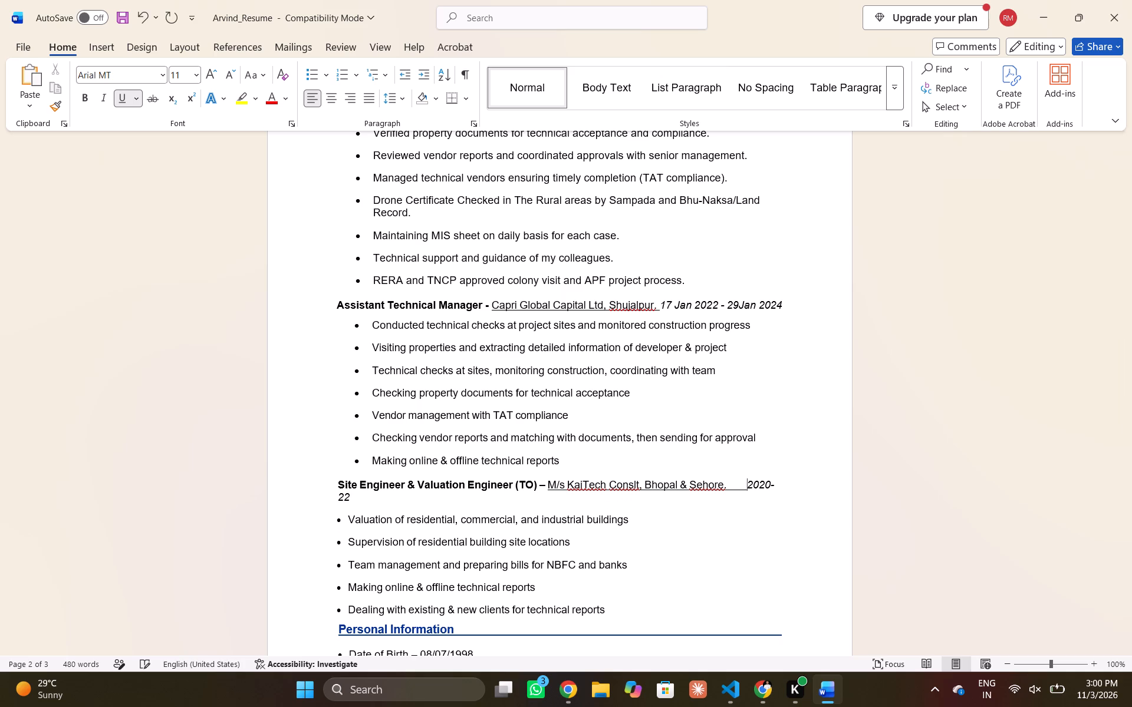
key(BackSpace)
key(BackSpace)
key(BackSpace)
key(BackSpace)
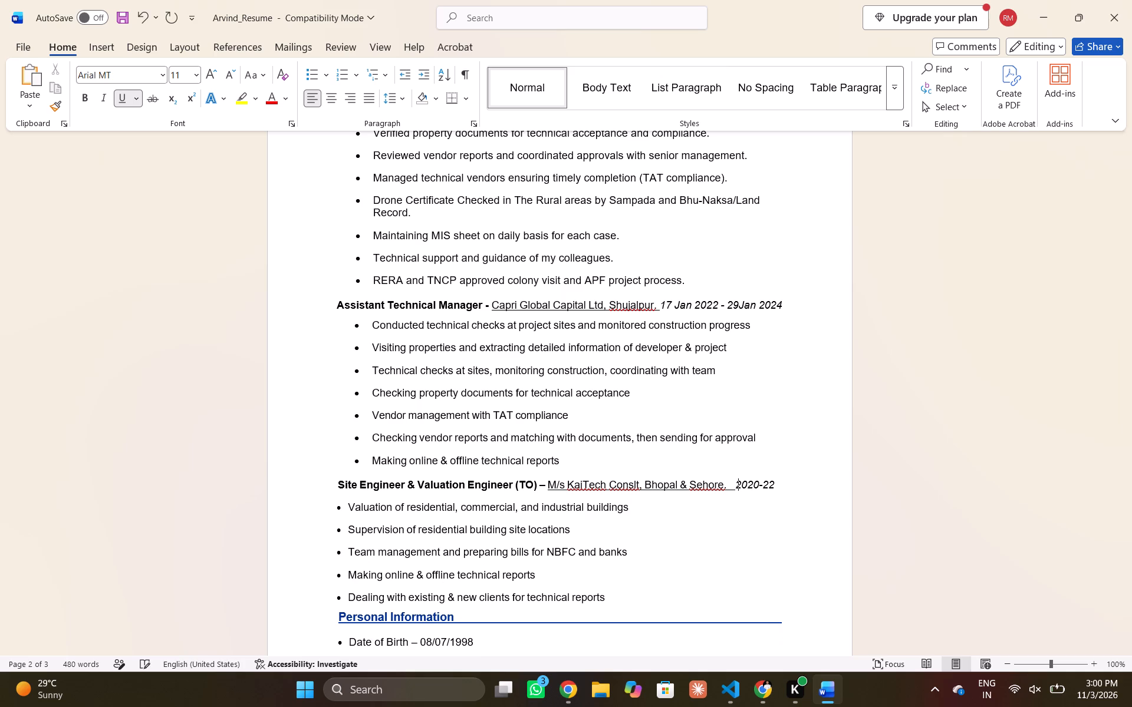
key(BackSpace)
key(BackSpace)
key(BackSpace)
Cut "2020-22" from the Site Engineer & Valuation Engineer heading and paste it back after four non-underlined spaces following "Sehore.".
click(731, 508)
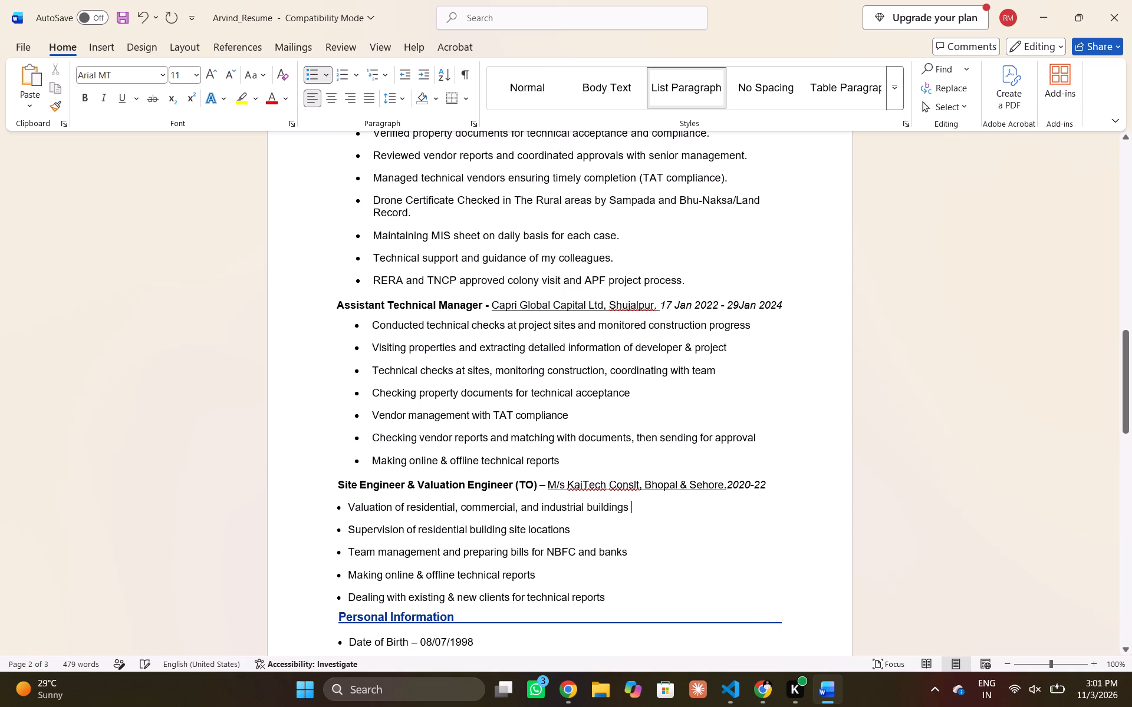
click(727, 484)
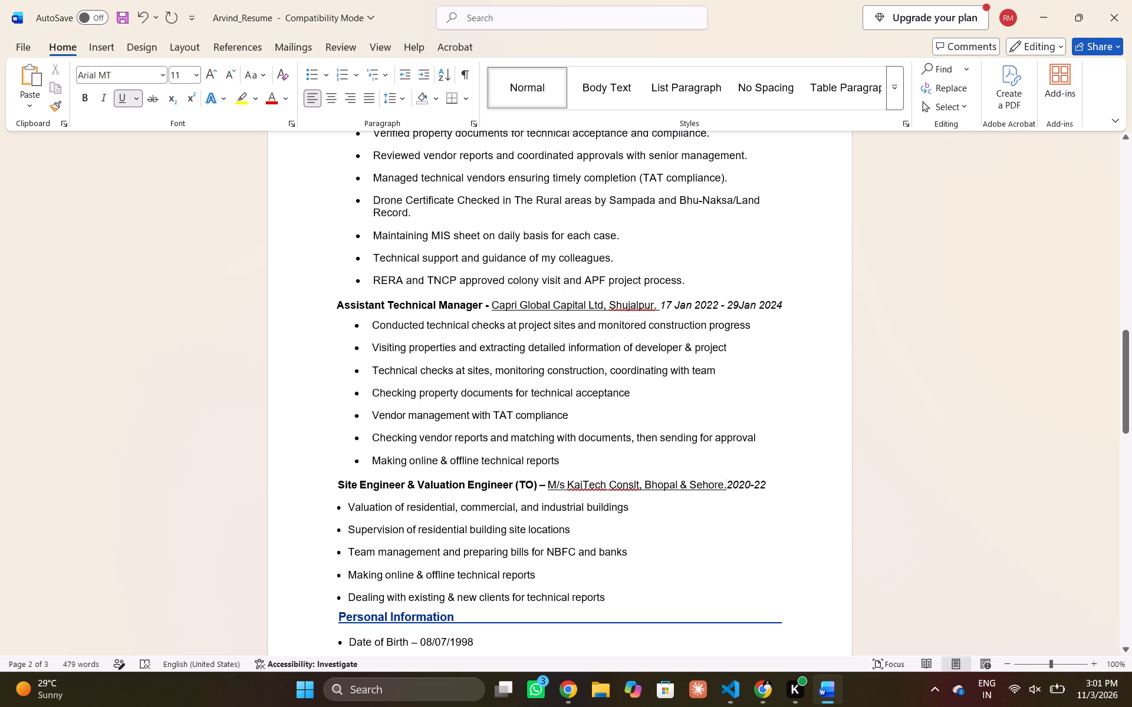
drag(727, 484, 774, 485)
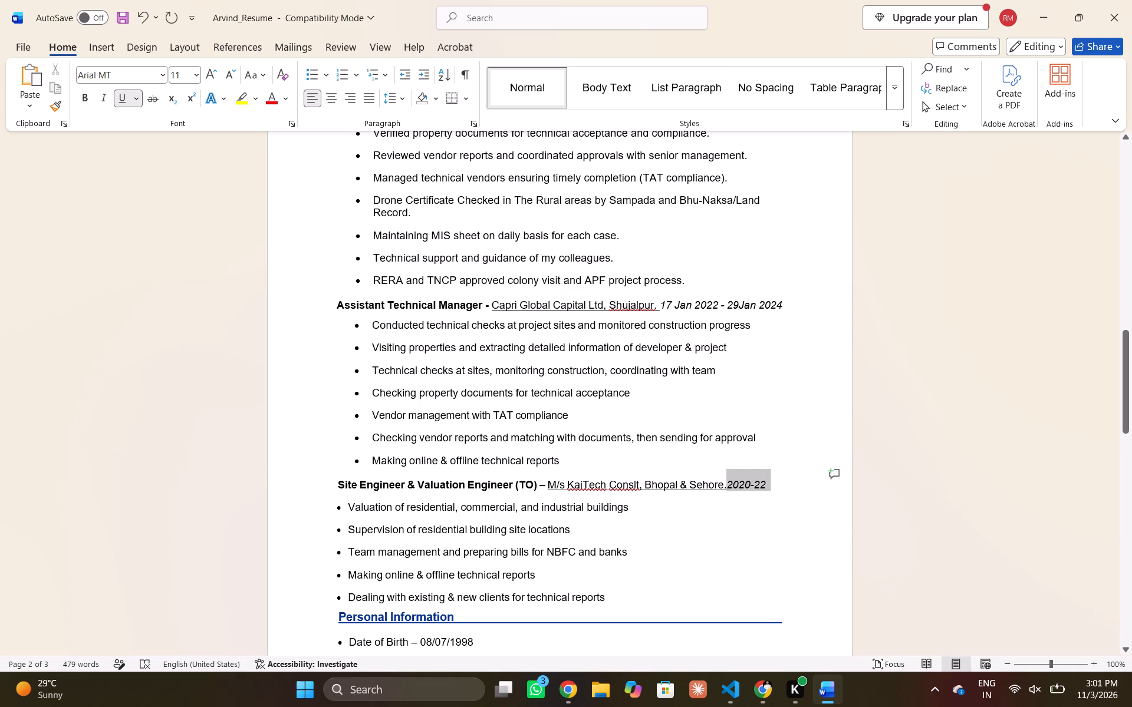
drag(774, 485, 766, 487)
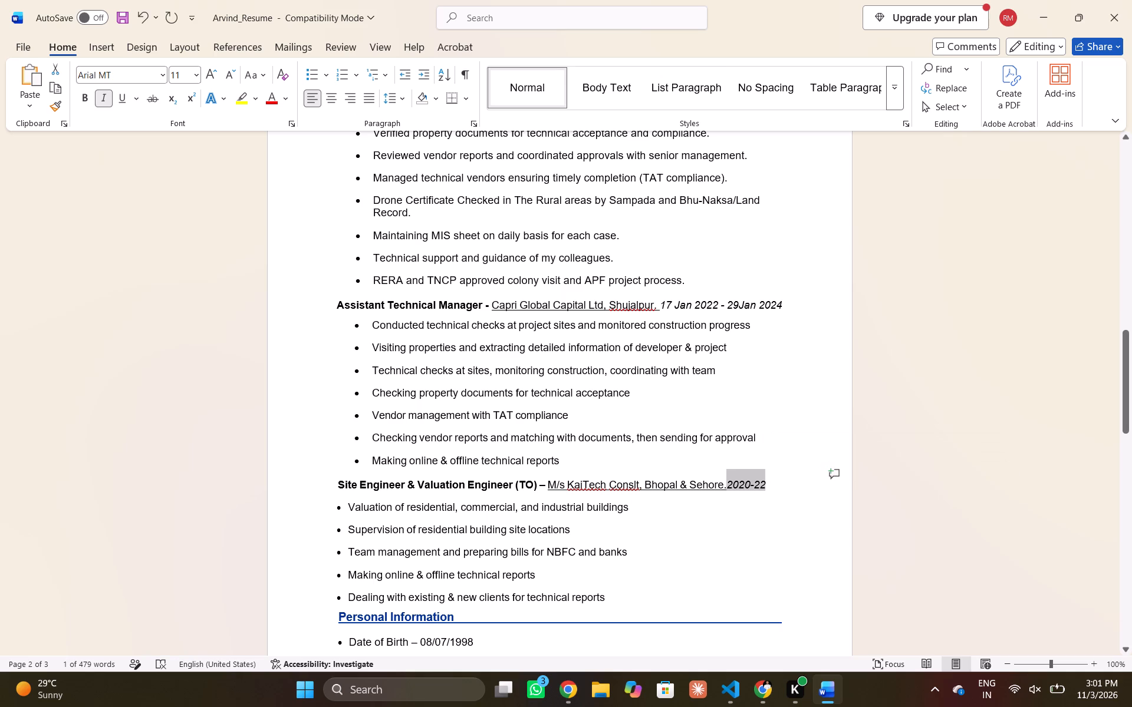
key(ctrl+x)
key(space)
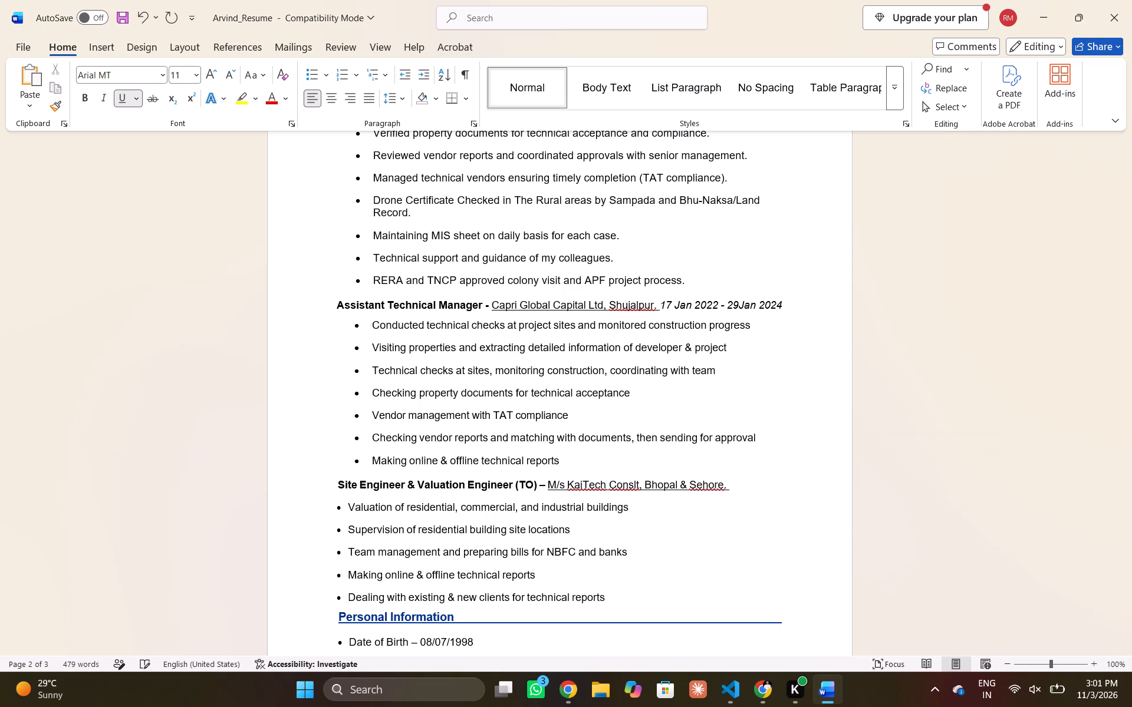
key(BackSpace)
click(124, 99)
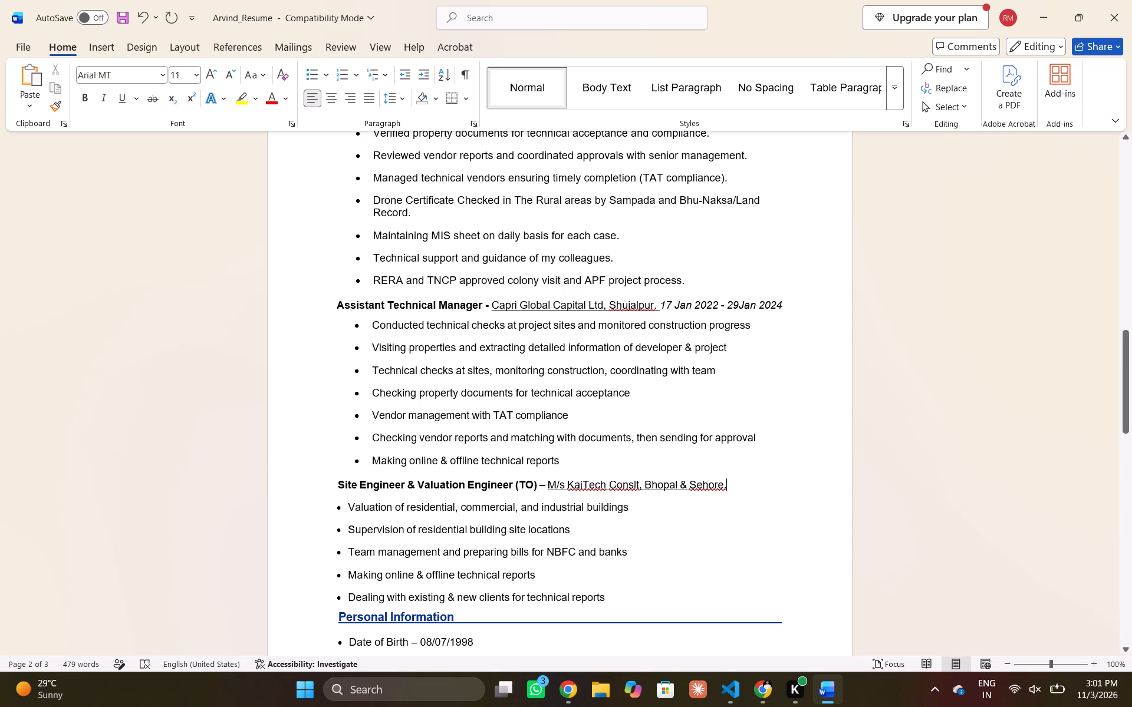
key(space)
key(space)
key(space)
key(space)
key(ctrl+v)
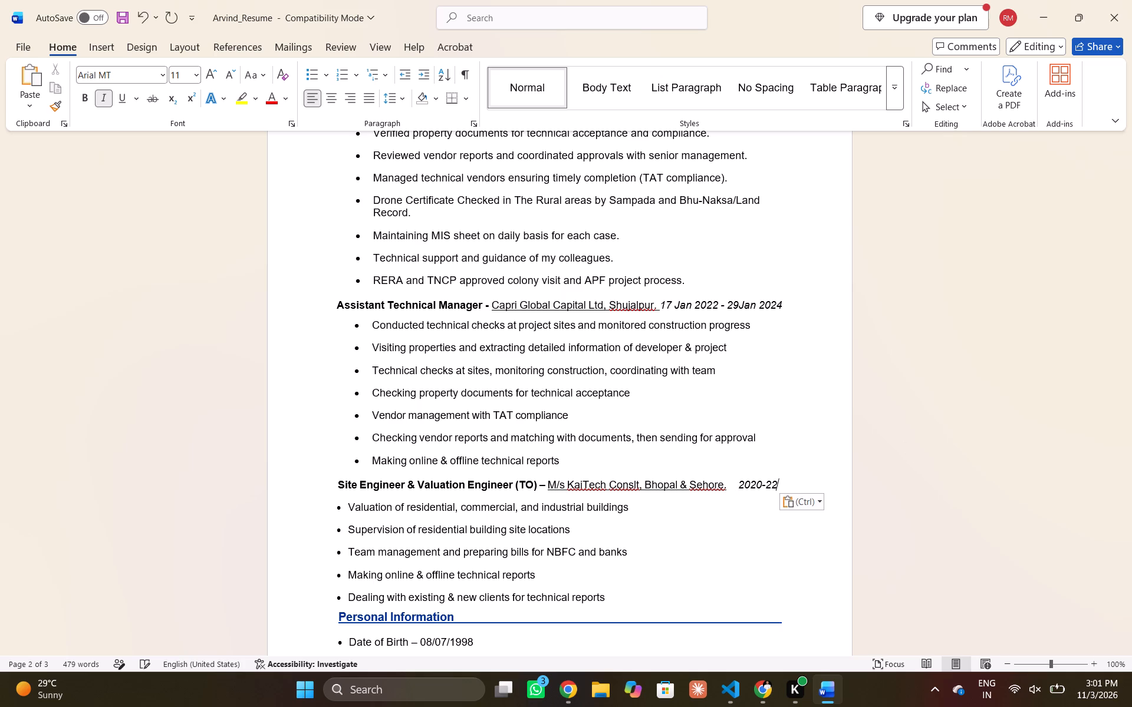
Add two more spaces before "2020-22" to align it with the end of the heading line.
key(Left)
key(Left)
key(Left)
key(Left)
key(Left)
key(Left)
key(Left)
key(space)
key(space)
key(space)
key(BackSpace)
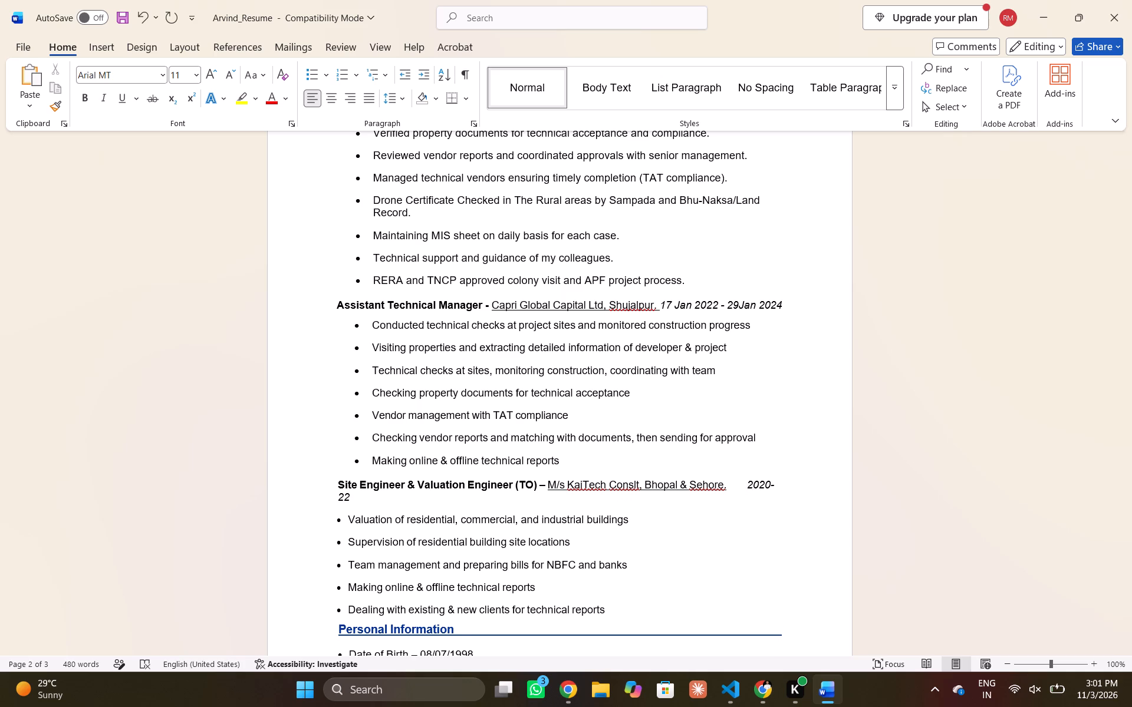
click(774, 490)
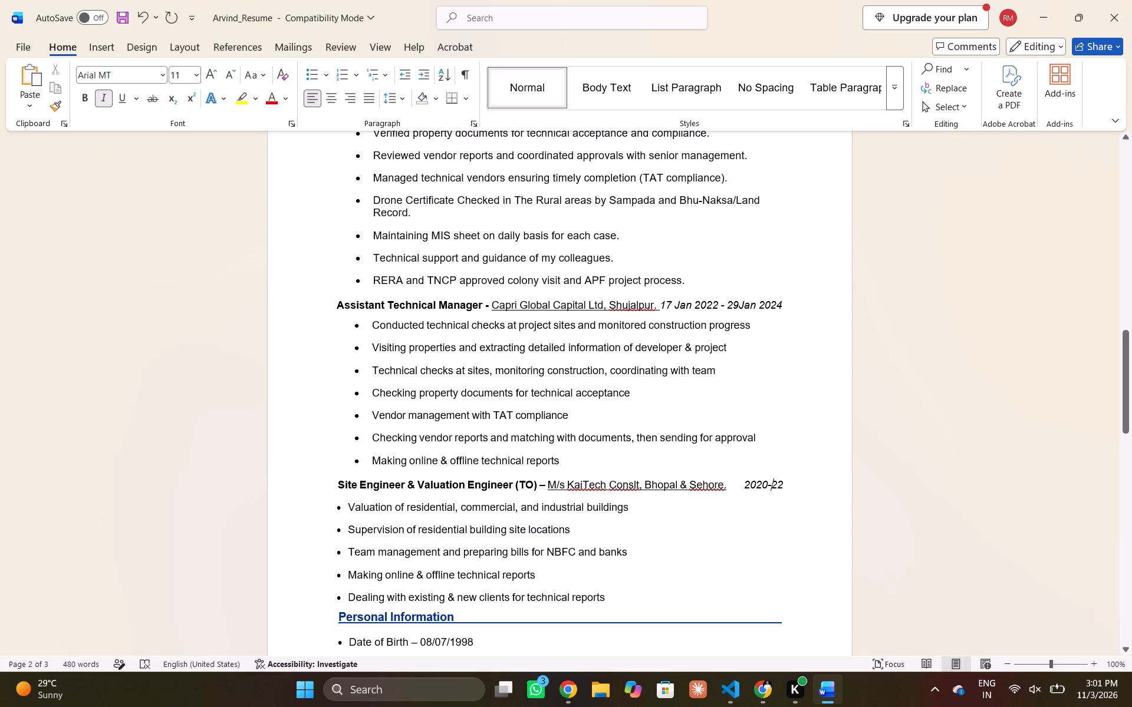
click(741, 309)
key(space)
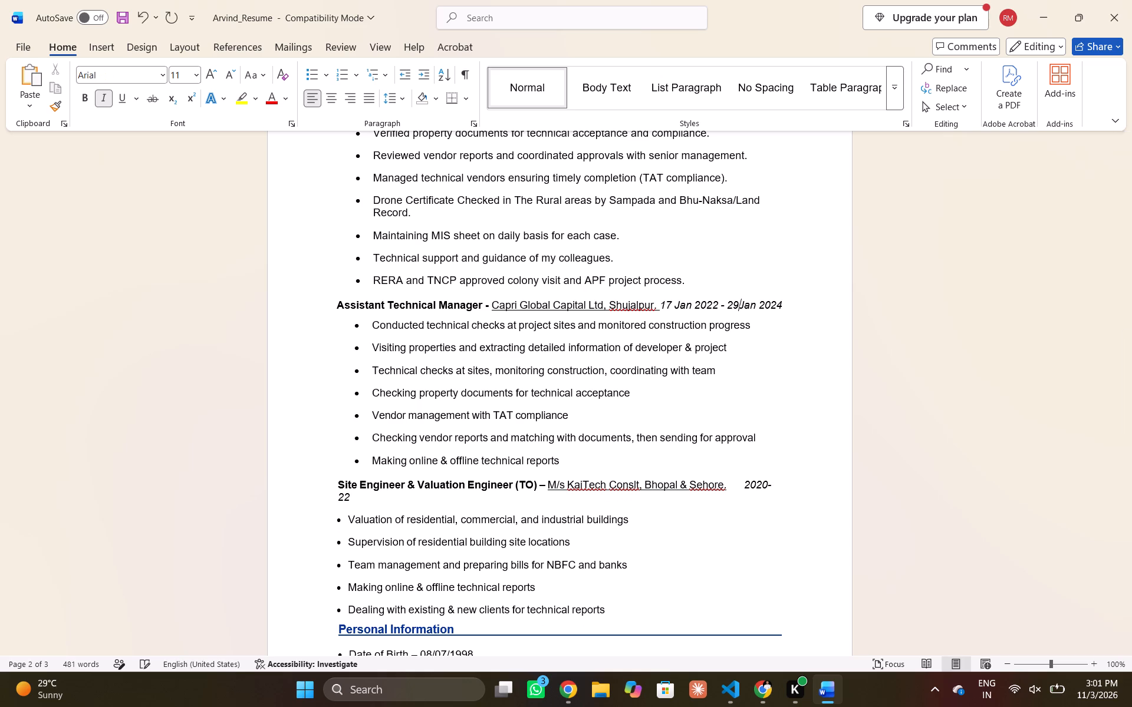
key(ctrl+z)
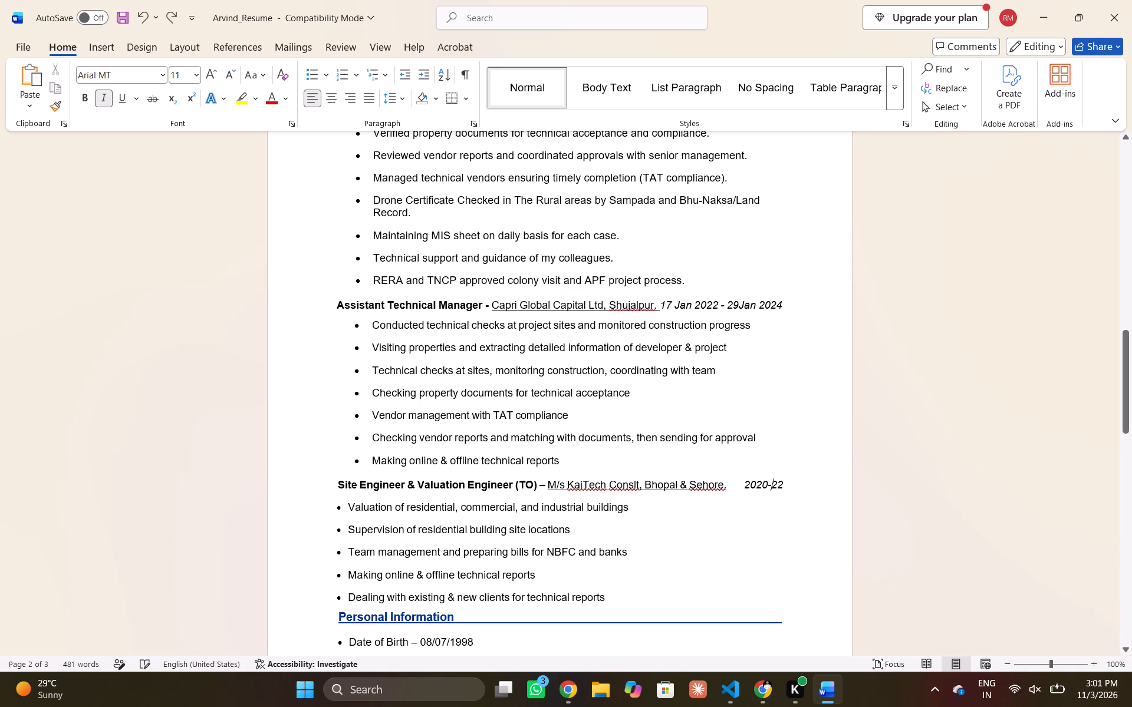
Rewrite the period in the Assistant Technical Manager heading as "17 Jan 2022- 29 Jan 2024", keeping it on one line.
click(743, 306)
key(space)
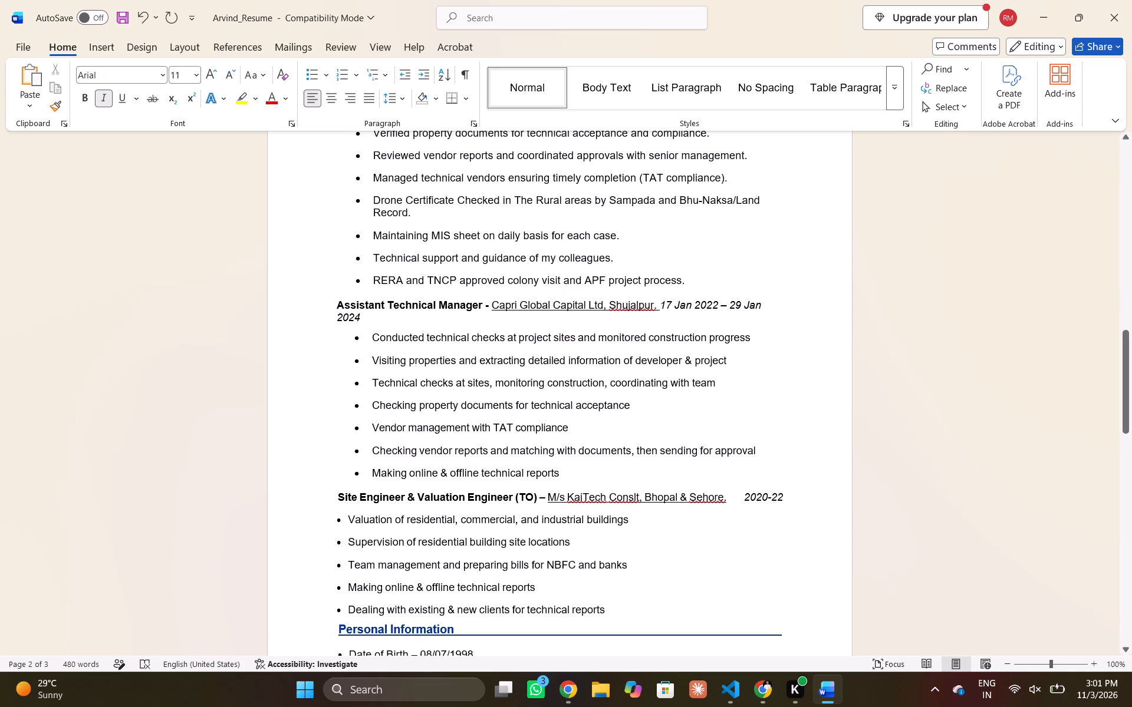
click(731, 302)
key(BackSpace)
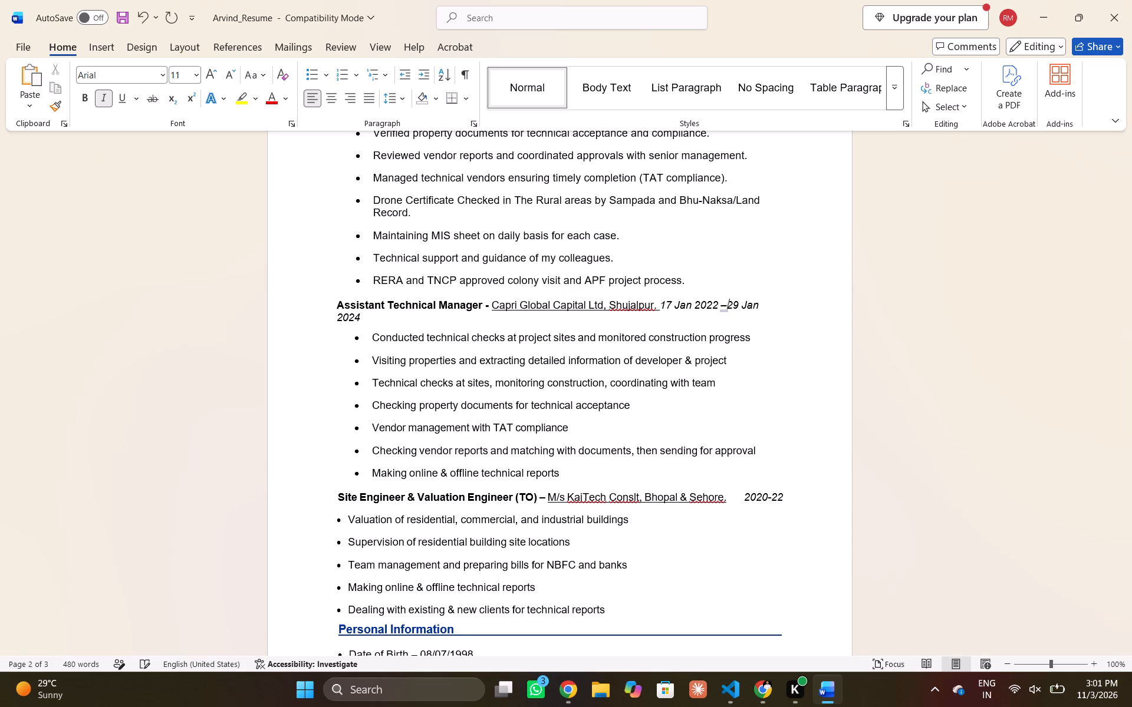
key(BackSpace)
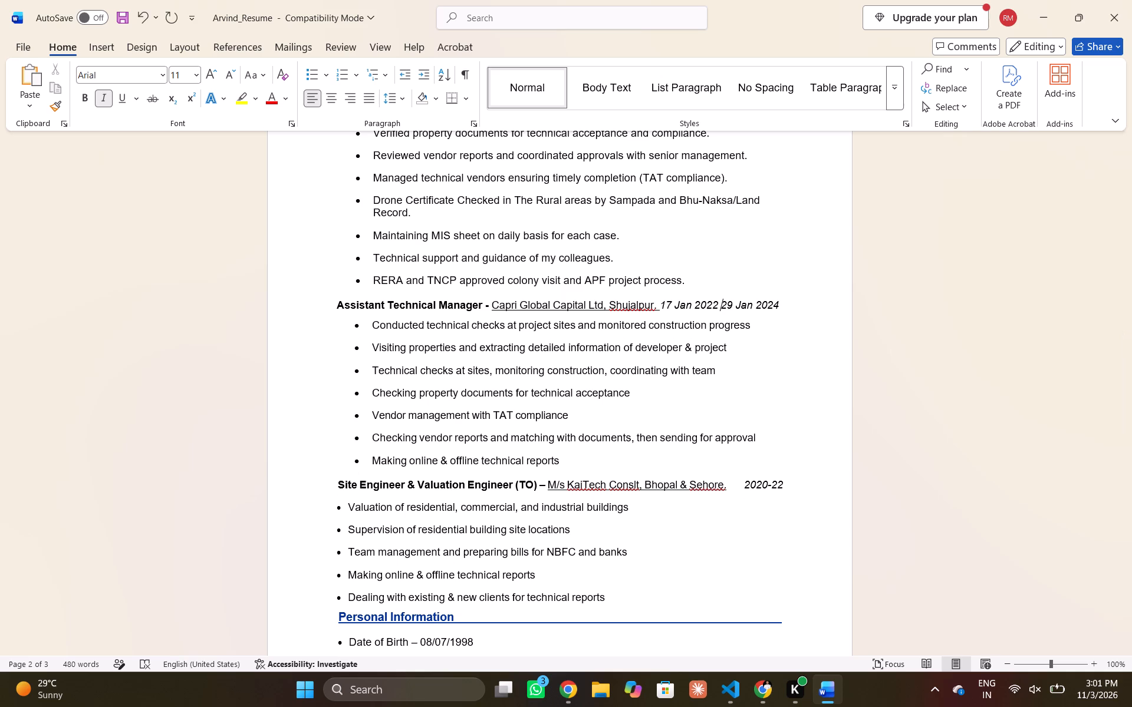
key(BackSpace)
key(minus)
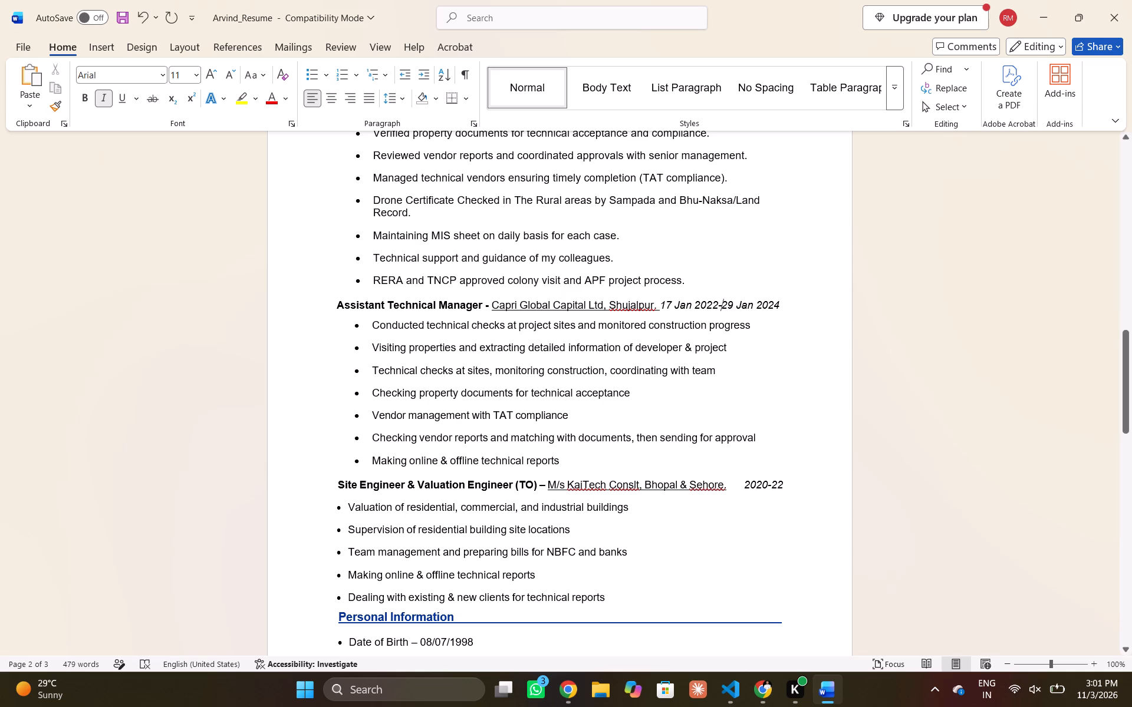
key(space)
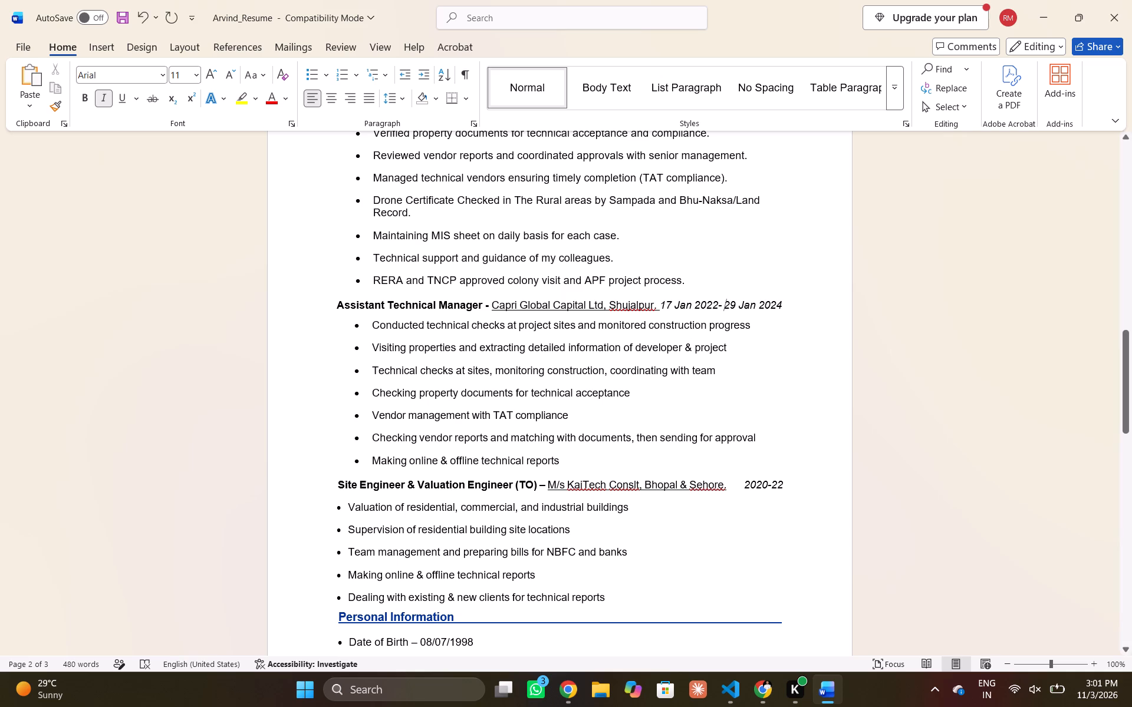
click(718, 305)
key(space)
key(BackSpace)
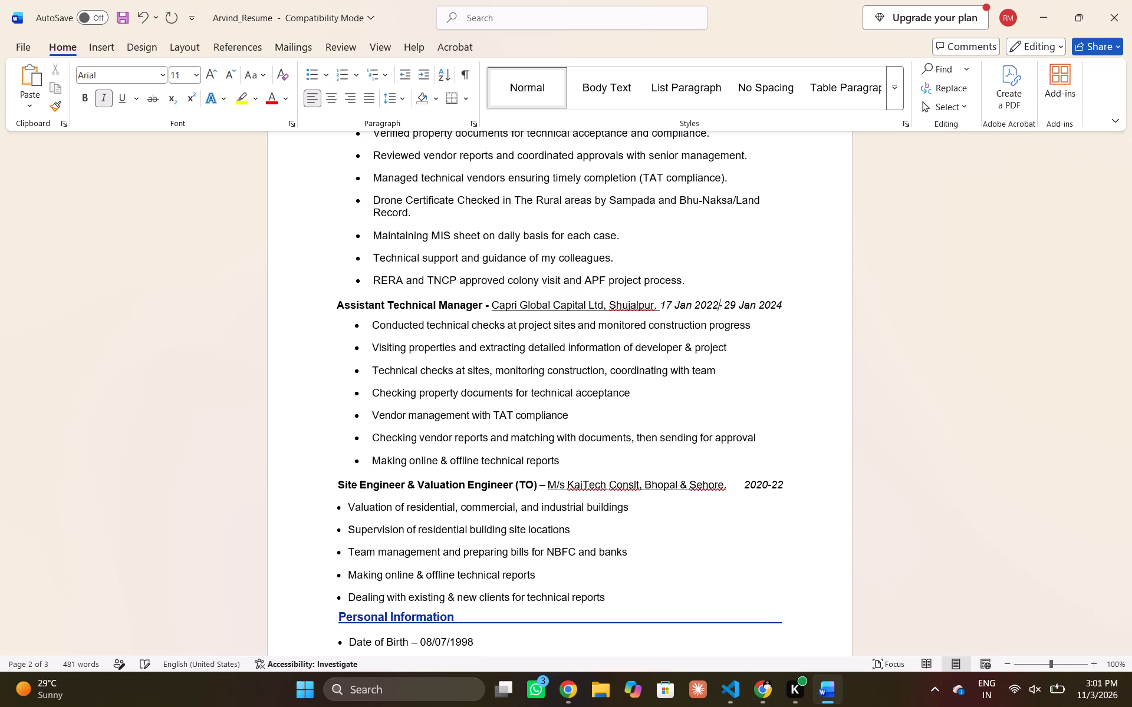
scroll(775, 353, down, 1)
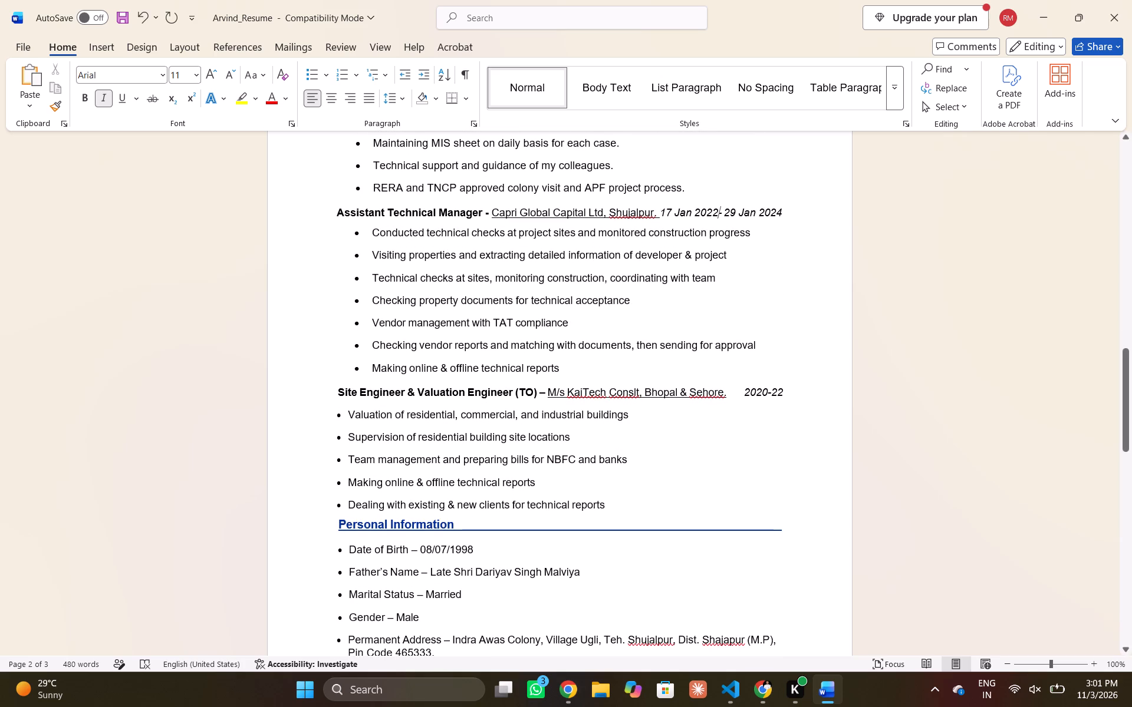
Remove two spaces before the period in the Site Engineer & Valuation Engineer heading and expand it to "2020-2022".
click(794, 391)
click(743, 390)
key(BackSpace)
key(BackSpace)
click(769, 394)
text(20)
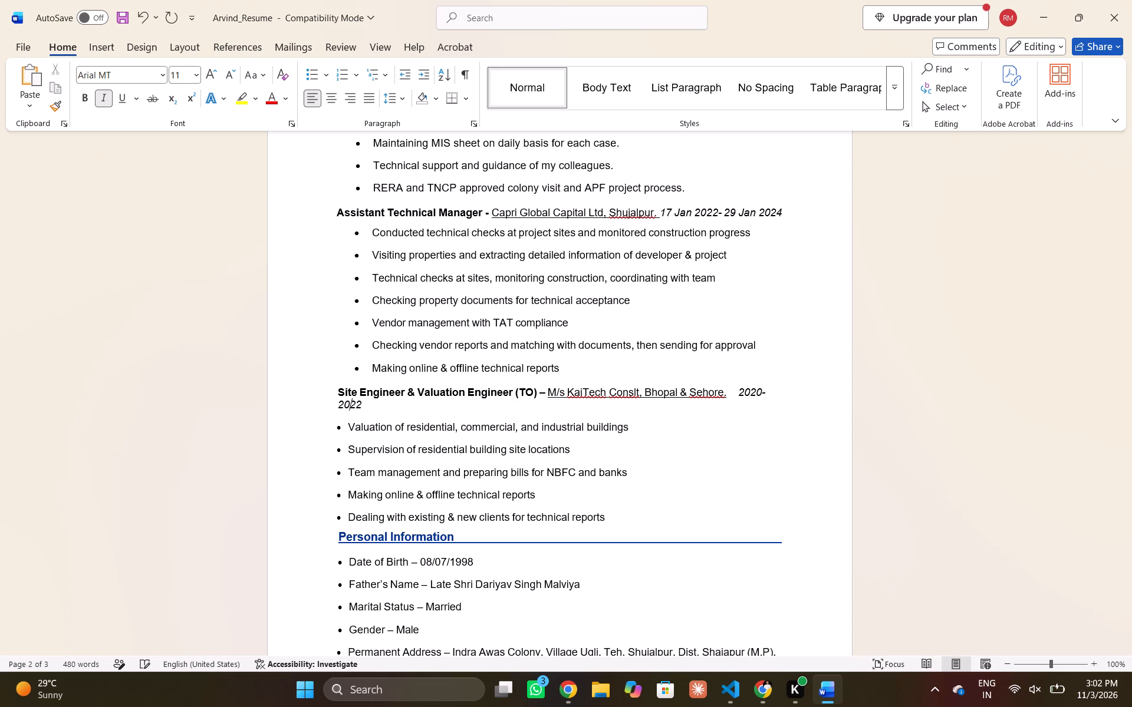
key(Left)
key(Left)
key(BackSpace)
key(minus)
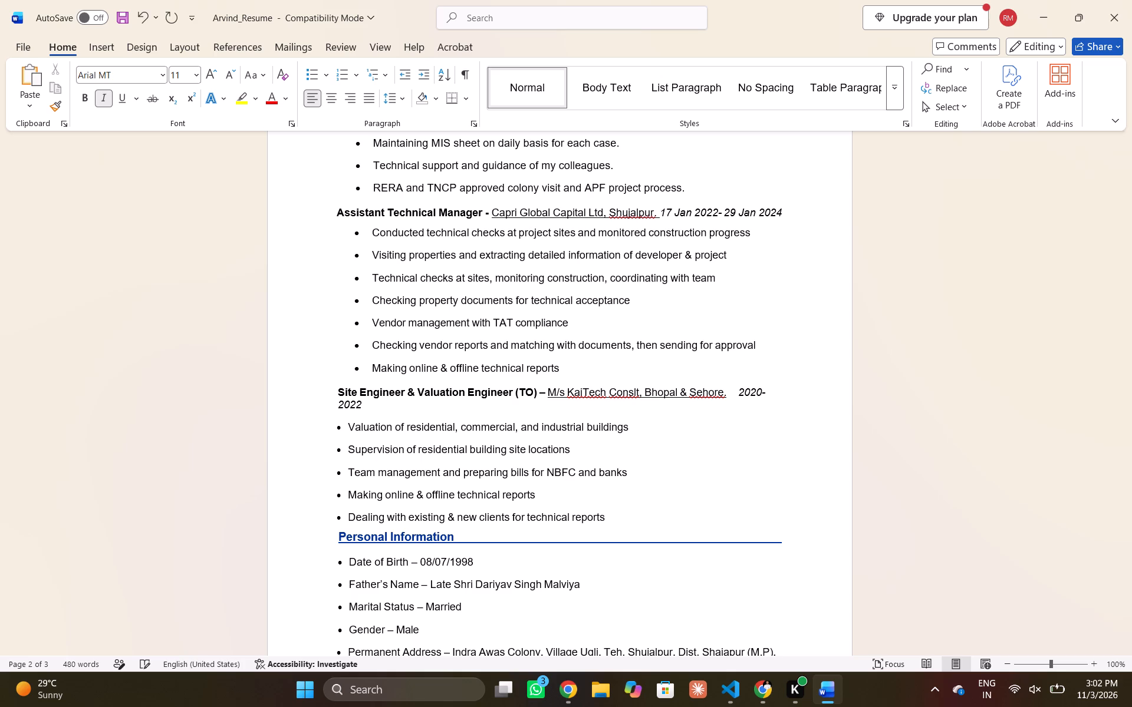
Delete three more spaces after "Bhopal & Sehore." so the Site Engineer & Valuation Engineer heading fits on one line.
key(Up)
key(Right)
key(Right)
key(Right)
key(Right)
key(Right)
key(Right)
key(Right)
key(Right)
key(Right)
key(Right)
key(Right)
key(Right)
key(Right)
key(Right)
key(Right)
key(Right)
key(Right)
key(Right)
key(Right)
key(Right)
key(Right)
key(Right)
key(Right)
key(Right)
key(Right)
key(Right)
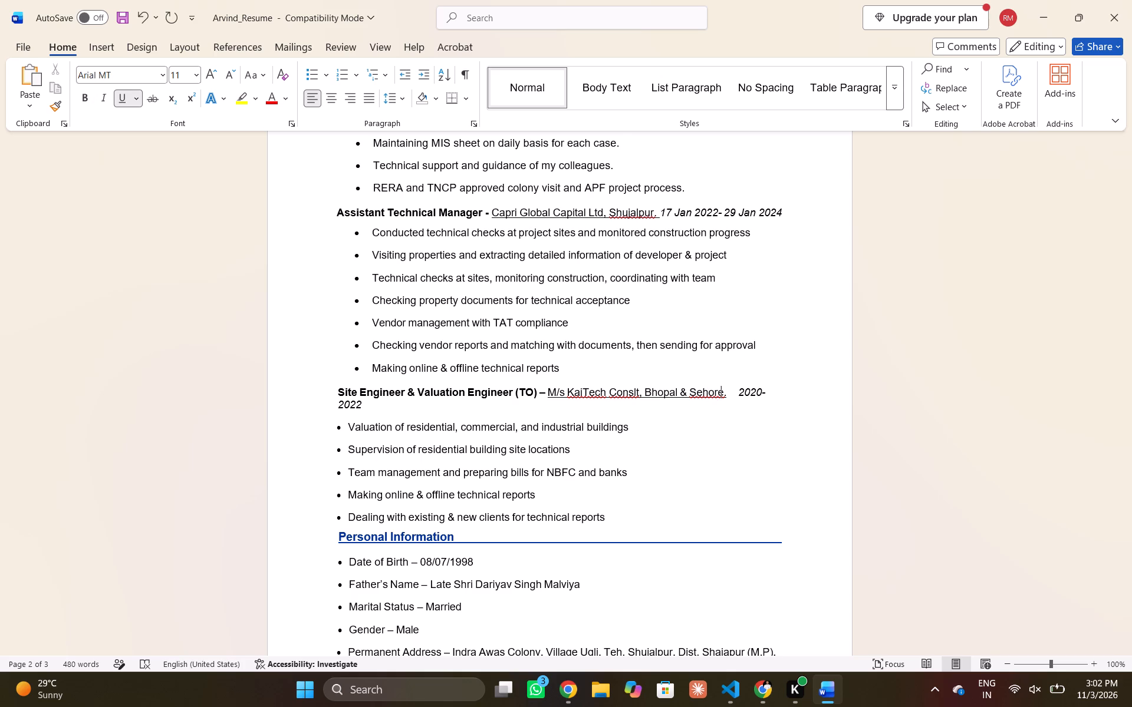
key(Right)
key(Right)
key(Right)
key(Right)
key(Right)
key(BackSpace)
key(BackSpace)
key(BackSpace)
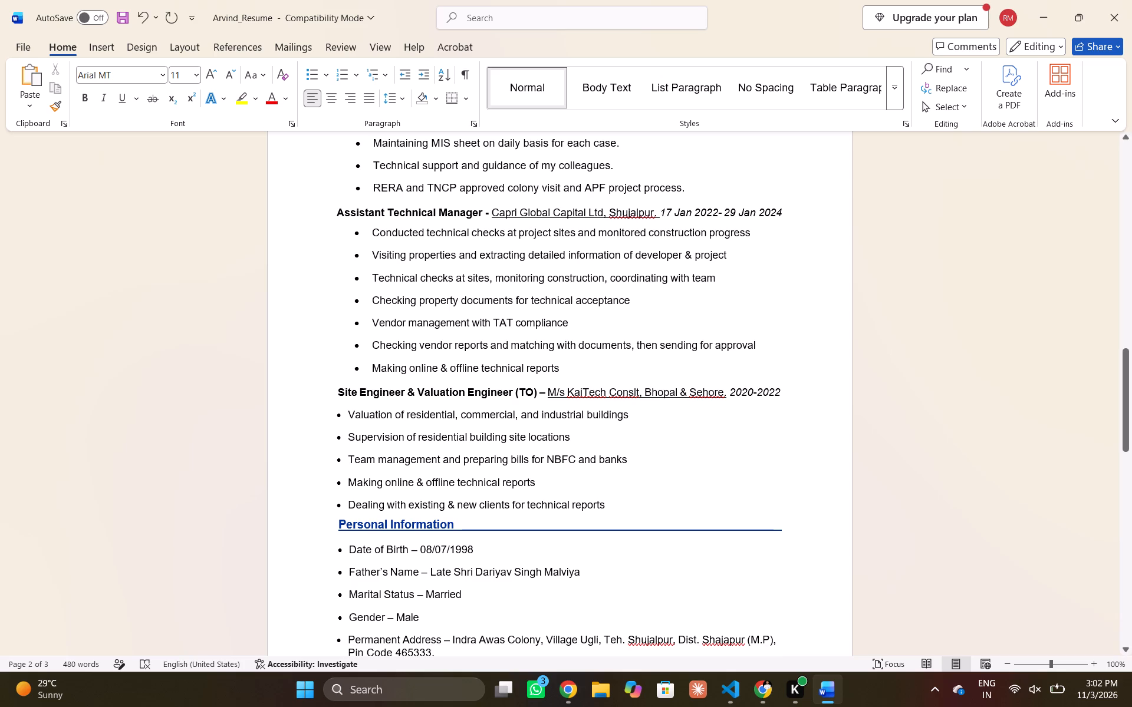
click(755, 393)
Copy the full "Drone Certificate Checked in The Rural areas by Sampada and Bhu-Naksa/Land Record." bullet from the Work Experience duties.
scroll(738, 447, down, 1)
scroll(619, 354, down, 1)
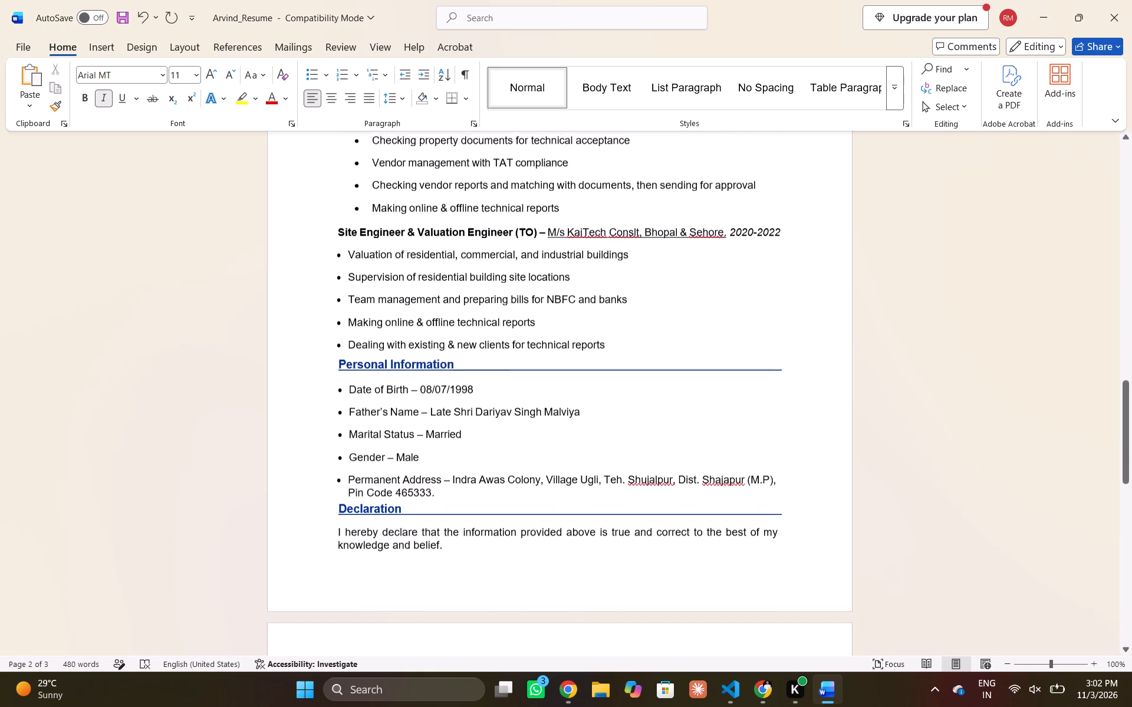
scroll(619, 354, down, 1)
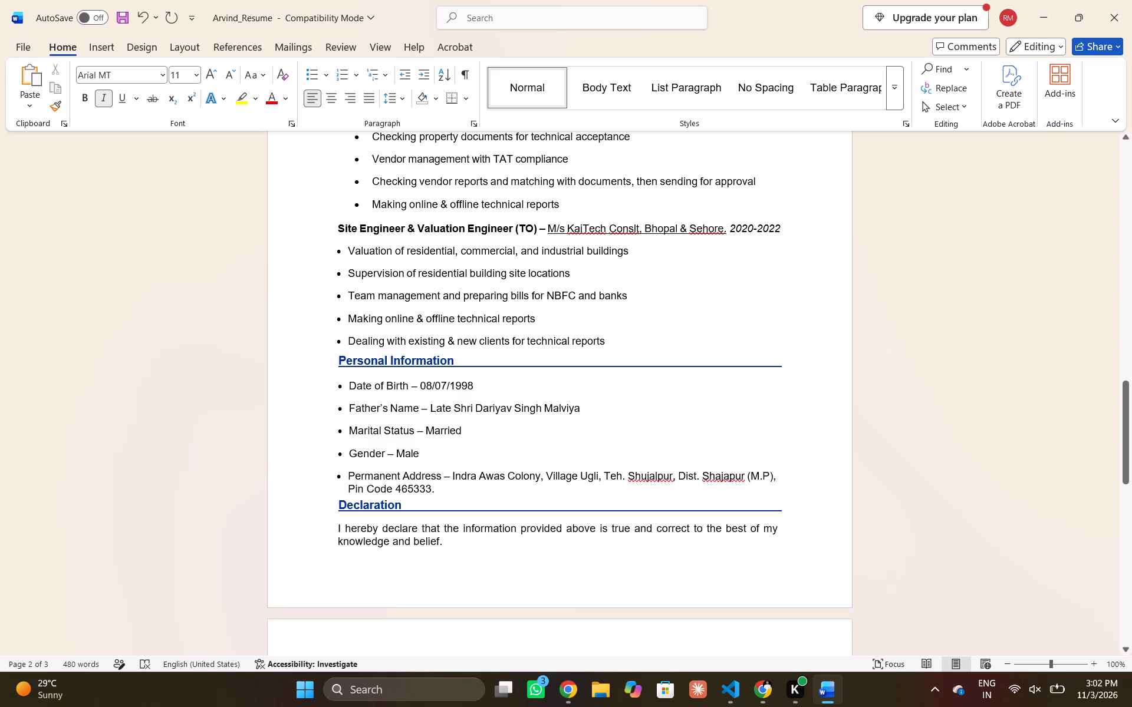
scroll(437, 461, up, 1)
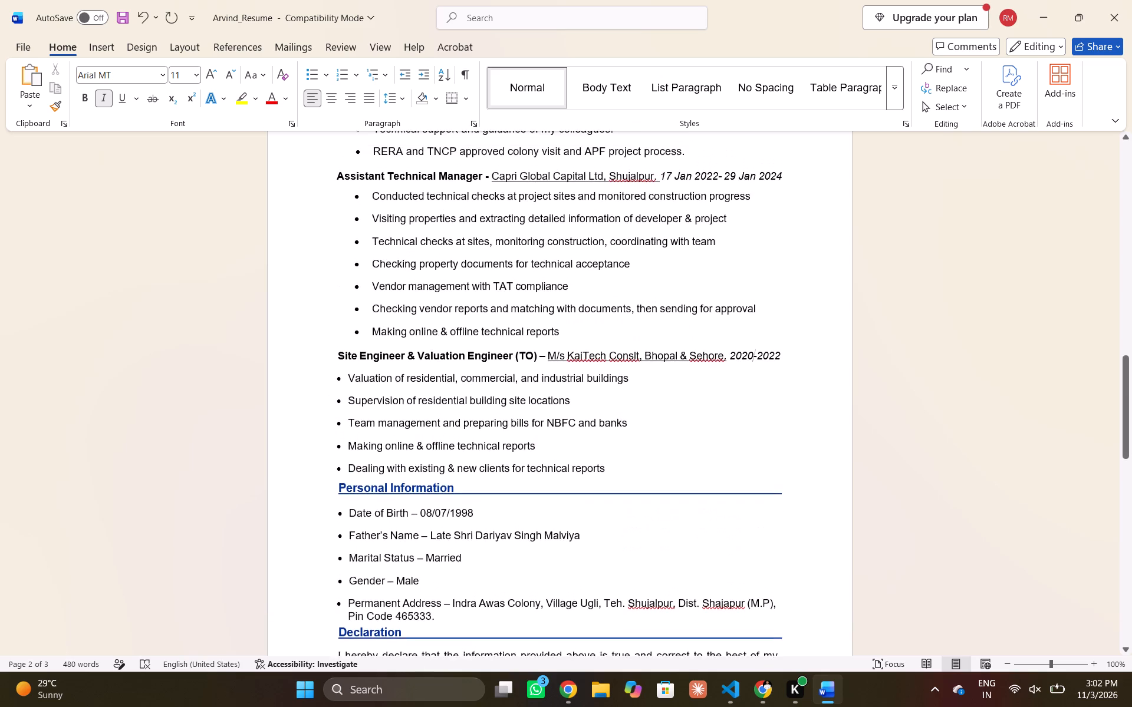
scroll(524, 316, up, 1)
drag(440, 222, 375, 206)
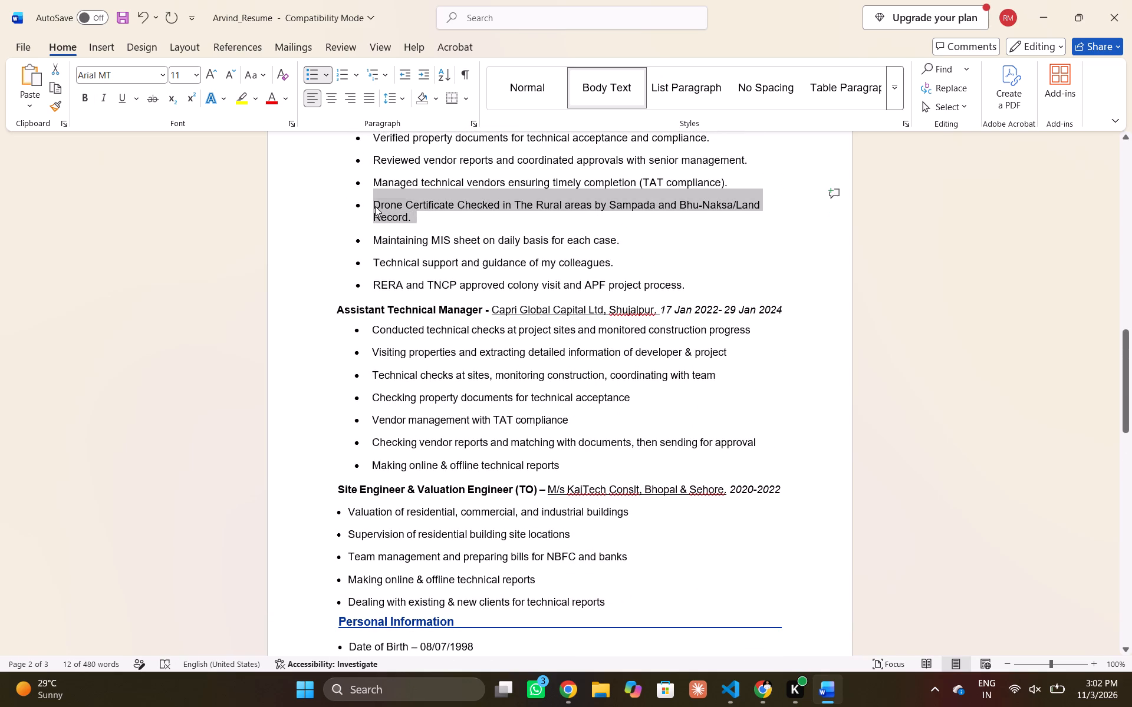
key(ctrl+c)
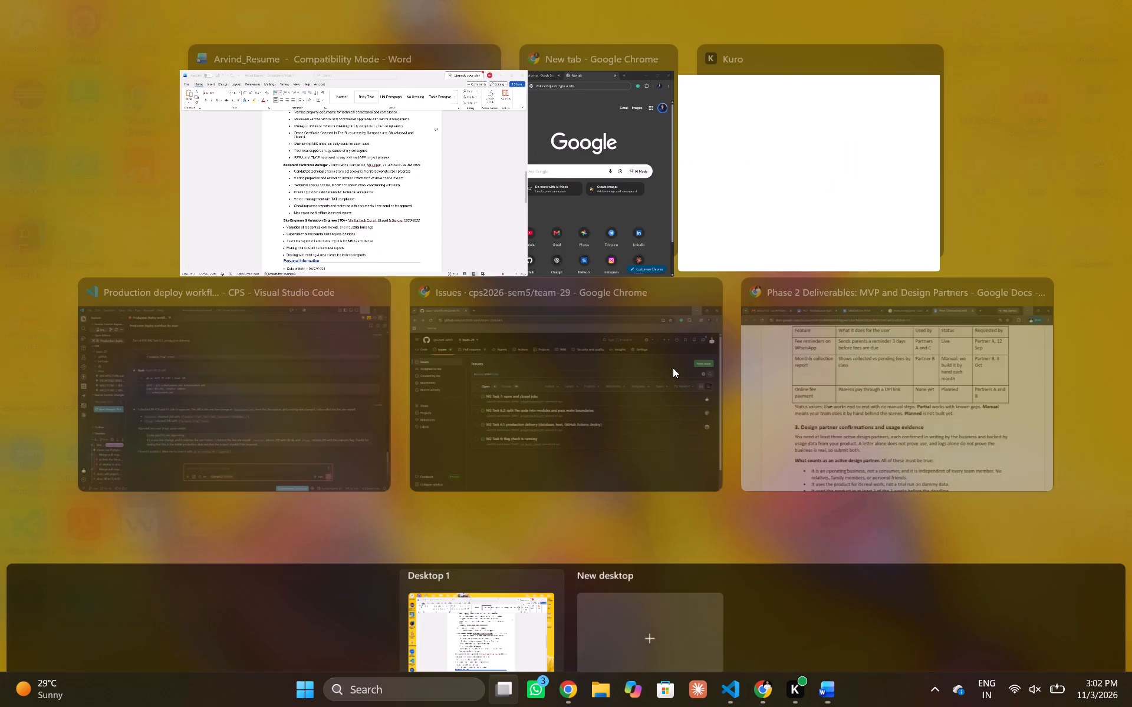
Switch to the Chrome window showing a new tab and open ChatGPT.
click(606, 133)
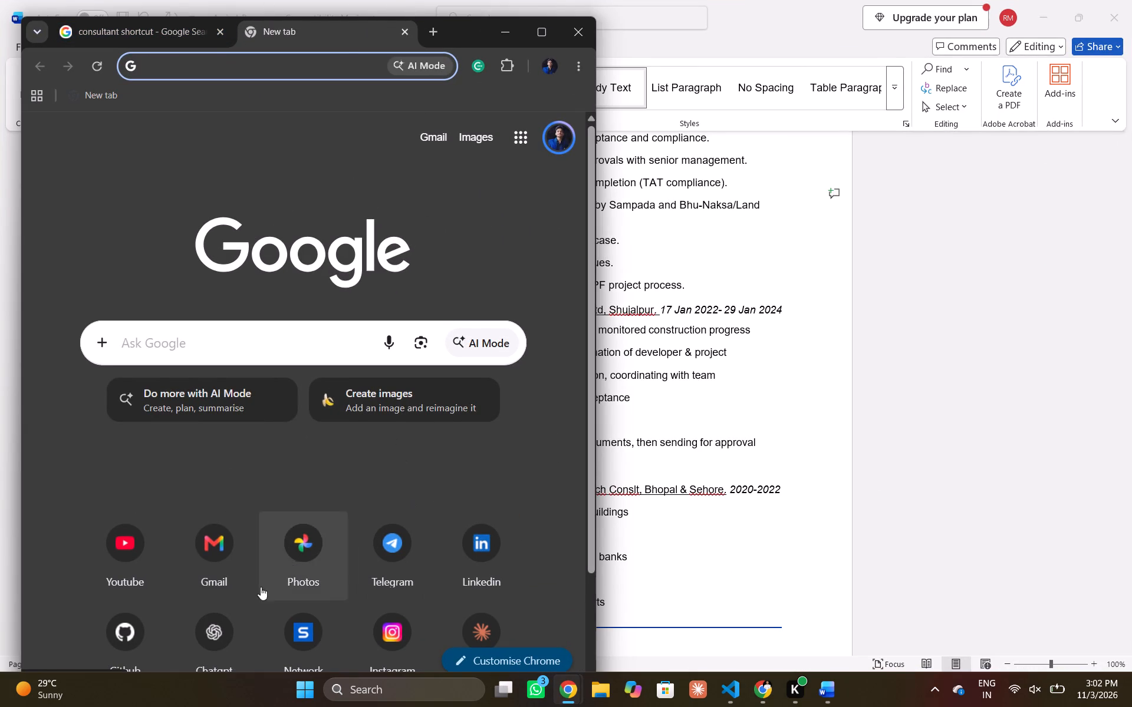
click(219, 636)
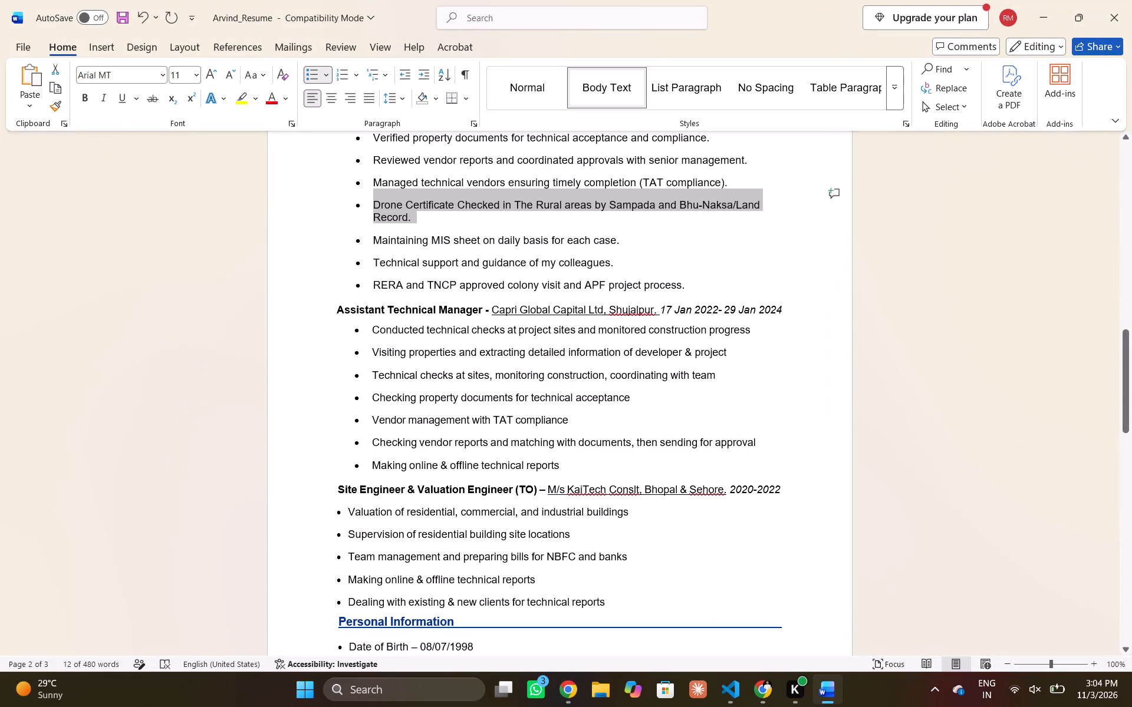
click(799, 402)
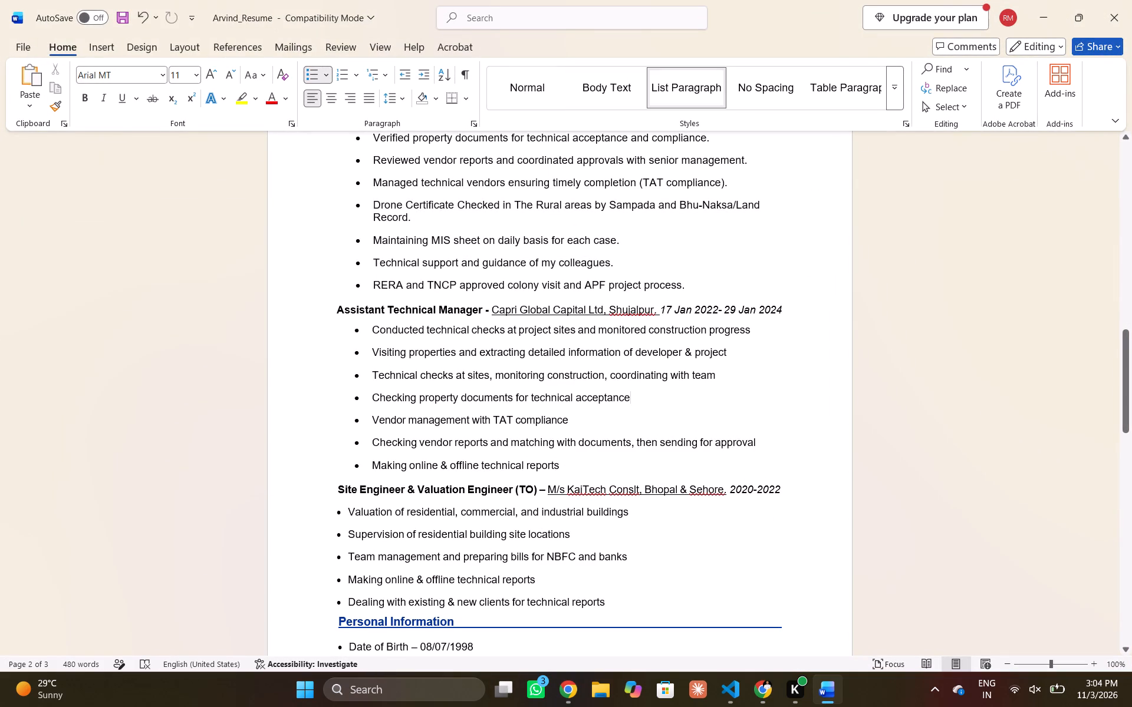
scroll(631, 557, up, 1)
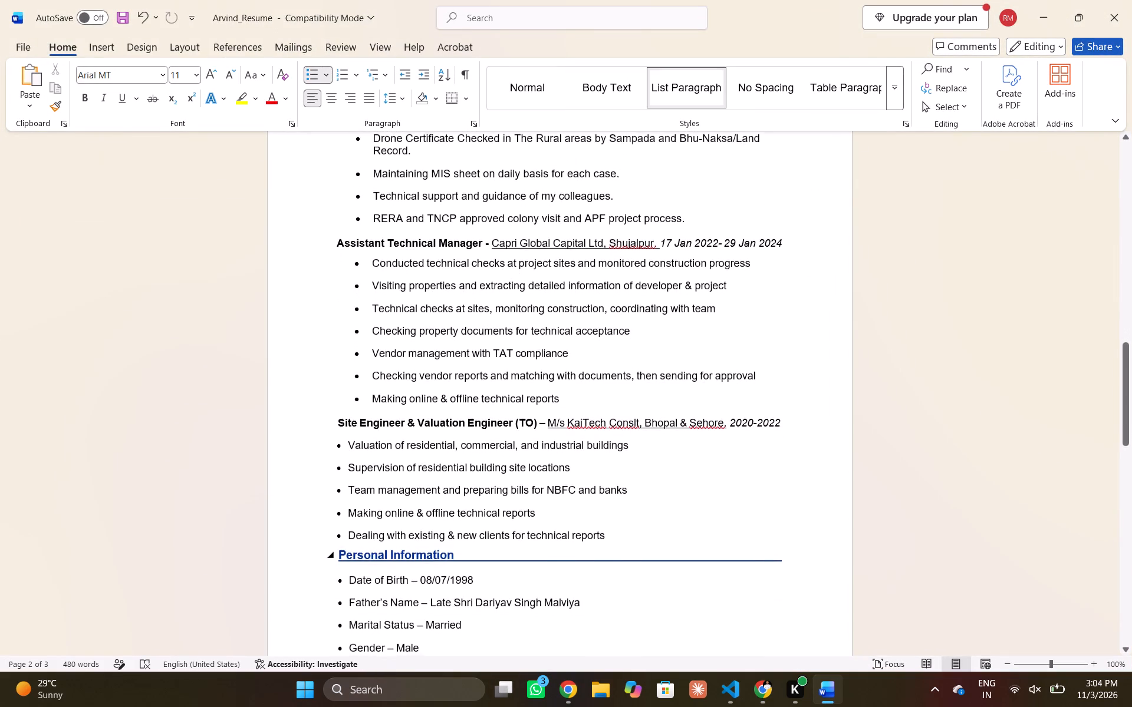
scroll(631, 557, up, 1)
scroll(588, 364, down, 1)
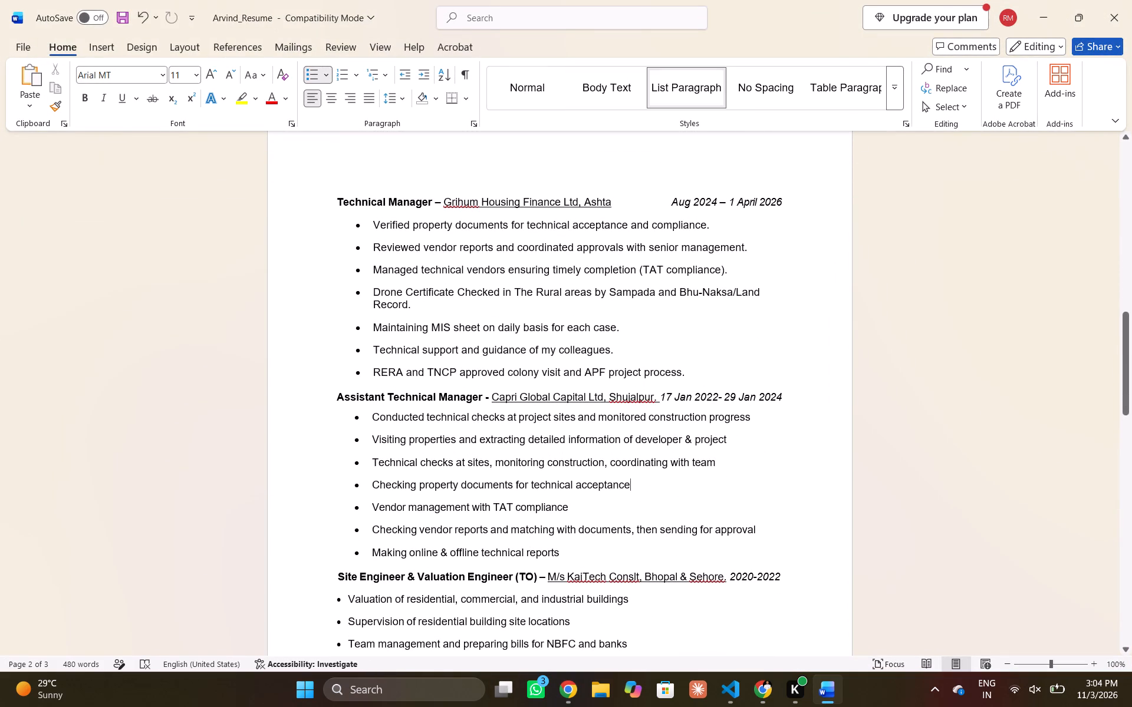
click(417, 303)
key(BackSpace)
key(BackSpace)
key(BackSpace)
key(BackSpace)
key(BackSpace)
key(BackSpace)
key(BackSpace)
key(BackSpace)
key(BackSpace)
key(BackSpace)
key(BackSpace)
key(BackSpace)
key(BackSpace)
key(BackSpace)
key(BackSpace)
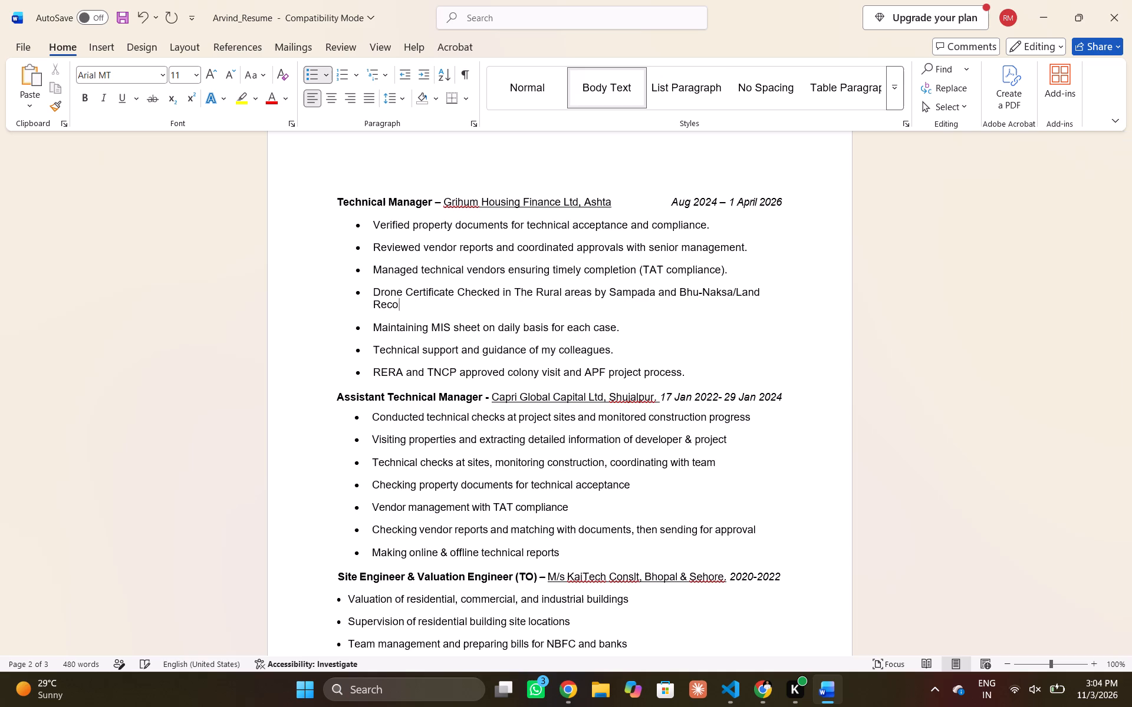
key(BackSpace)
key(BackSpace)
key(BackSpace)
key(BackSpace)
key(BackSpace)
key(BackSpace)
key(BackSpace)
key(BackSpace)
key(BackSpace)
key(BackSpace)
key(BackSpace)
key(BackSpace)
key(BackSpace)
key(BackSpace)
key(BackSpace)
key(BackSpace)
key(BackSpace)
key(BackSpace)
key(BackSpace)
key(BackSpace)
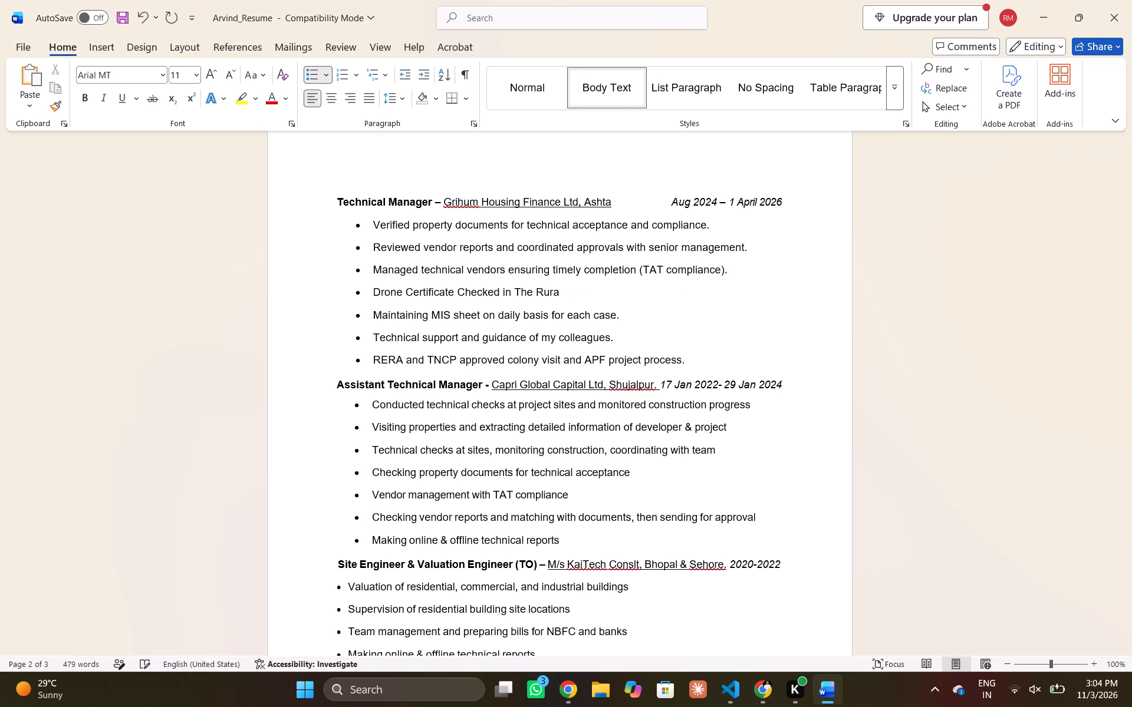
key(BackSpace)
key(BackSpace)
key(BackSpace)
key(BackSpace)
key(BackSpace)
key(BackSpace)
key(BackSpace)
key(BackSpace)
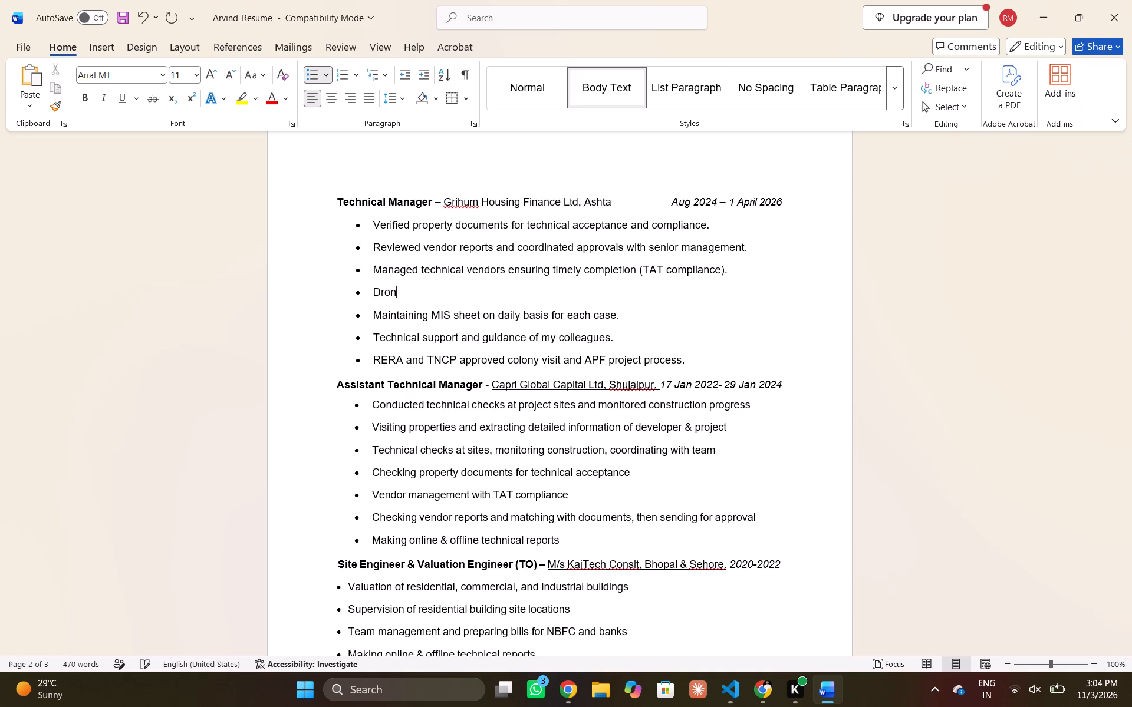
key(BackSpace)
key(BackSpace)
key(BackSpace)
key(BackSpace)
key(ctrl+v)
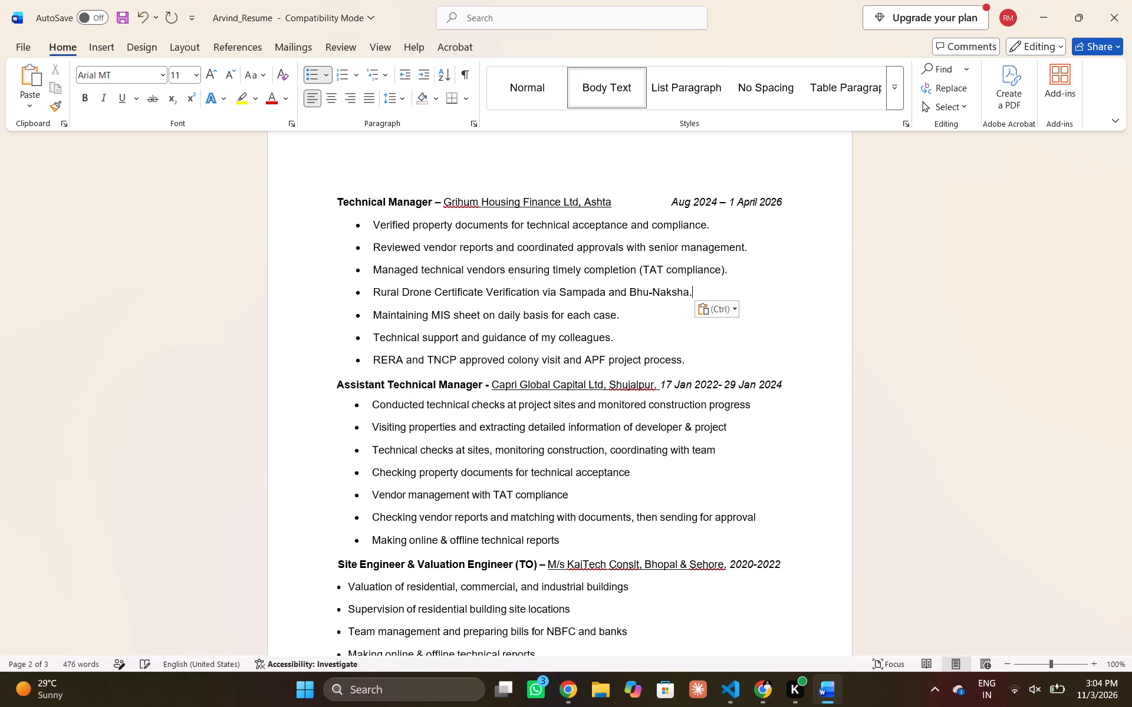
Remove the blank line directly below the Declaration paragraph at the end of page 2.
scroll(666, 392, down, 3)
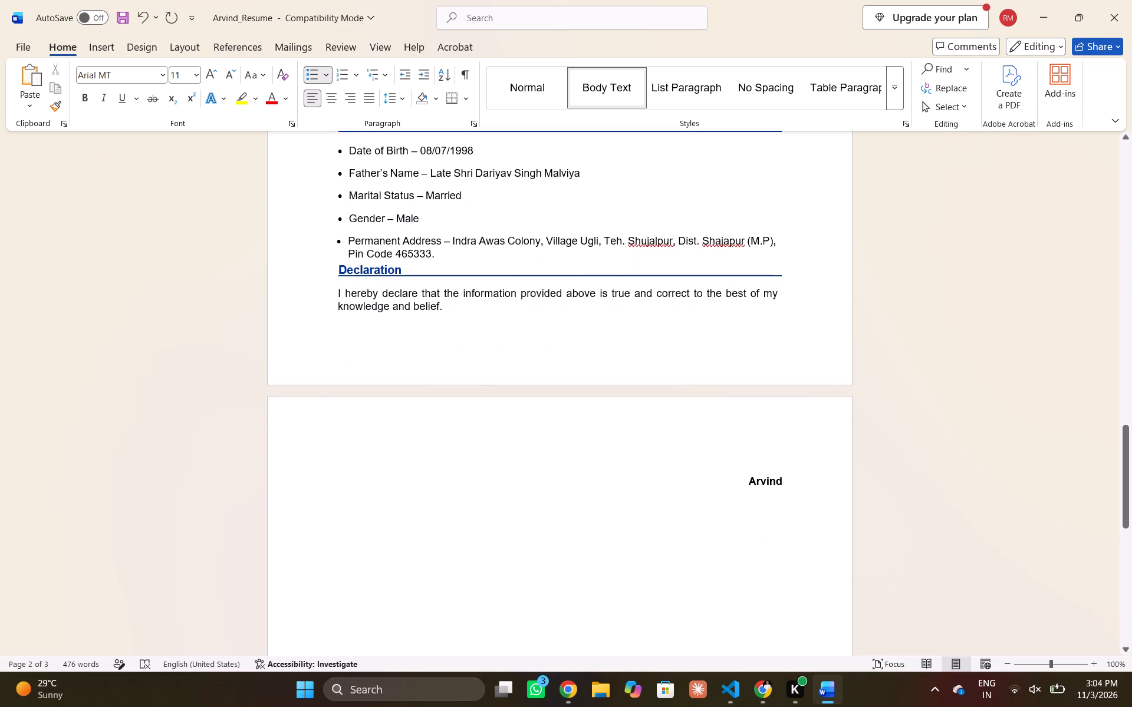
click(554, 335)
key(BackSpace)
key(BackSpace)
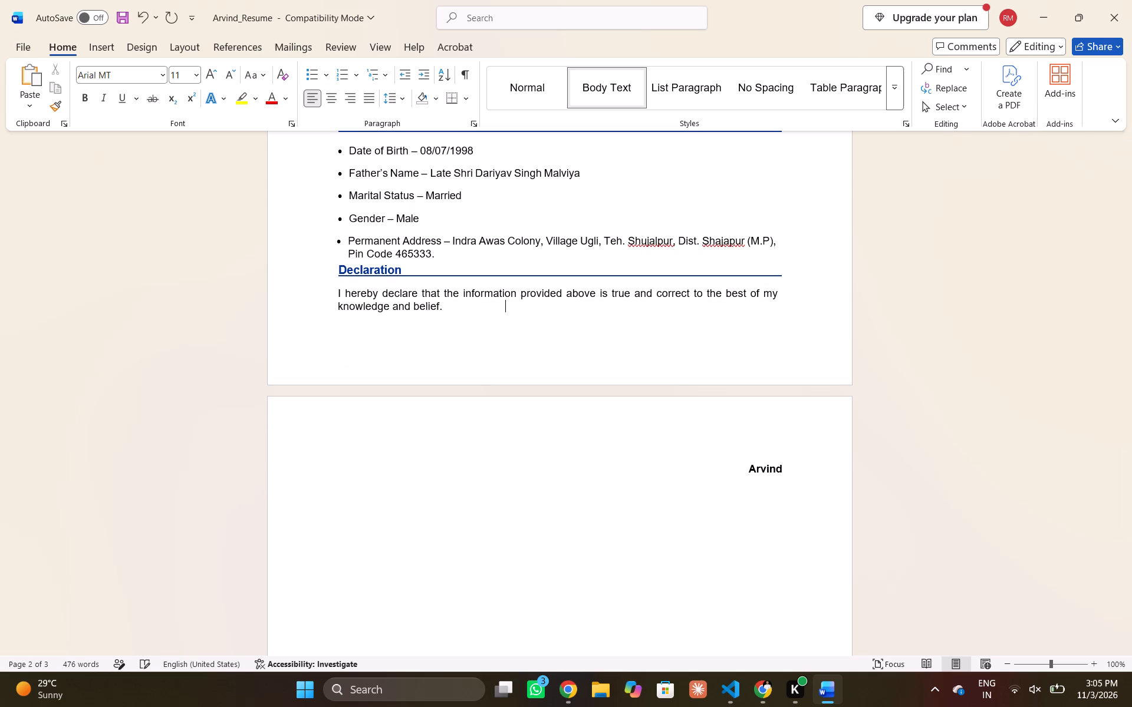
Move the bold signature name from page 3 to directly below the Declaration paragraph on page 2.
drag(752, 468, 752, 468)
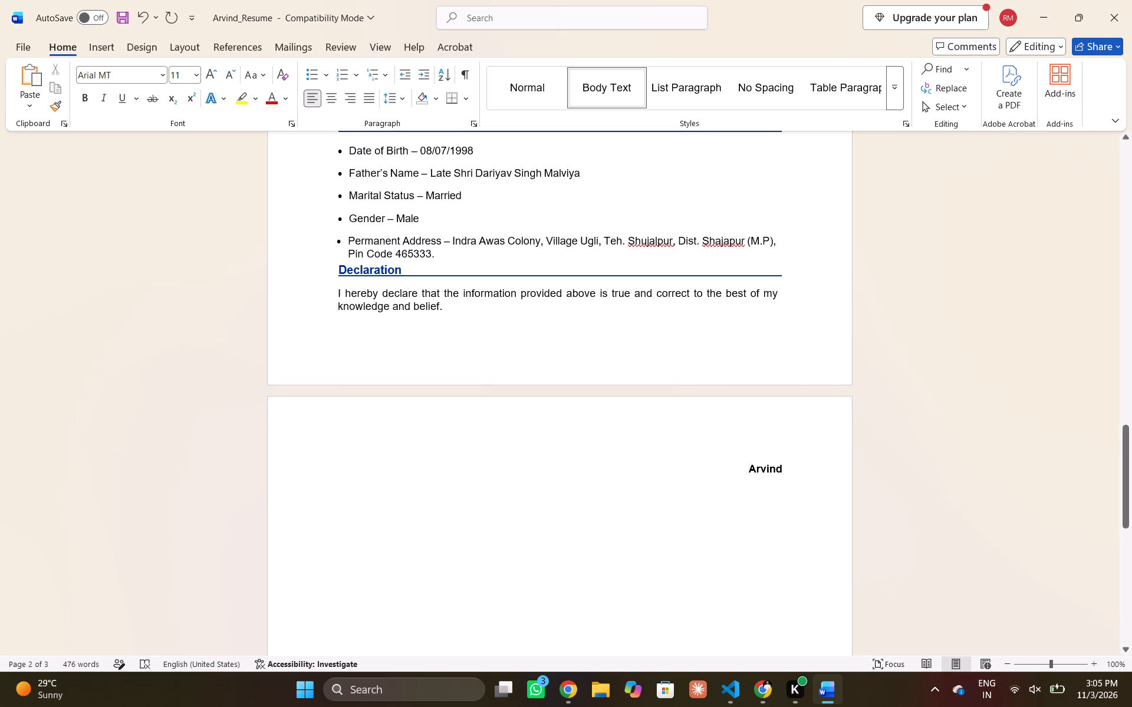
drag(752, 468, 790, 468)
key(ctrl+x)
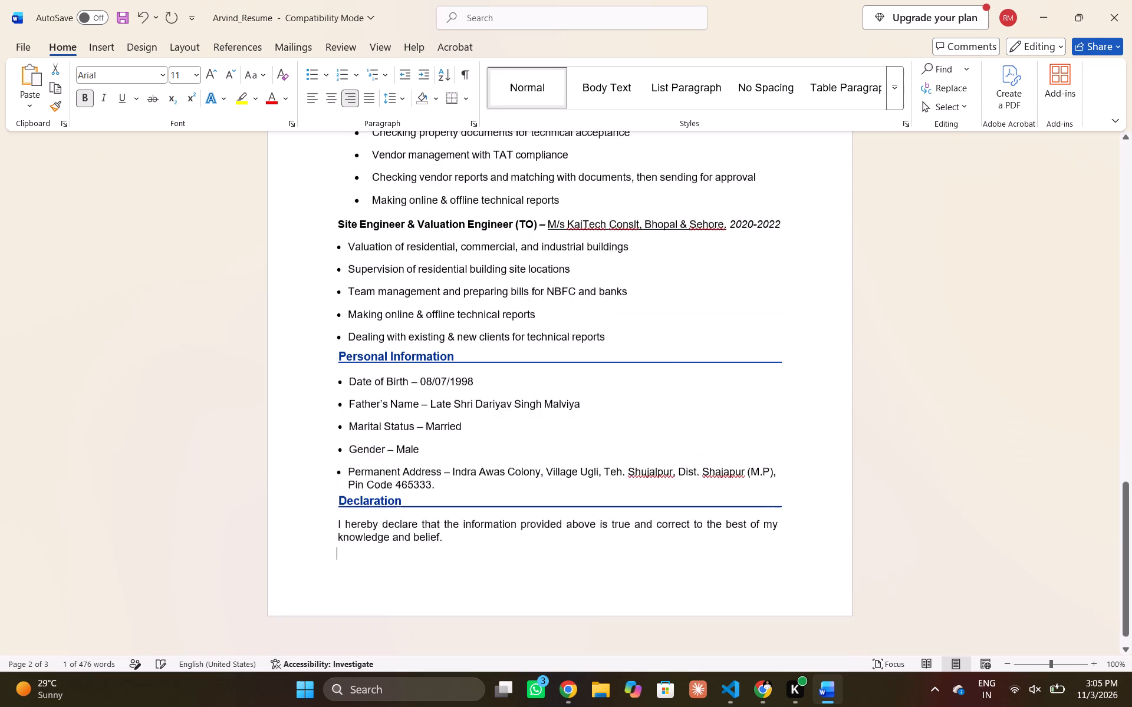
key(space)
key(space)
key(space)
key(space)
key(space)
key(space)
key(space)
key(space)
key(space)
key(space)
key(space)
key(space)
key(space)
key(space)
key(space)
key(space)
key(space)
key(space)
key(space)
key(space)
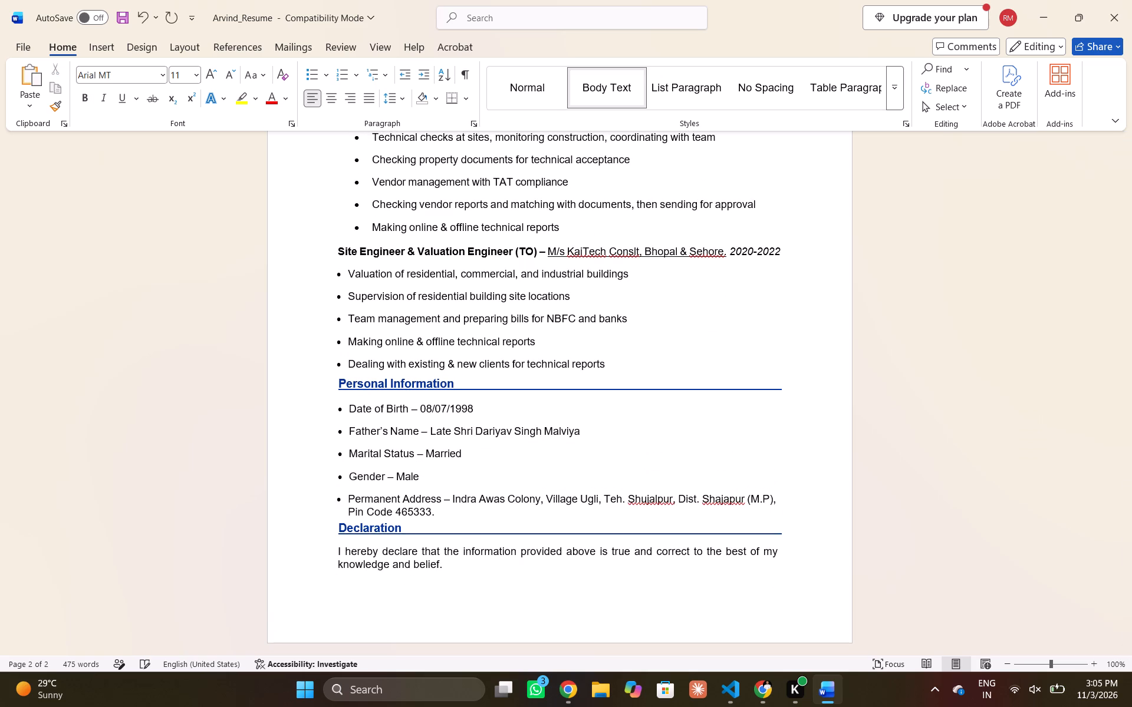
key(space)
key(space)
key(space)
key(ctrl+v)
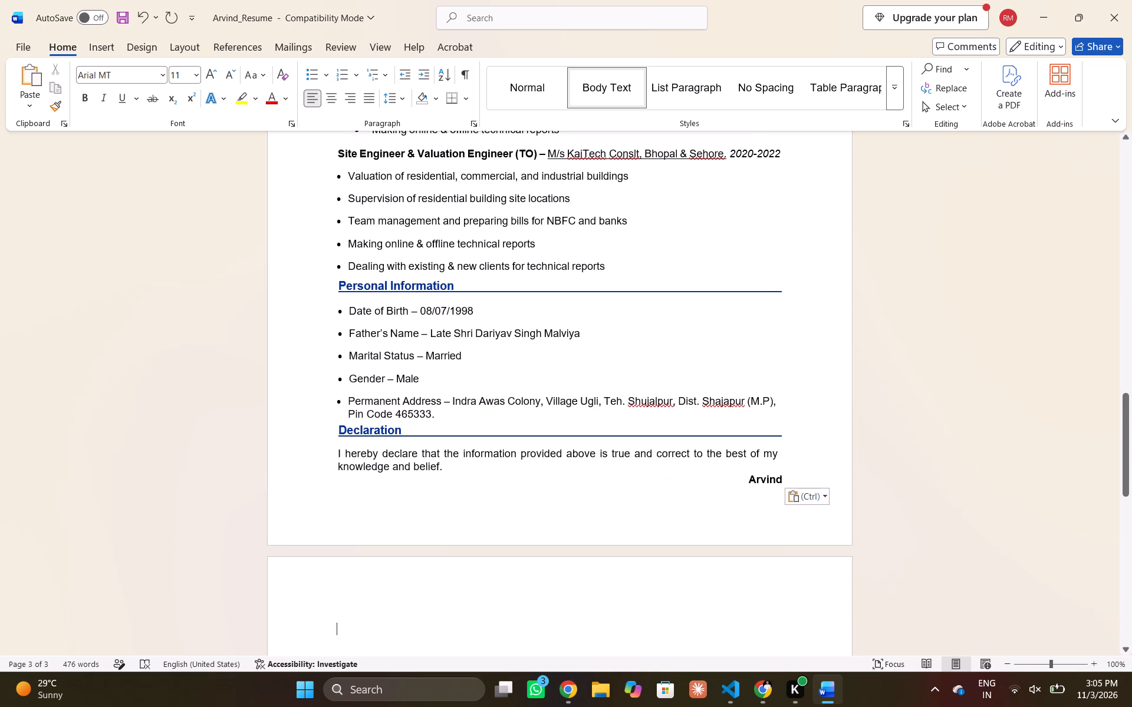
Tidy the spacing before the signature name below the Declaration and change its line from right-aligned to centred.
click(743, 477)
key(BackSpace)
key(BackSpace)
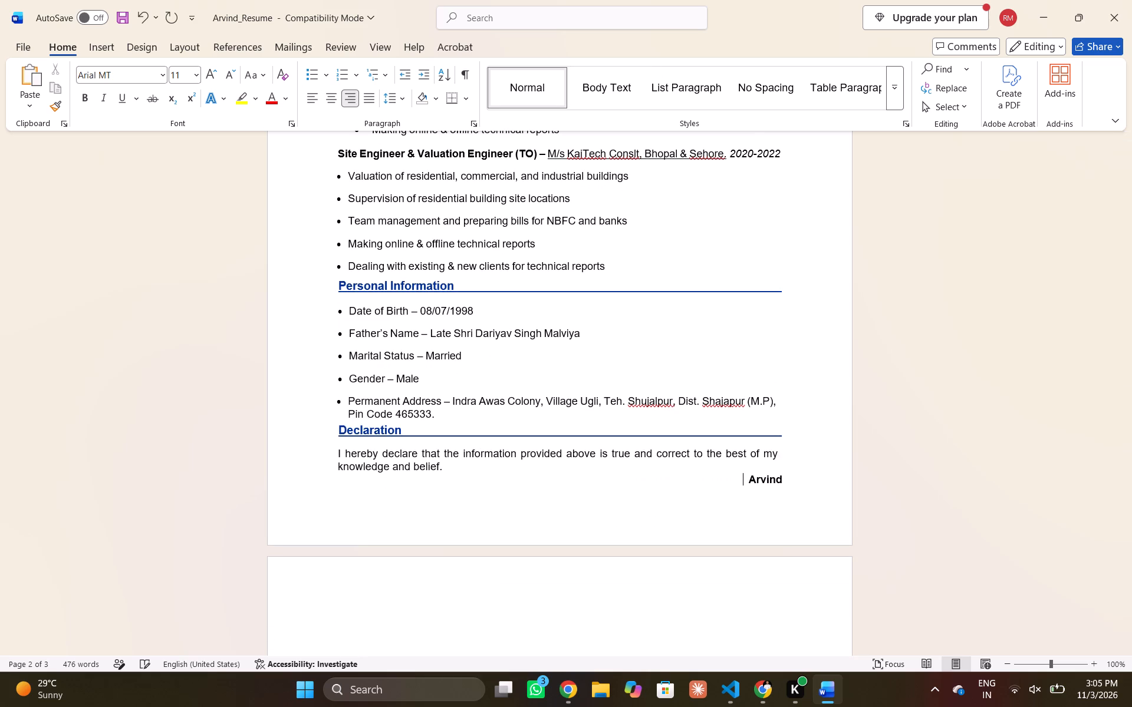
key(BackSpace)
click(749, 473)
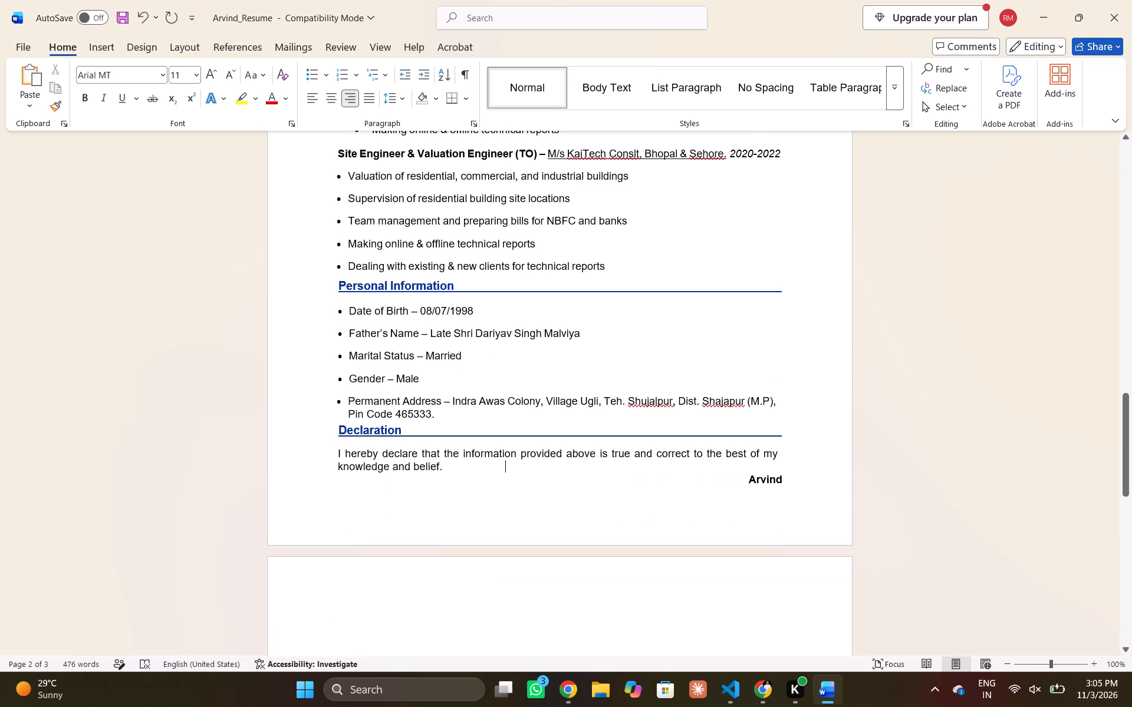
key(Right)
key(Right)
key(Left)
key(BackSpace)
Review the whole resume's layout, from the name heading to the Declaration, including the page breaks.
scroll(692, 483, up, 1)
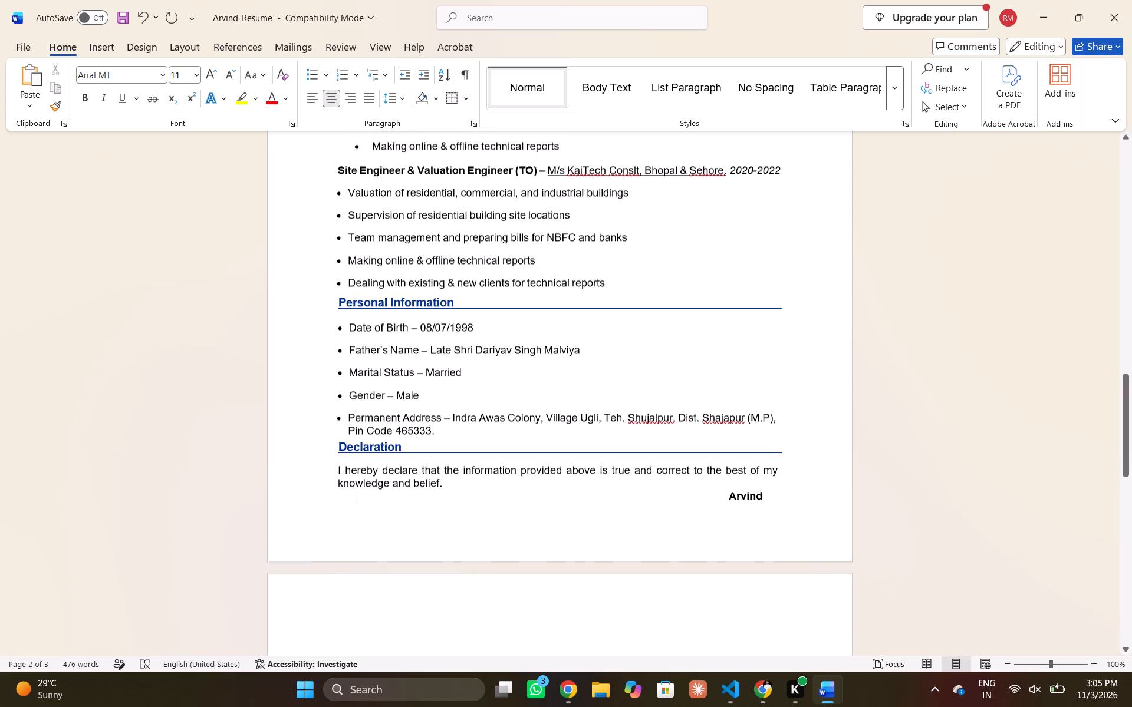
scroll(692, 483, up, 1)
scroll(658, 531, up, 5)
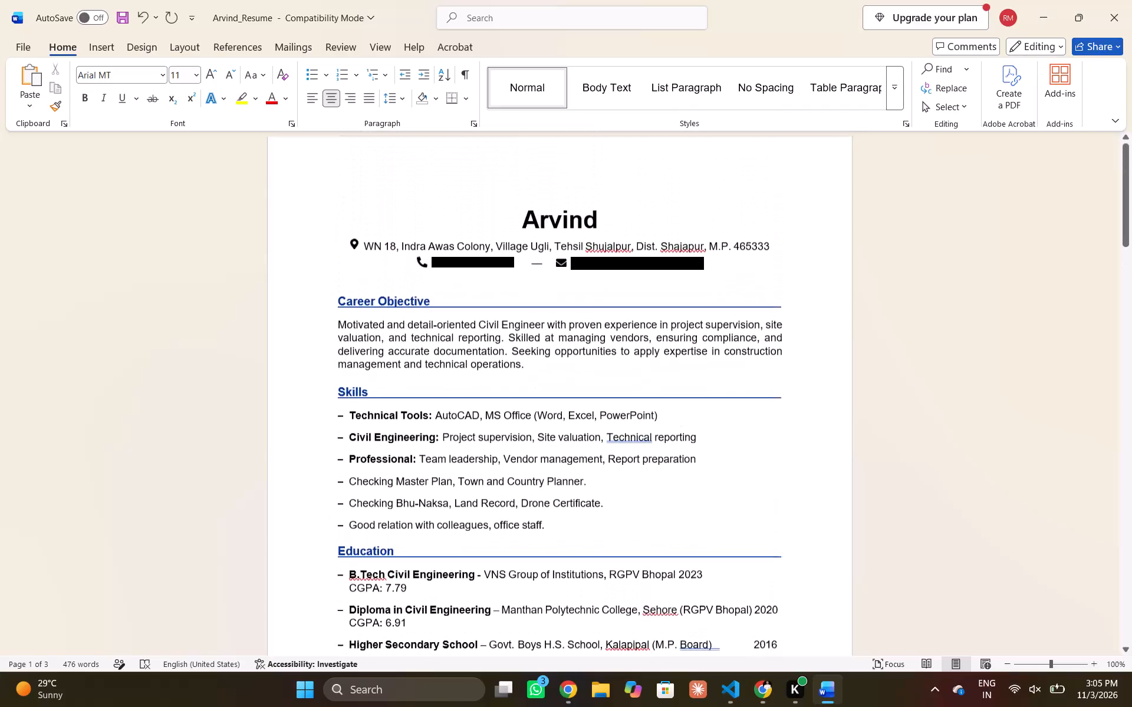
scroll(658, 531, up, 1)
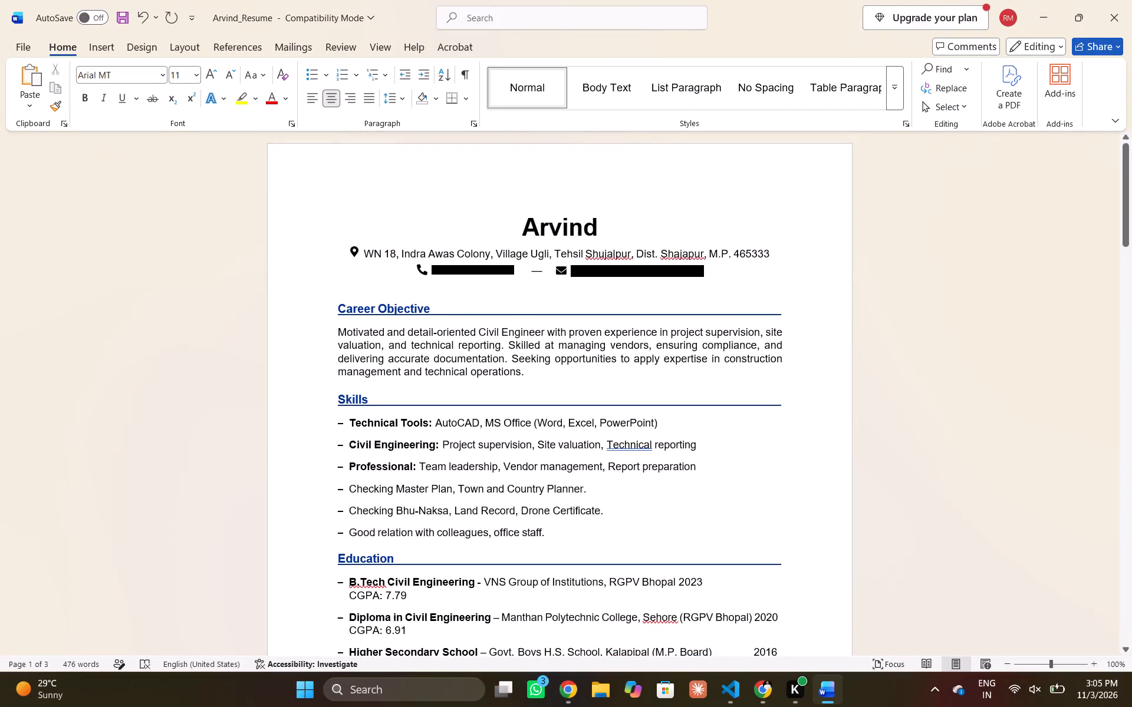
scroll(607, 399, down, 4)
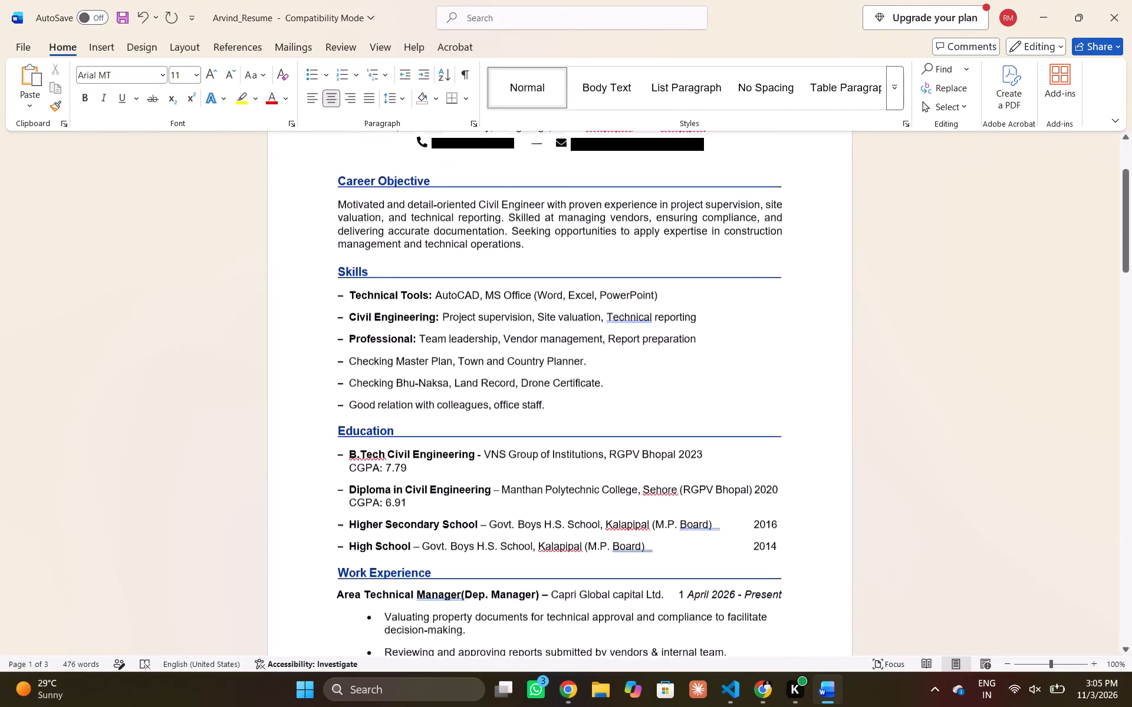
scroll(607, 399, down, 5)
scroll(607, 399, up, 1)
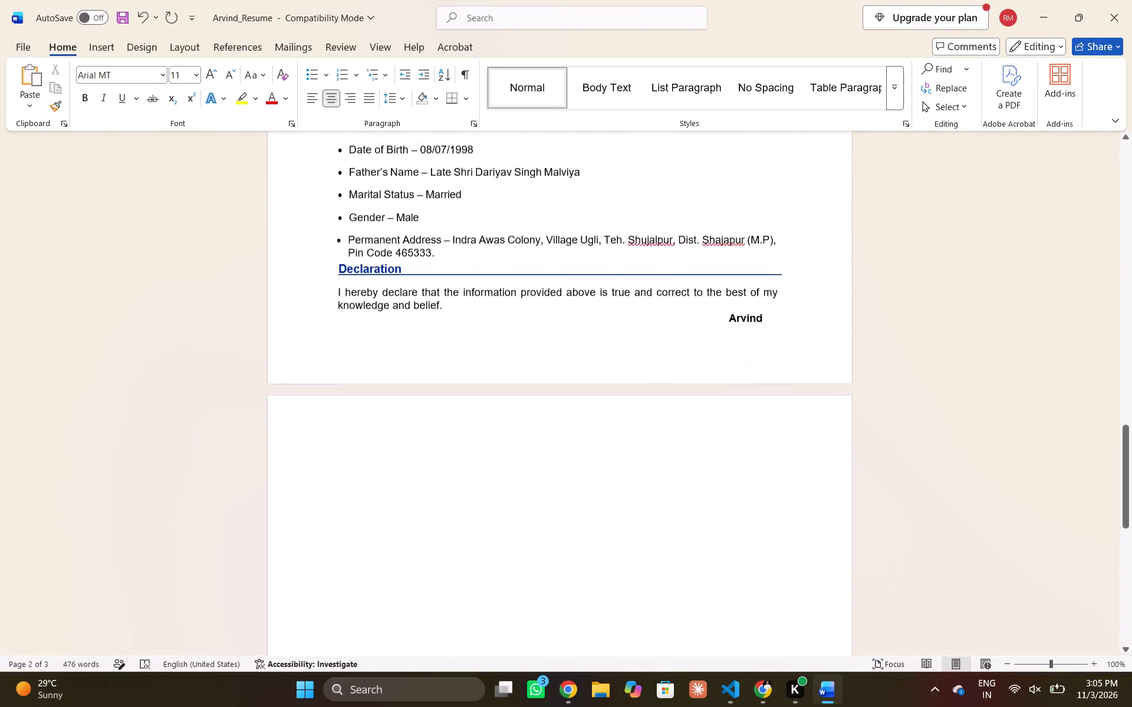
scroll(607, 399, up, 1)
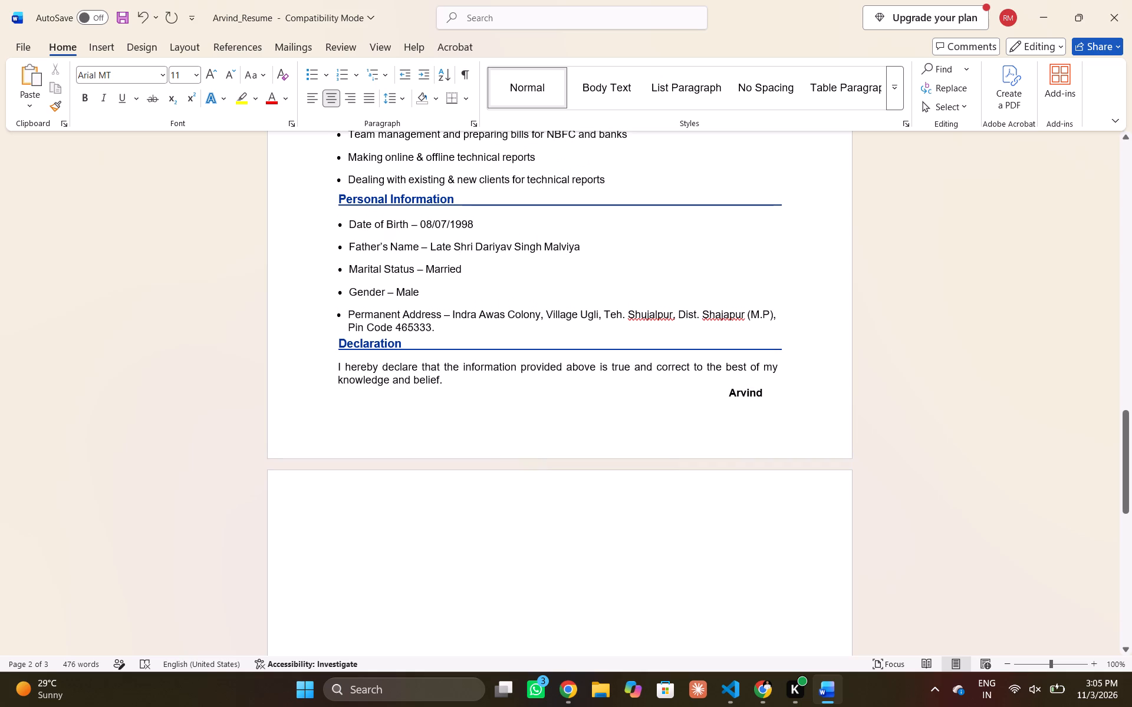
scroll(481, 336, up, 3)
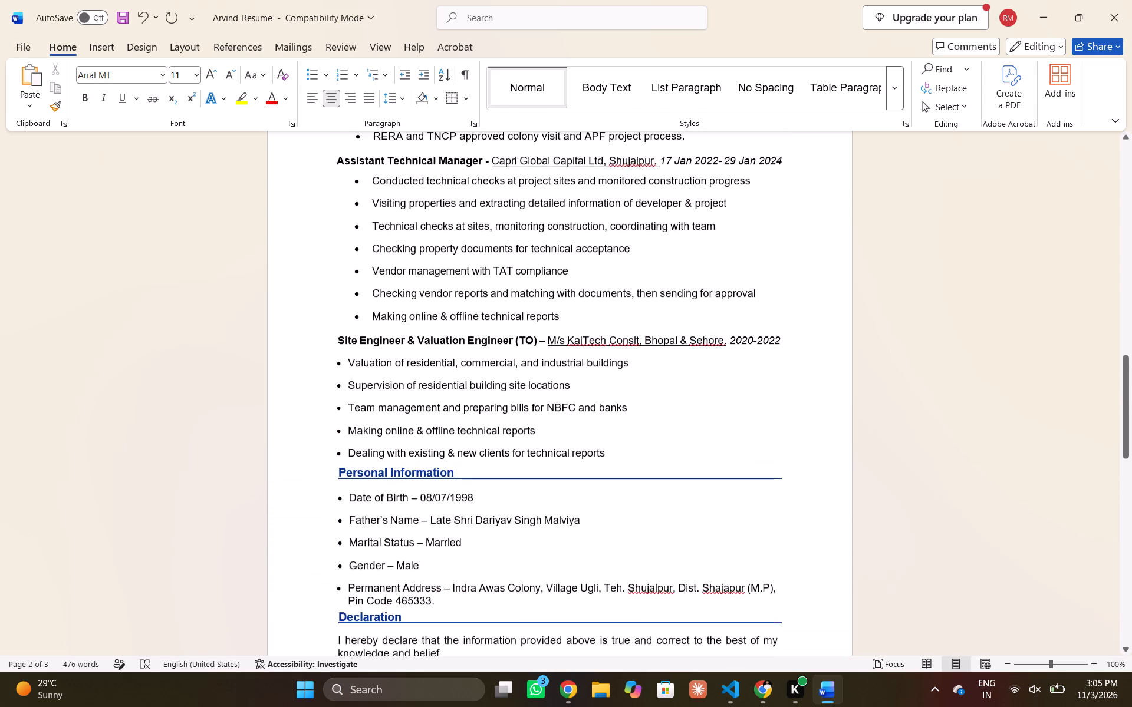
scroll(481, 336, up, 1)
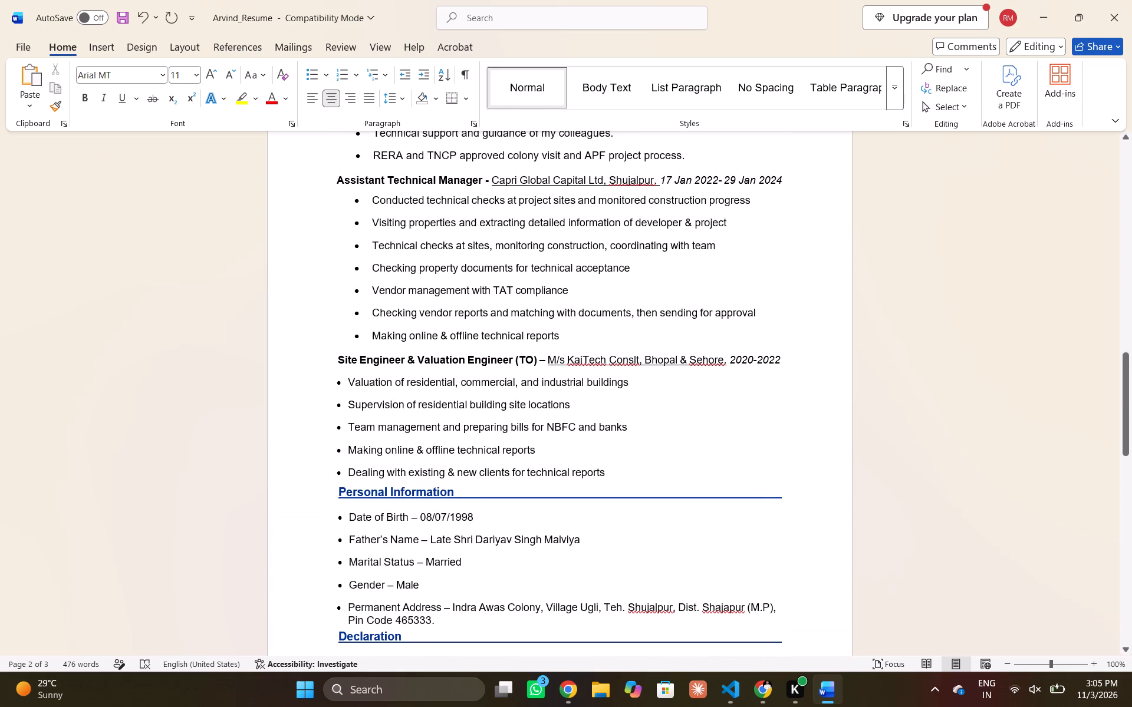
scroll(513, 356, up, 2)
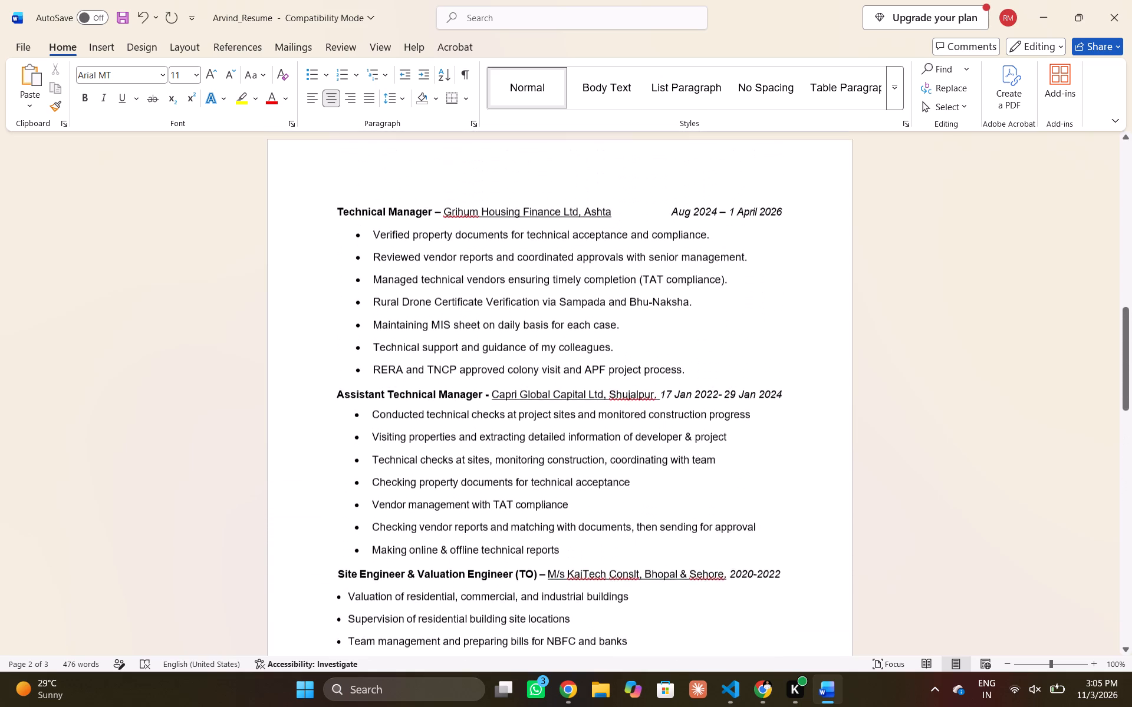
scroll(513, 356, up, 2)
click(434, 384)
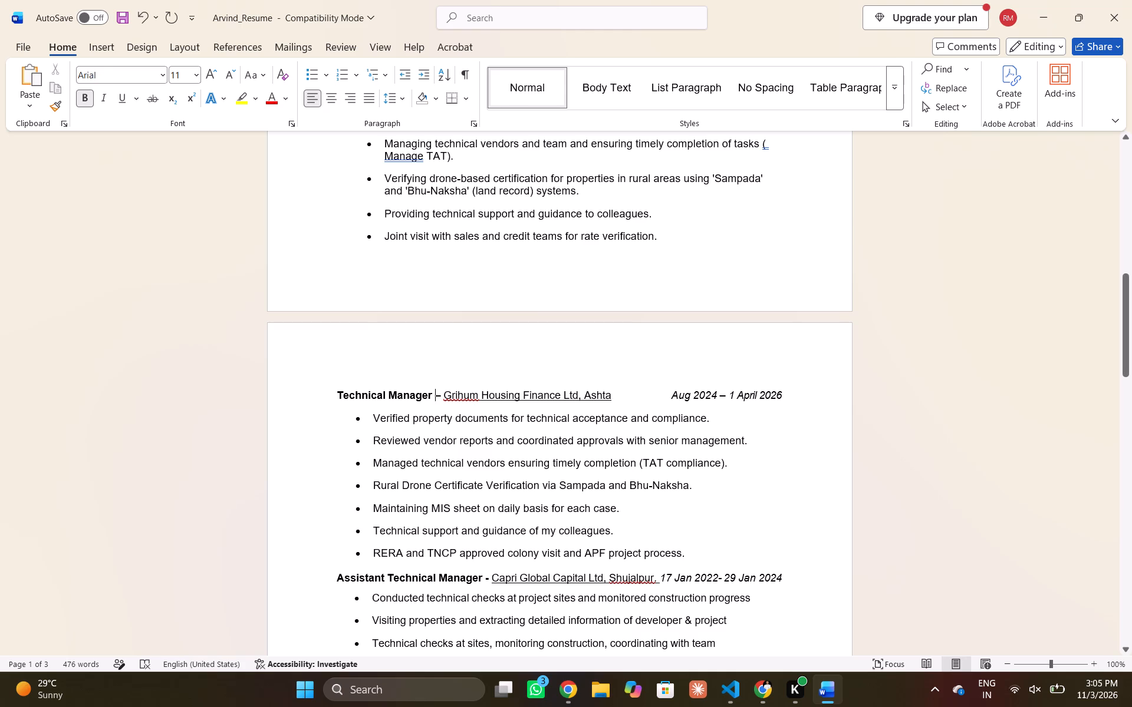
click(410, 378)
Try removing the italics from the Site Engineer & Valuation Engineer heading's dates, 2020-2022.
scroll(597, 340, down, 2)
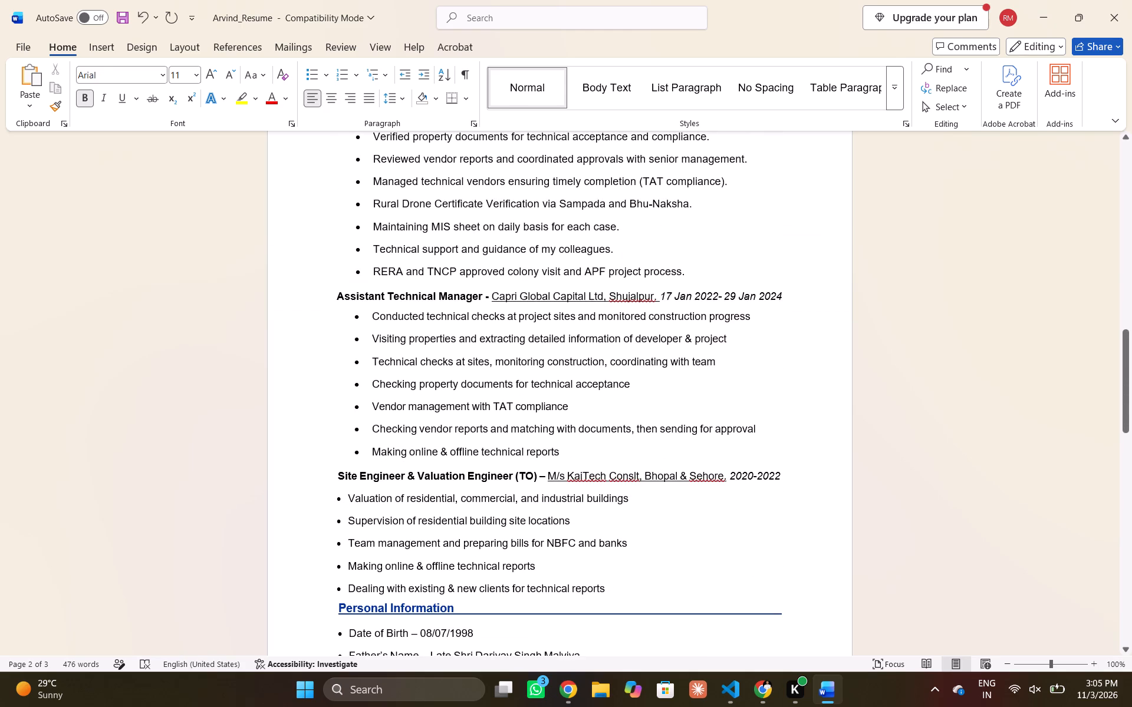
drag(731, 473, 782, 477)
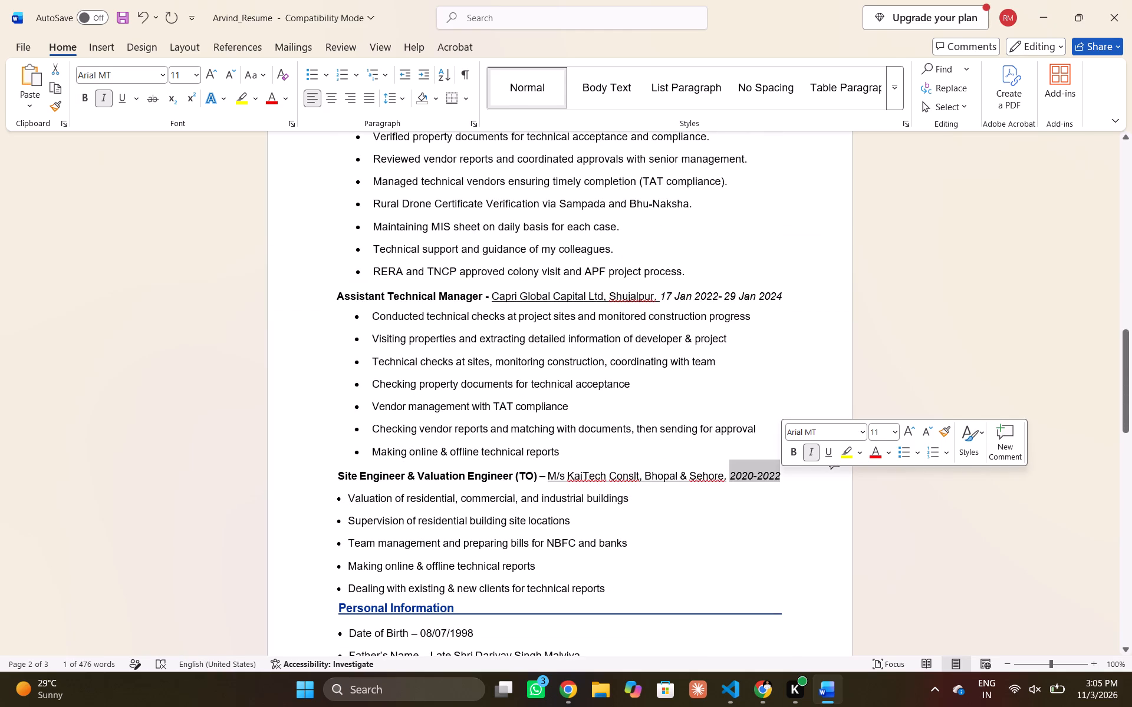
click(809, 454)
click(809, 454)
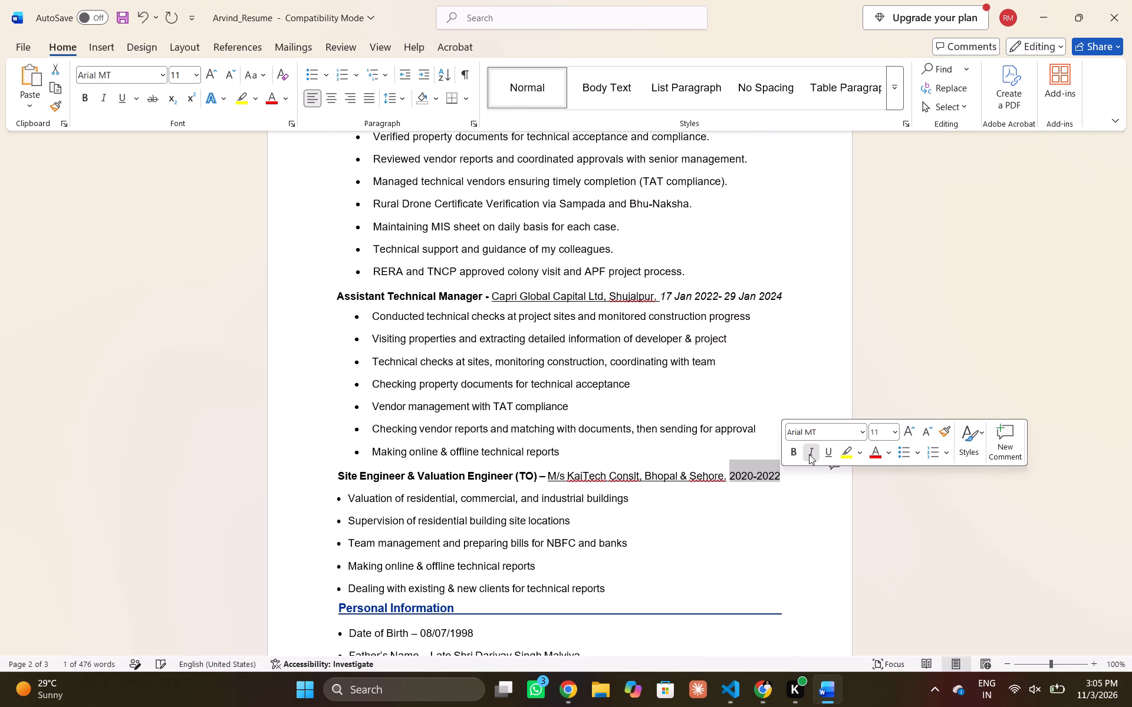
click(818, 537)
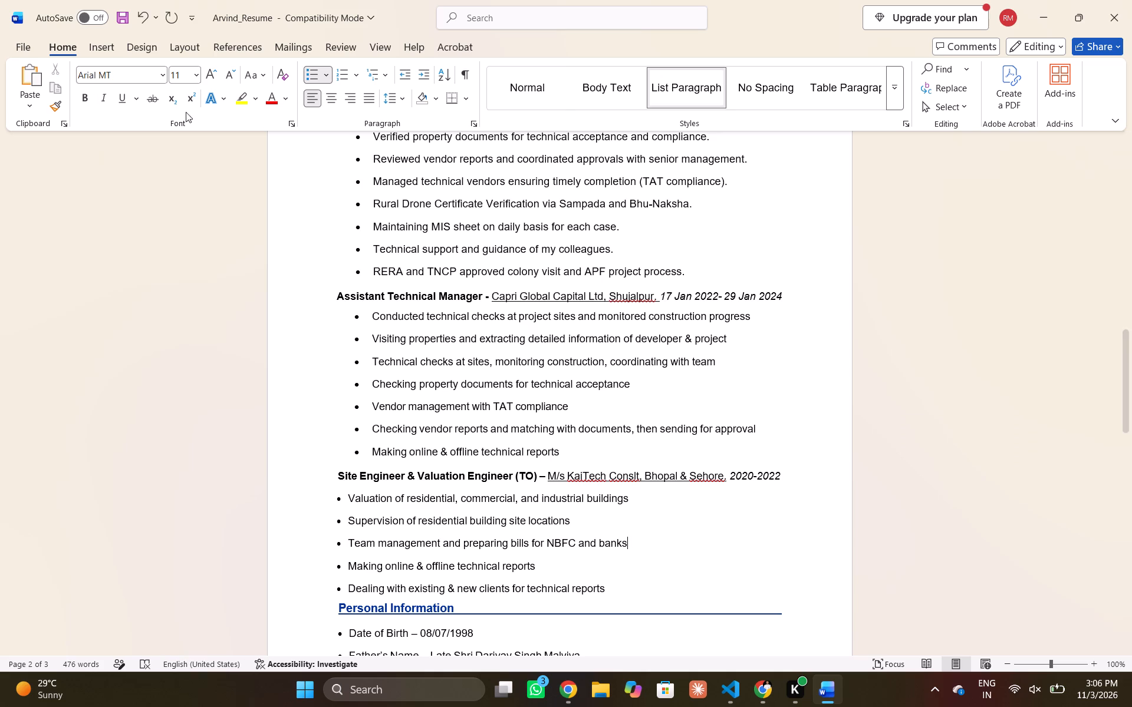
Save the resume as a PDF in Downloads, named with the candidate's first name, an underscore, then the surname and Resume joined together.
click(29, 52)
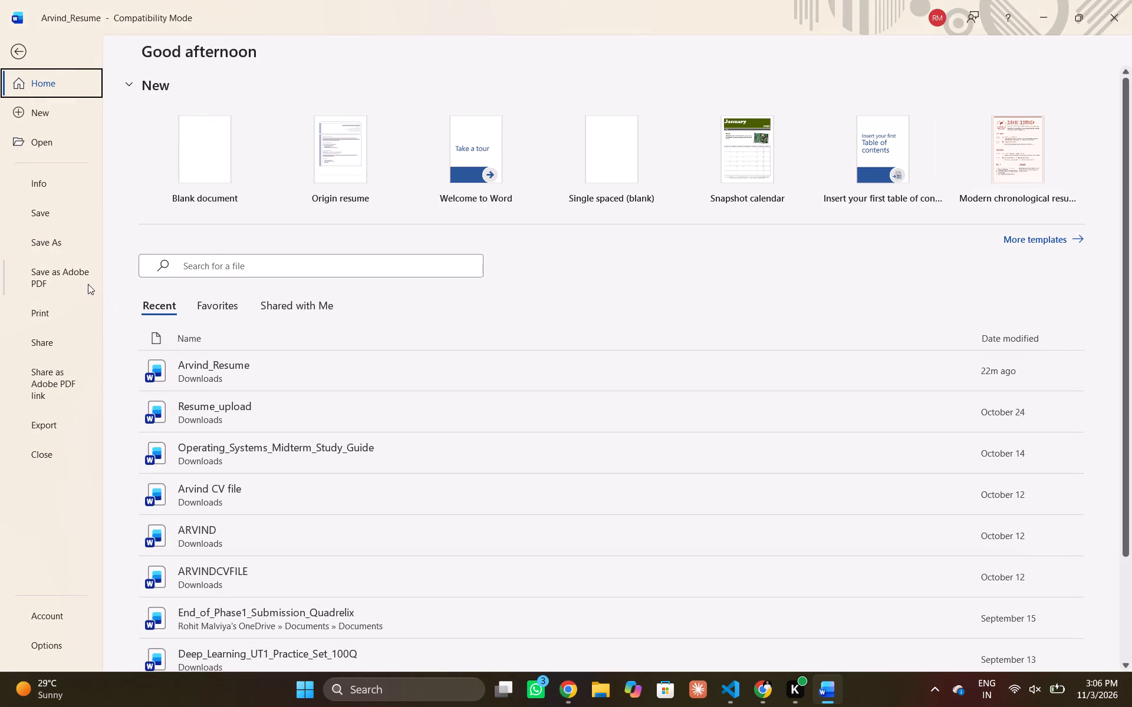
click(49, 237)
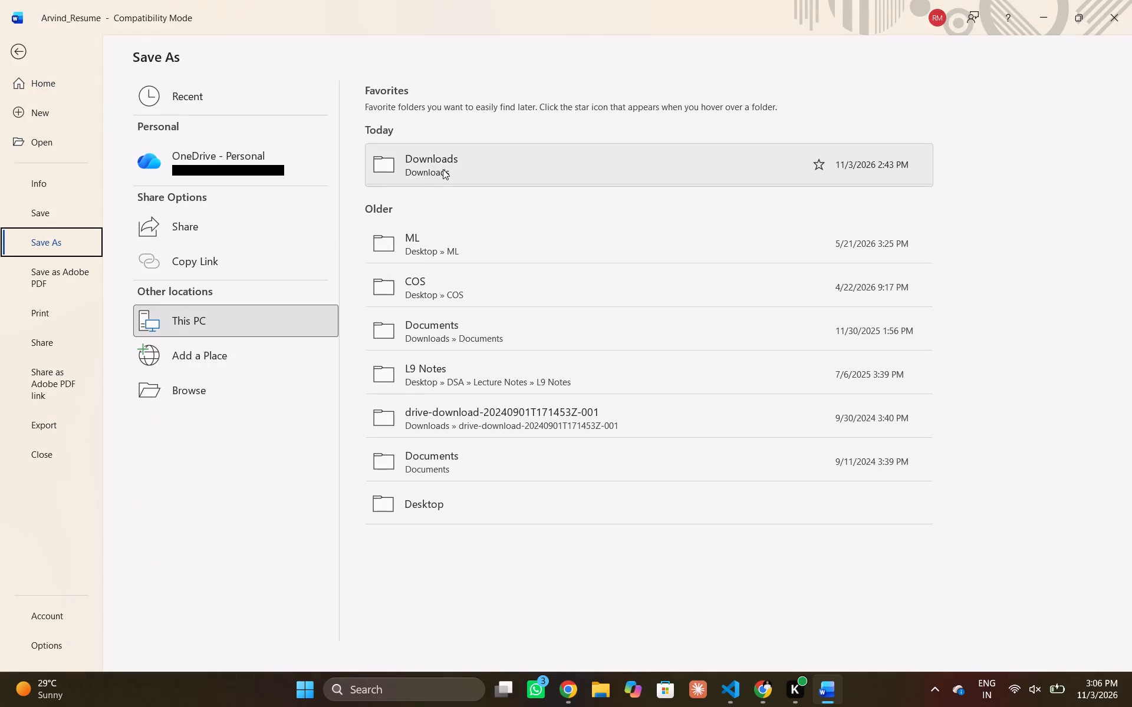
click(443, 169)
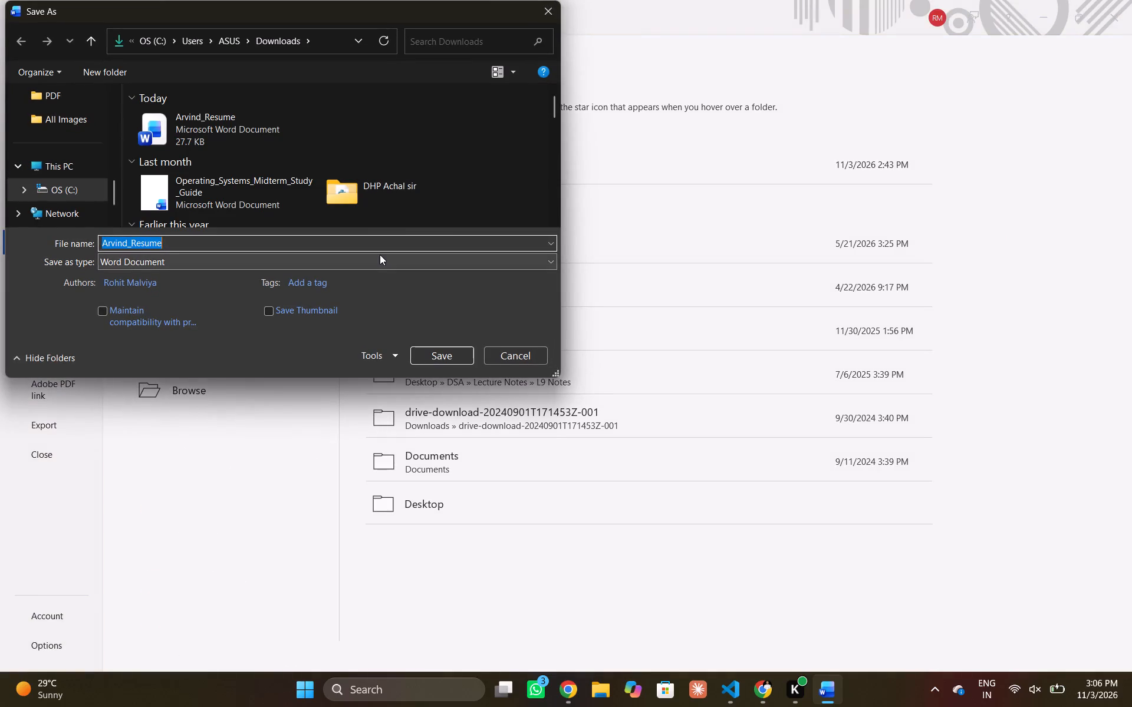
key(BackSpace)
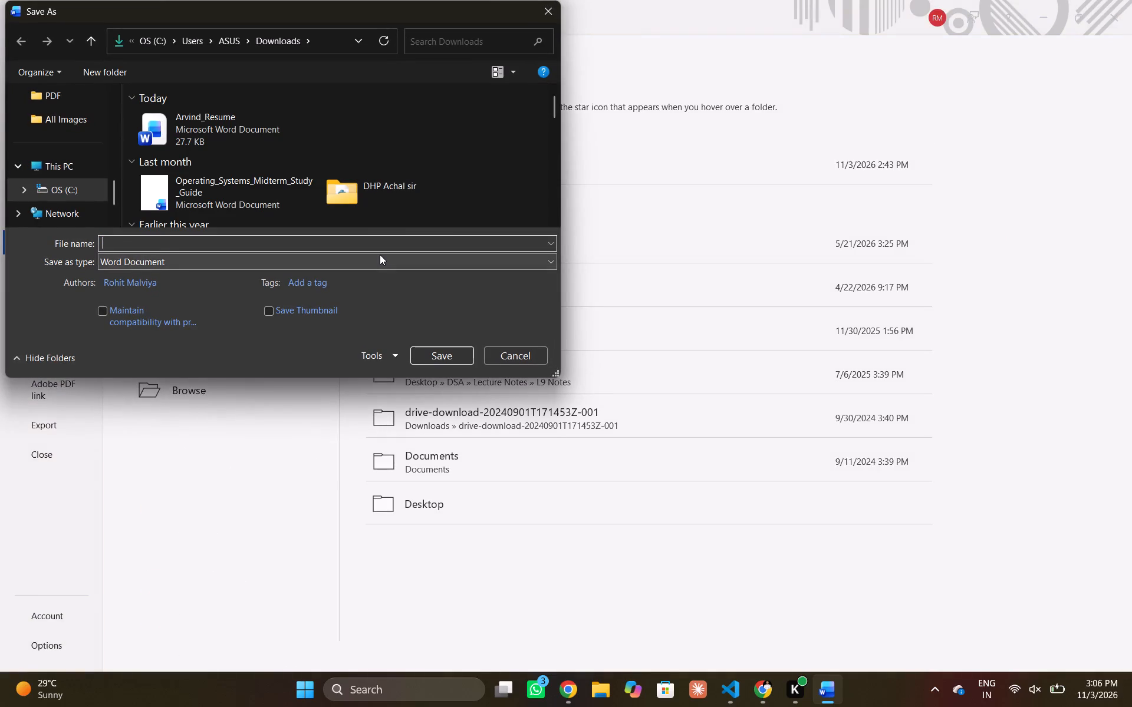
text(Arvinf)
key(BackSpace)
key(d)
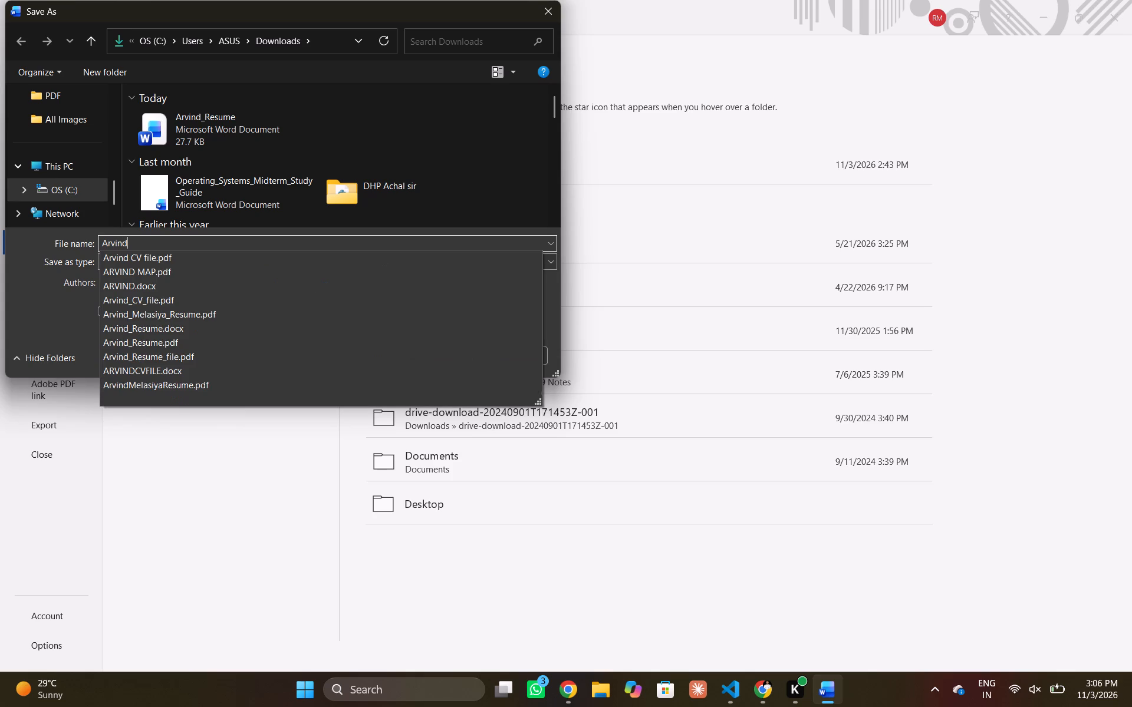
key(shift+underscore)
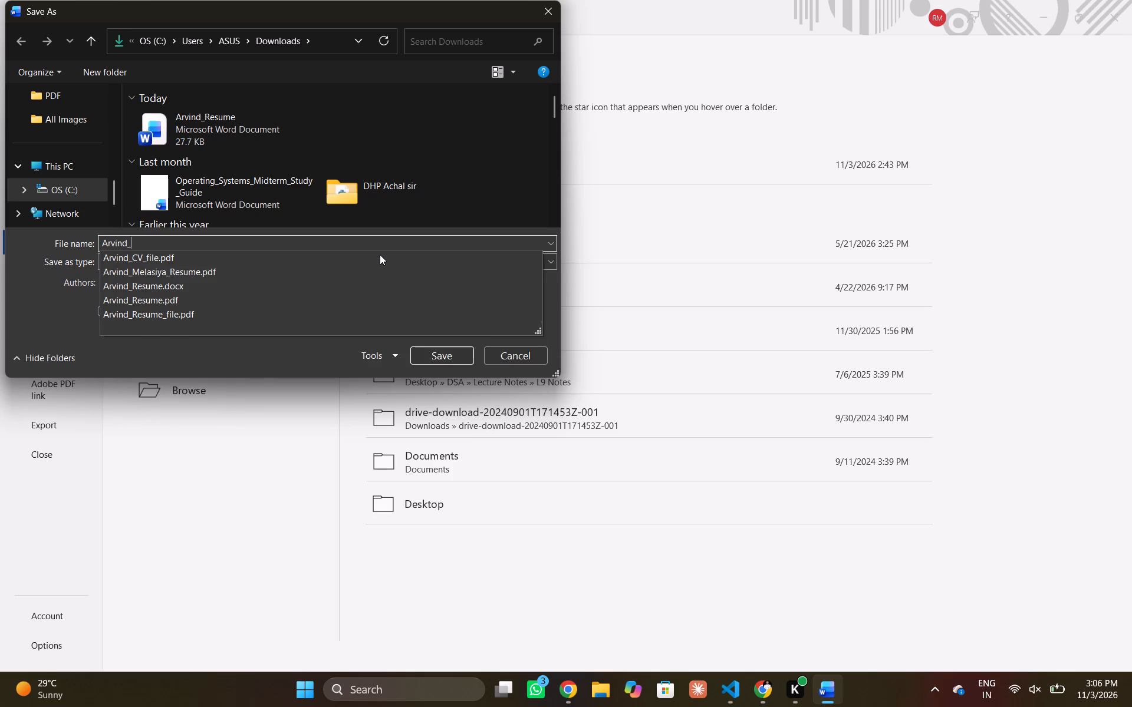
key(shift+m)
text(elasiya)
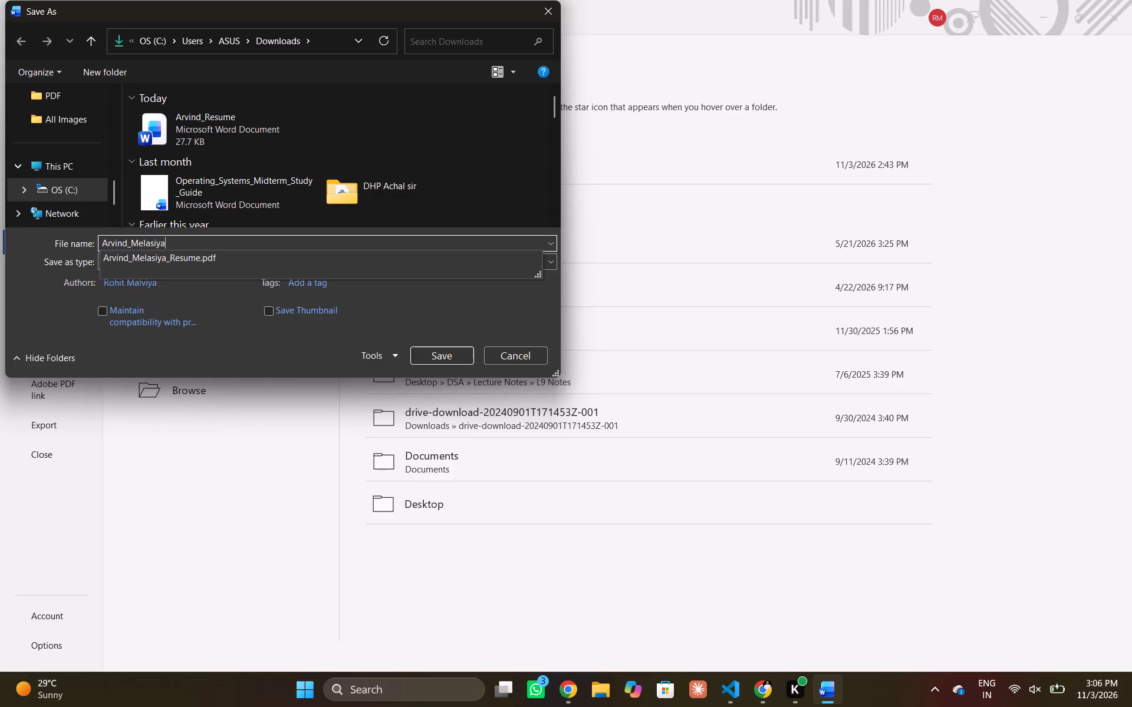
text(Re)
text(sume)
click(358, 265)
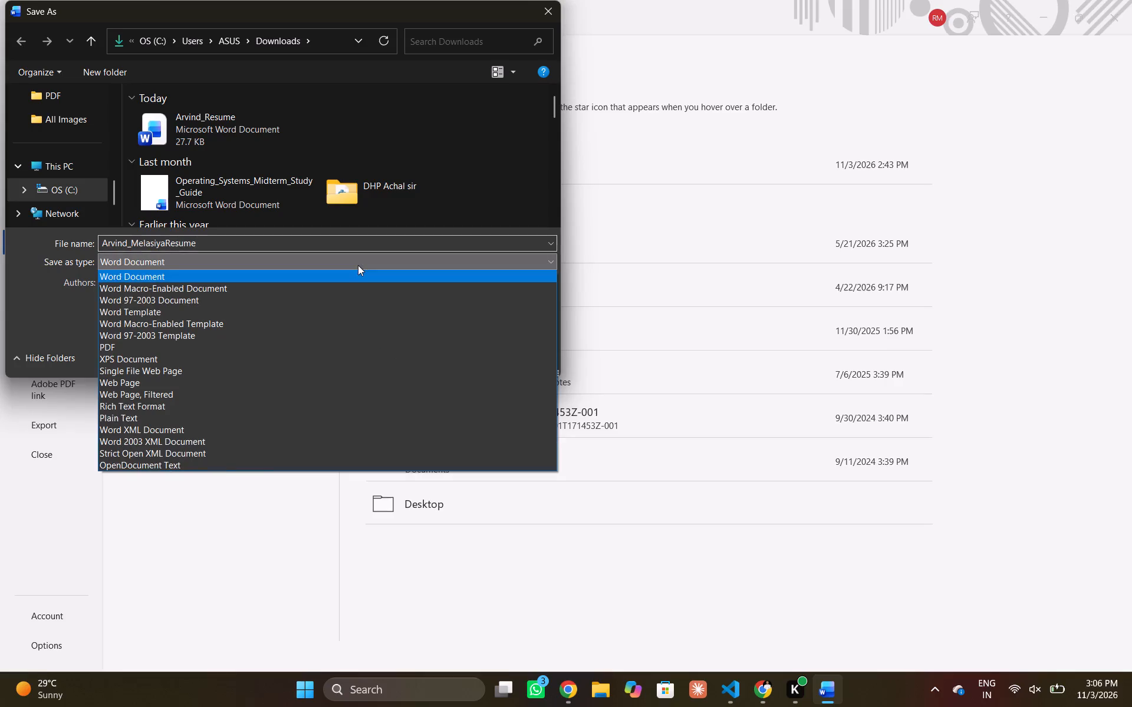
click(237, 348)
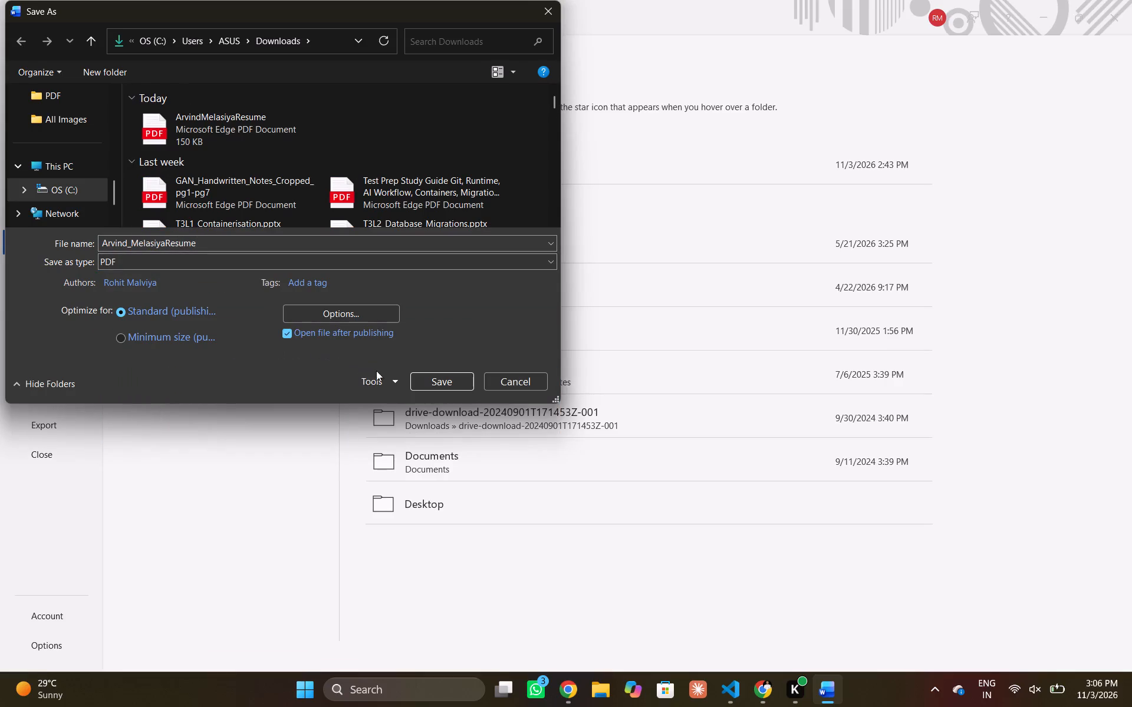
click(433, 379)
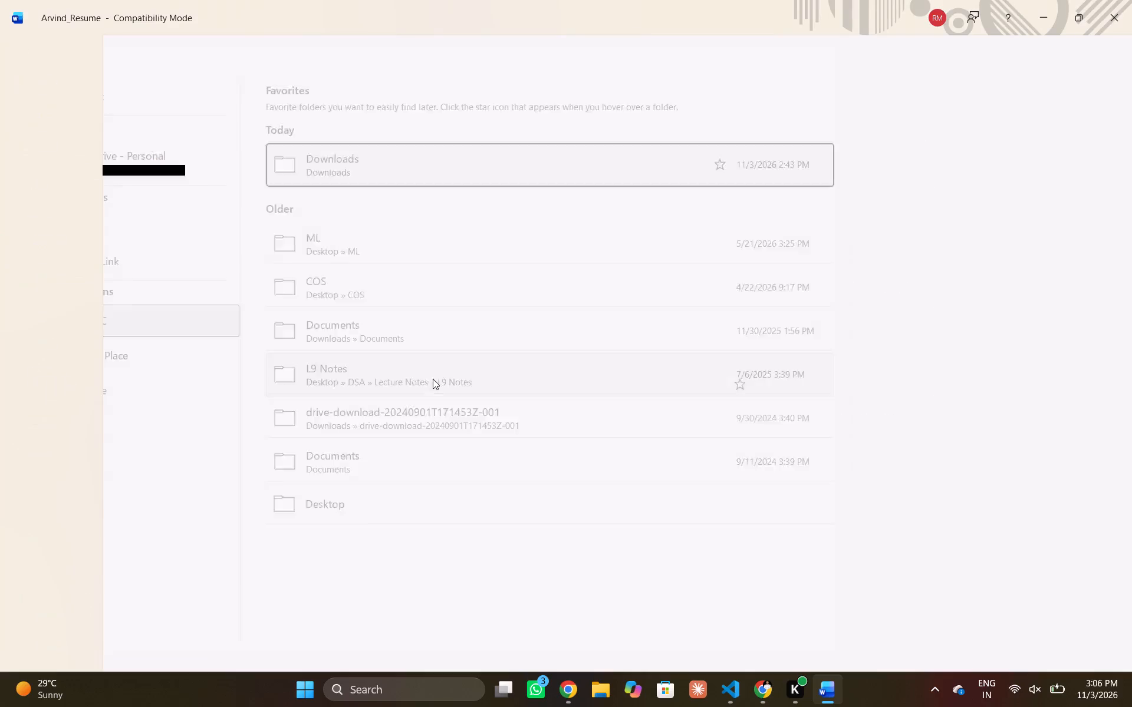
Review the exported PDF's layout from the name heading to the Declaration, including the page breaks and the end of the file.
scroll(644, 441, down, 1)
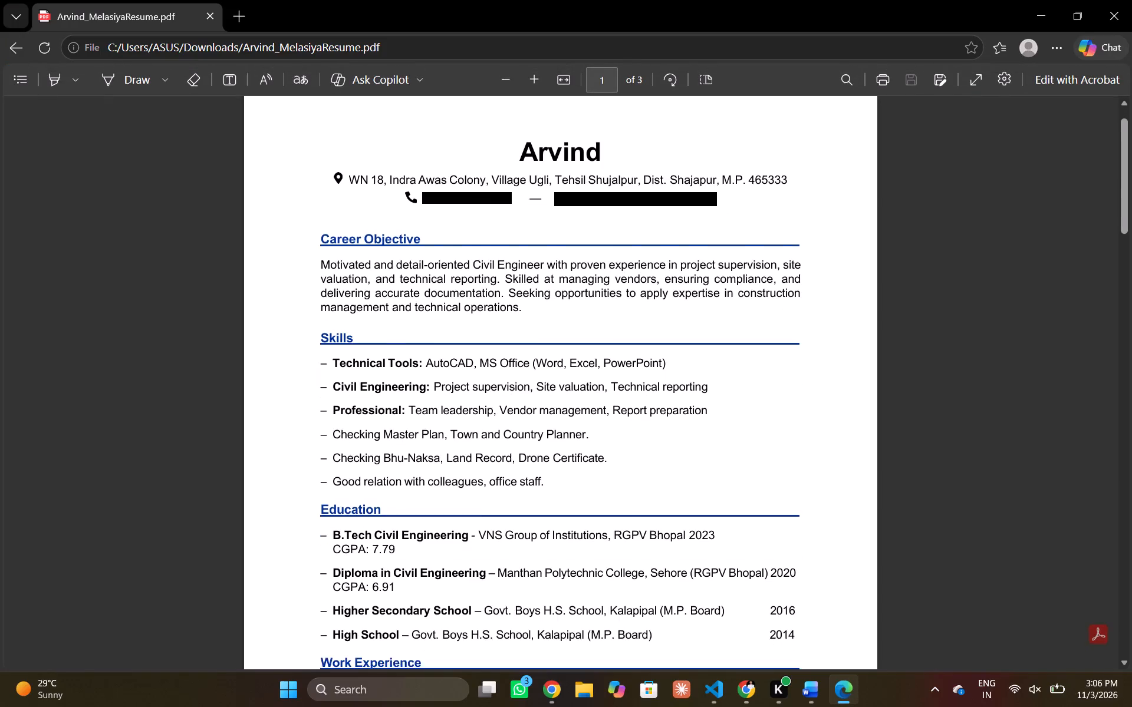
scroll(644, 441, down, 7)
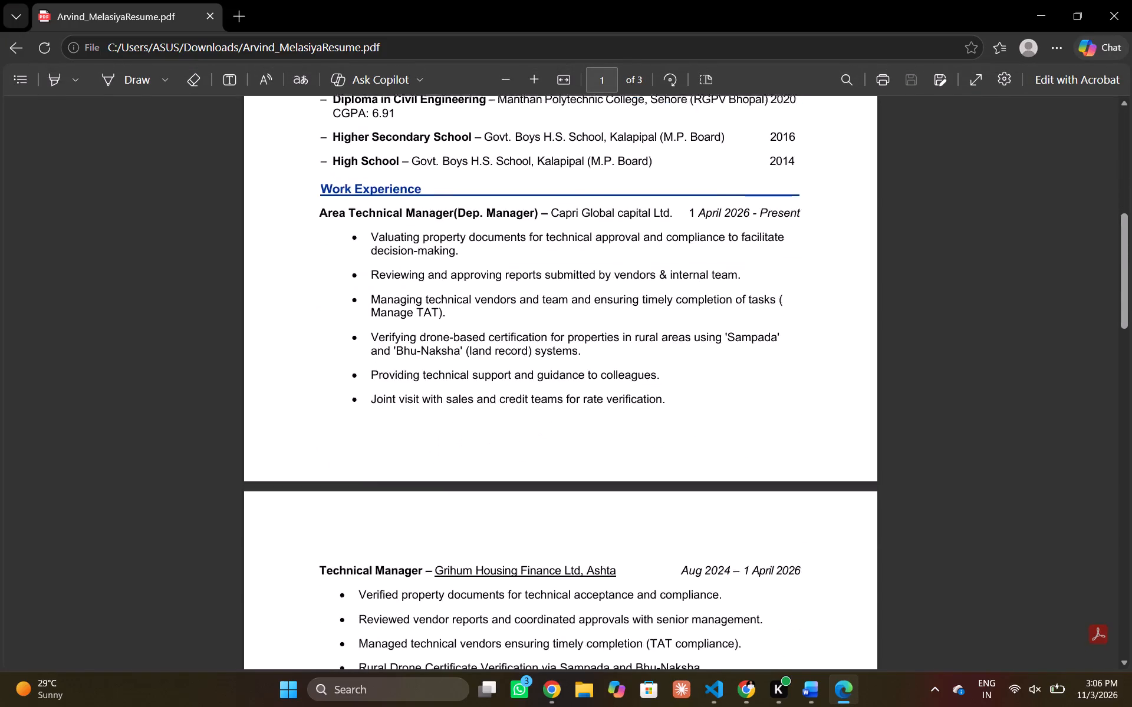
scroll(644, 441, down, 5)
scroll(644, 441, up, 1)
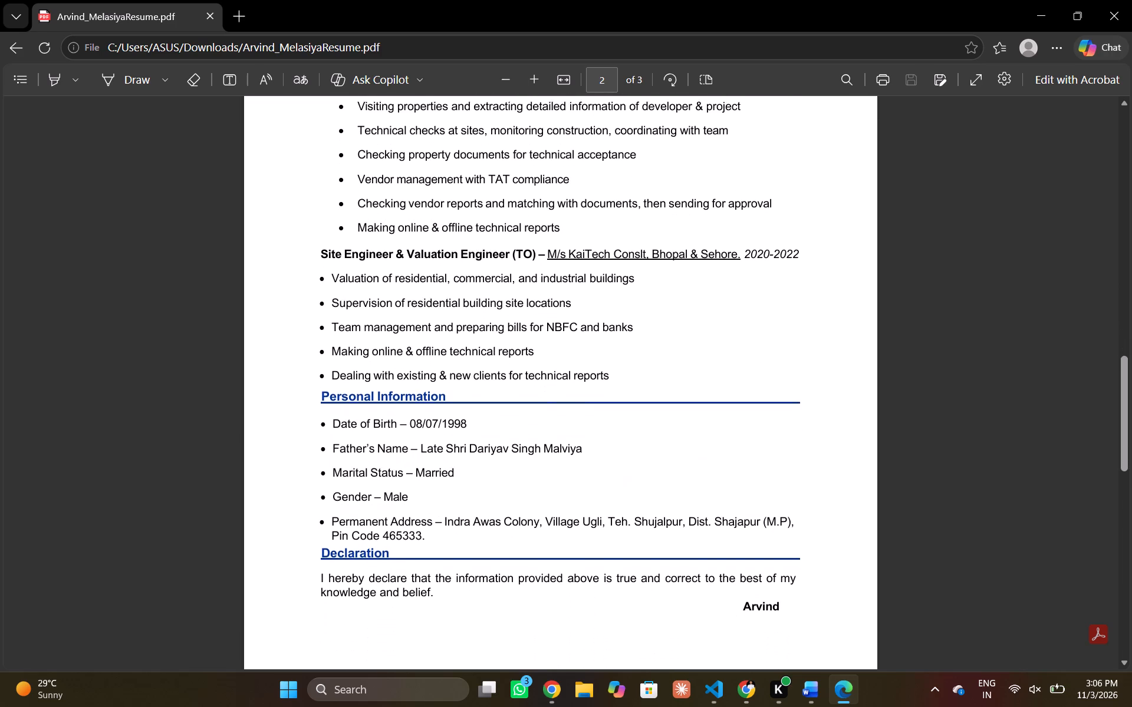
scroll(644, 441, up, 1)
scroll(644, 441, right, 1)
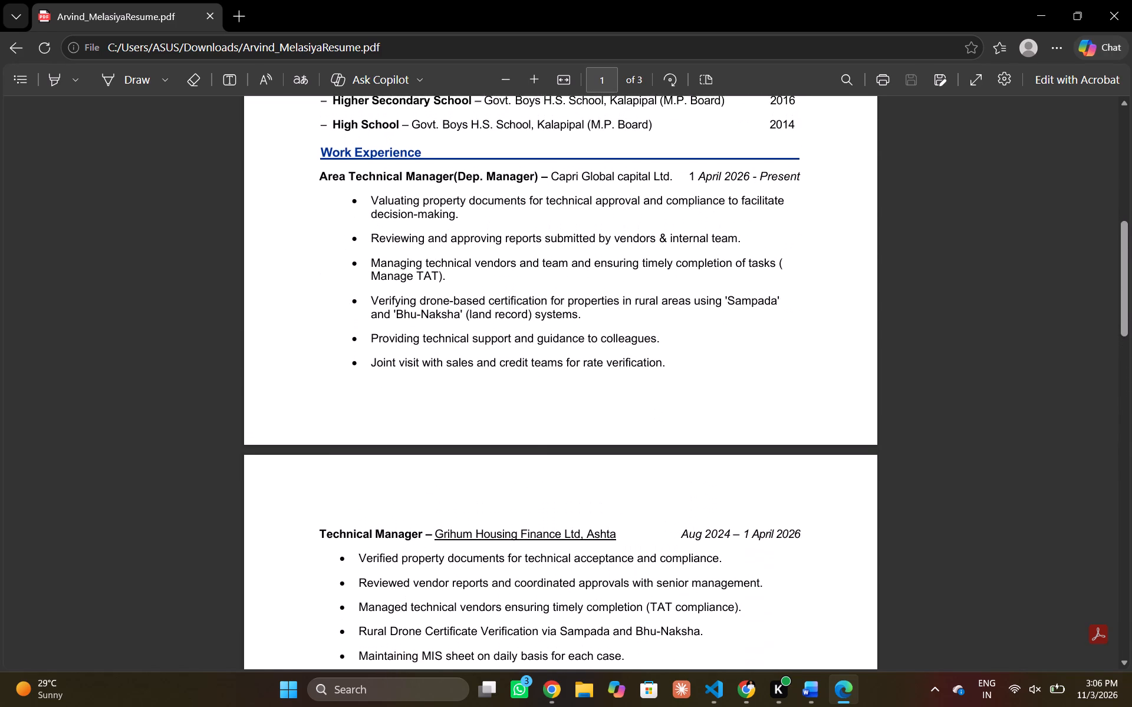
scroll(644, 441, right, 1)
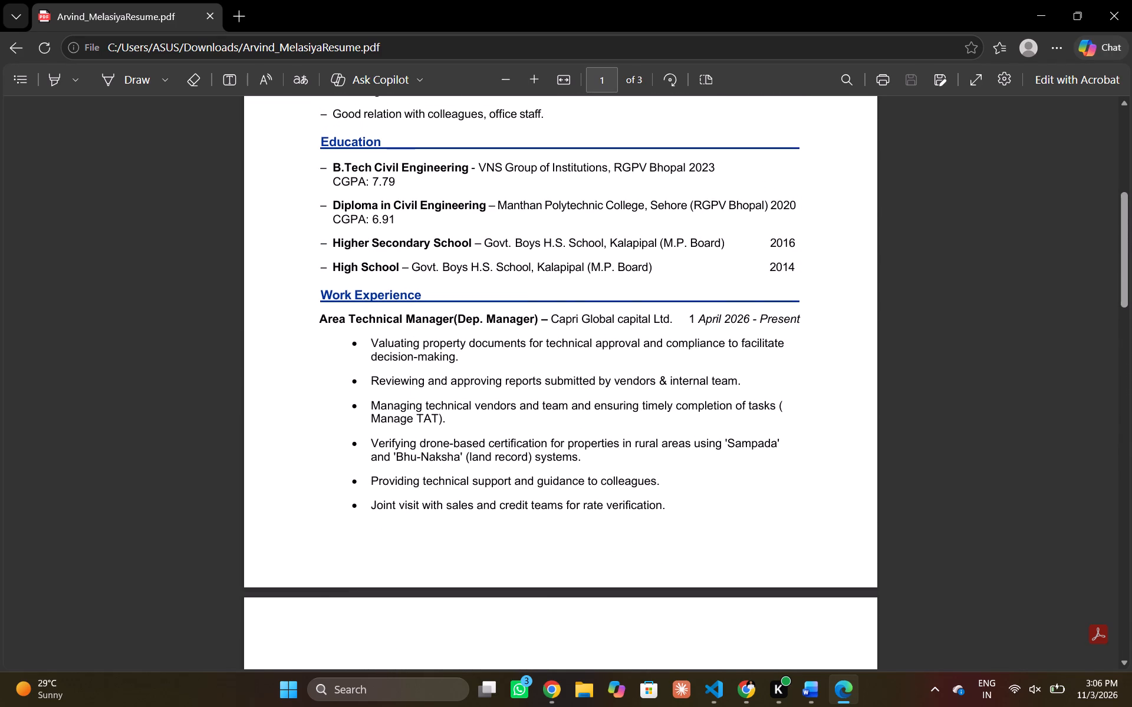
scroll(644, 441, right, 1)
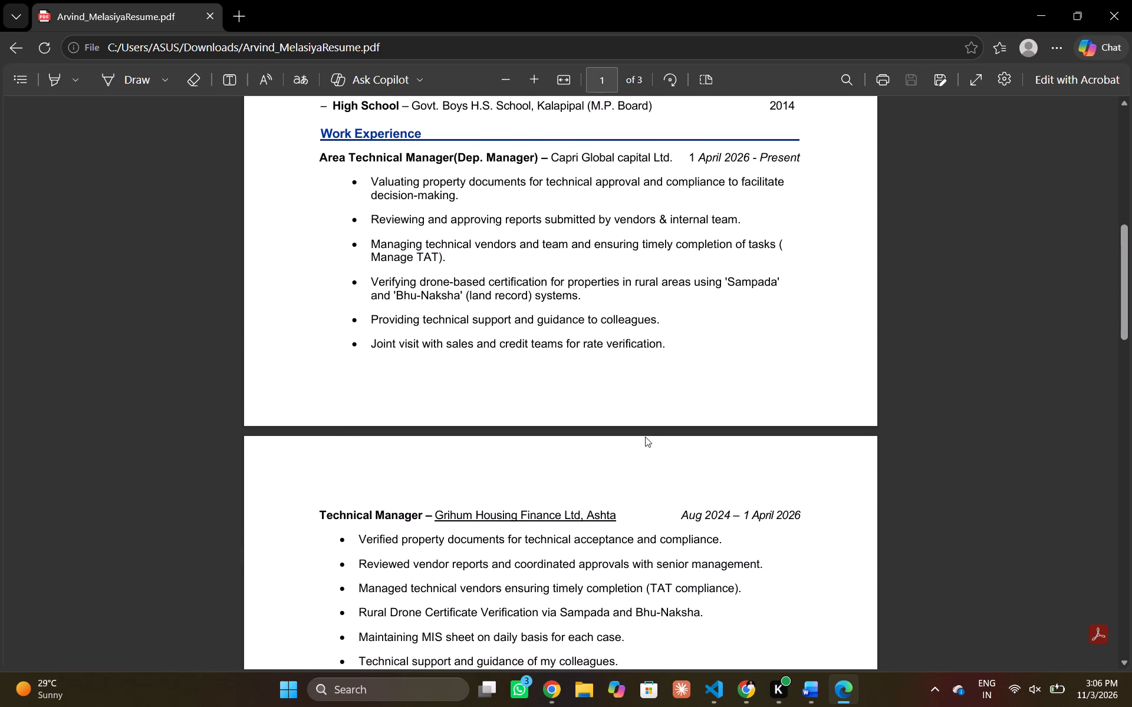
scroll(645, 437, down, 3)
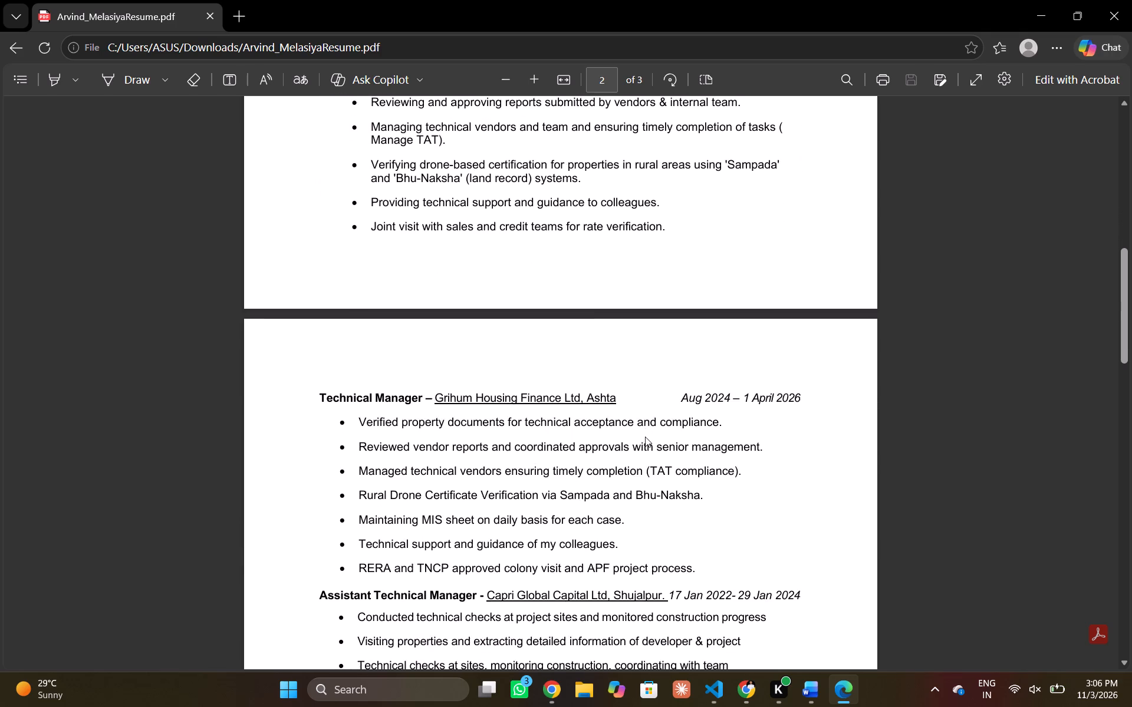
scroll(645, 437, down, 6)
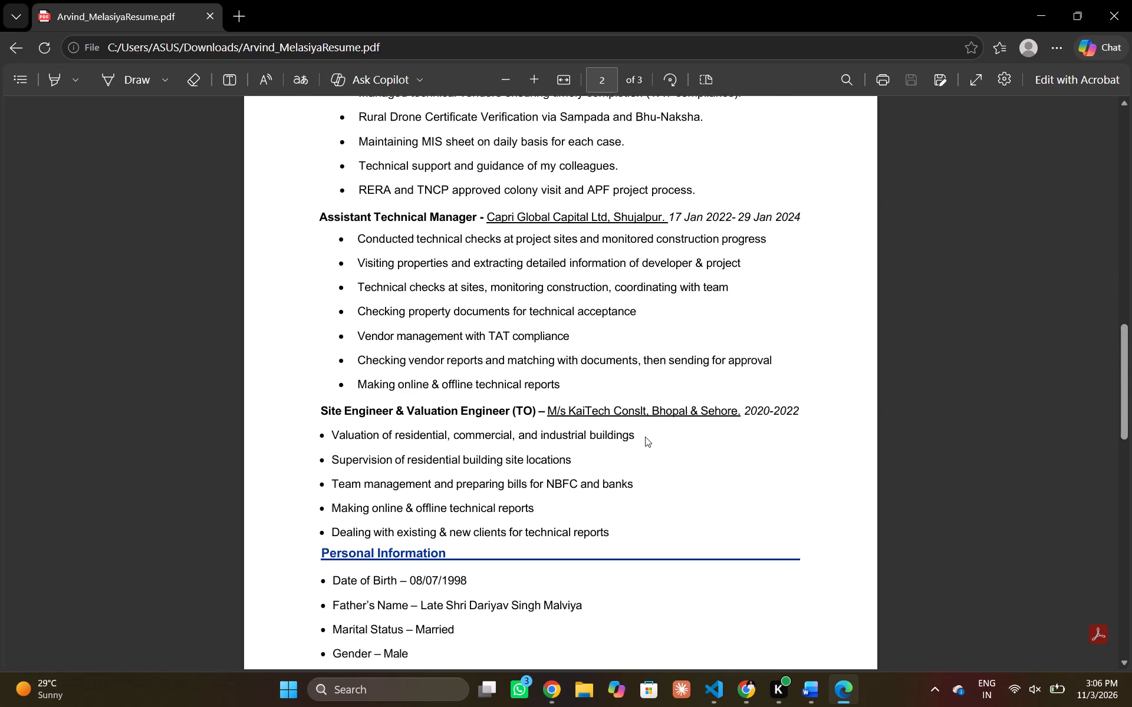
scroll(645, 437, down, 3)
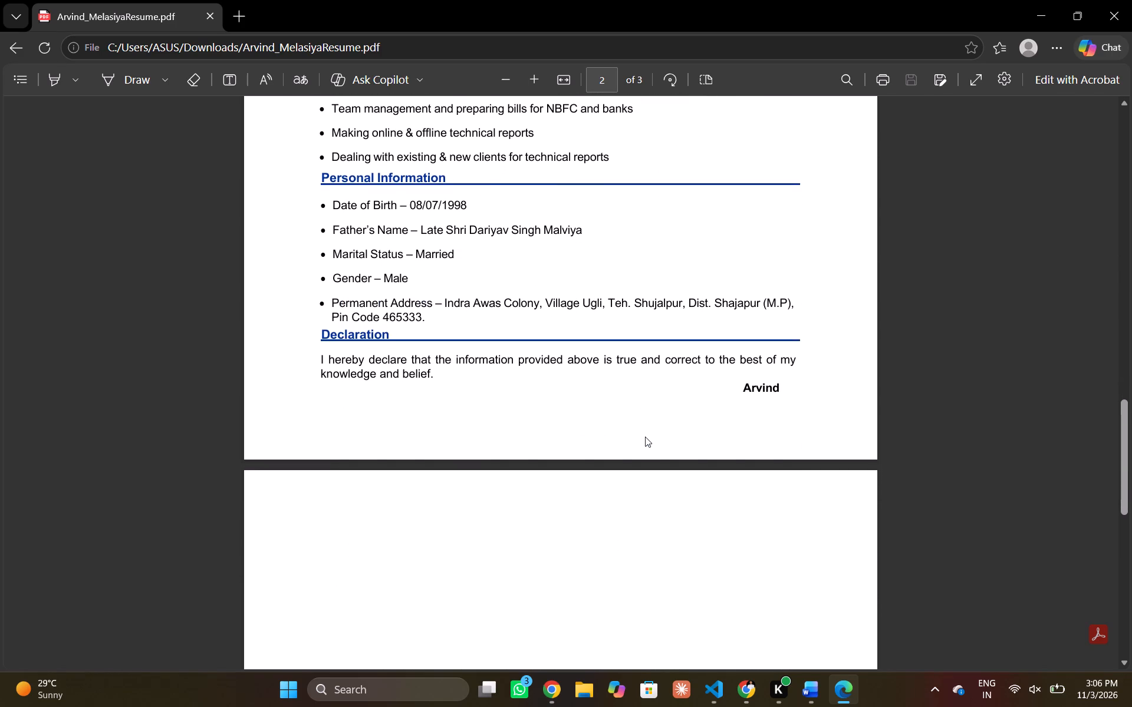
Return to the Word resume and underline Capri Global capital Ltd. in the Area Technical Manager heading.
click(570, 160)
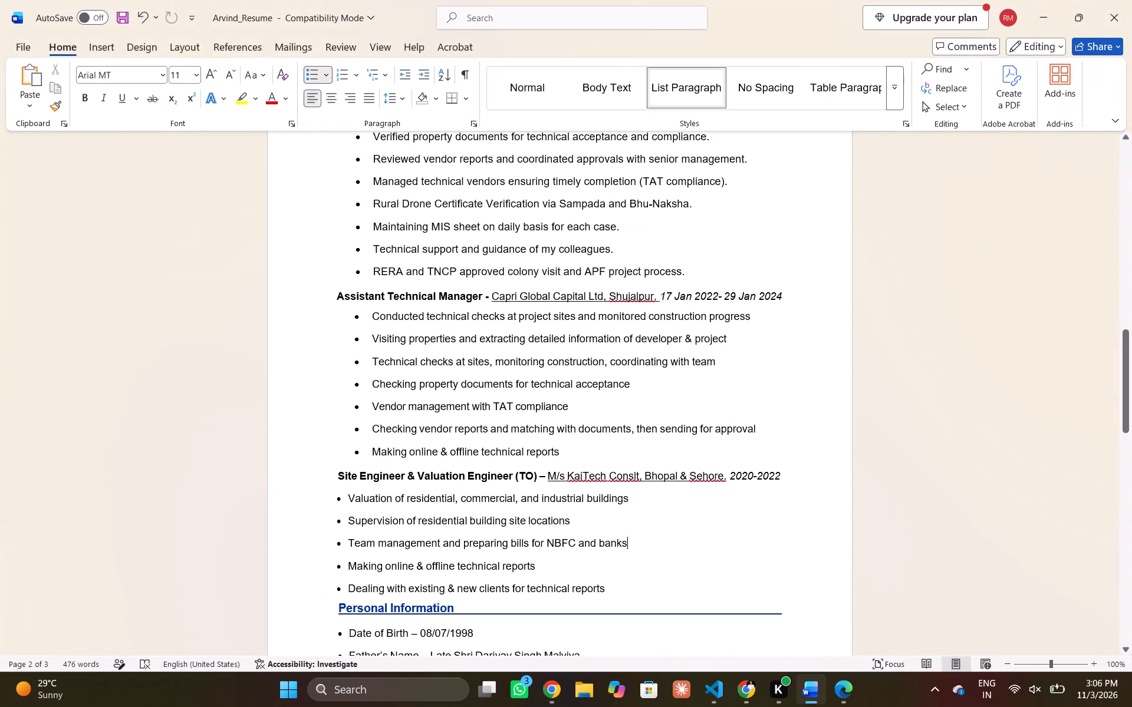
scroll(510, 184, up, 3)
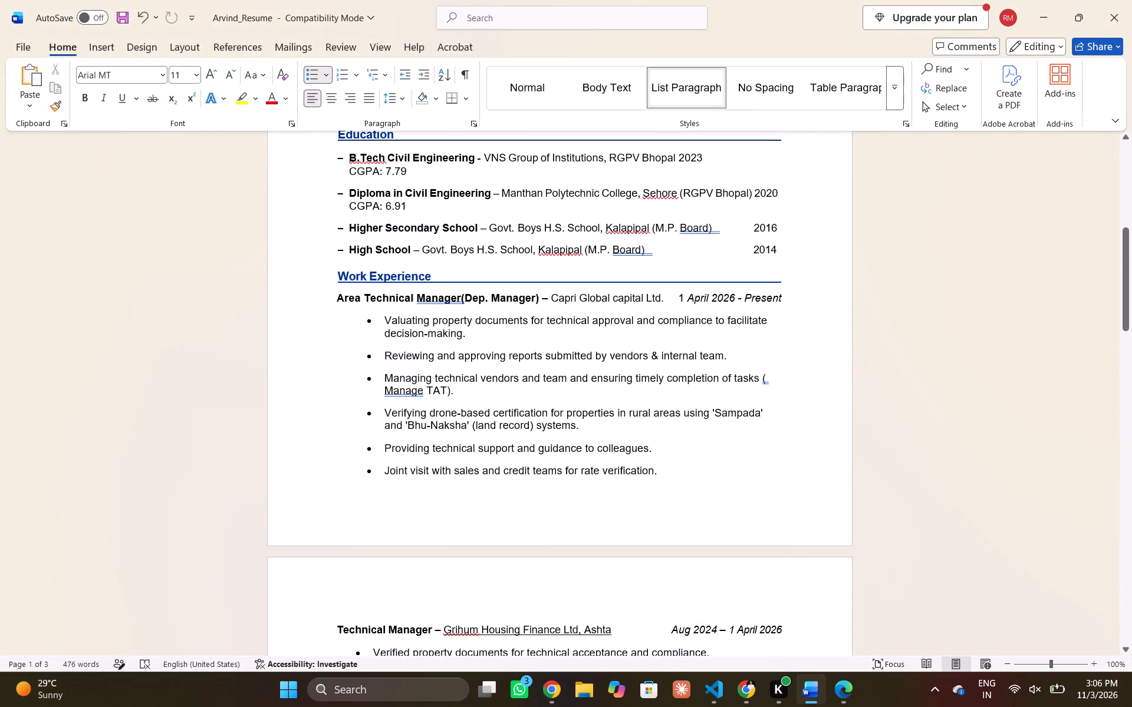
drag(549, 293, 656, 290)
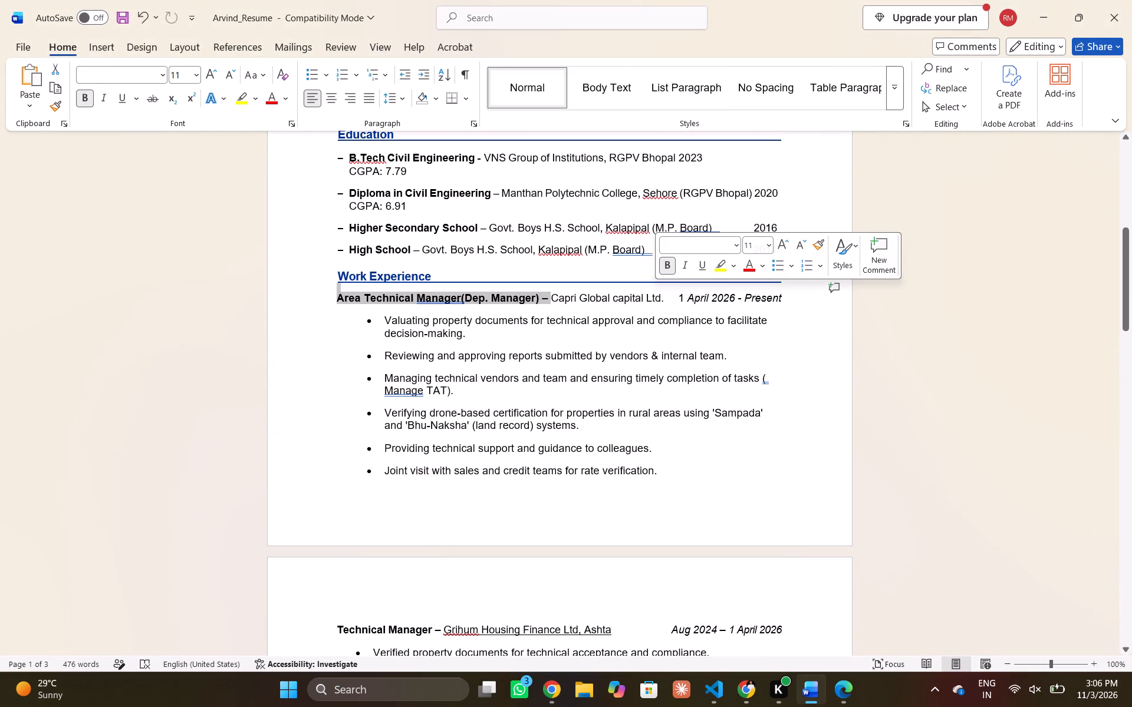
click(664, 300)
drag(664, 300, 565, 293)
click(611, 269)
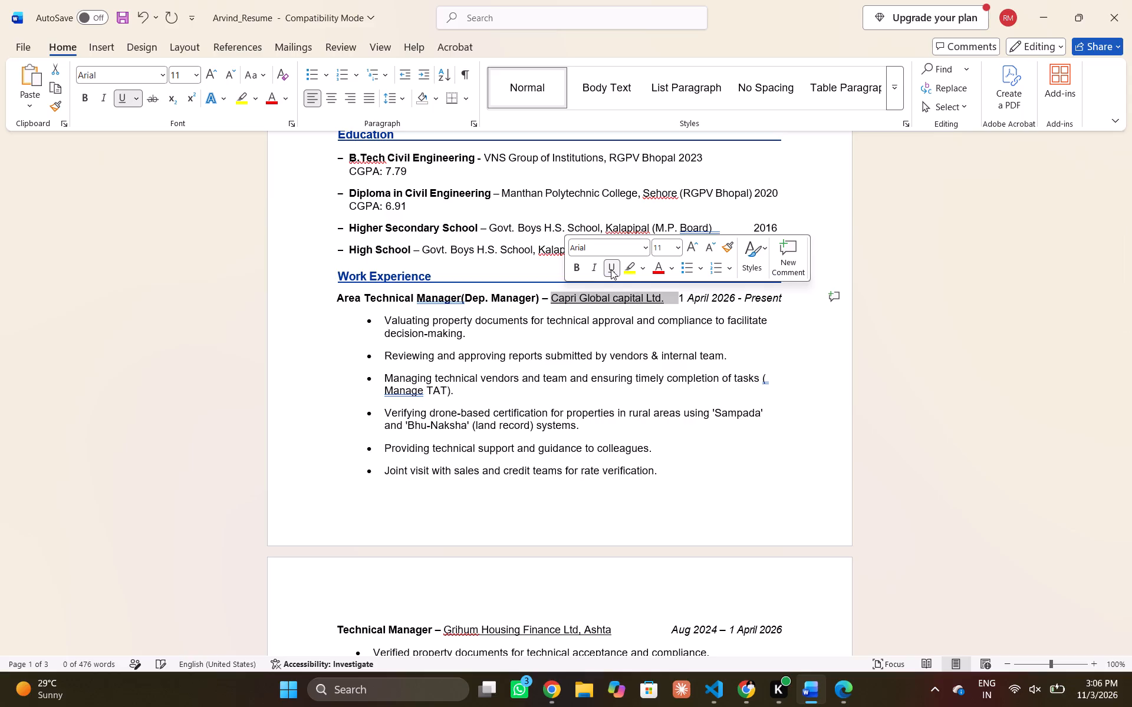
click(790, 353)
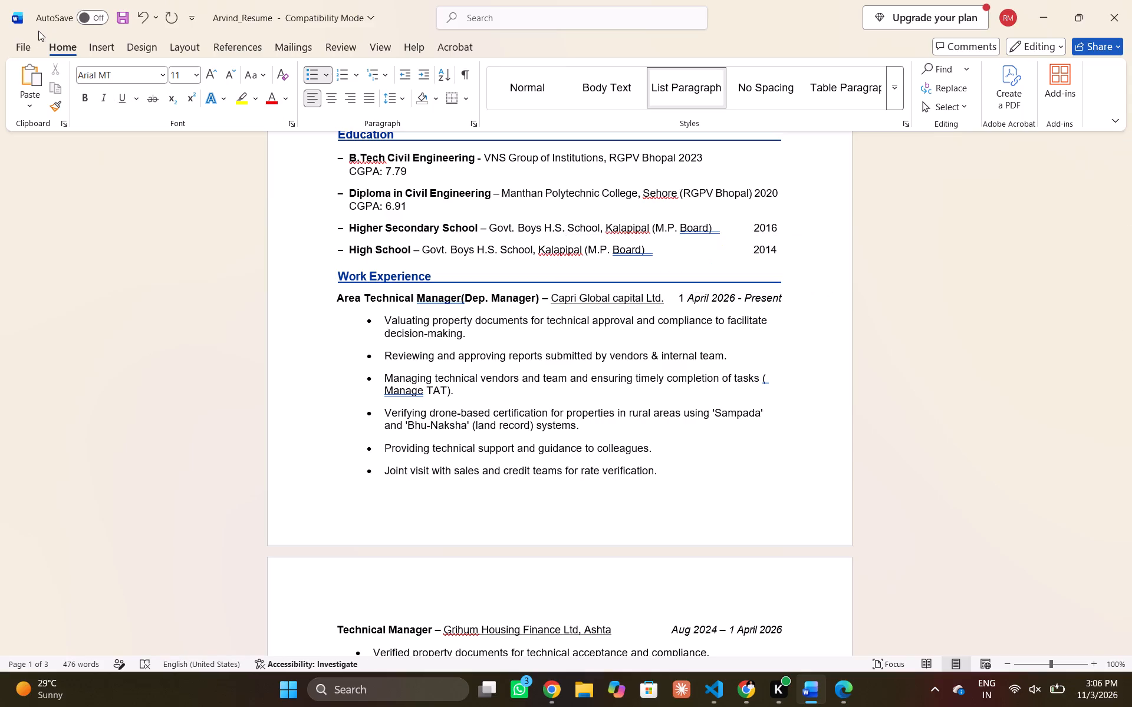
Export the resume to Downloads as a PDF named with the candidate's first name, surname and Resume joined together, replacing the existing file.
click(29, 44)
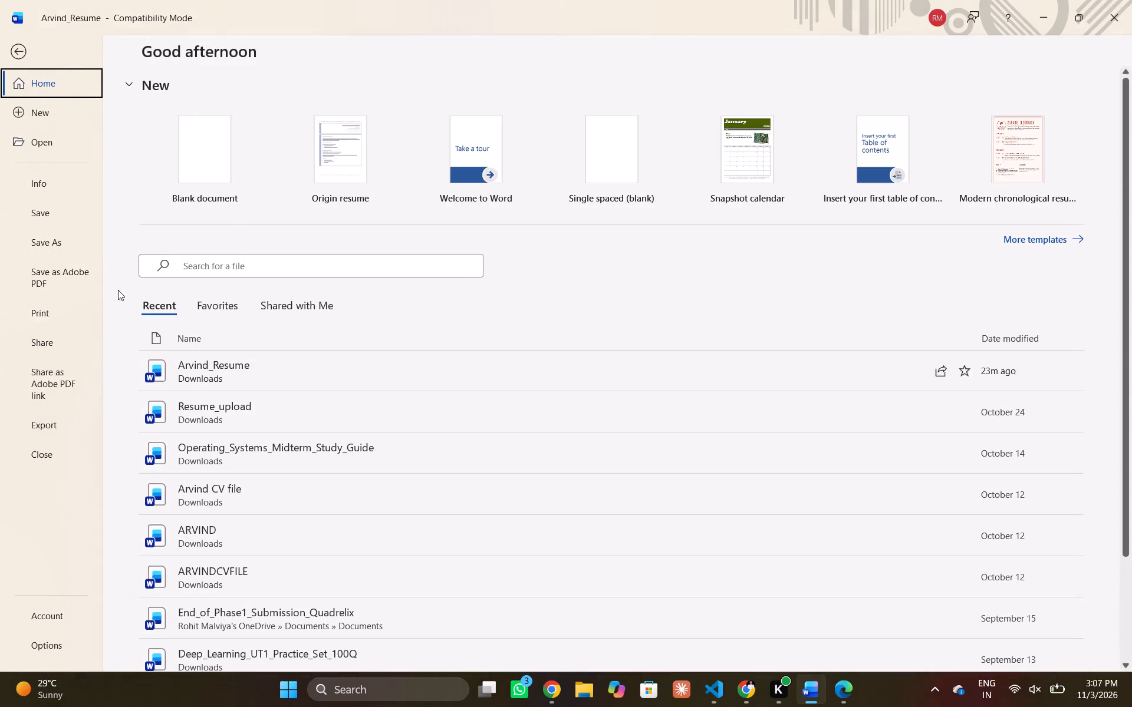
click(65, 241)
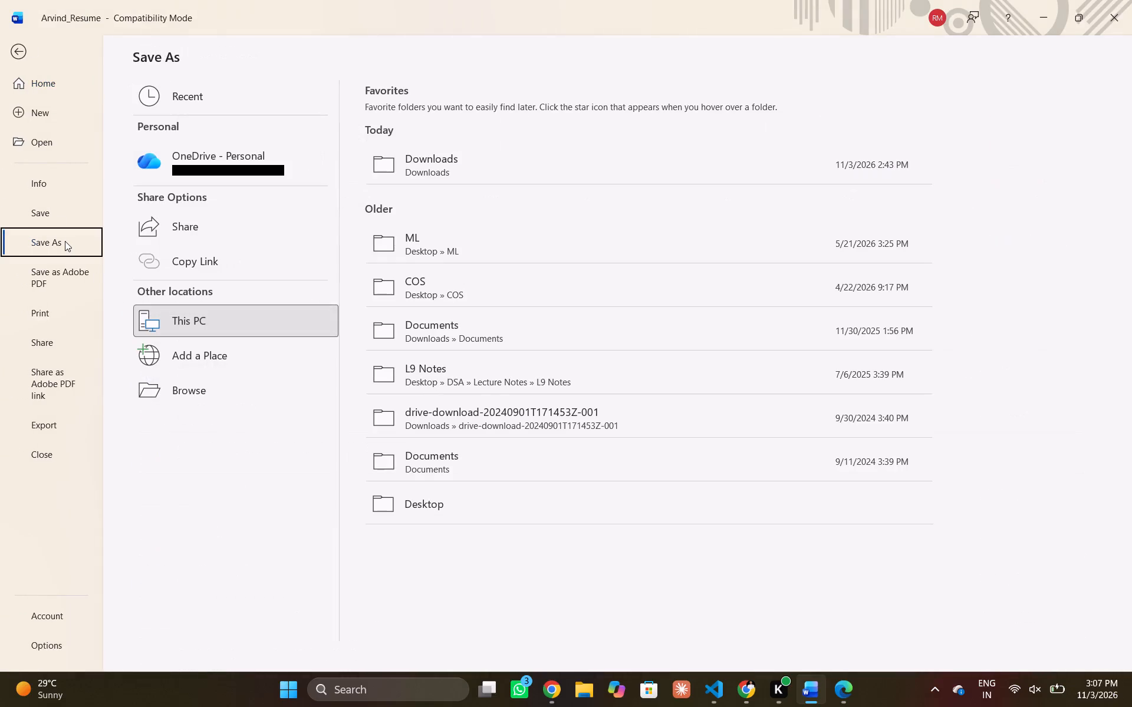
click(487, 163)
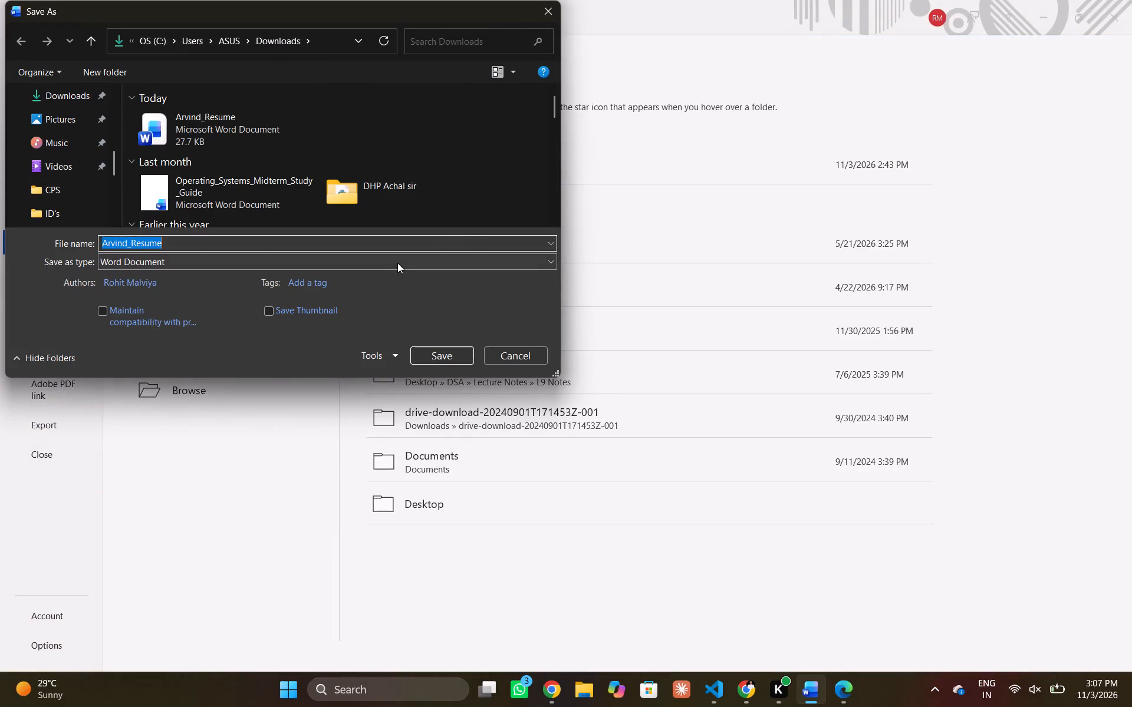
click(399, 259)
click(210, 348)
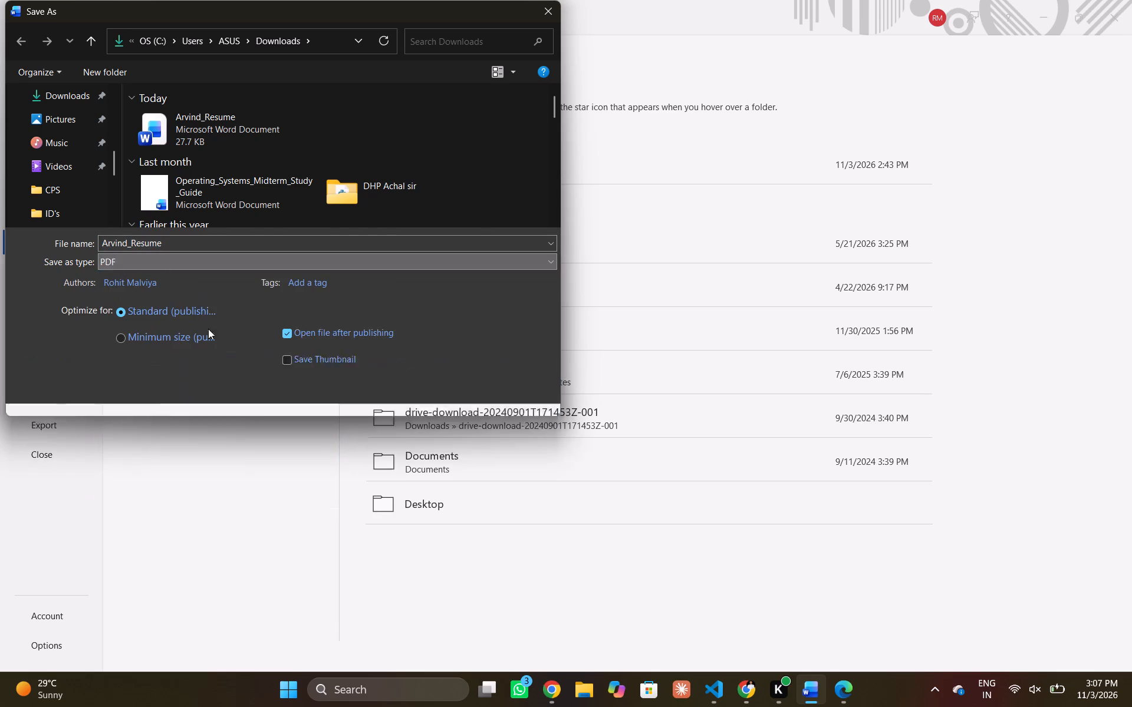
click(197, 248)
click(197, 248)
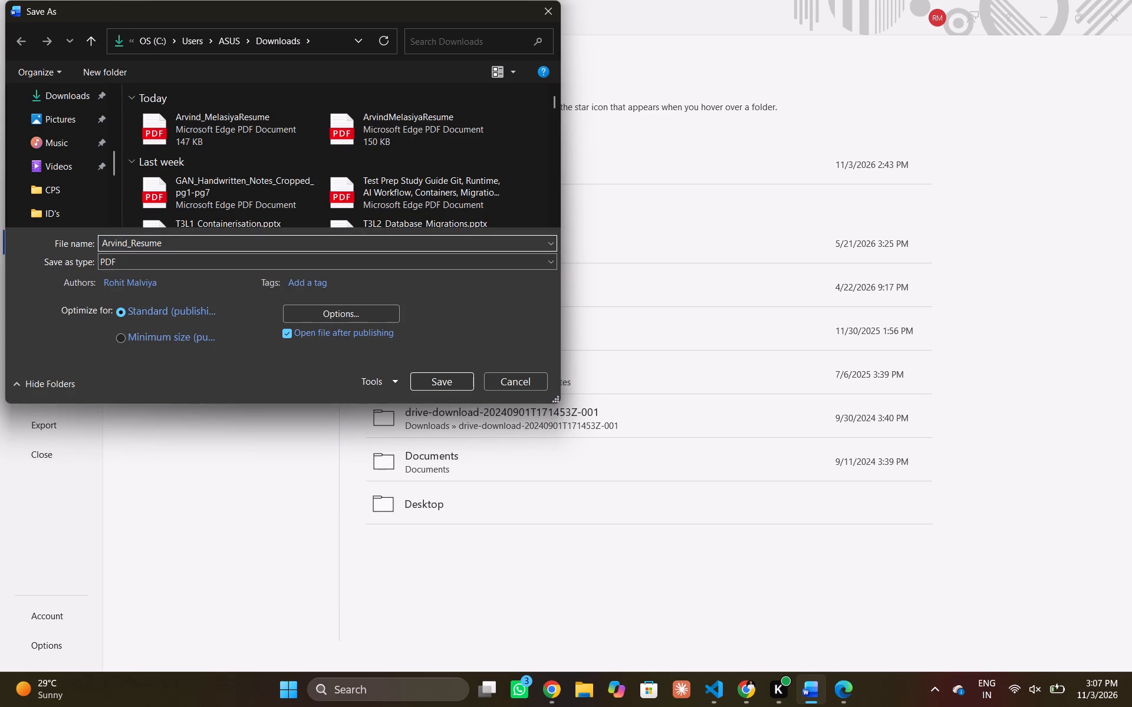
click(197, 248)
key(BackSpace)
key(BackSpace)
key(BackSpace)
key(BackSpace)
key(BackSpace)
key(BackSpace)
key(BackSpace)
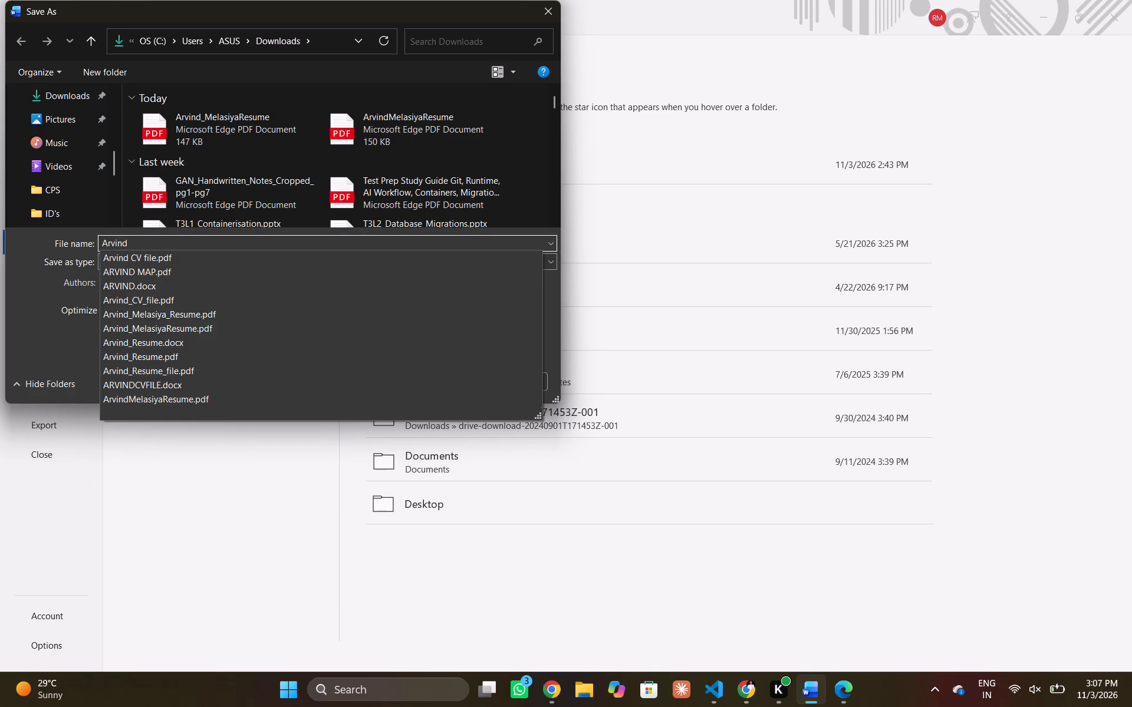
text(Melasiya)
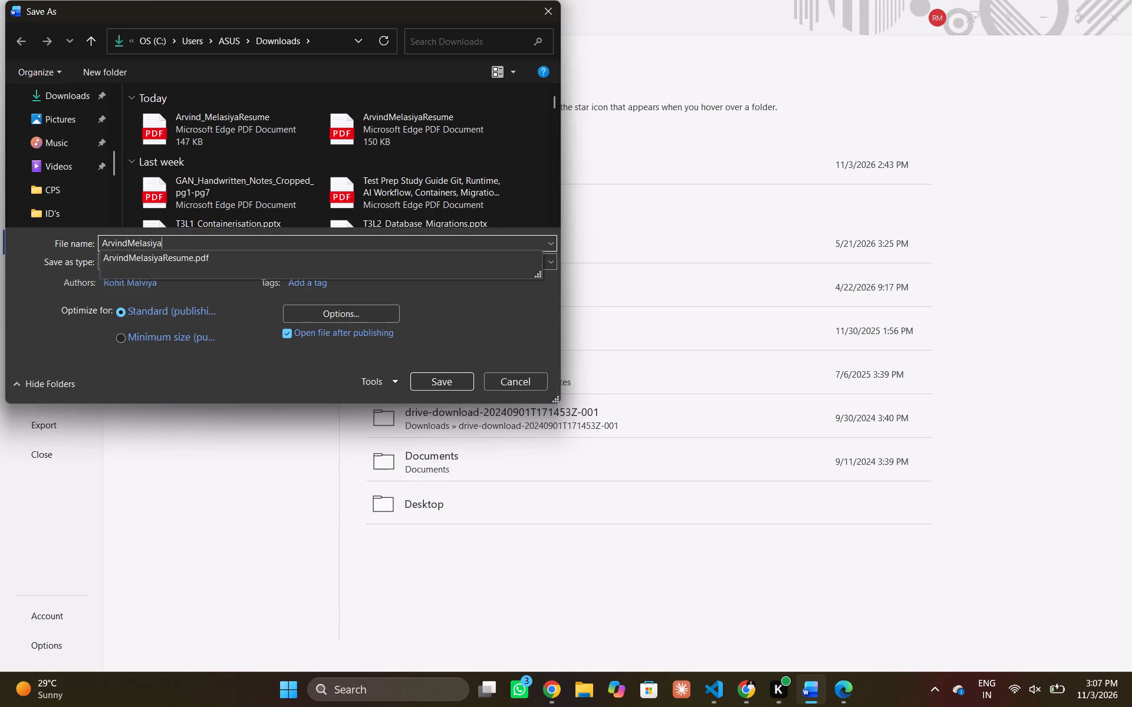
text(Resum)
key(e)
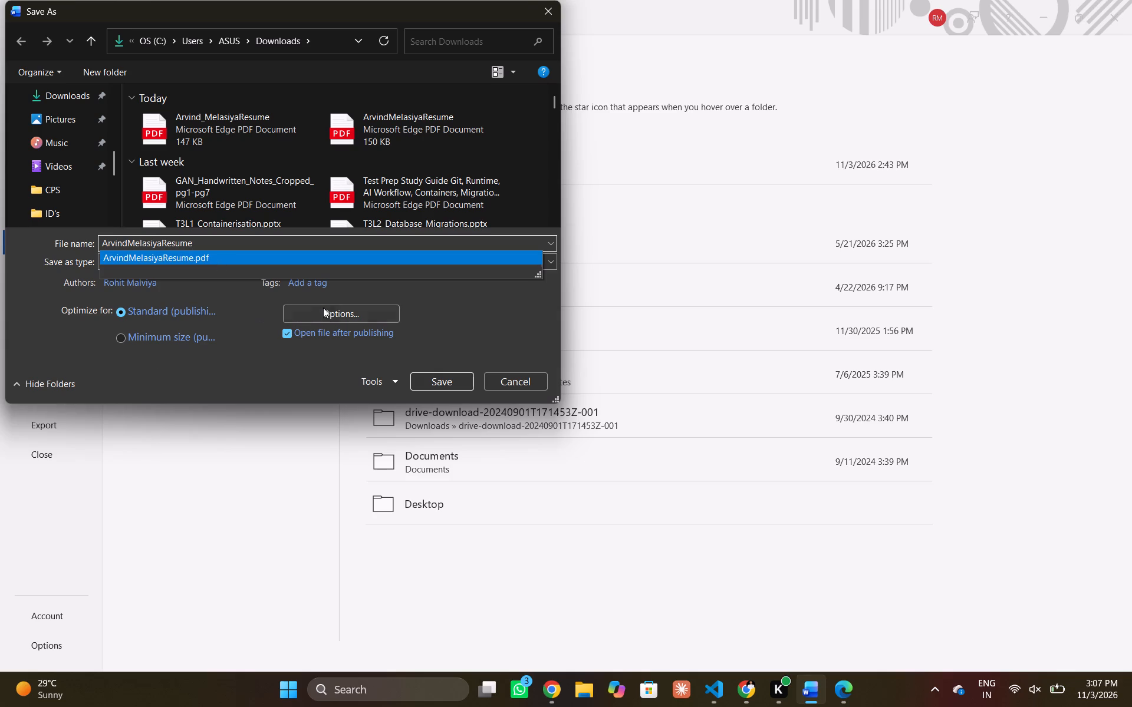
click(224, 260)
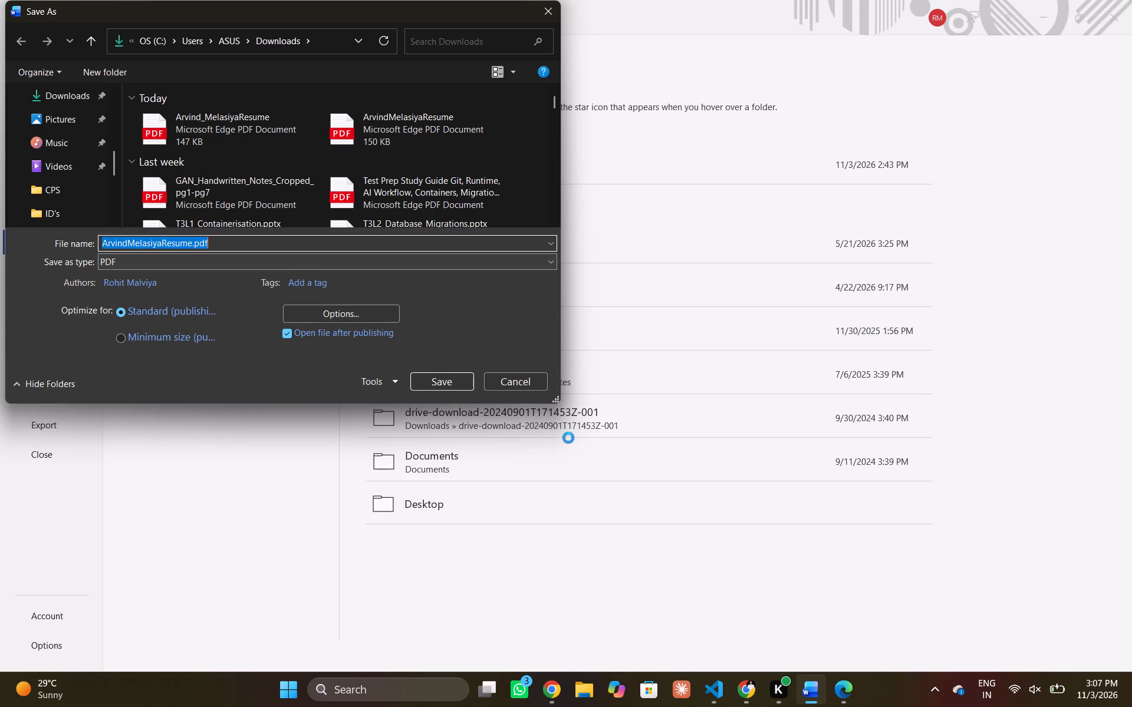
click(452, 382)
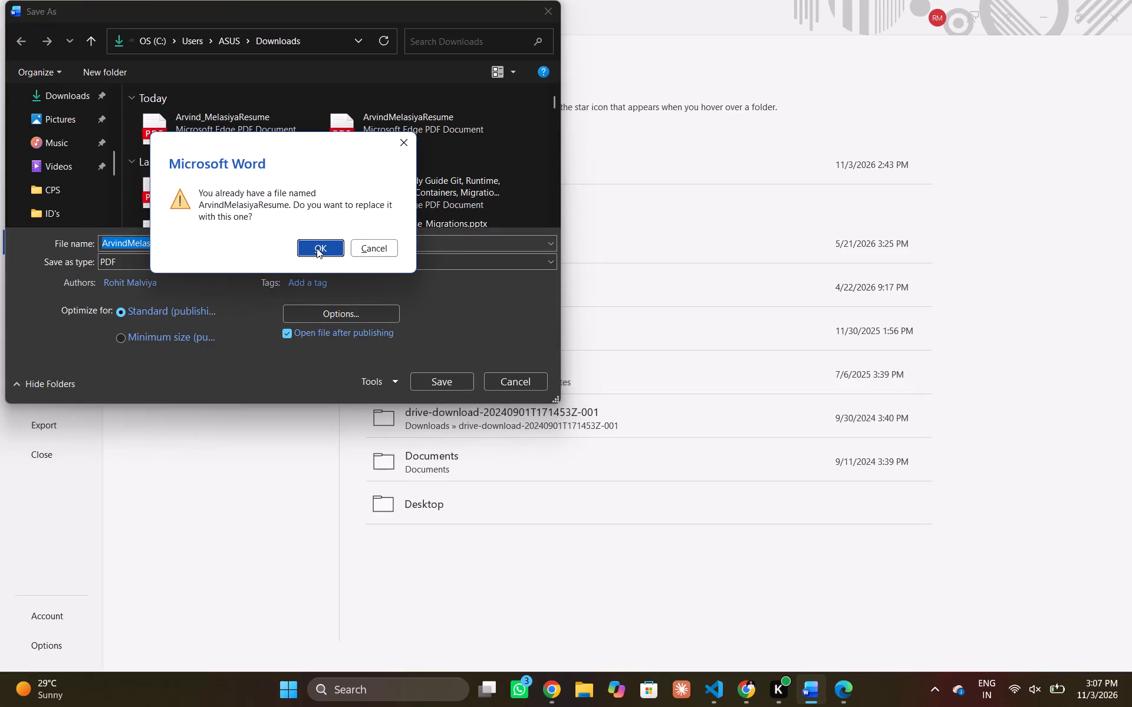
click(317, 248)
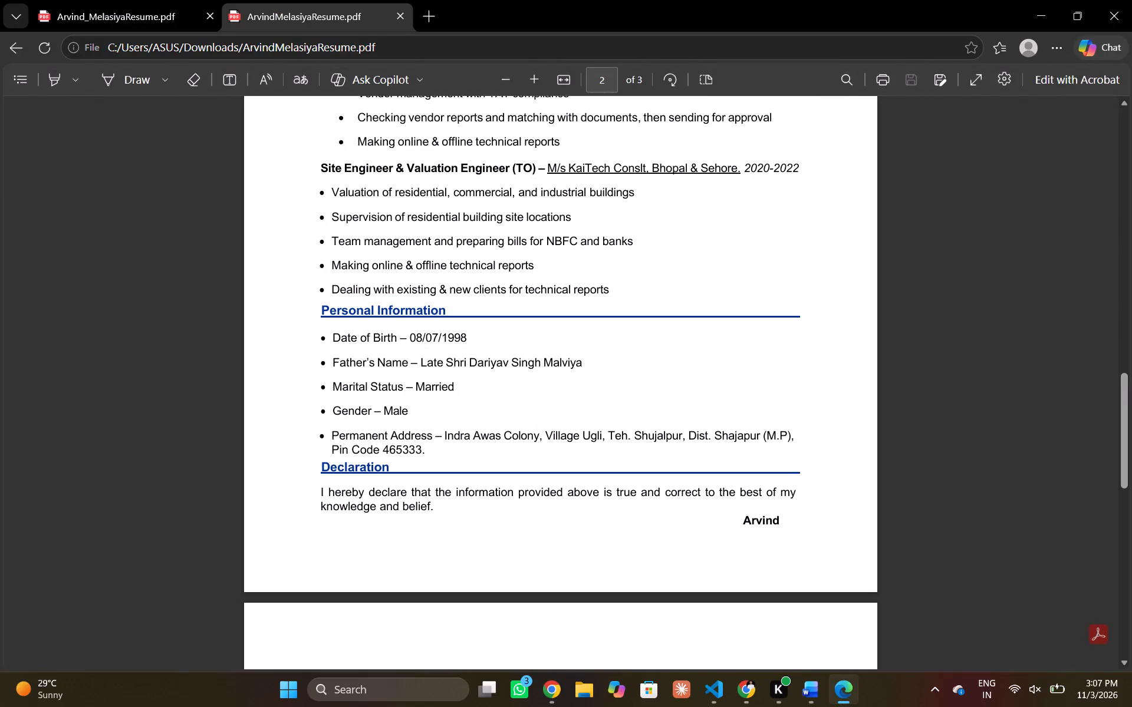
Review the exported PDF's job headings, page breaks and everything after the Declaration.
scroll(555, 435, right, 1)
scroll(555, 435, up, 3)
scroll(555, 435, down, 1)
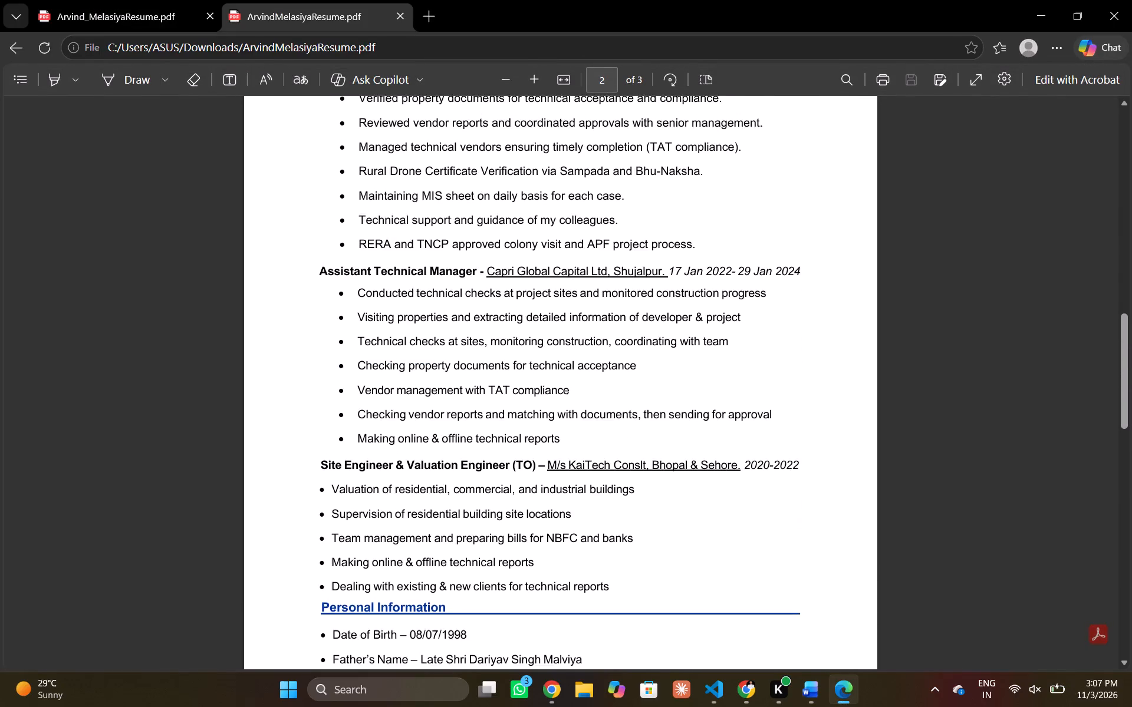
scroll(555, 435, down, 6)
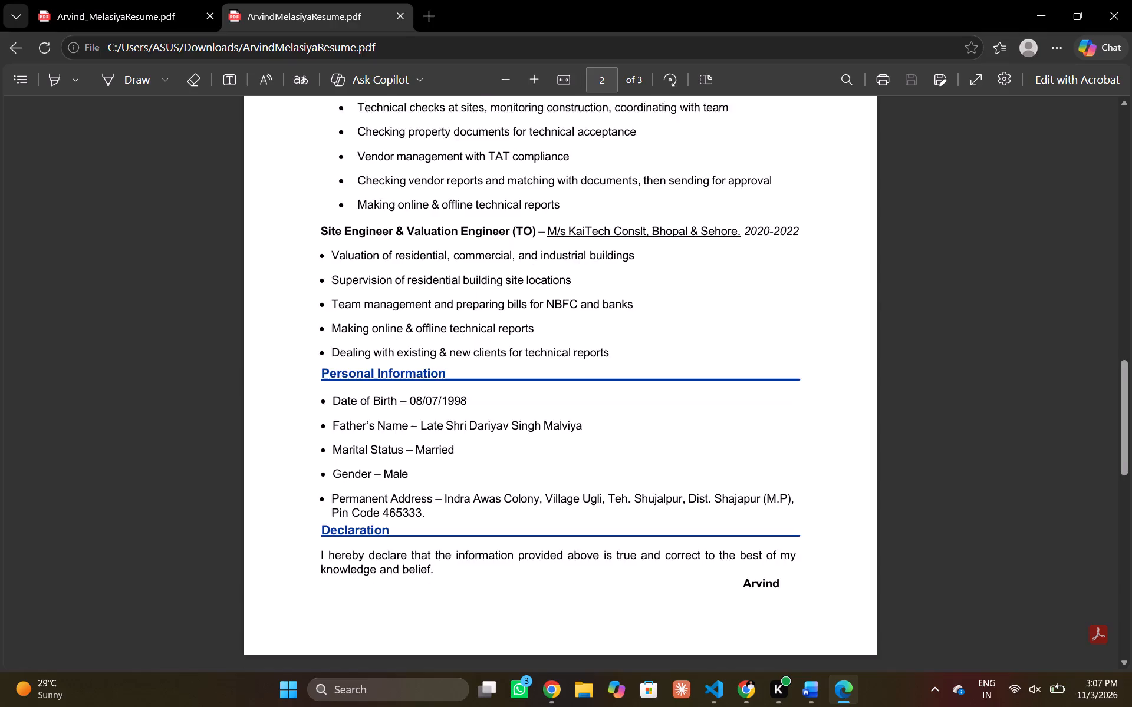
scroll(555, 435, down, 9)
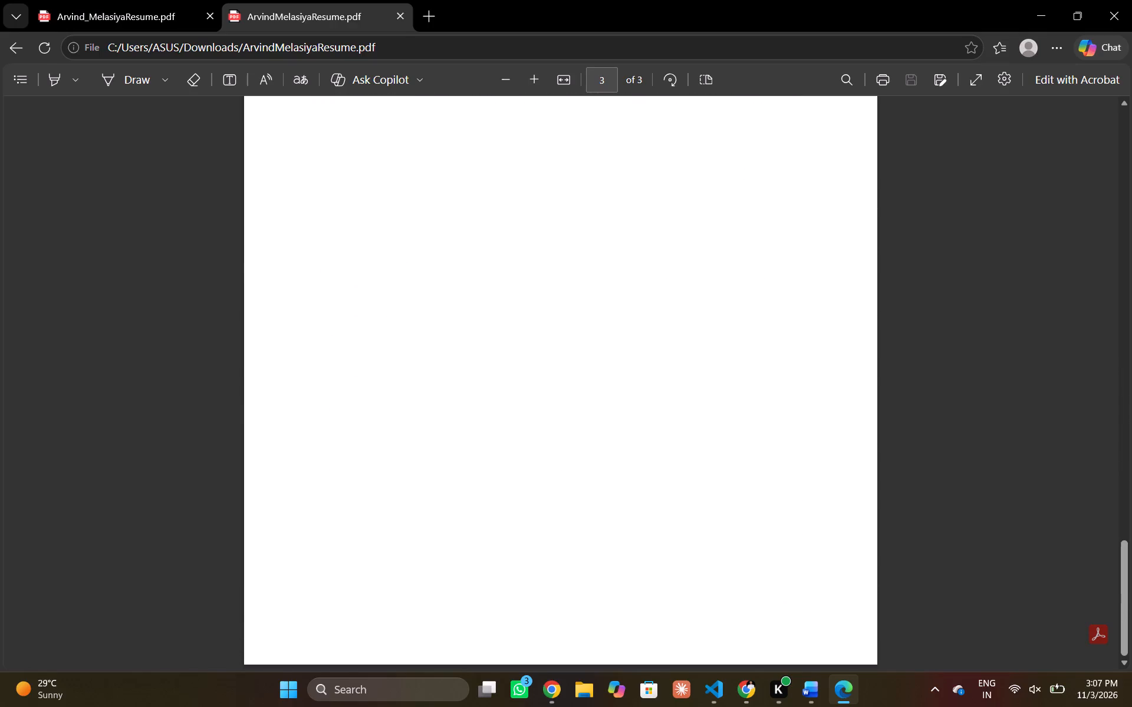
scroll(555, 435, up, 12)
scroll(555, 435, down, 2)
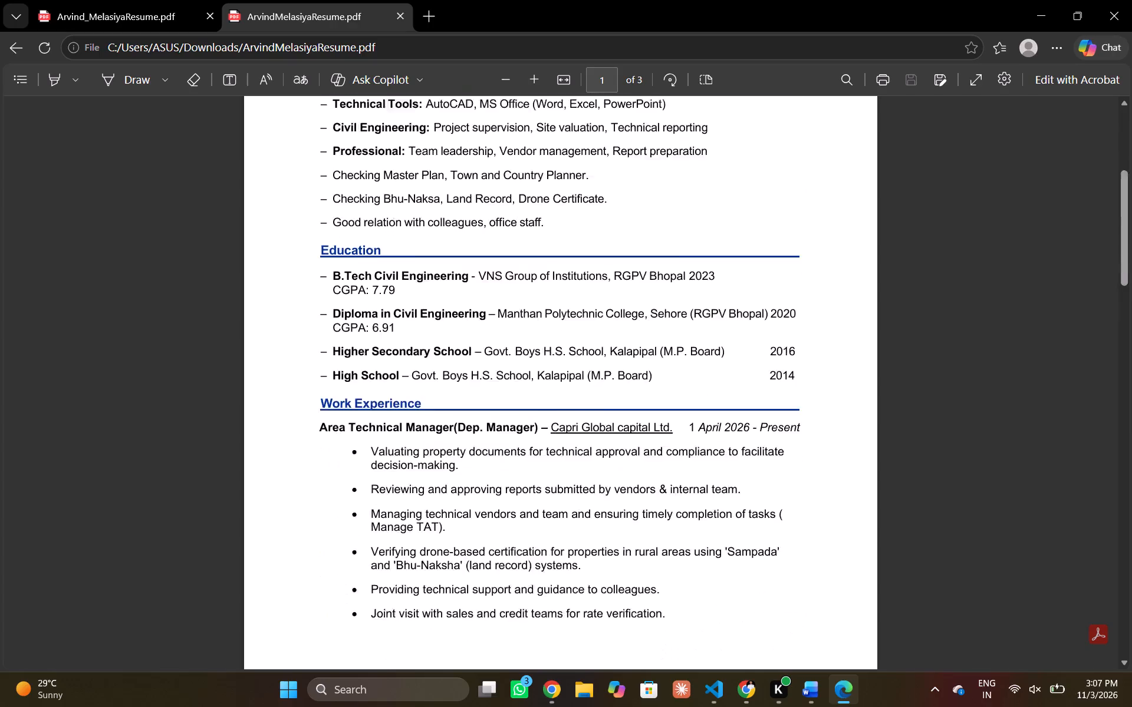
scroll(555, 435, down, 10)
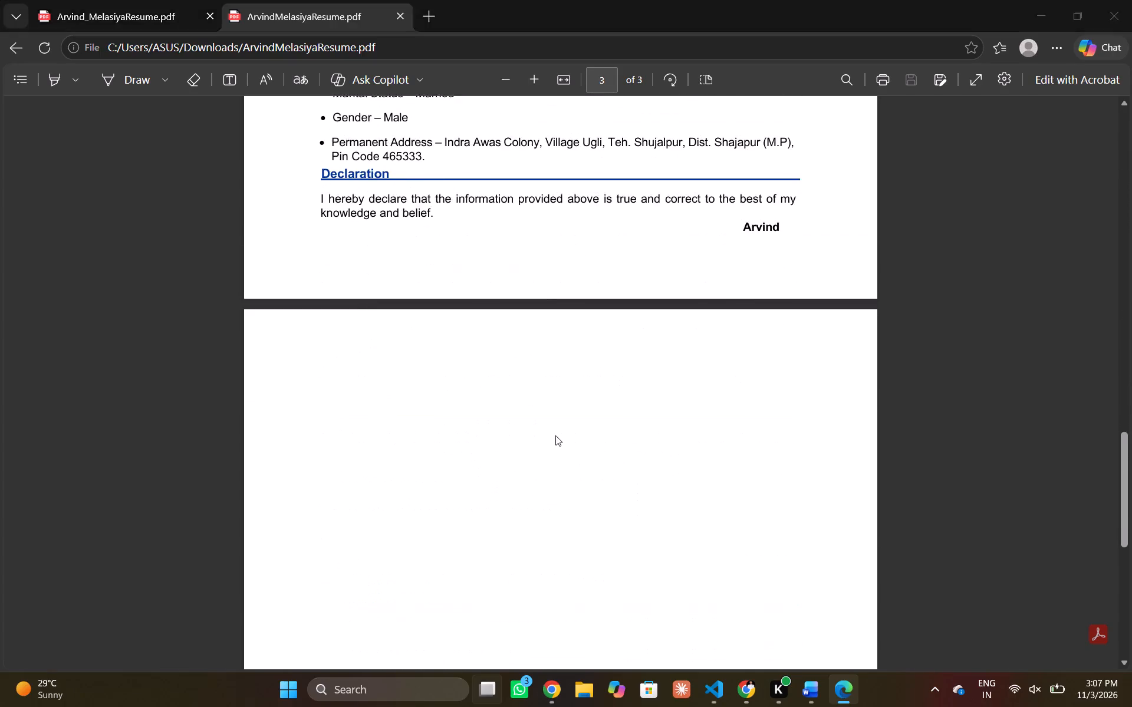
Return to the Word resume and delete the blank third page after the Declaration.
click(500, 199)
scroll(641, 510, down, 3)
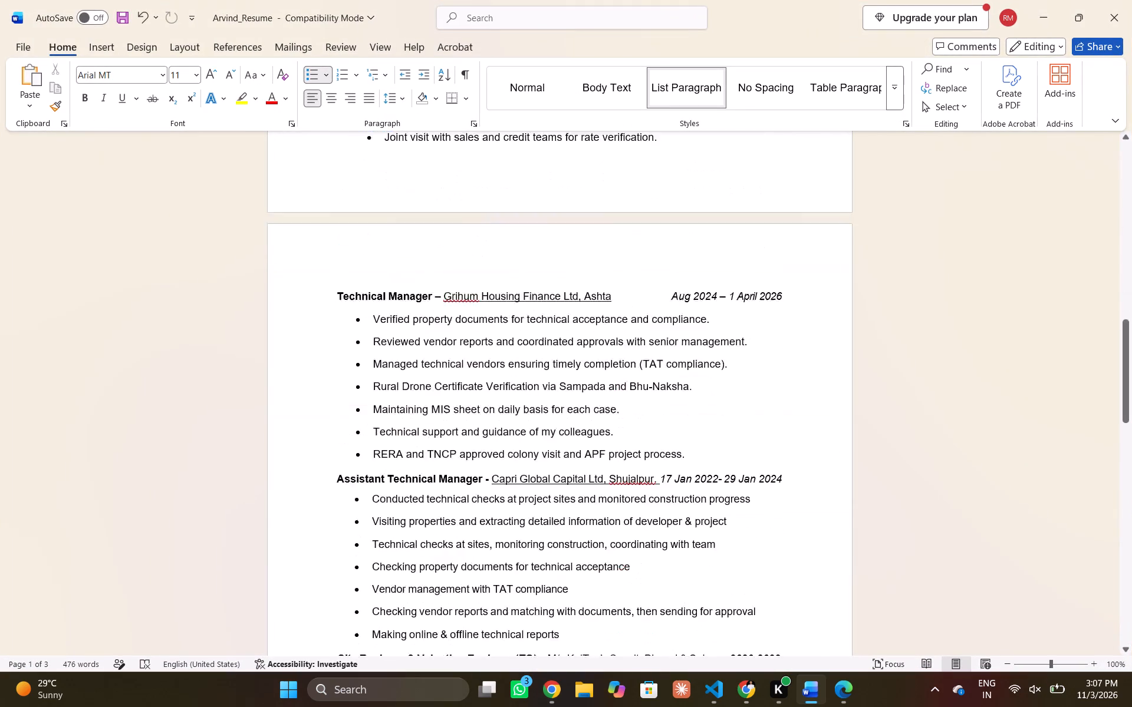
scroll(641, 510, down, 5)
right_click(641, 510)
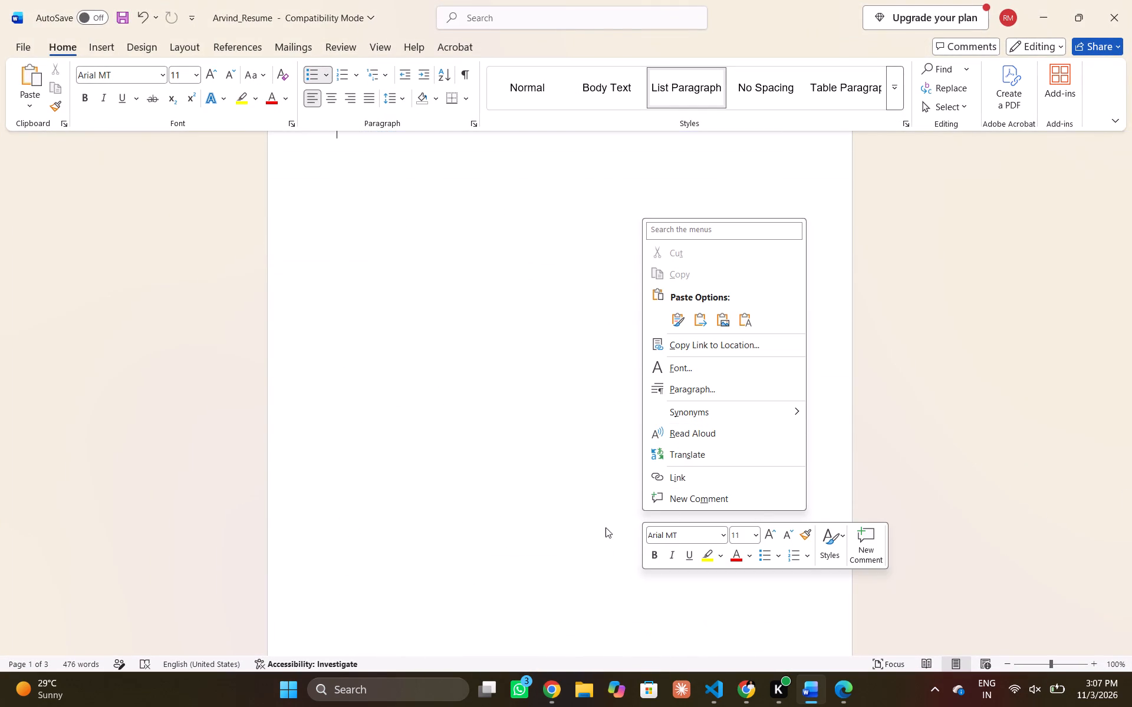
scroll(554, 490, up, 1)
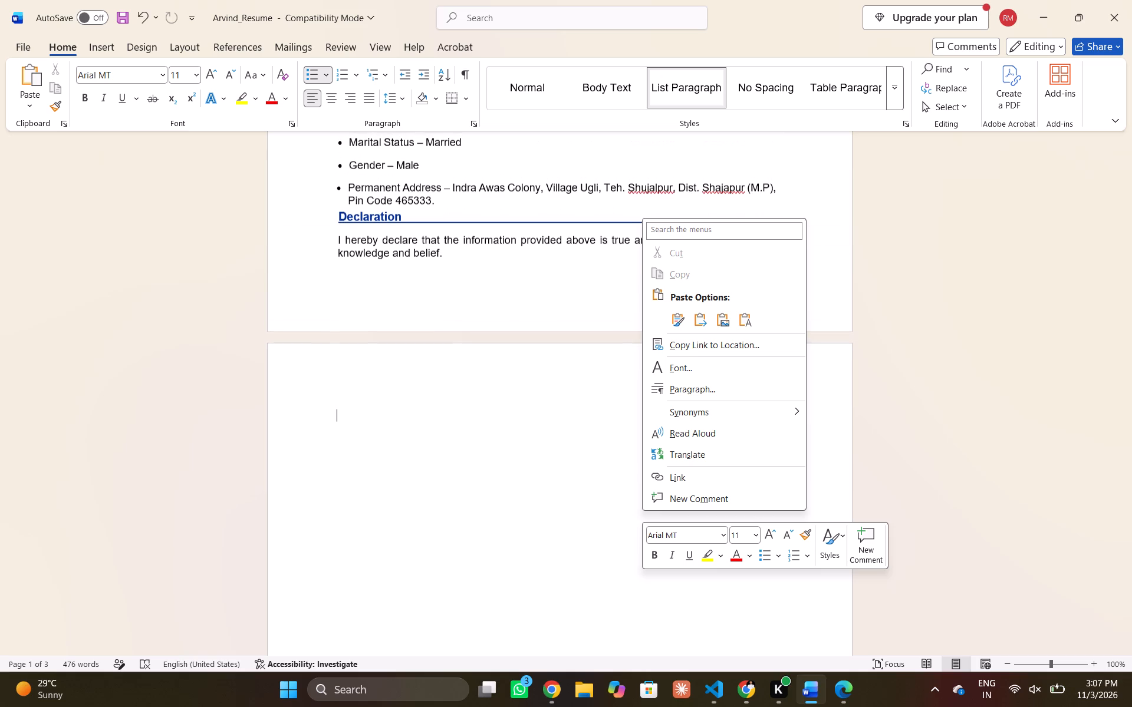
click(472, 497)
click(486, 511)
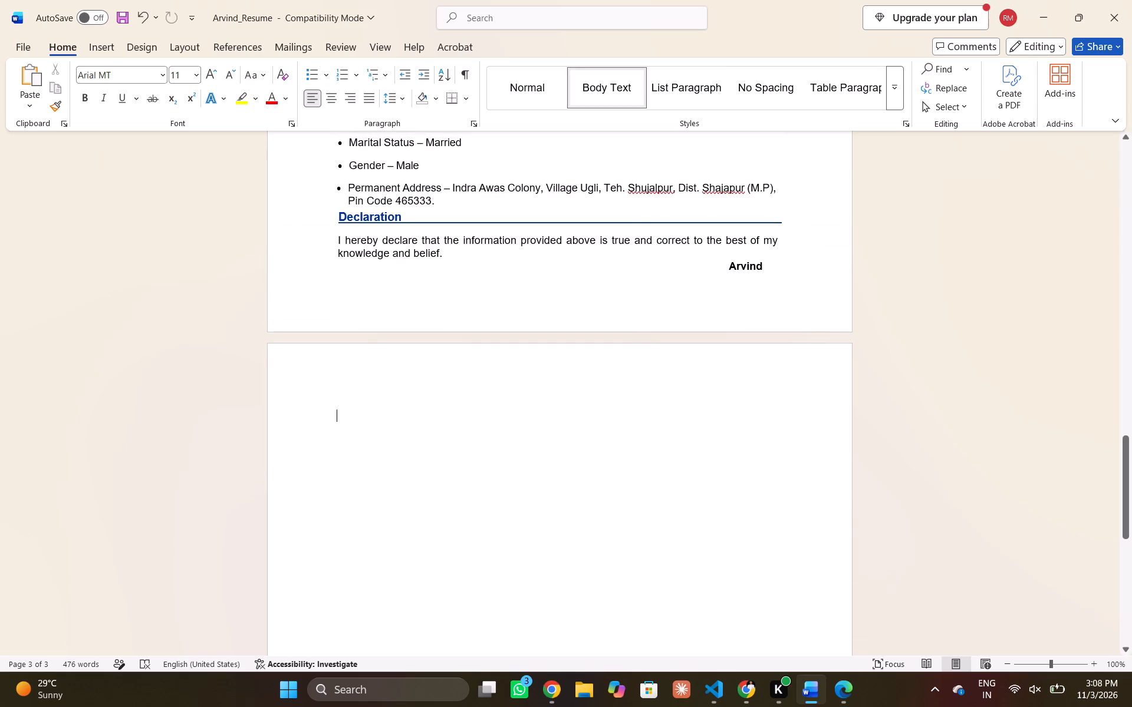
click(39, 662)
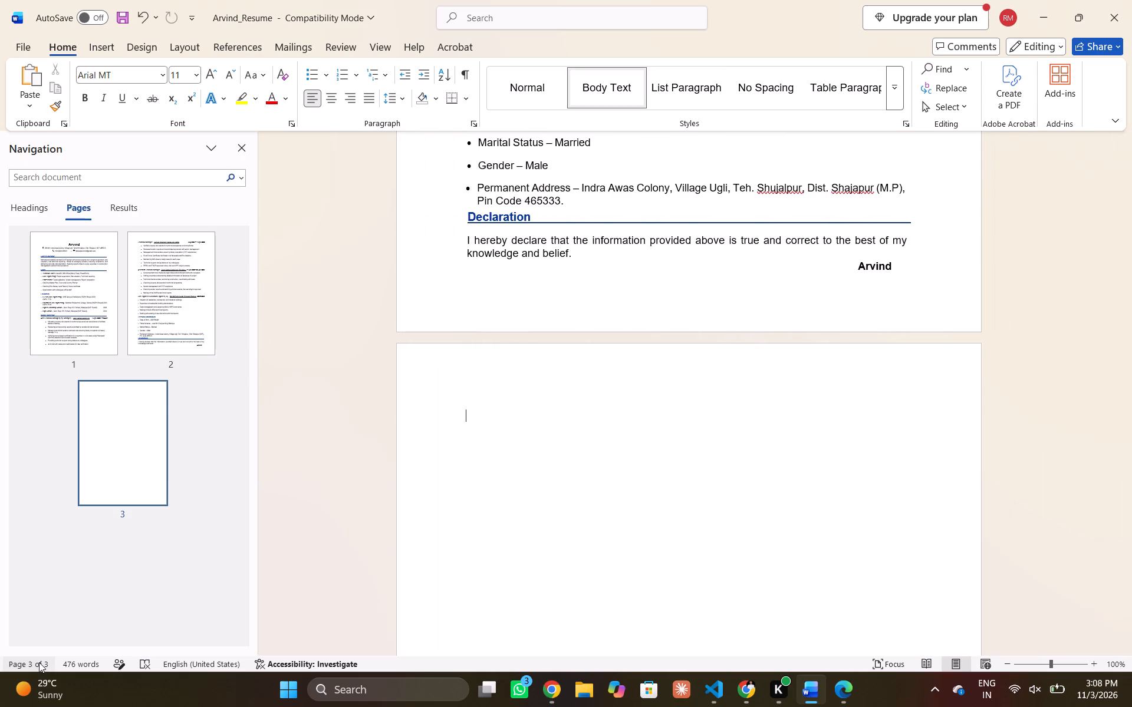
click(120, 438)
right_click(120, 438)
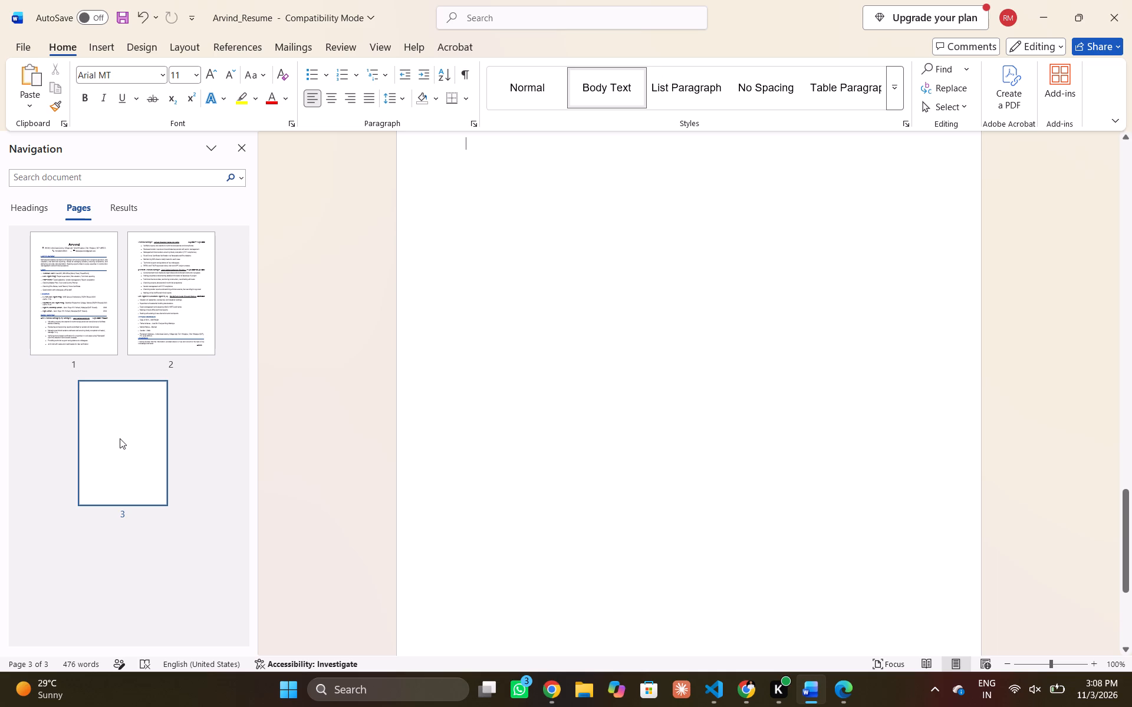
key(Delete)
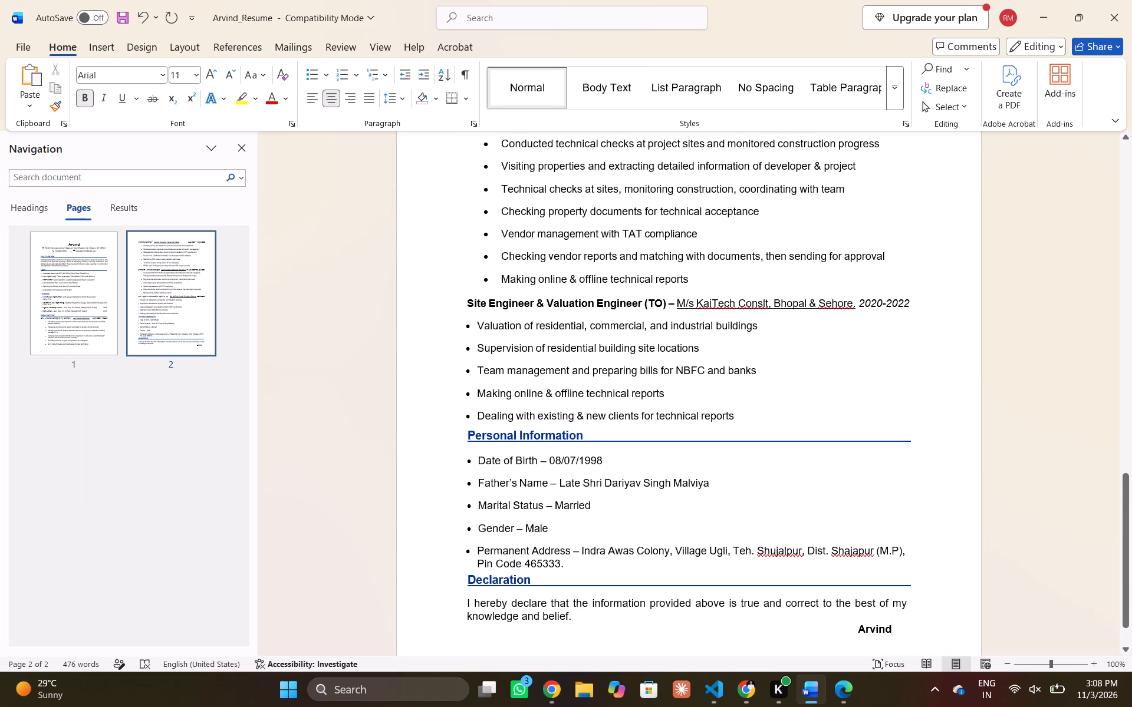
click(353, 318)
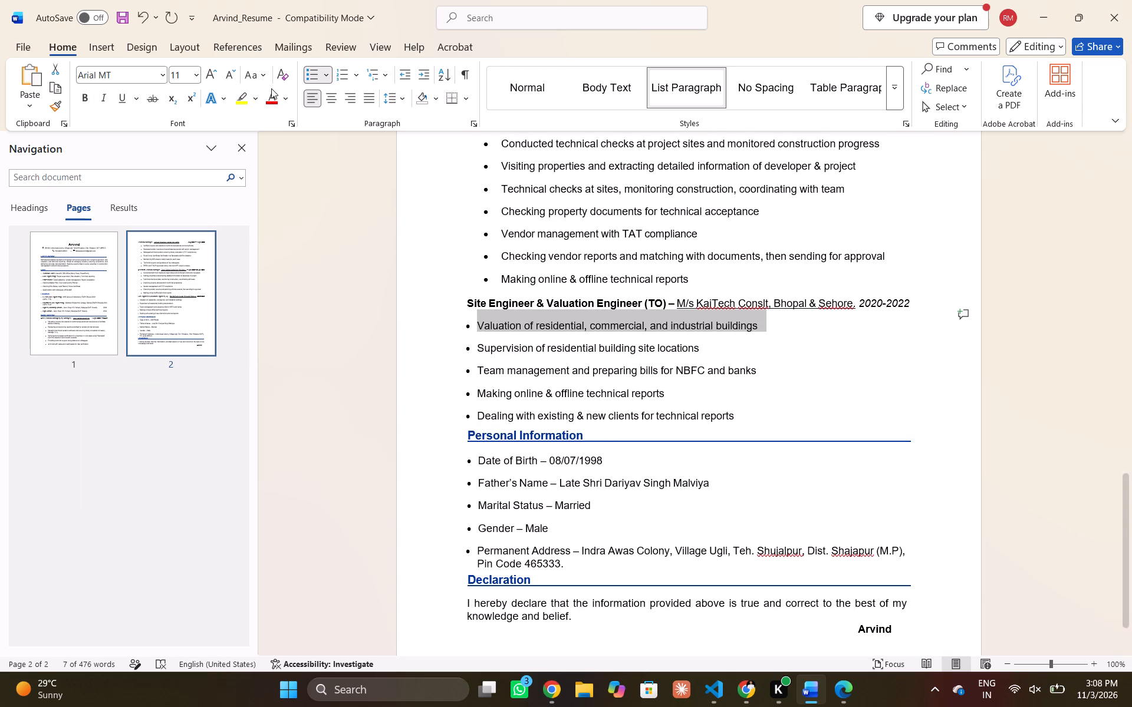
Export the resume again as a PDF in Downloads, replacing the file named with the first name, surname and Resume joined together.
click(22, 46)
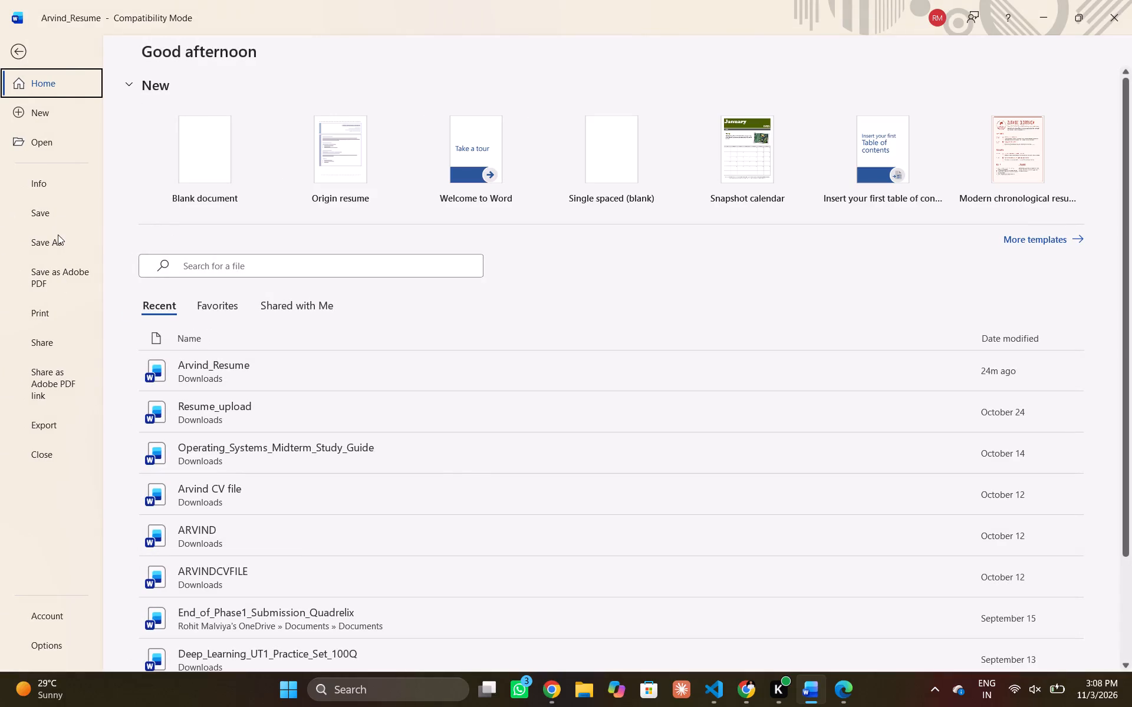
click(58, 237)
click(439, 168)
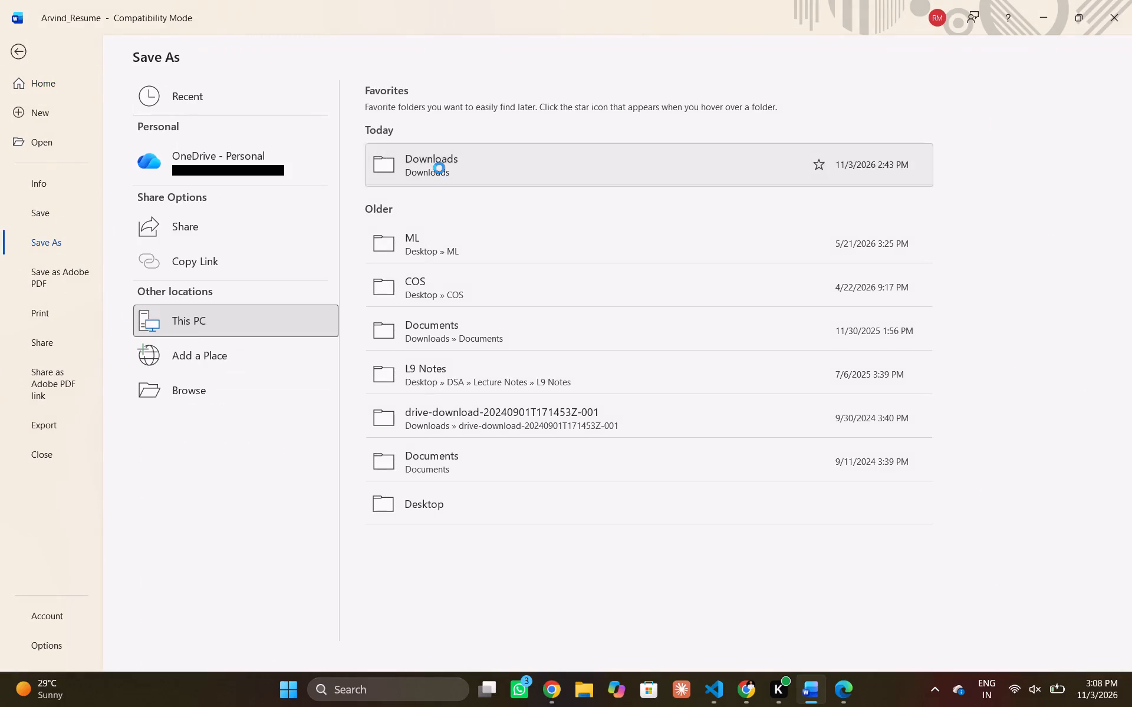
click(275, 248)
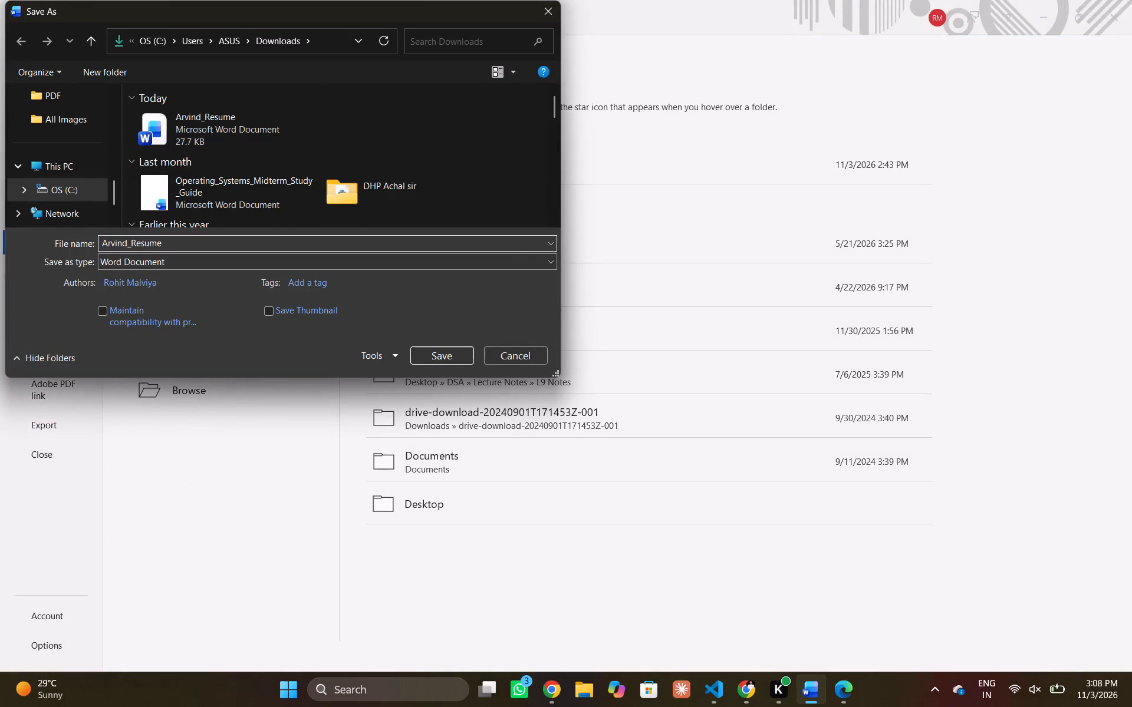
key(BackSpace)
key(BackSpace)
key(BackSpace)
key(BackSpace)
key(BackSpace)
key(BackSpace)
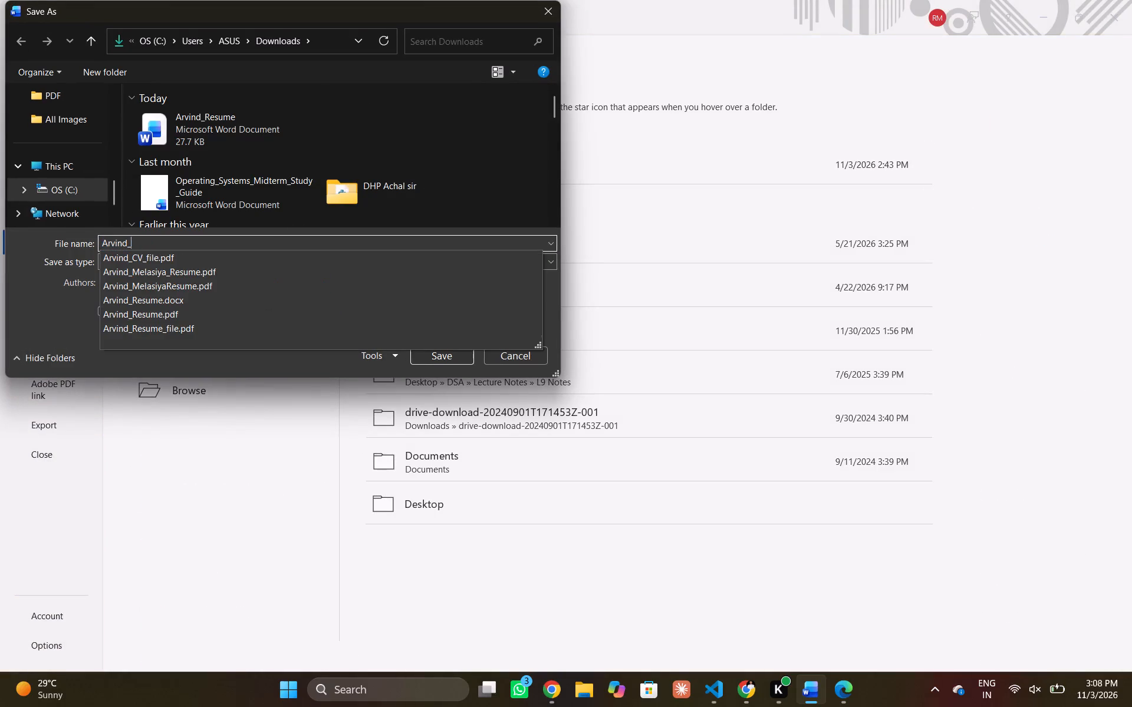
key(BackSpace)
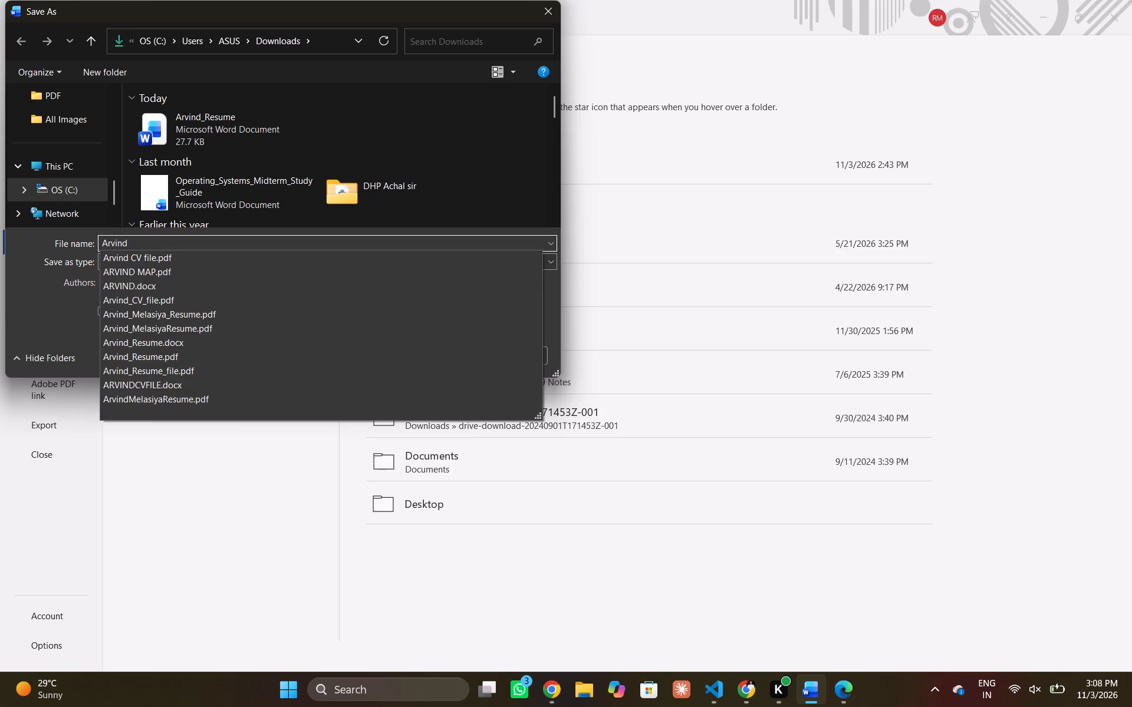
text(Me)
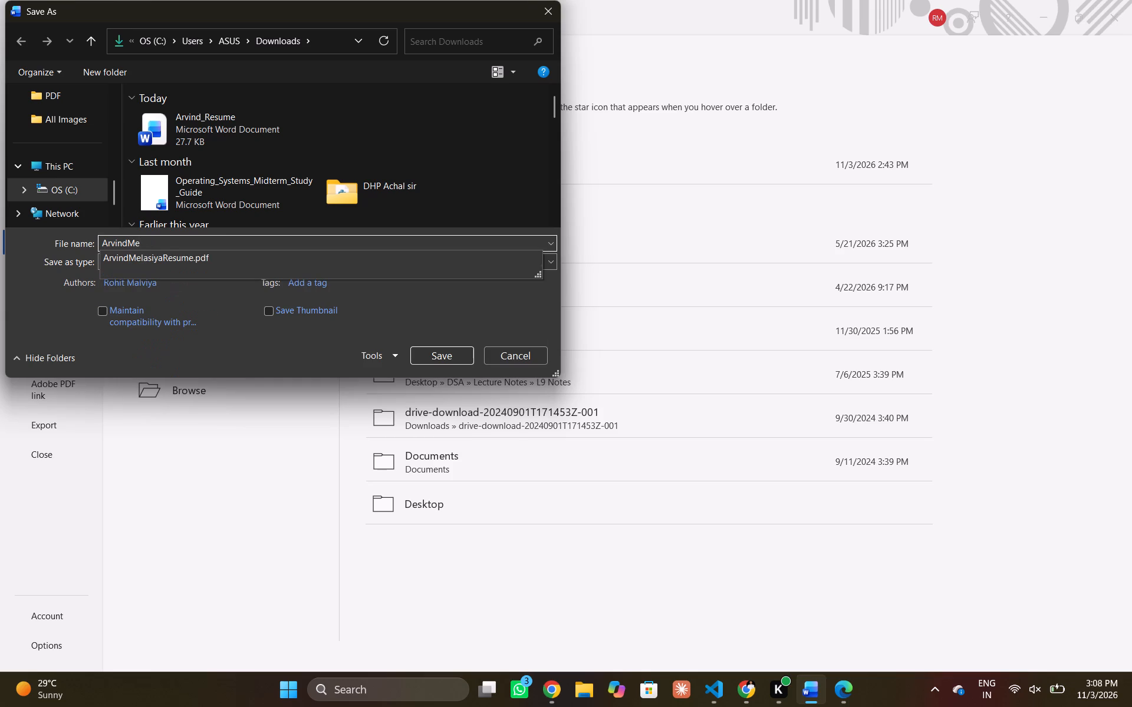
click(233, 260)
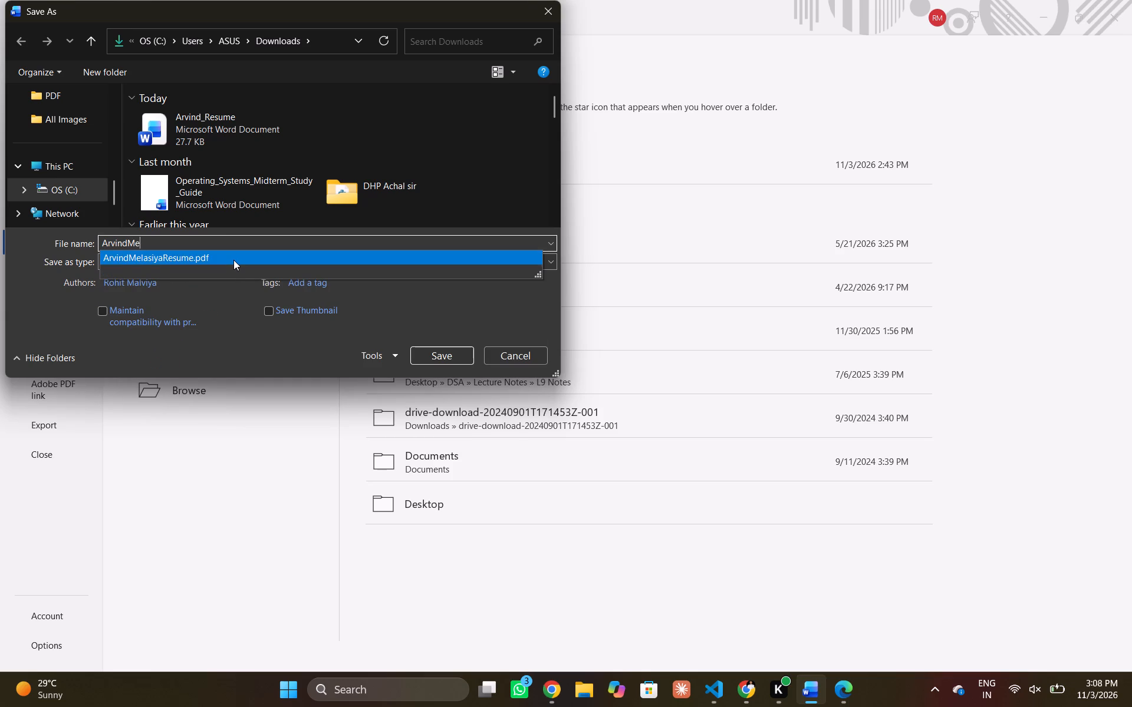
click(240, 259)
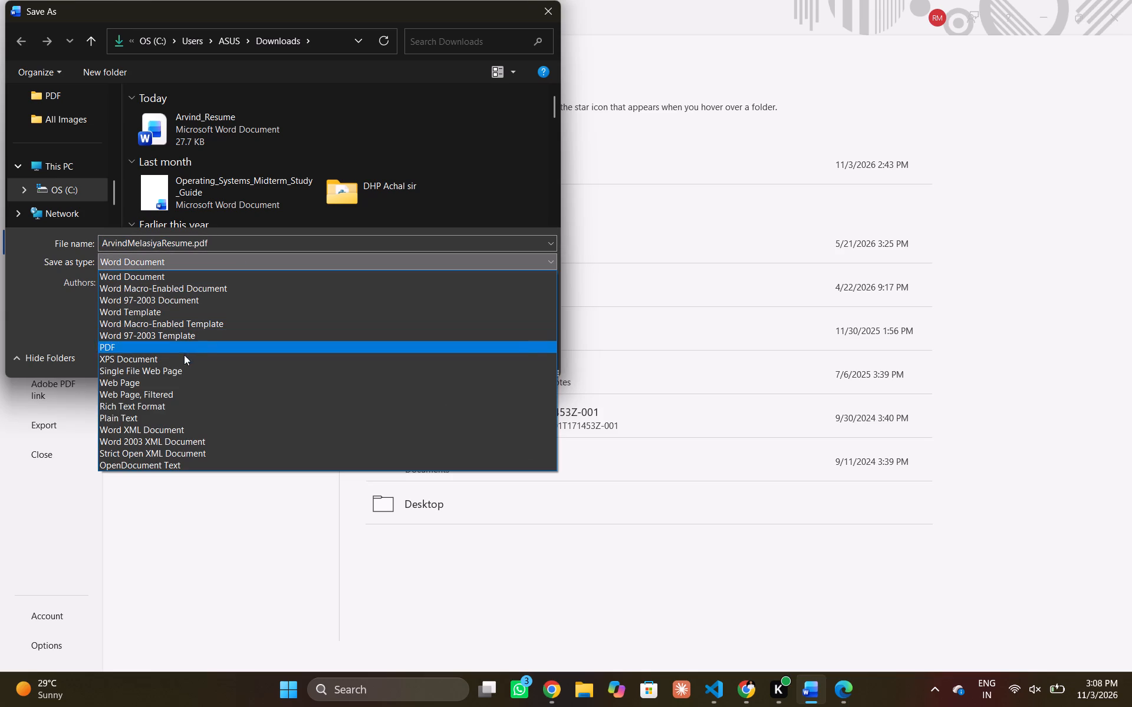
click(195, 342)
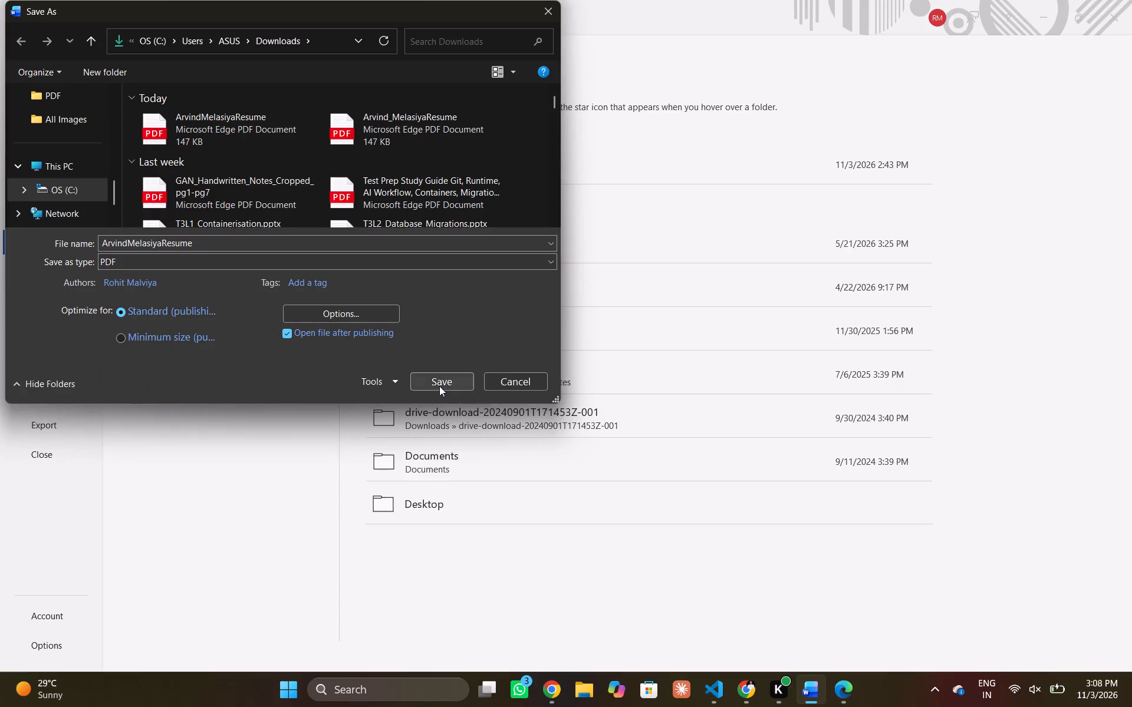
click(439, 386)
click(322, 250)
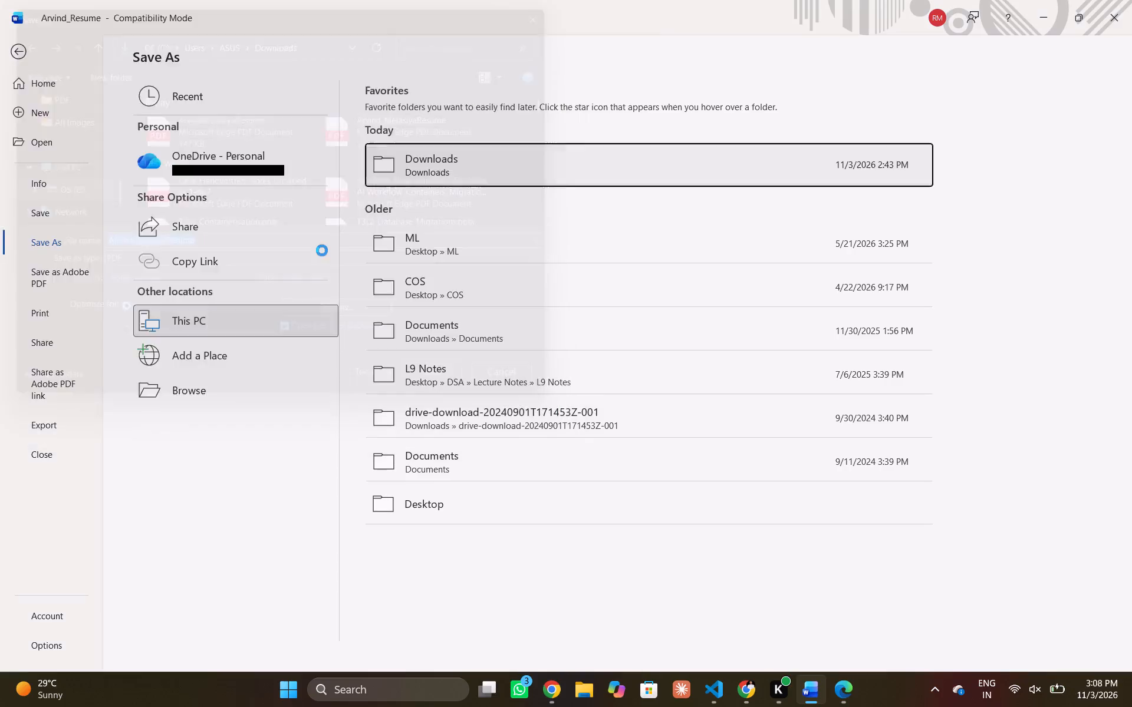
Review the newly exported PDF from the Declaration back up to the Career Objective.
scroll(646, 439, down, 2)
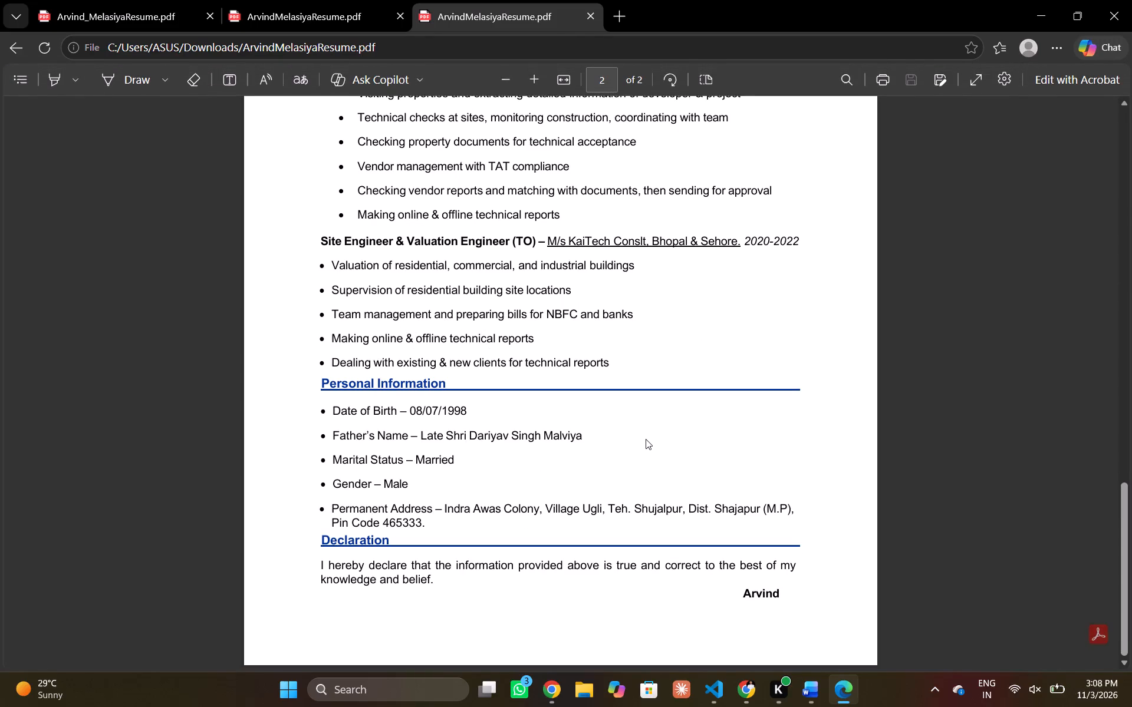
scroll(646, 439, down, 1)
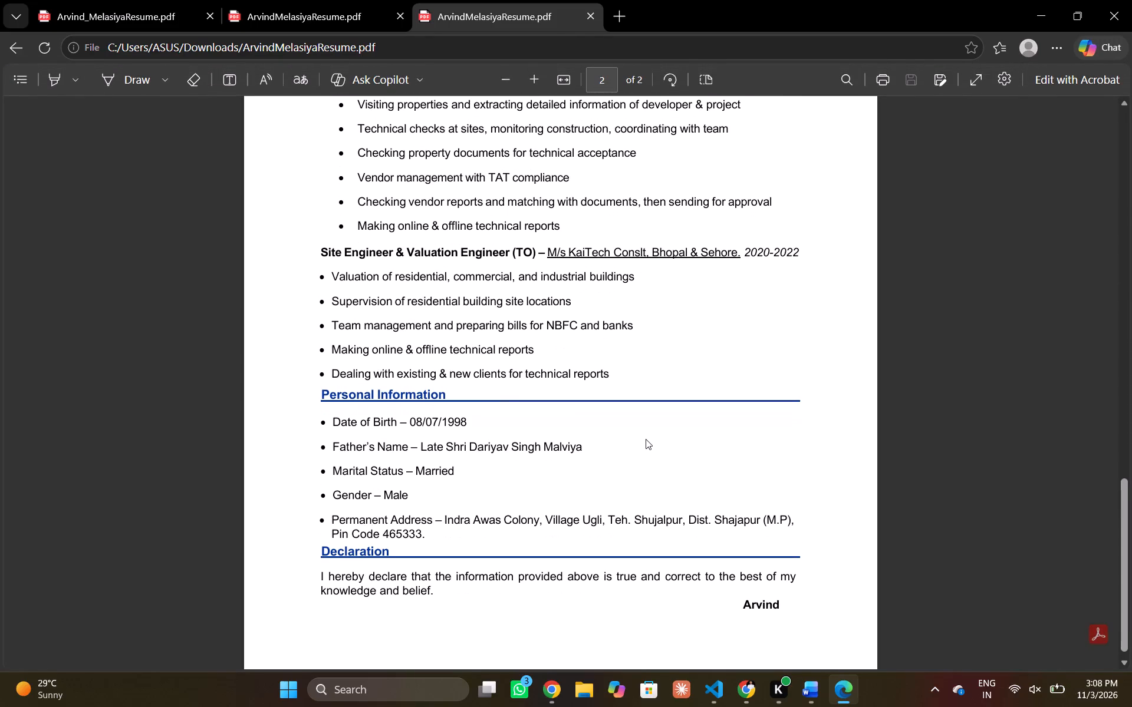
scroll(646, 439, up, 2)
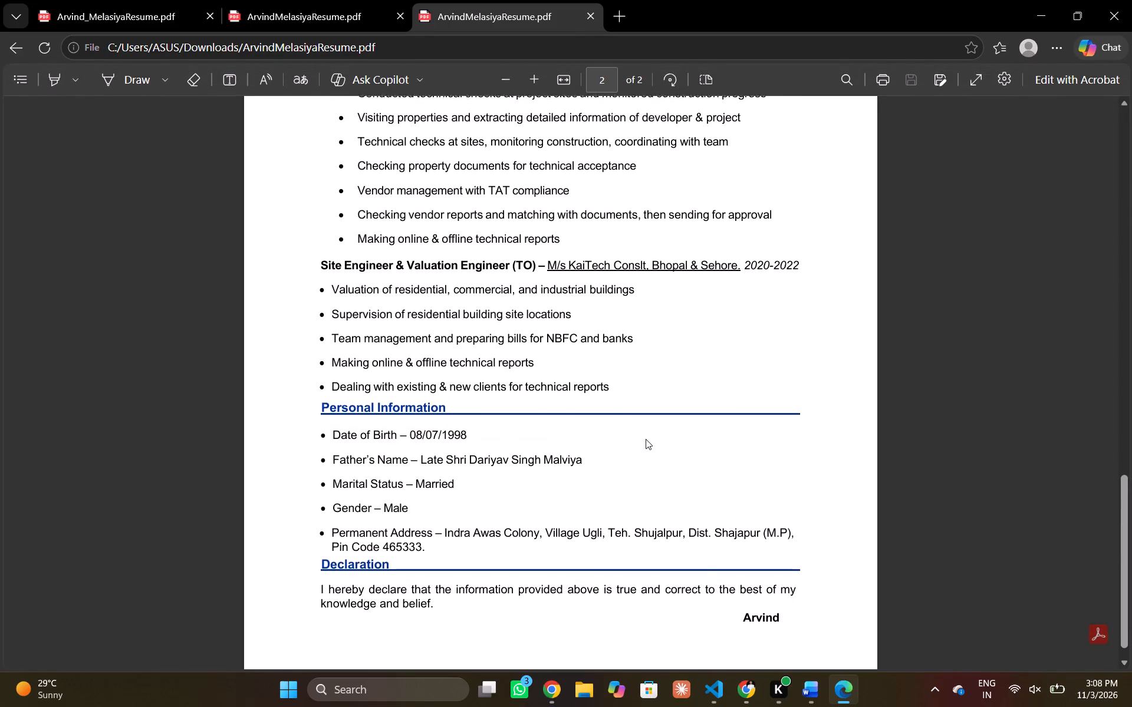
scroll(646, 439, up, 10)
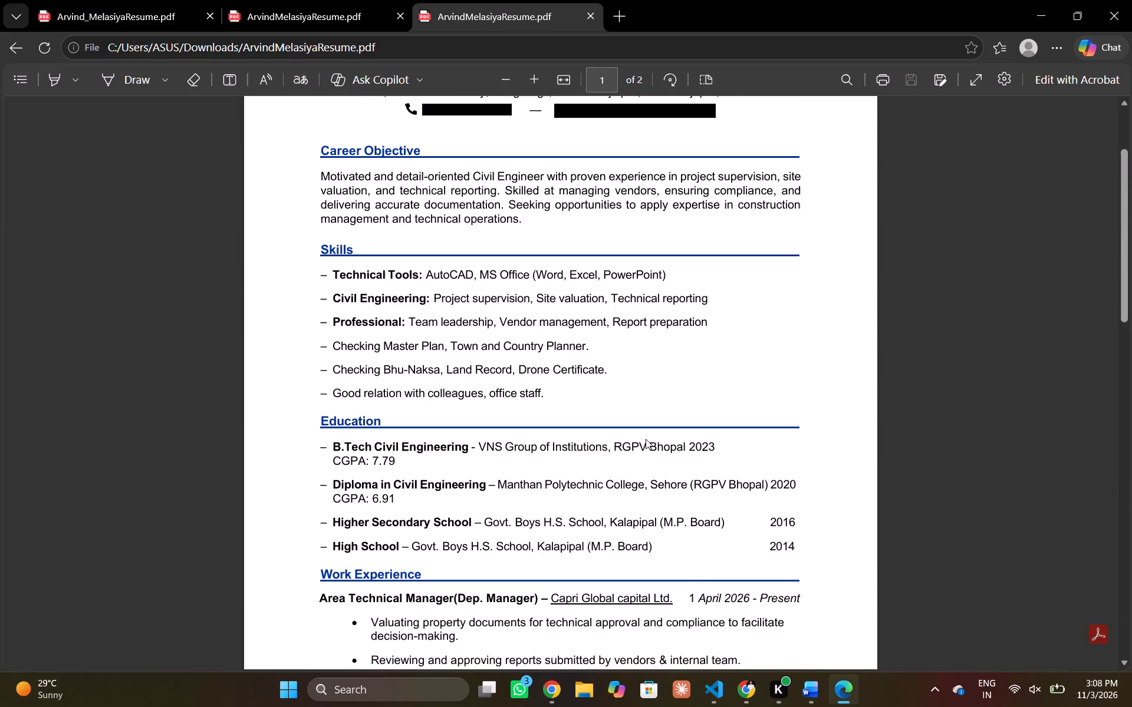